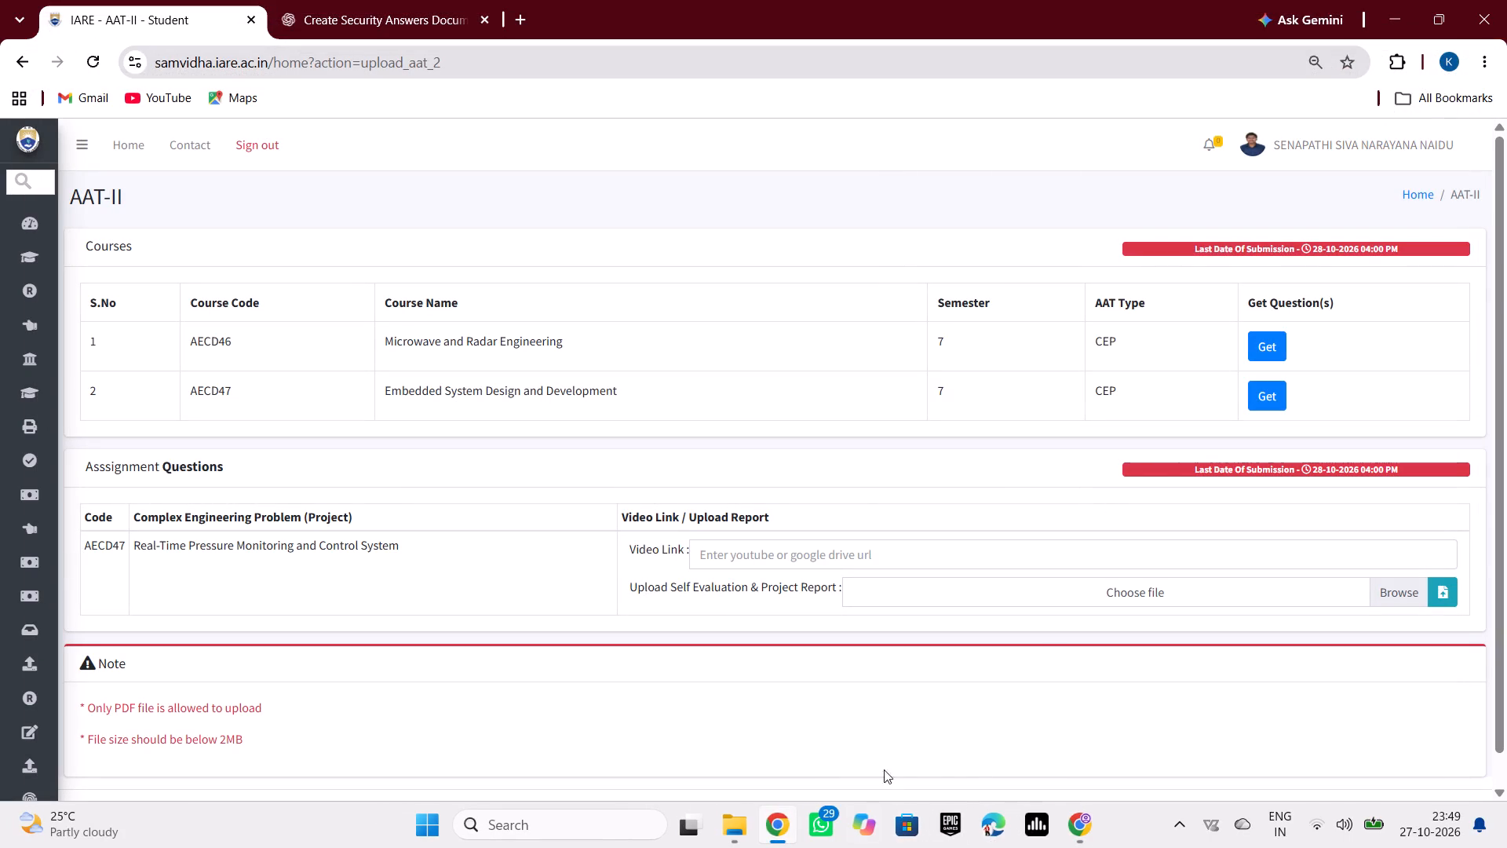
# Open the expanded Radar Range Equation Calculator report and the Real-Time Pressure Monitoring report from Downloads in Word, enabling editing of the pressure report.
pyautogui.click(741, 829)
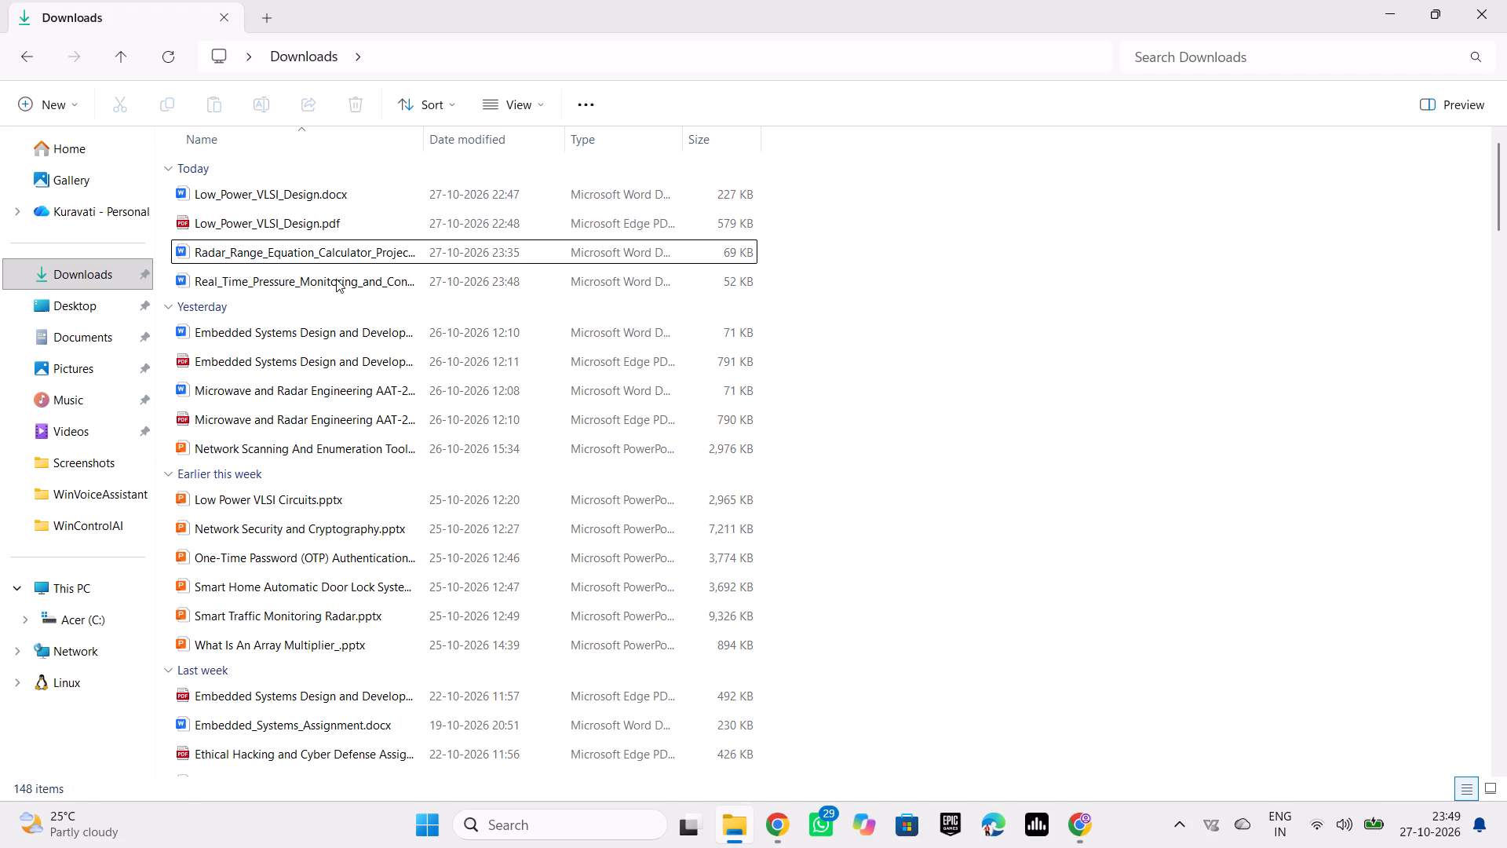
pyautogui.doubleClick(338, 255)
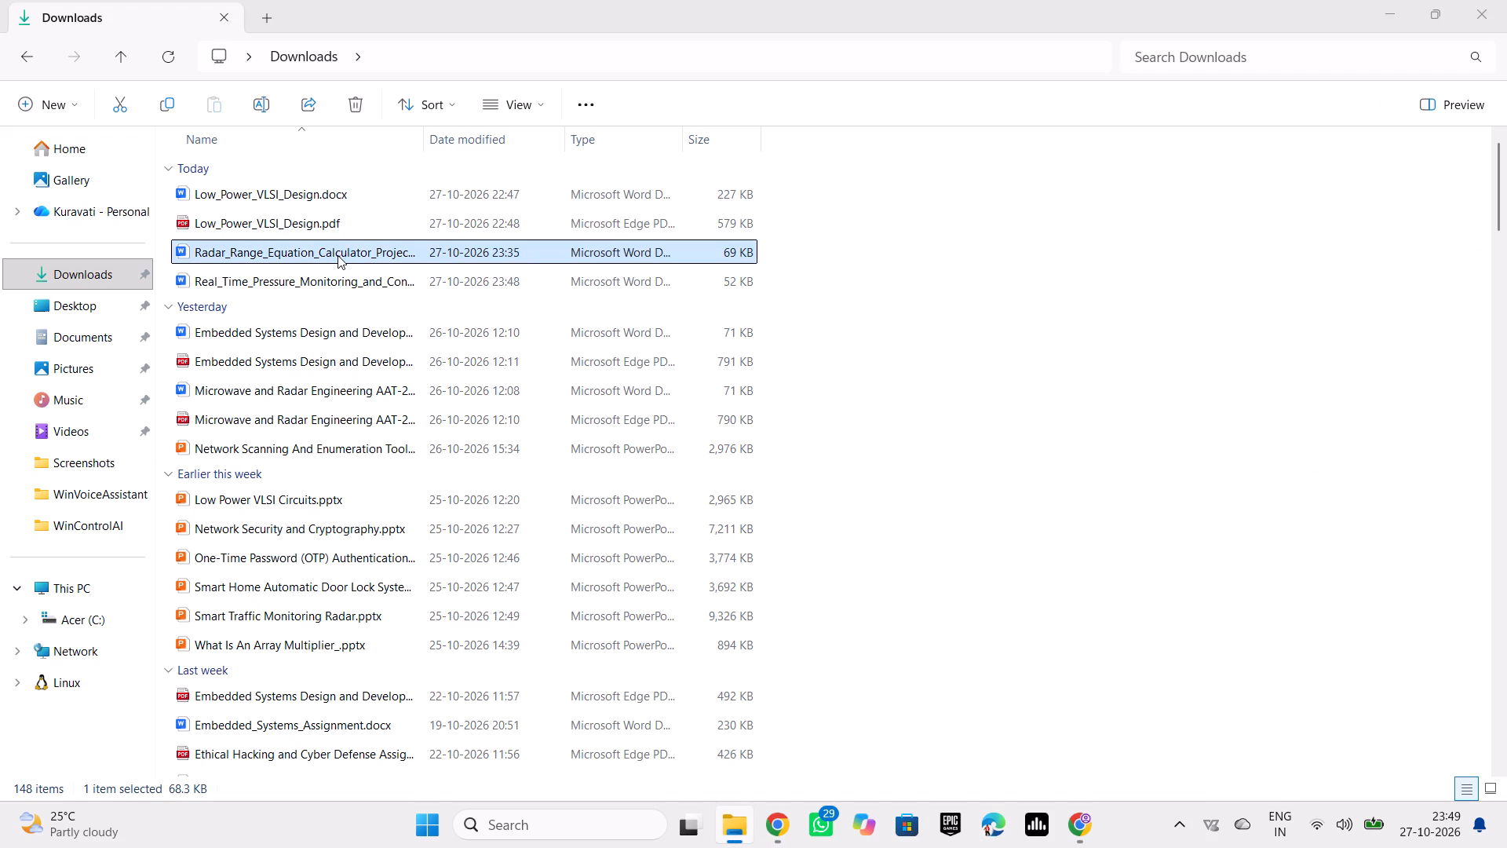
pyautogui.hotkey('alt', 'Tab')
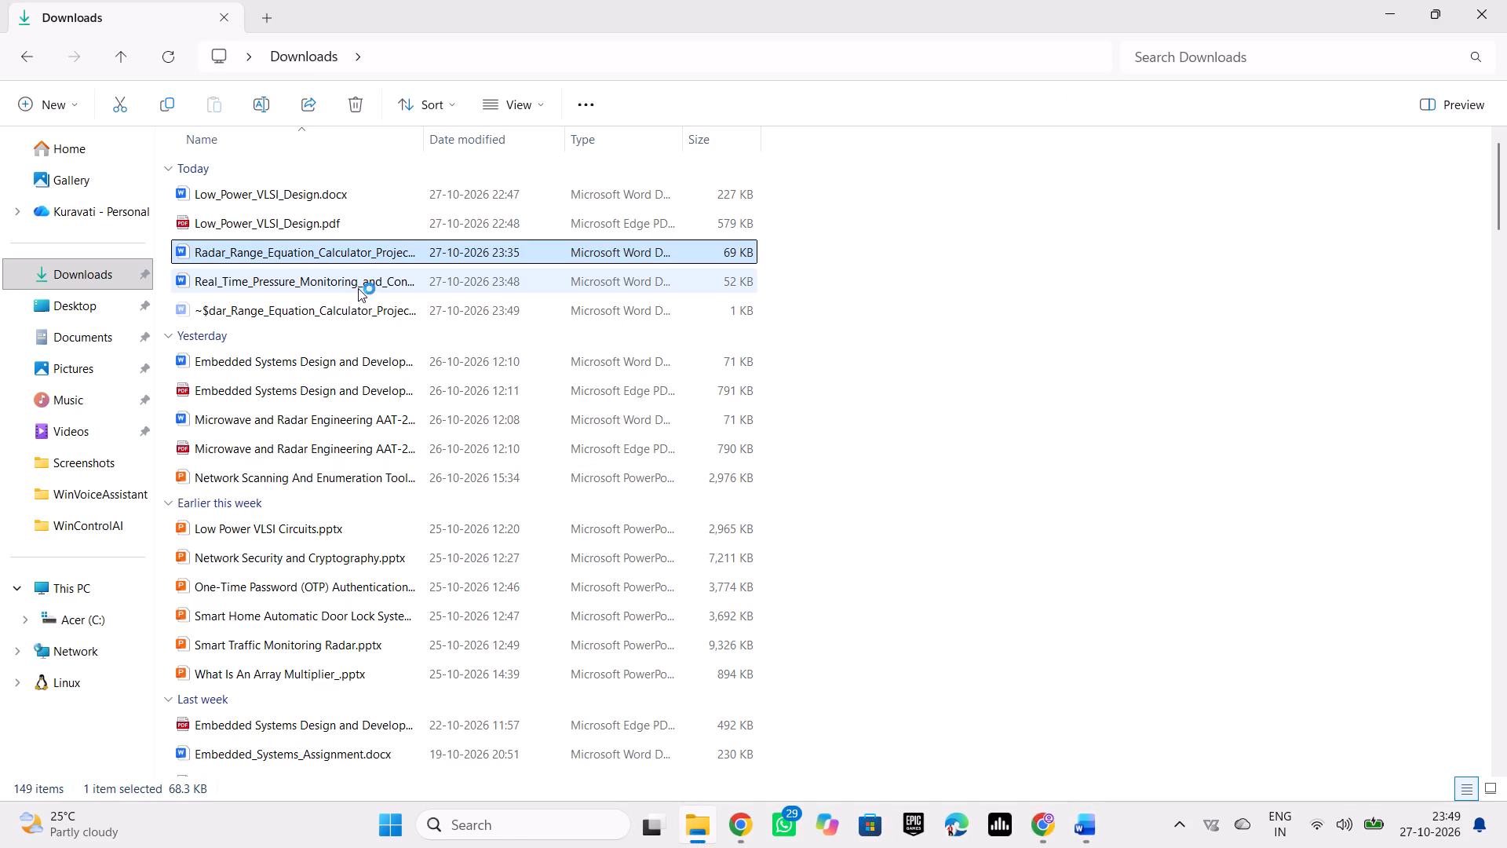
pyautogui.doubleClick(347, 277)
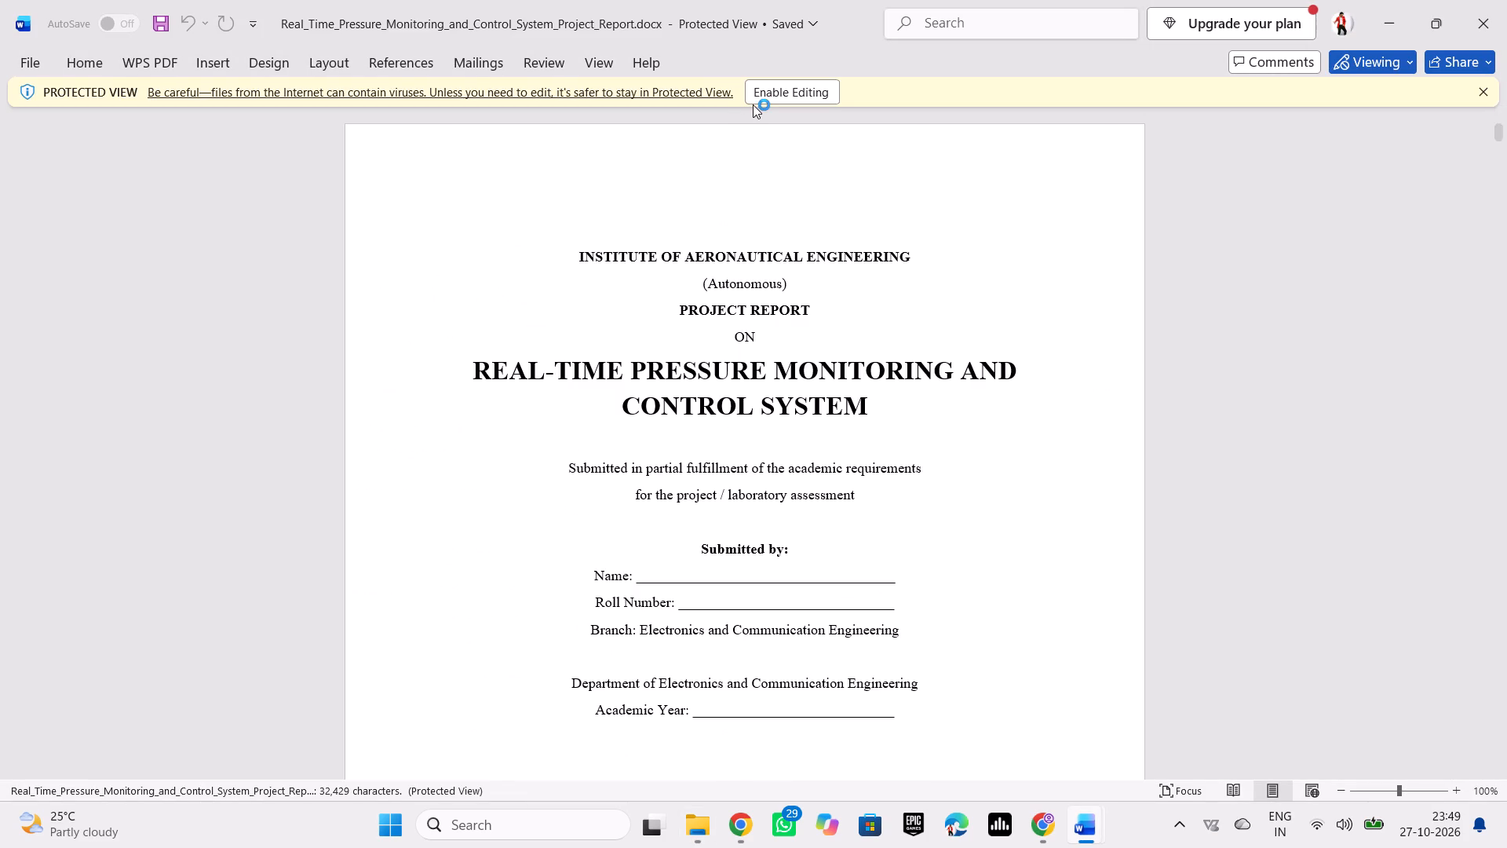
pyautogui.click(756, 102)
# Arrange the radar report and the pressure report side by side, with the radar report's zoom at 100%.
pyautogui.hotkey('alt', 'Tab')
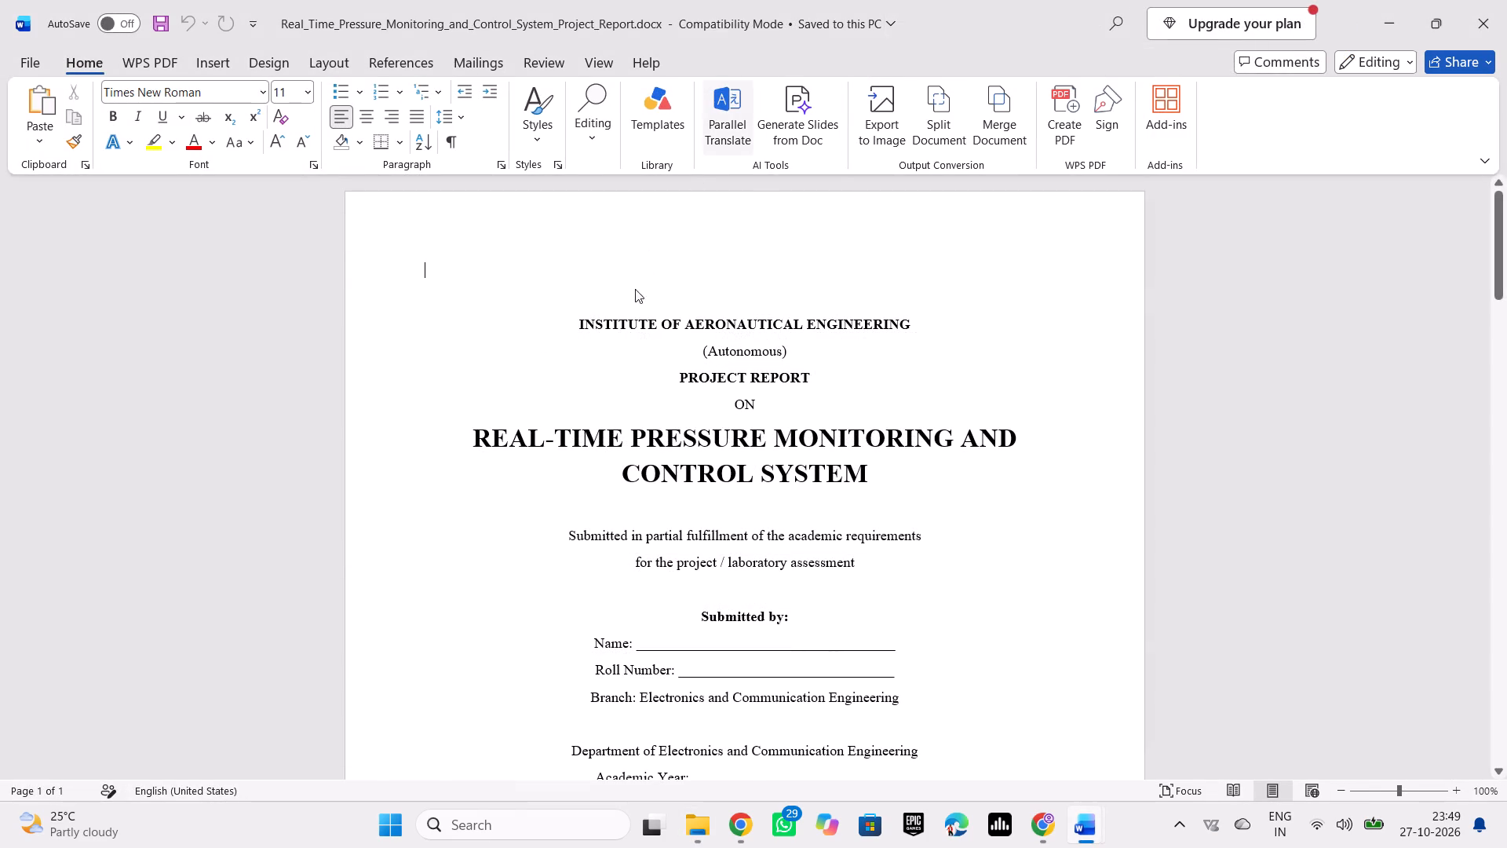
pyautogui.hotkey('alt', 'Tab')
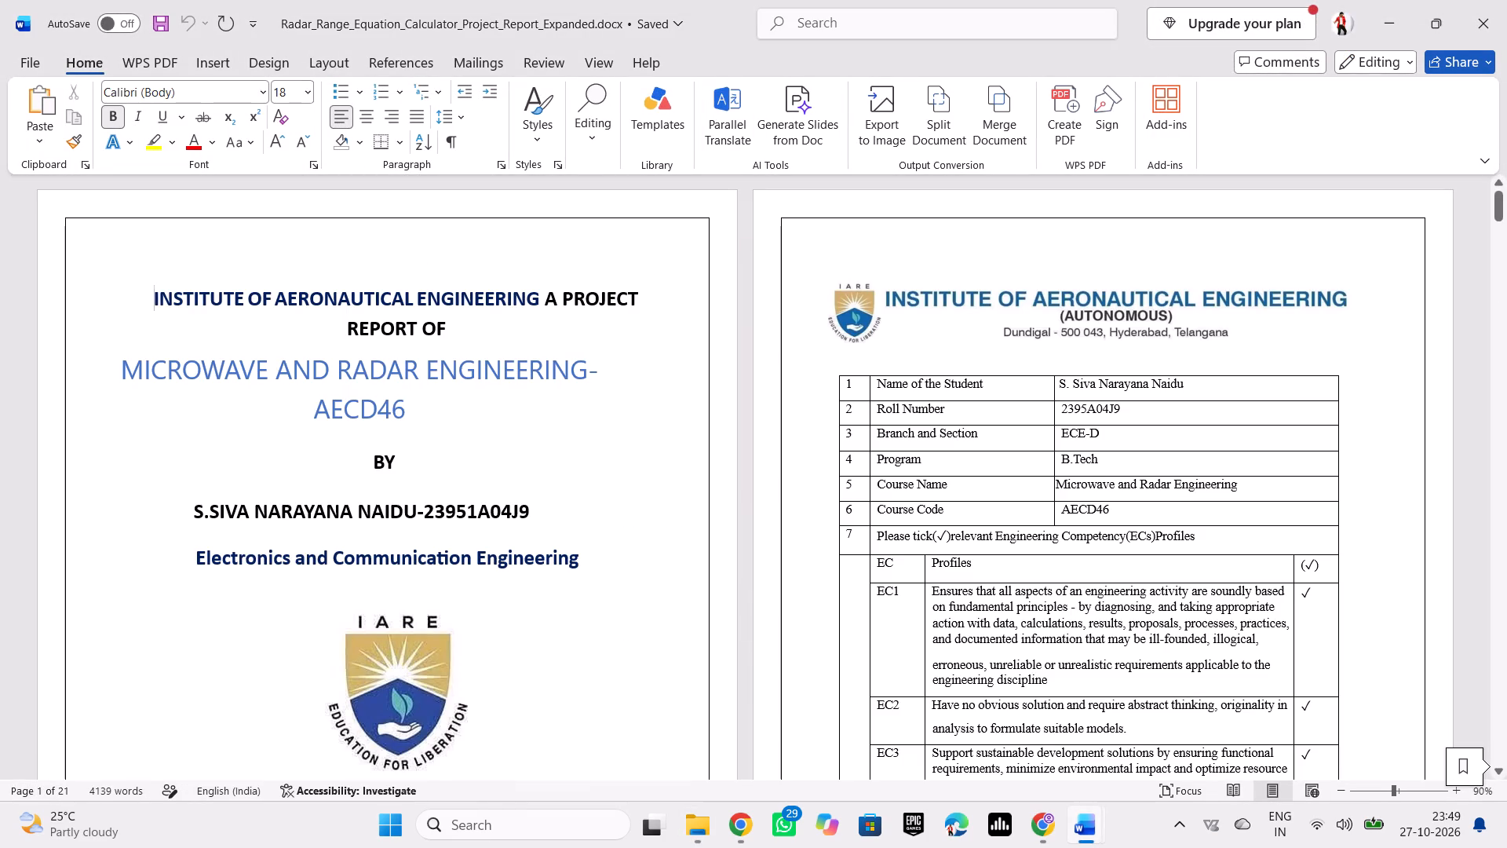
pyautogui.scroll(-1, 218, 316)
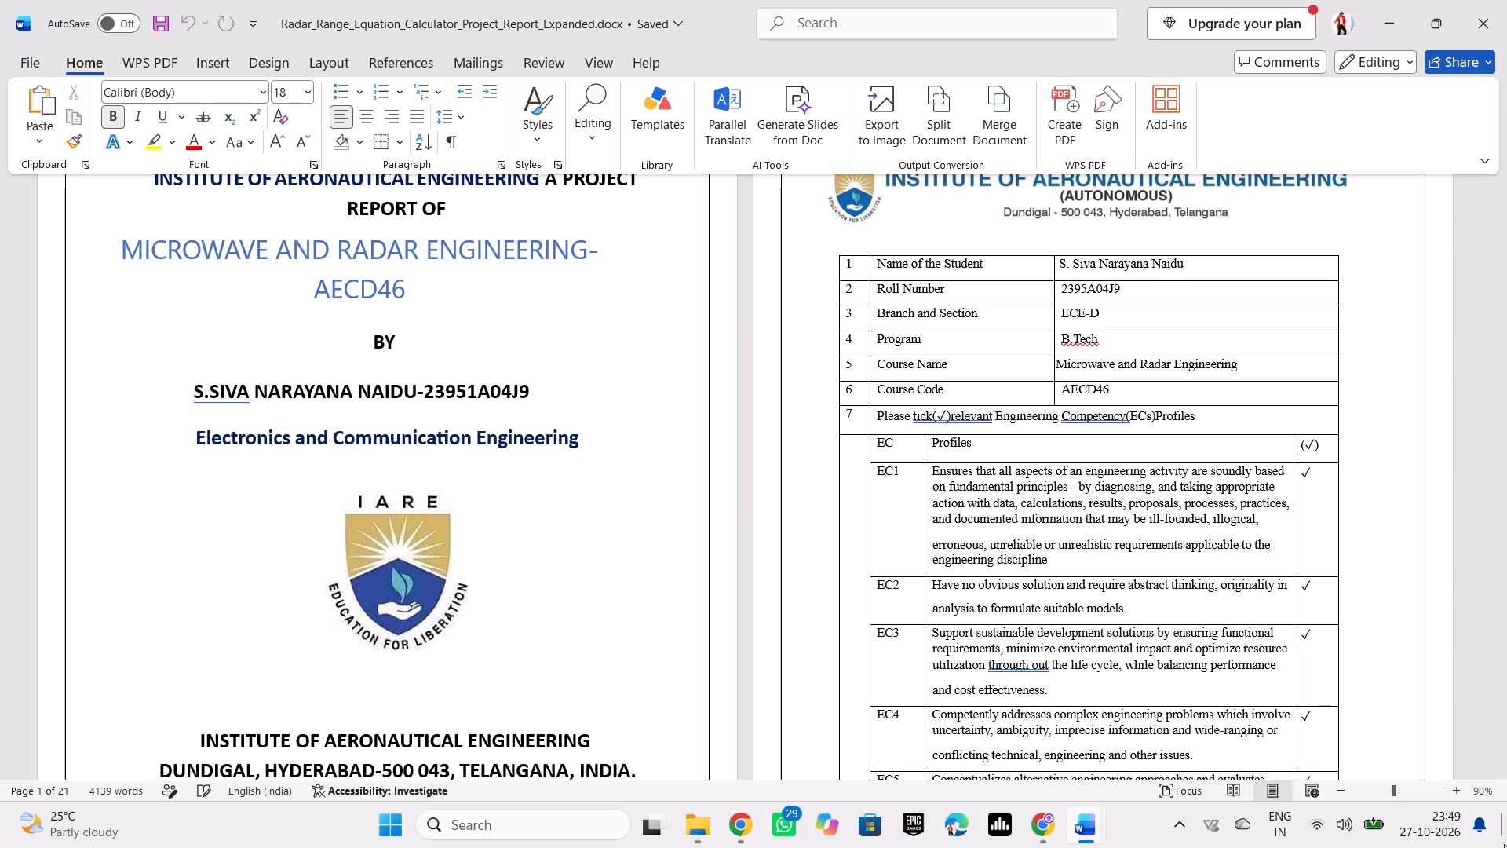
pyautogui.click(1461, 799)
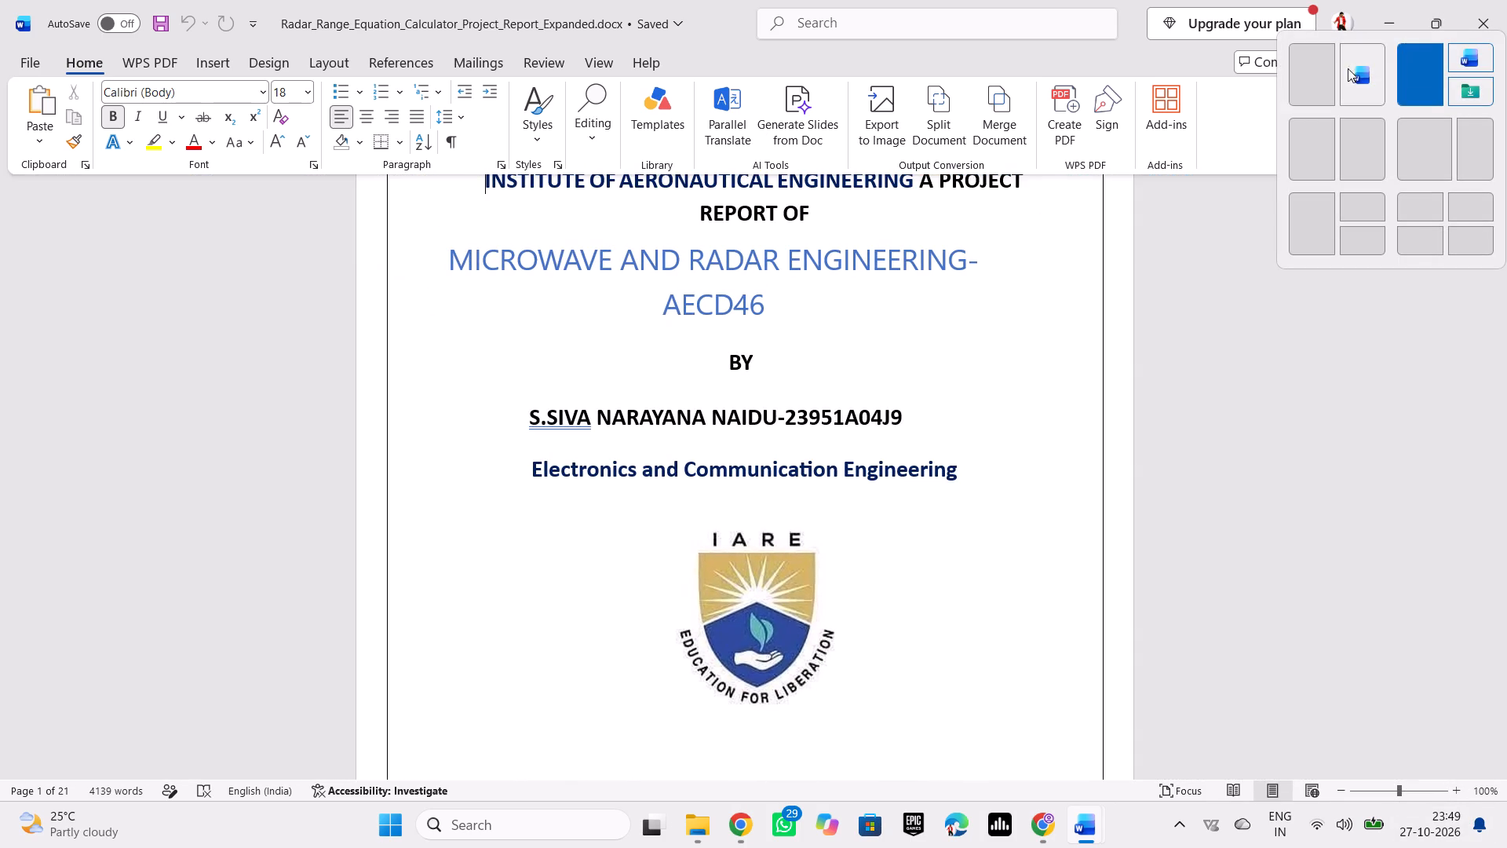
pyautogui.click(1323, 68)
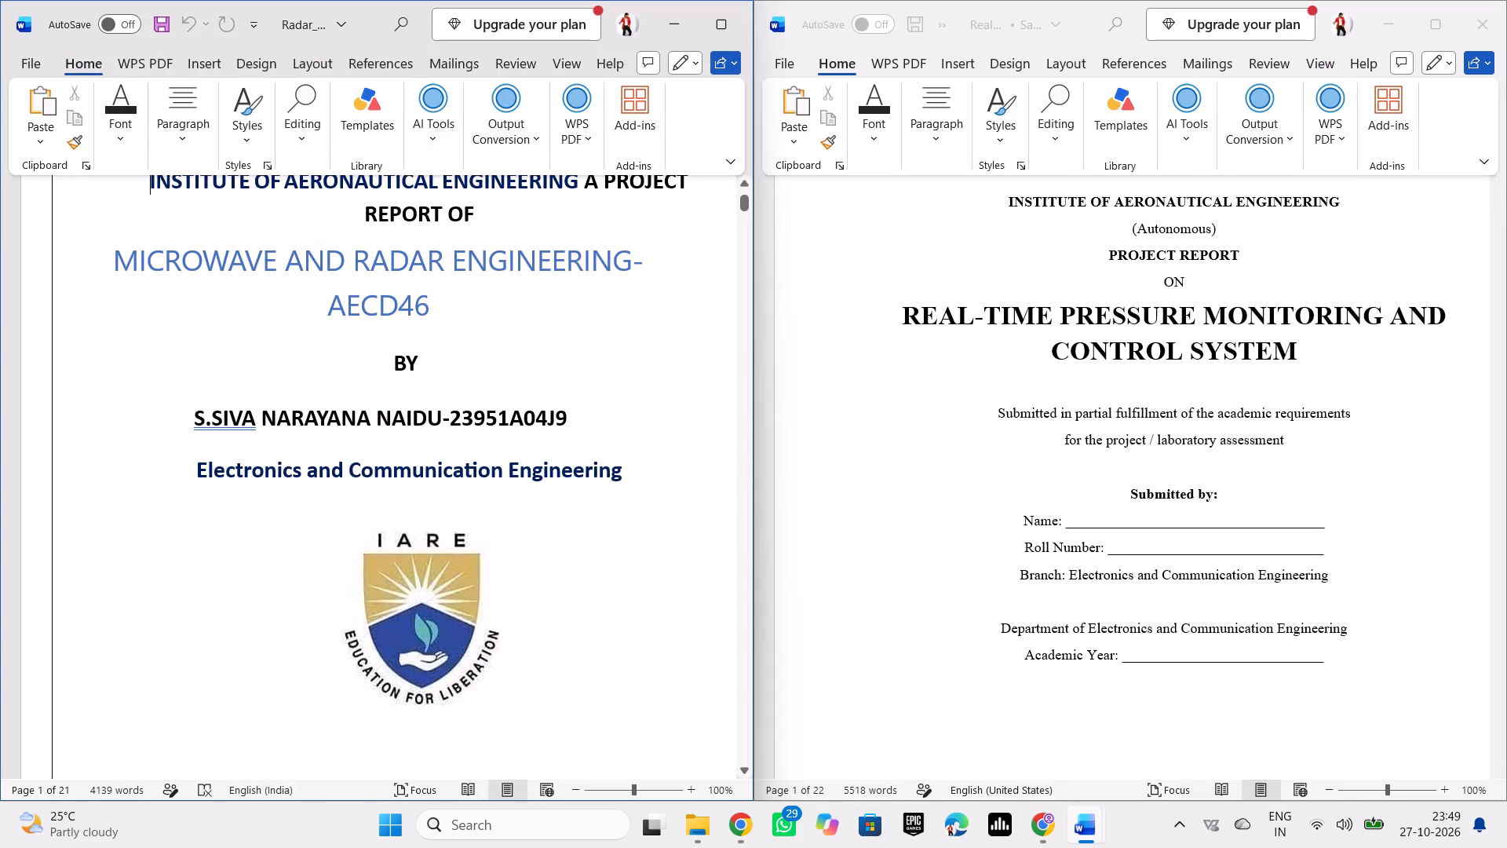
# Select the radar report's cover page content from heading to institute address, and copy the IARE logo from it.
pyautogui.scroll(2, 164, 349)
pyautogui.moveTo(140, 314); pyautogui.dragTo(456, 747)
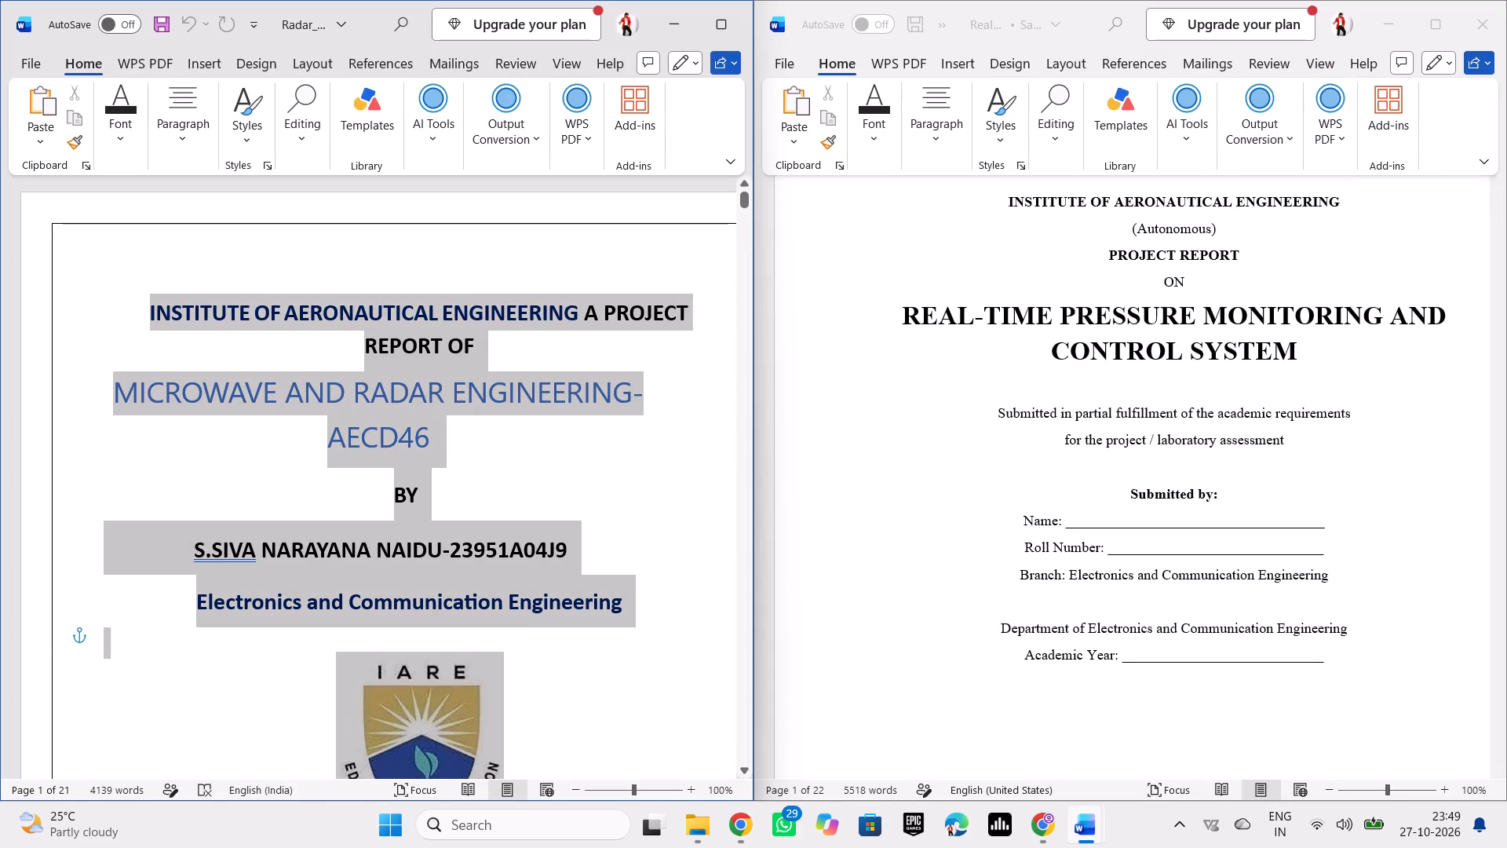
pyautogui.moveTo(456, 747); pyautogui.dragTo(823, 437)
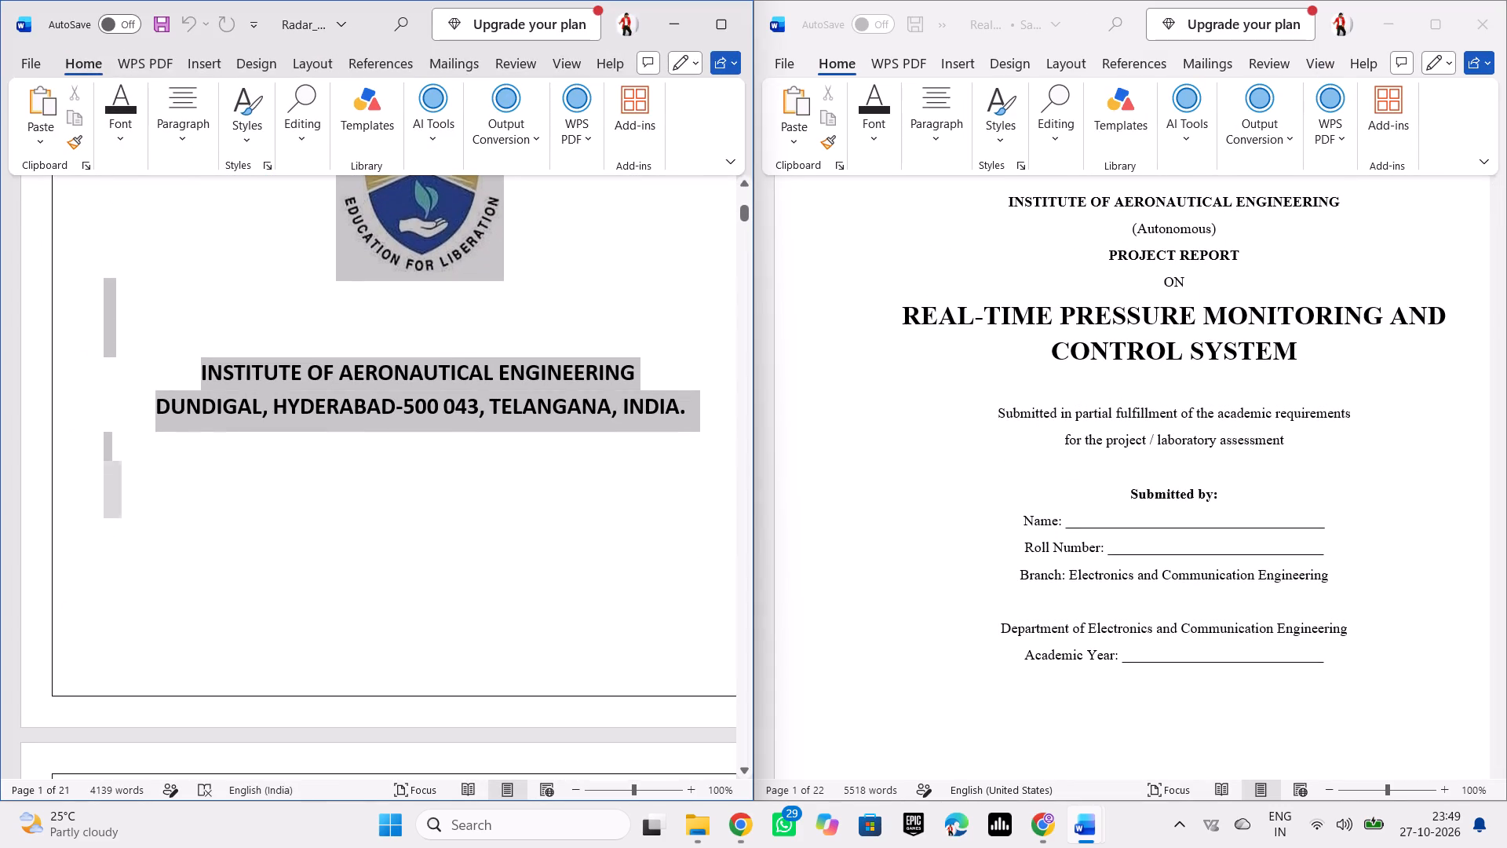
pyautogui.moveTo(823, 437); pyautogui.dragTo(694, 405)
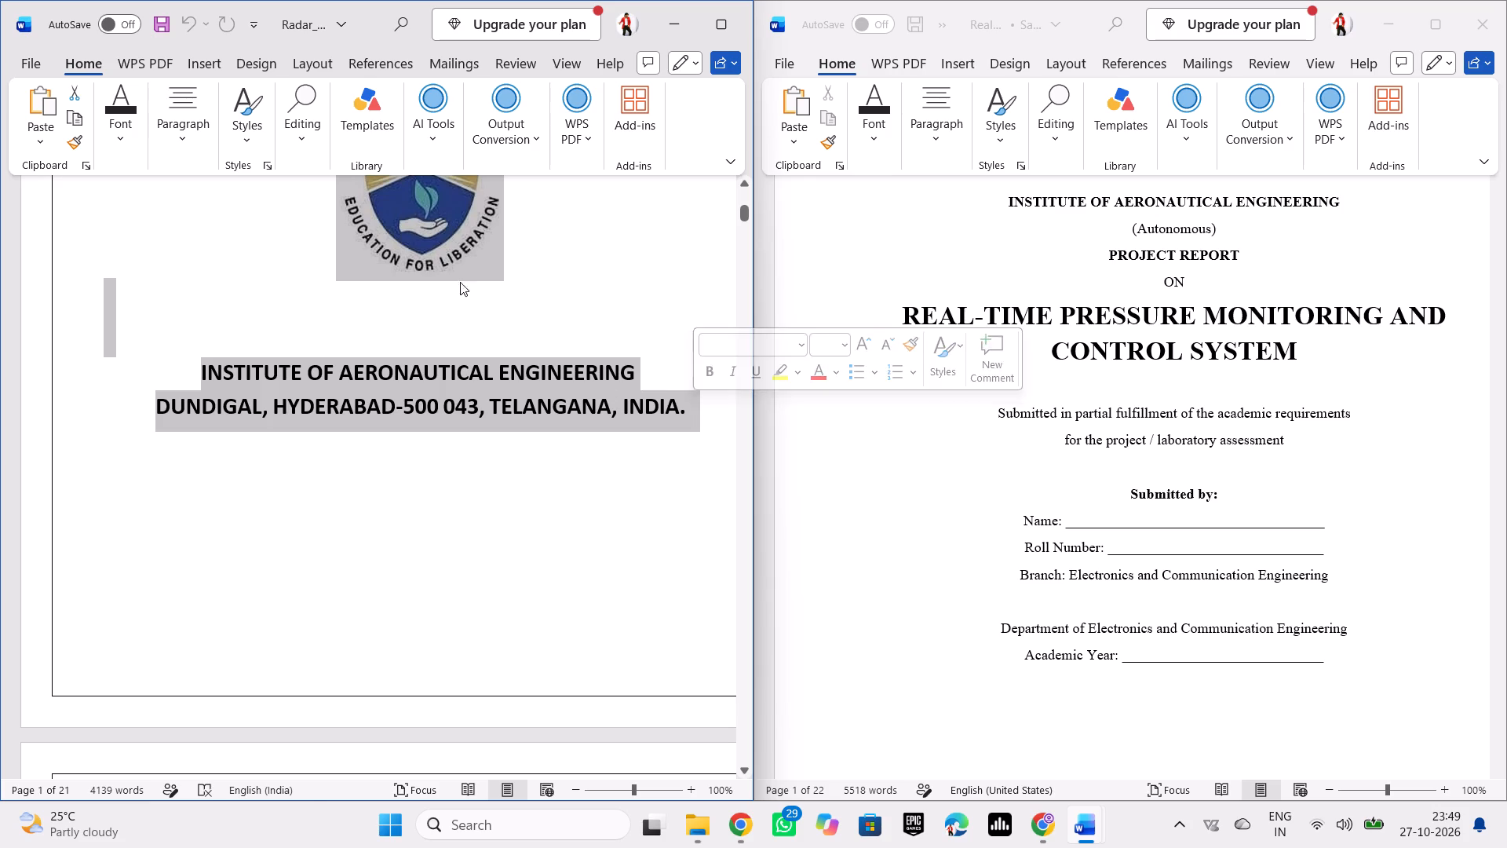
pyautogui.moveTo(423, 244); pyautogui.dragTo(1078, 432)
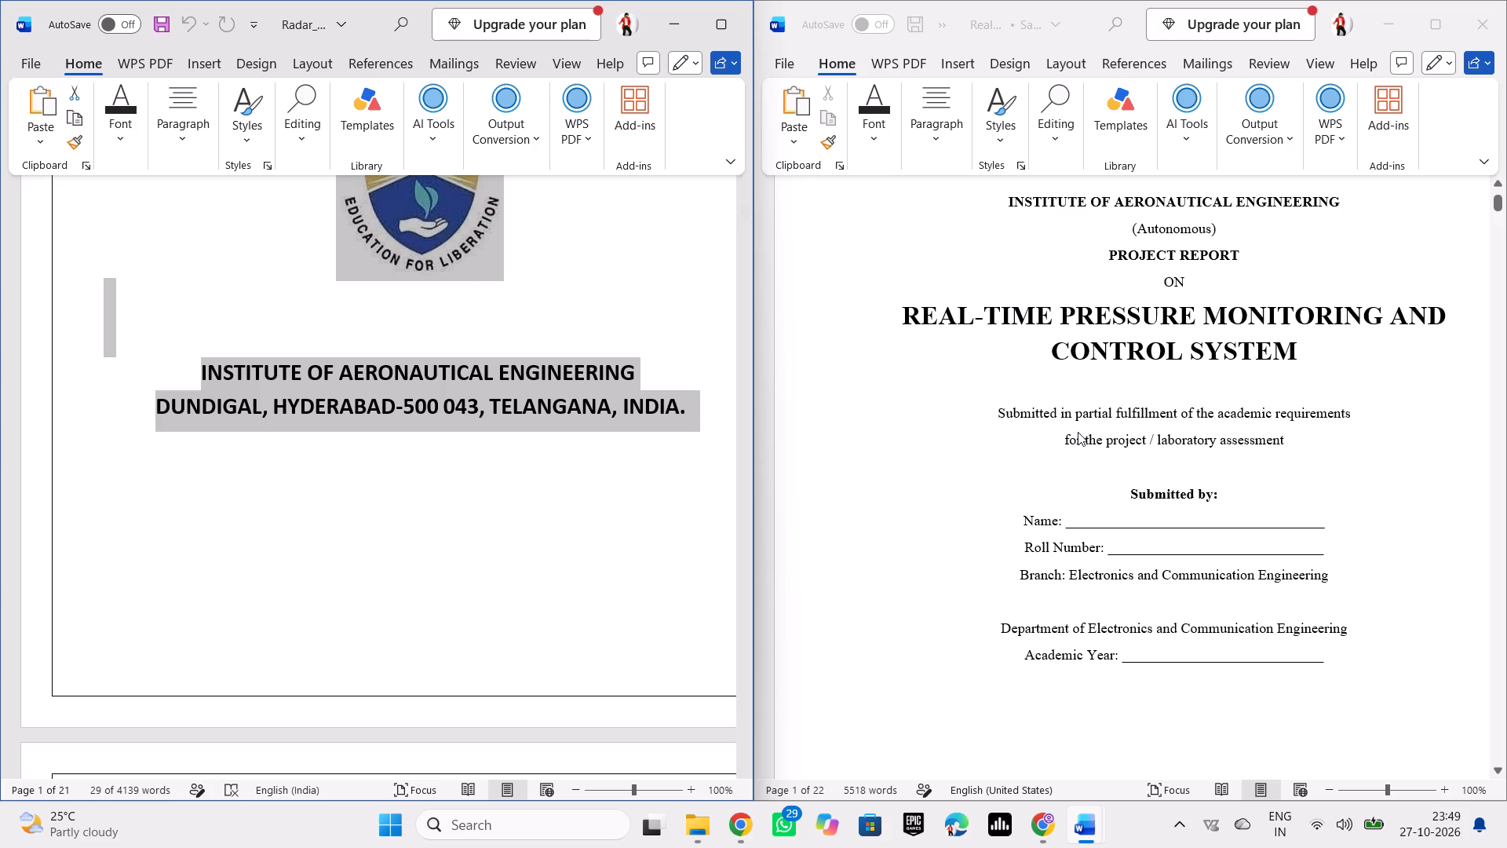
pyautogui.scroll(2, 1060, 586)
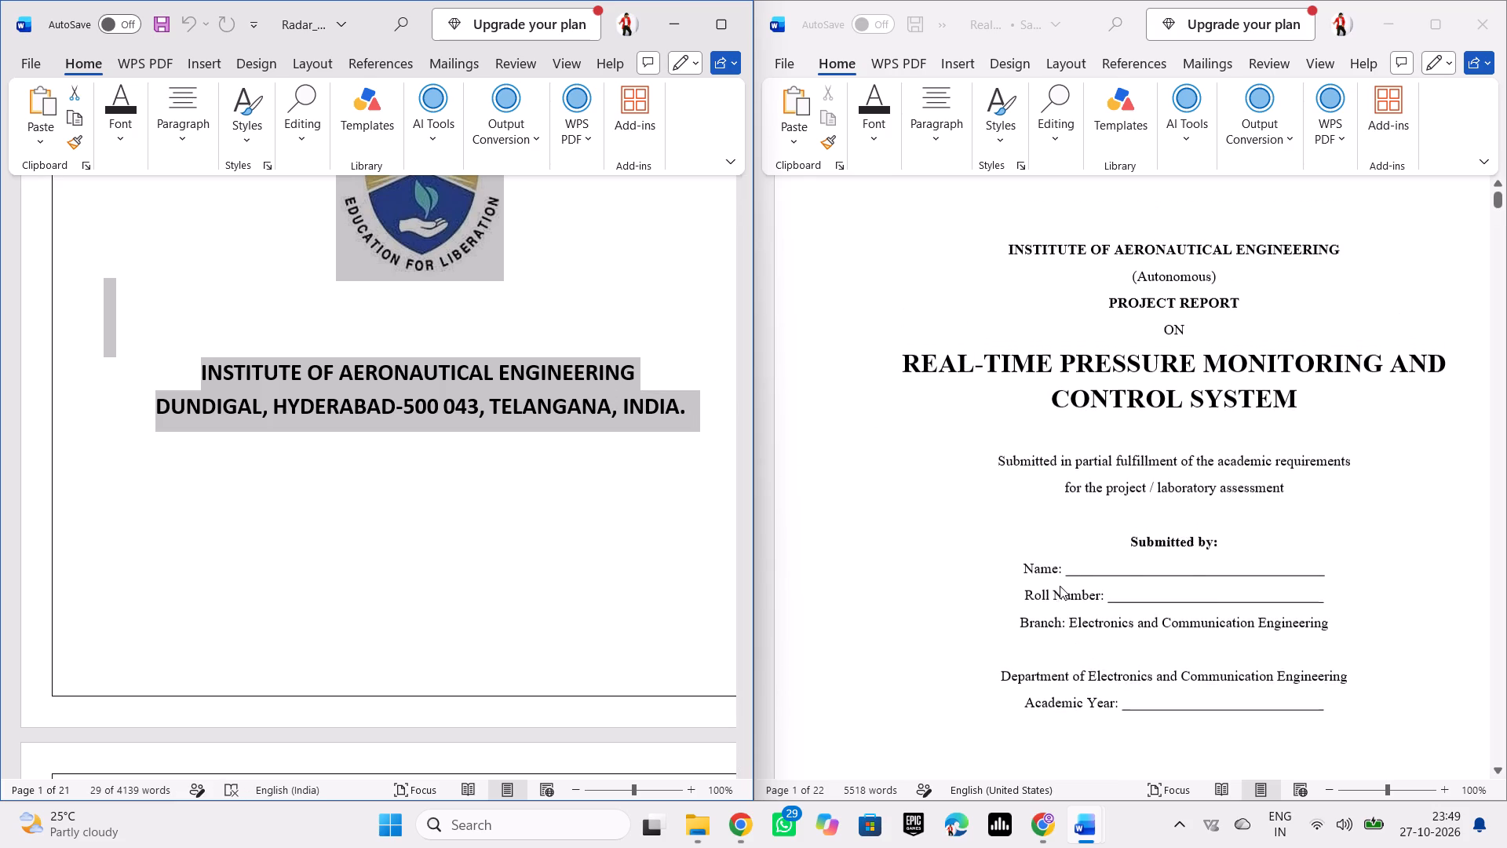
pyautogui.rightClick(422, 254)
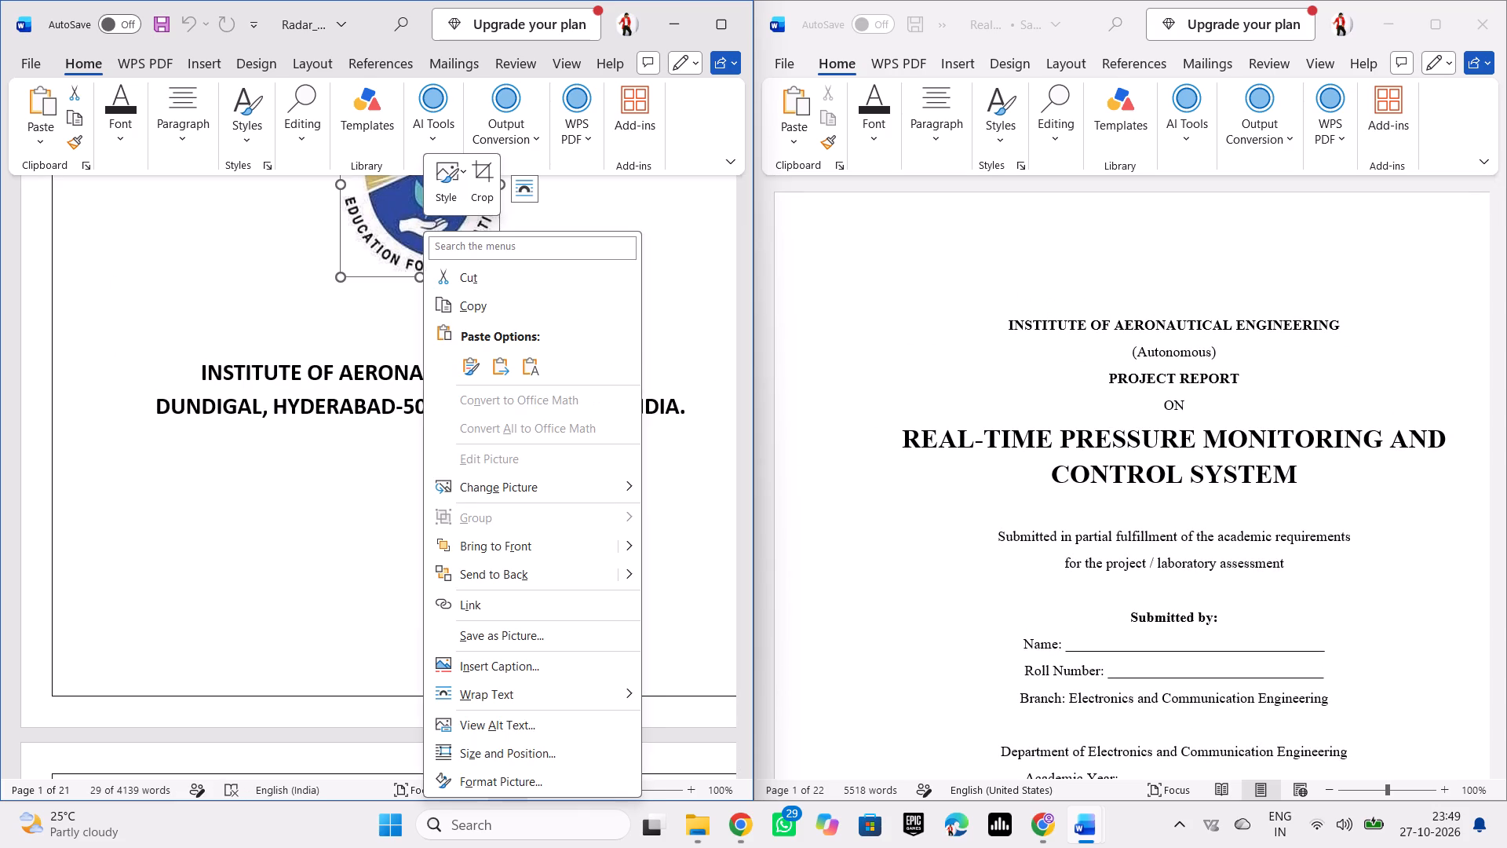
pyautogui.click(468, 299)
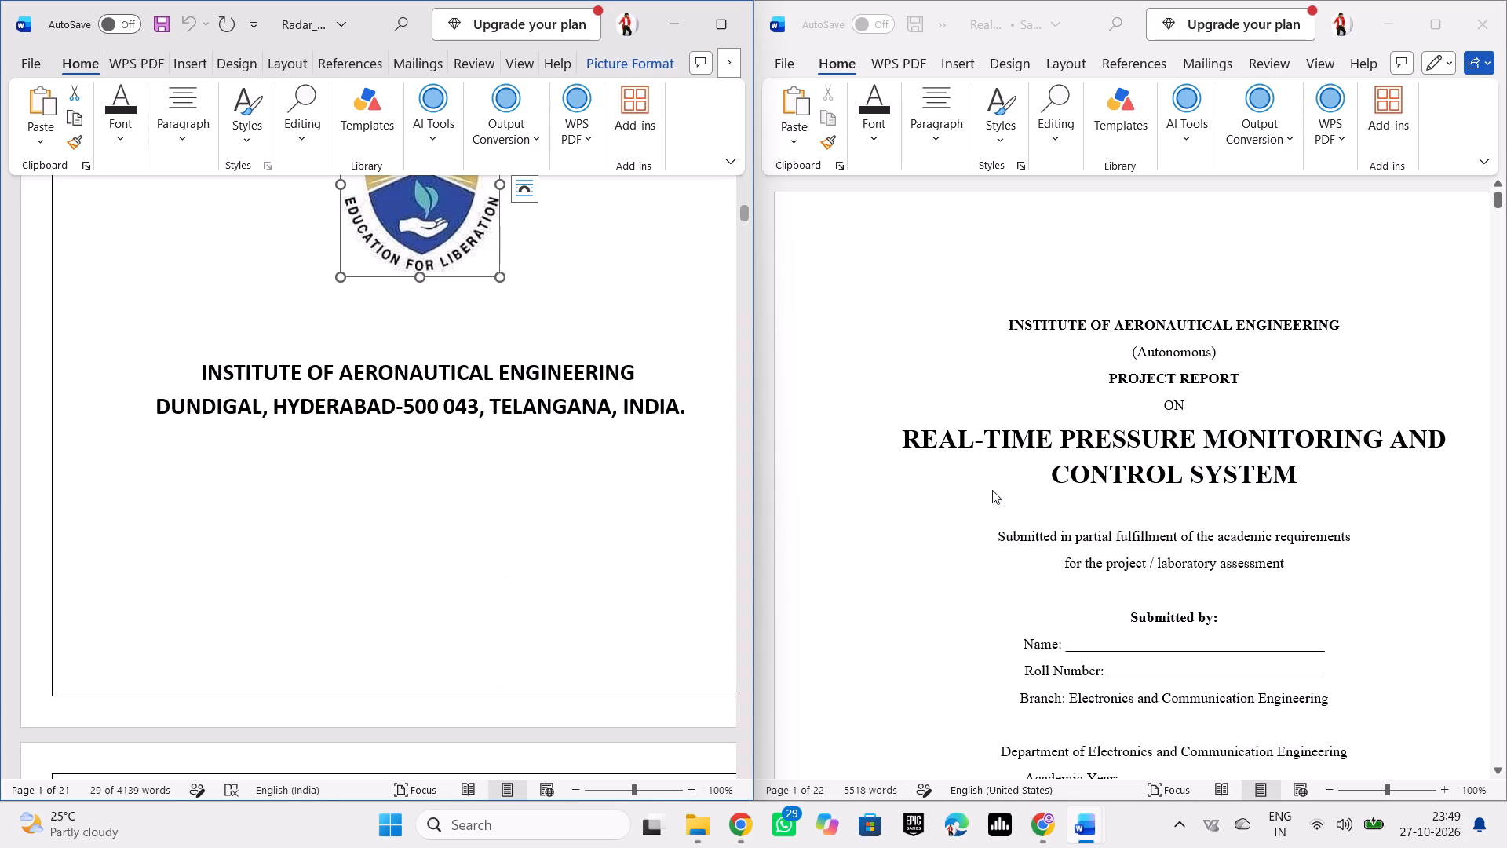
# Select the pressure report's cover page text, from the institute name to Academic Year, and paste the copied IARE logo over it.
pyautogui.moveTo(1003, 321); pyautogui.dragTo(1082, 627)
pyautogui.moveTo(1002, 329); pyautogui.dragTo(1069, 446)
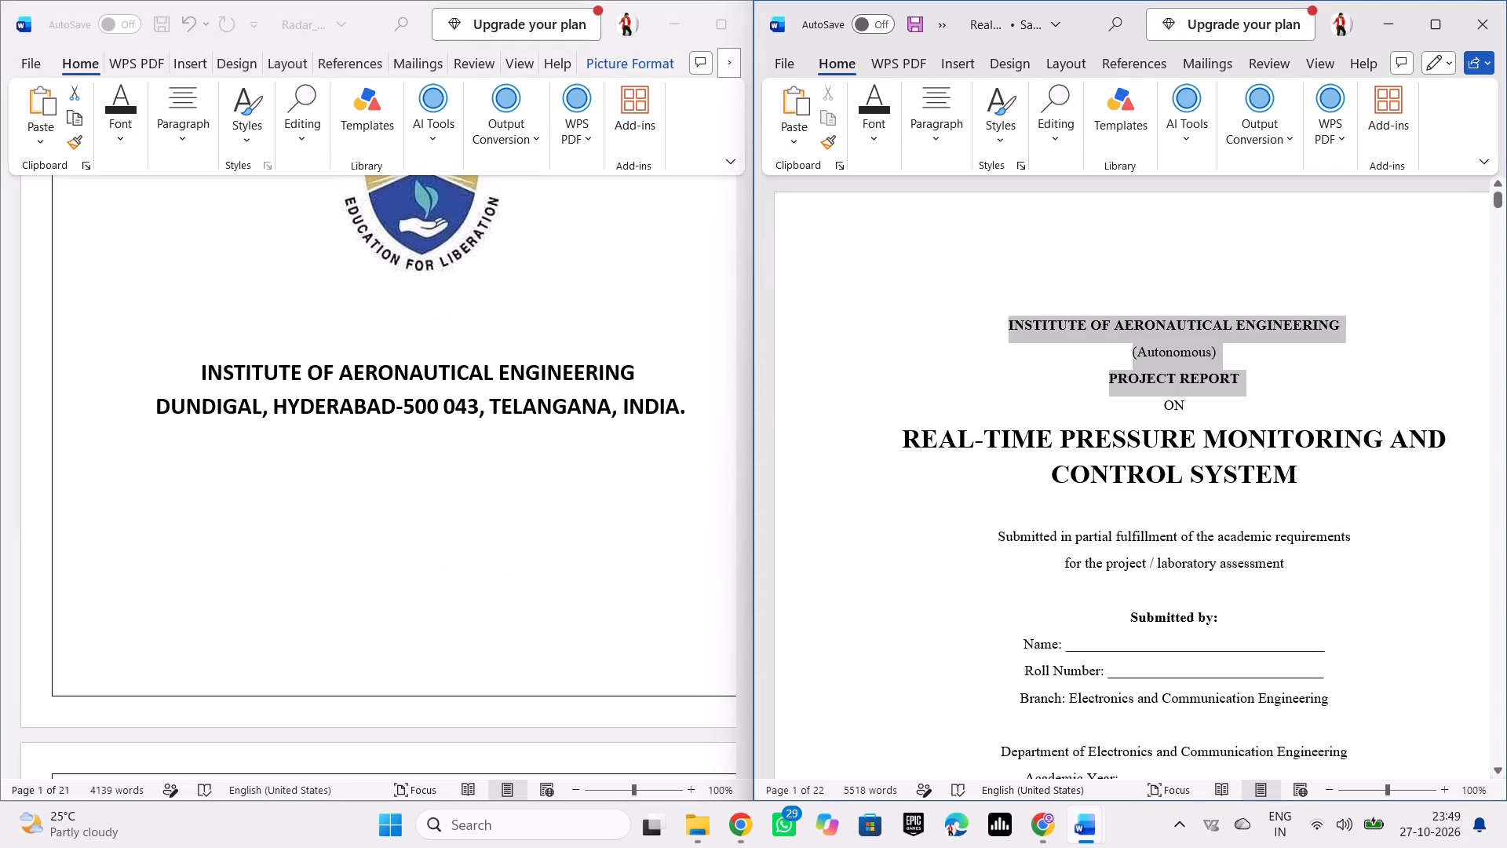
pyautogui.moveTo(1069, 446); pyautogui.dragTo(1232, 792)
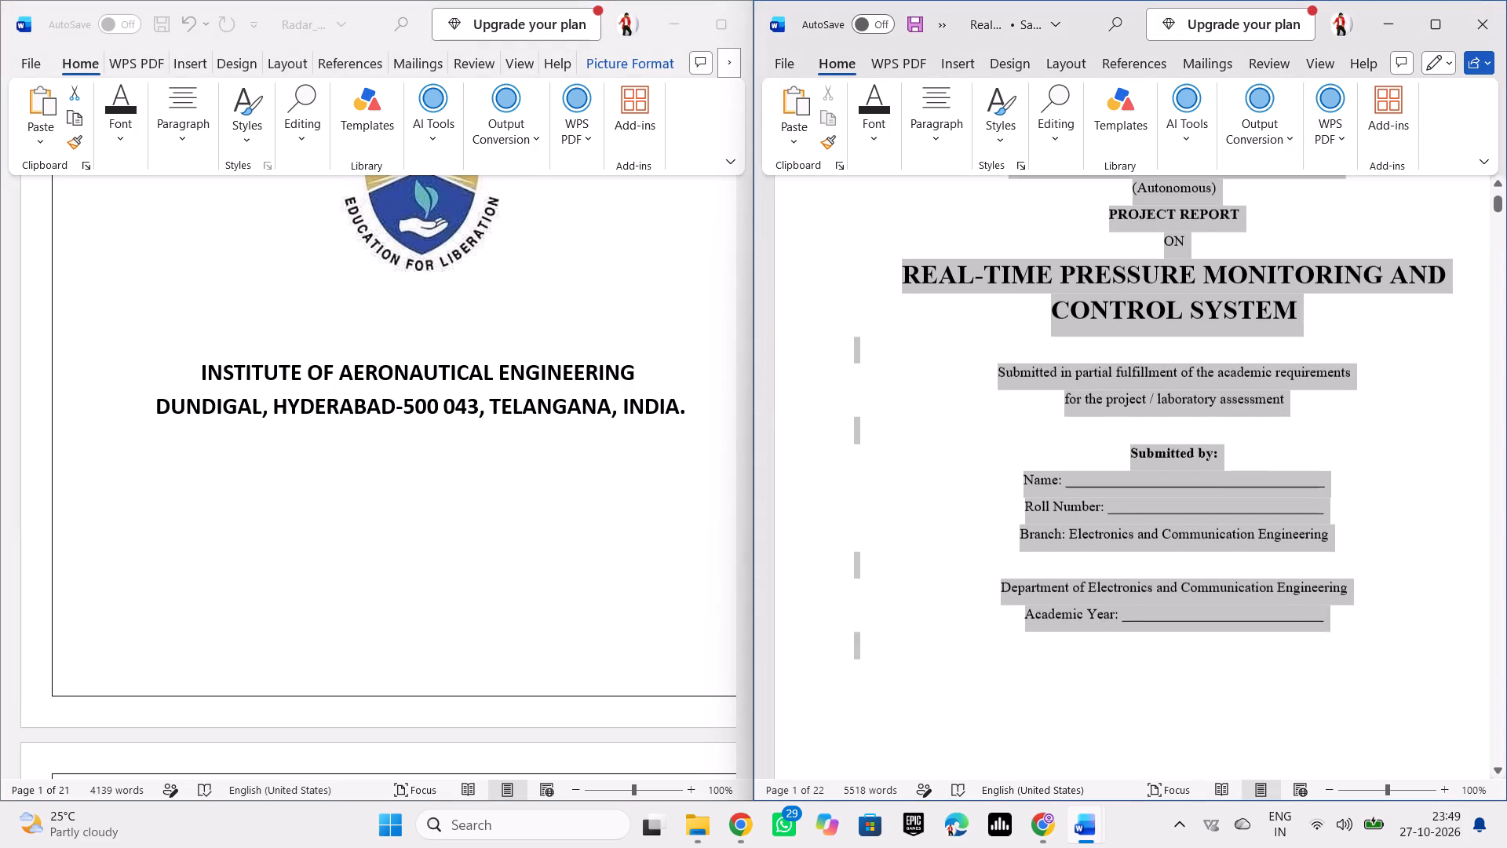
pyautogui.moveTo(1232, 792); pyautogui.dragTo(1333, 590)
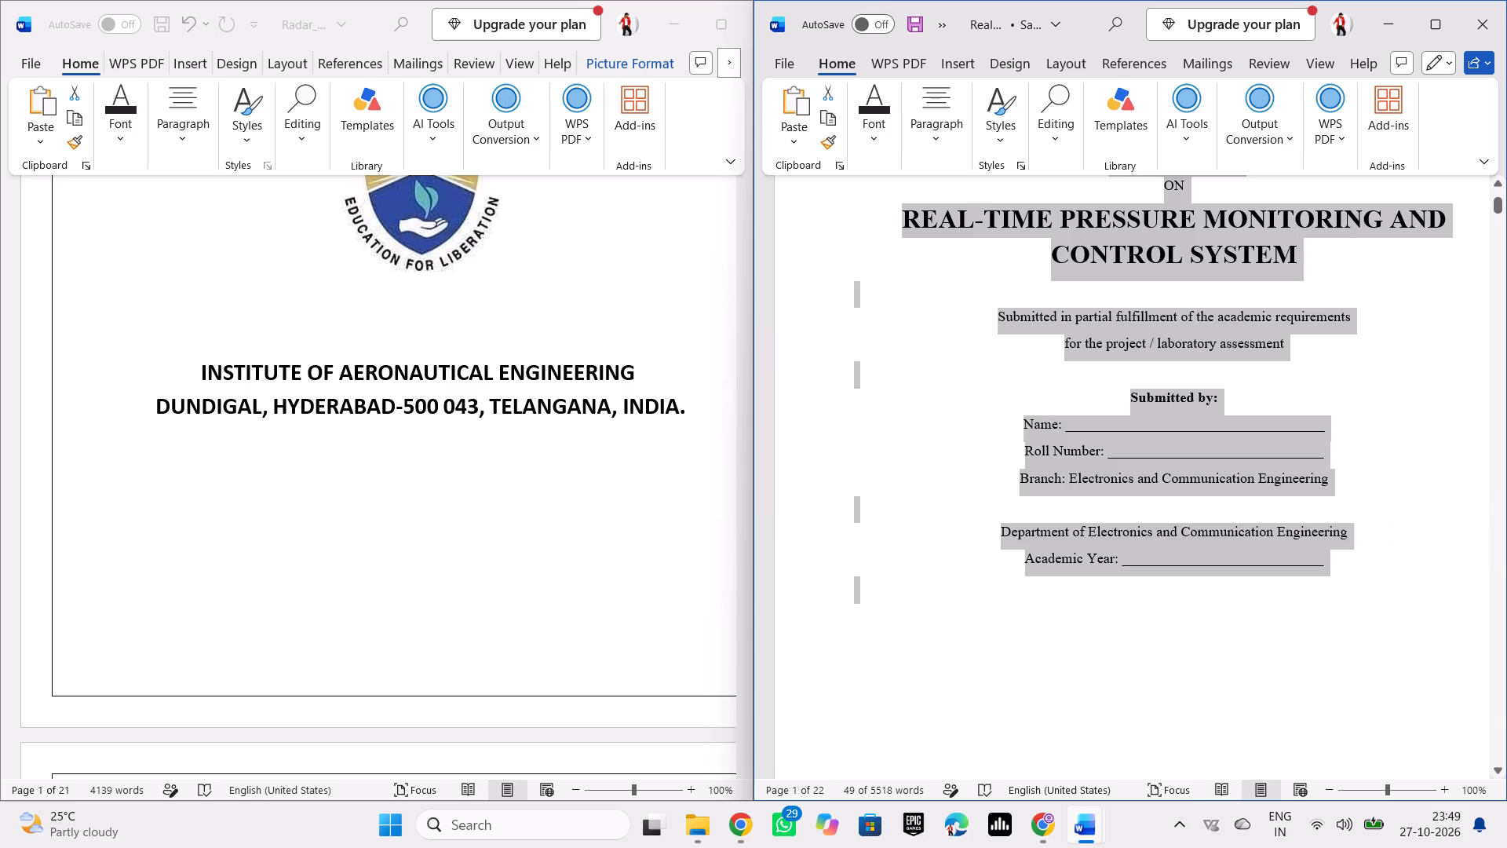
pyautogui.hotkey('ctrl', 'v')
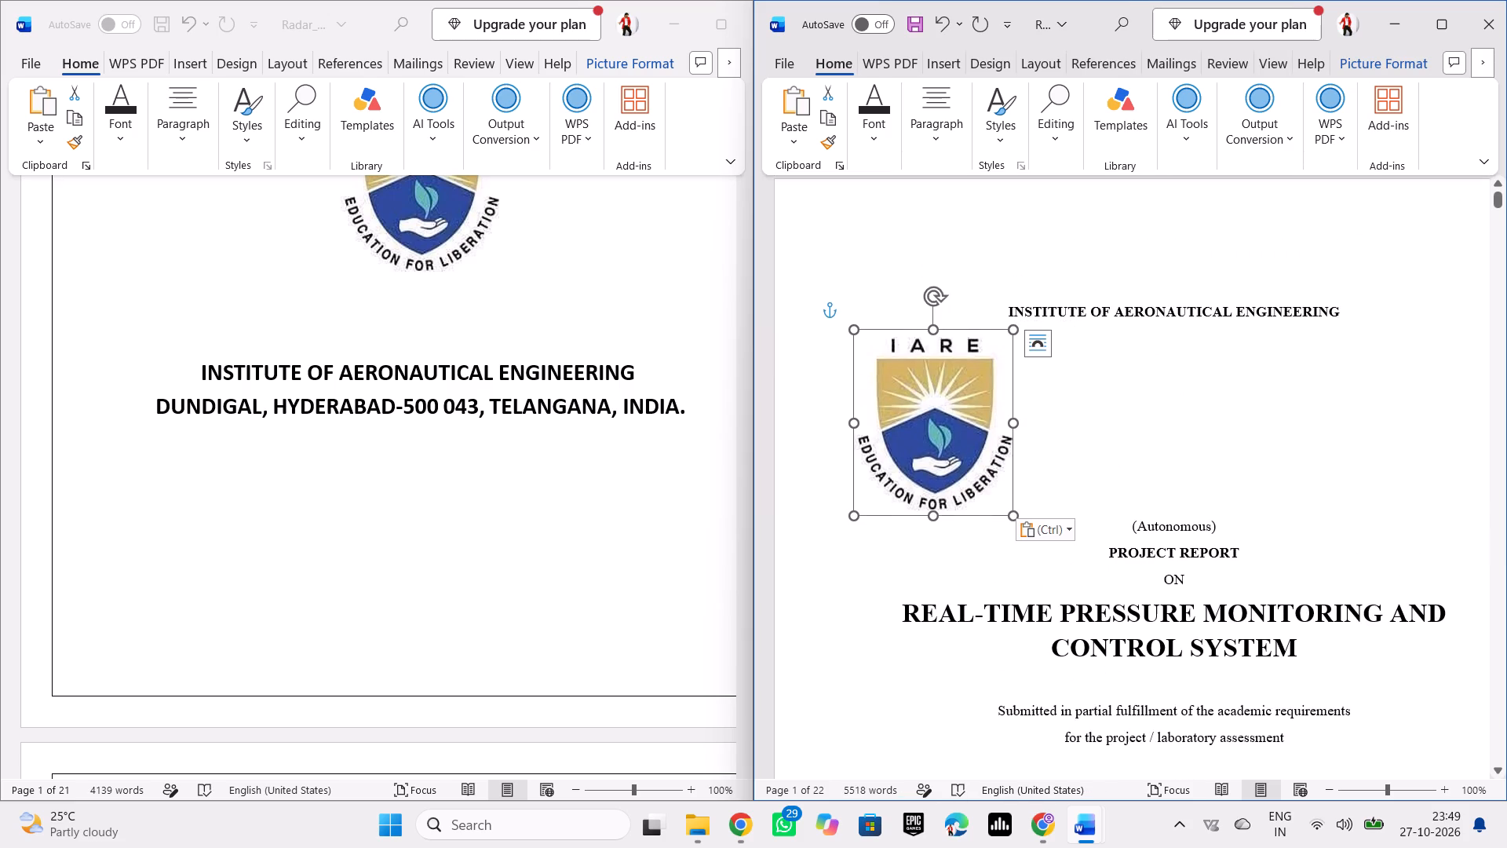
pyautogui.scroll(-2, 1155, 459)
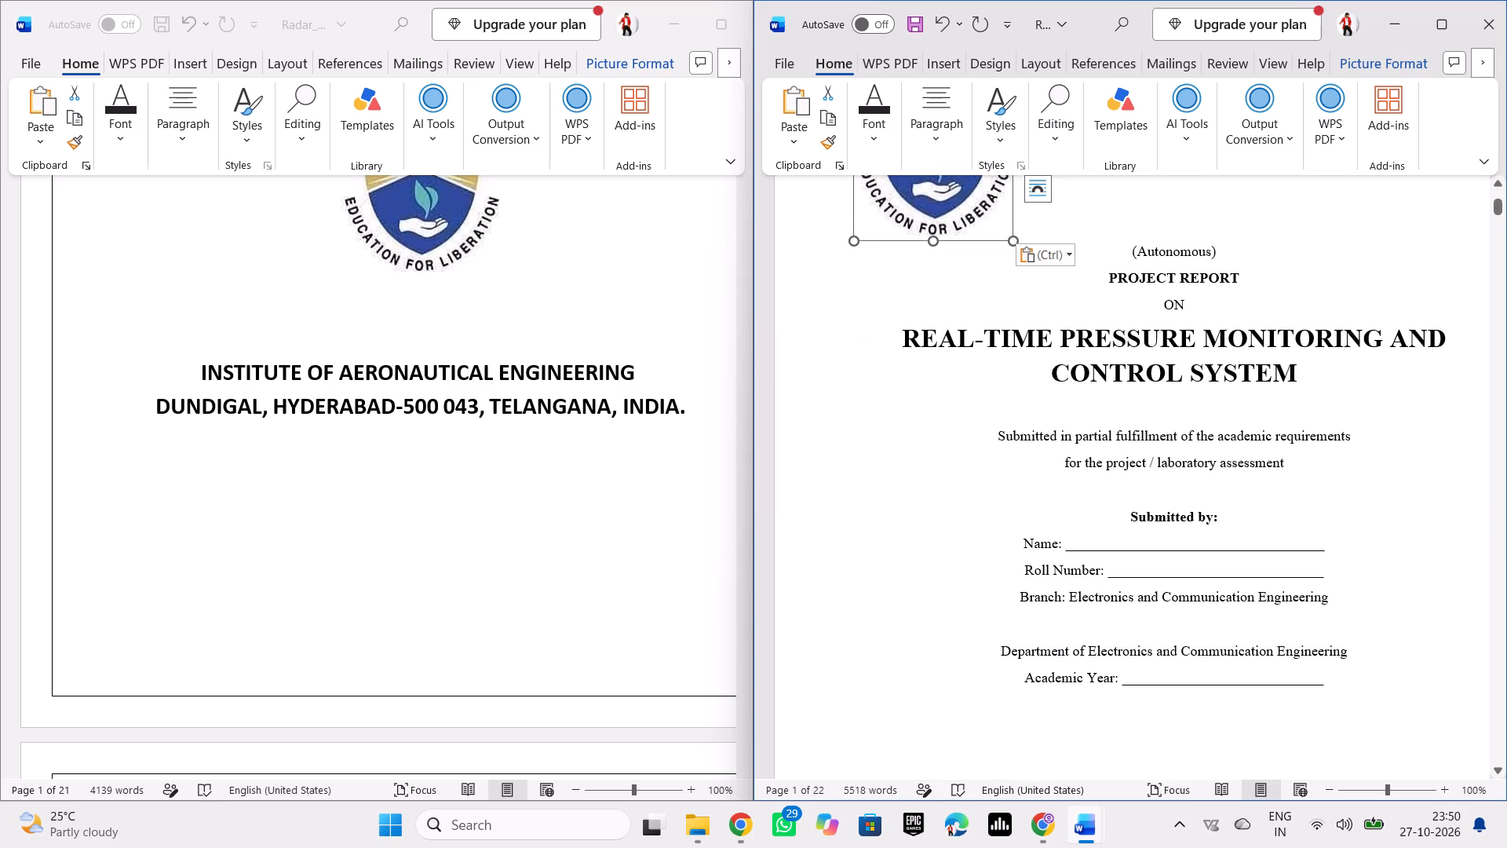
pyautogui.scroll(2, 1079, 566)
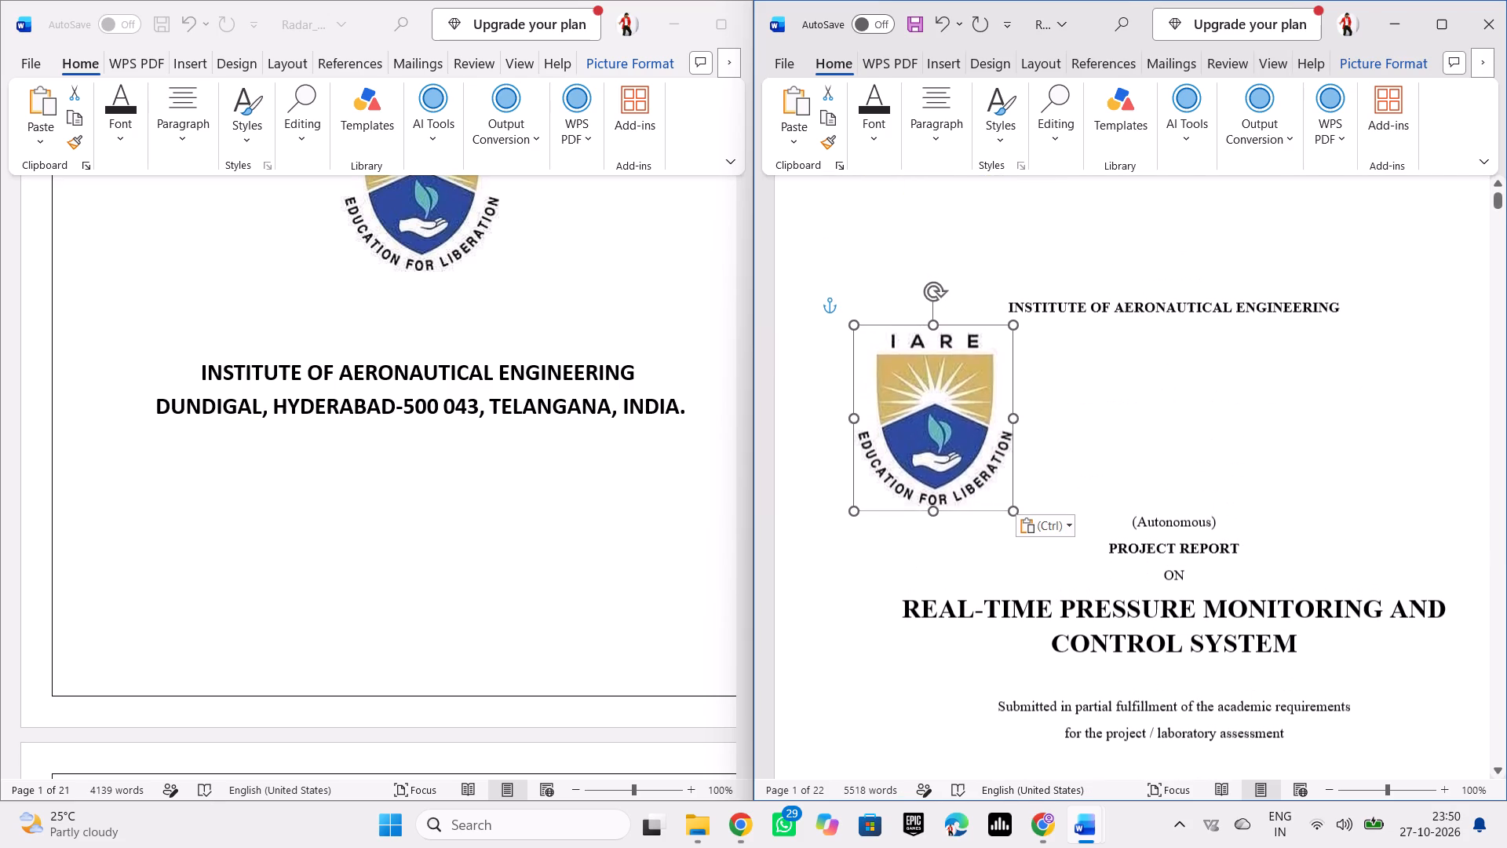
# Close the pressure report without saving its changes and maximise the radar report window.
pyautogui.hotkey('alt', 'Tab')
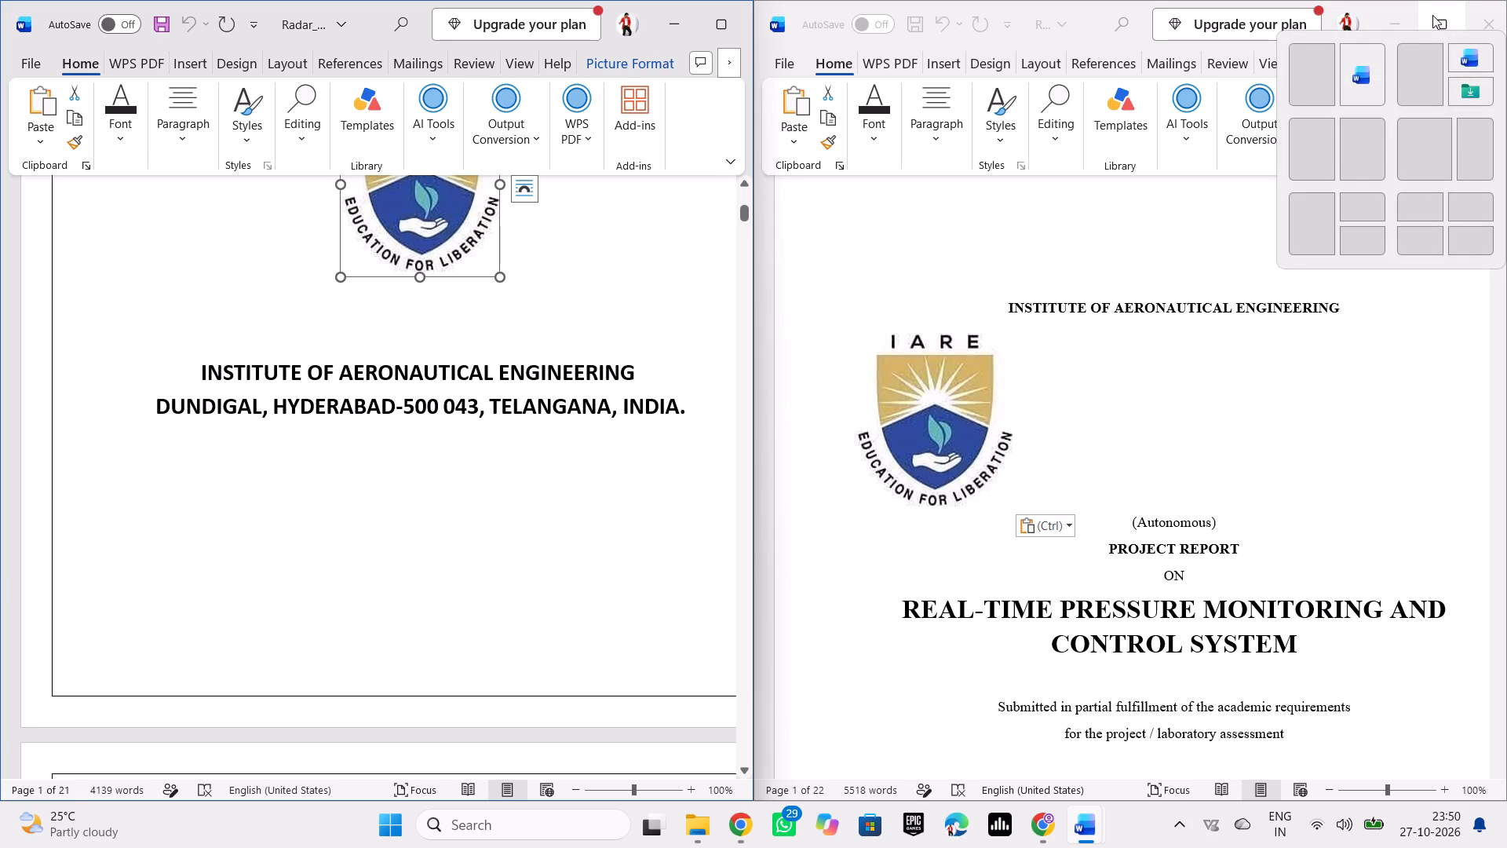
pyautogui.click(1491, 27)
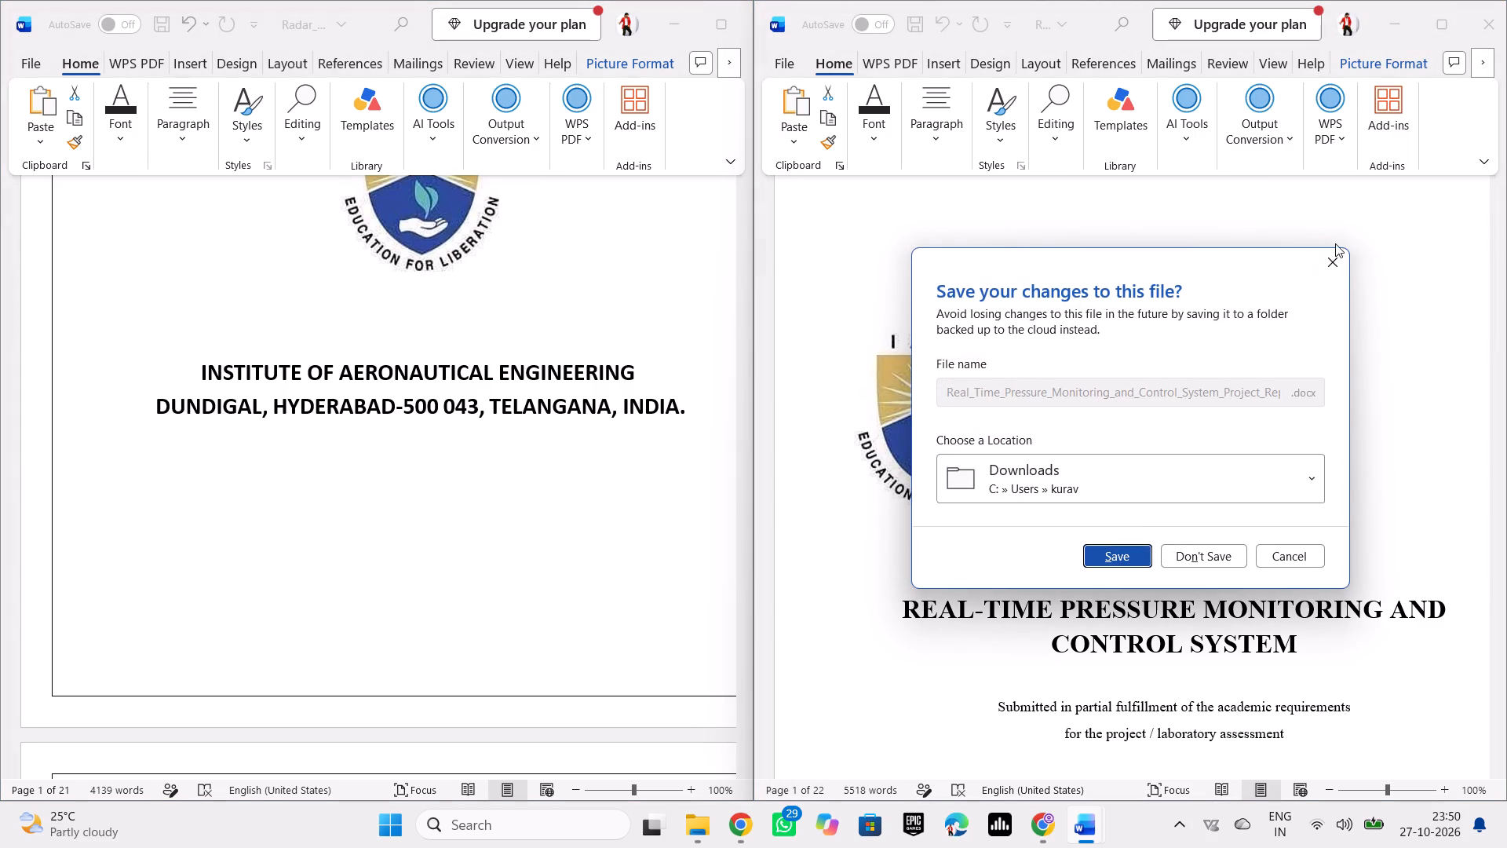
pyautogui.click(1195, 550)
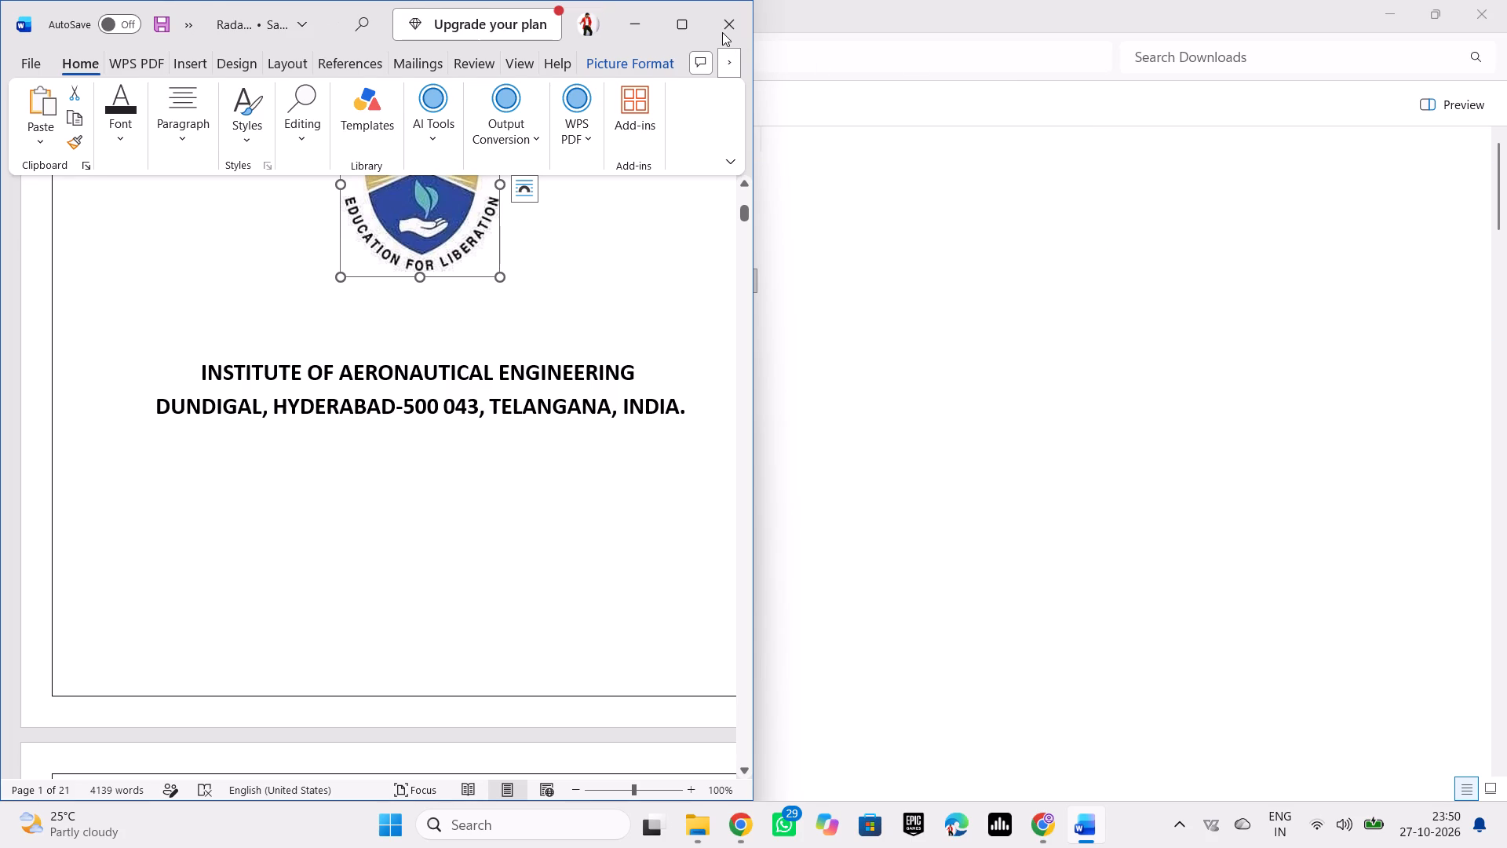
pyautogui.click(695, 27)
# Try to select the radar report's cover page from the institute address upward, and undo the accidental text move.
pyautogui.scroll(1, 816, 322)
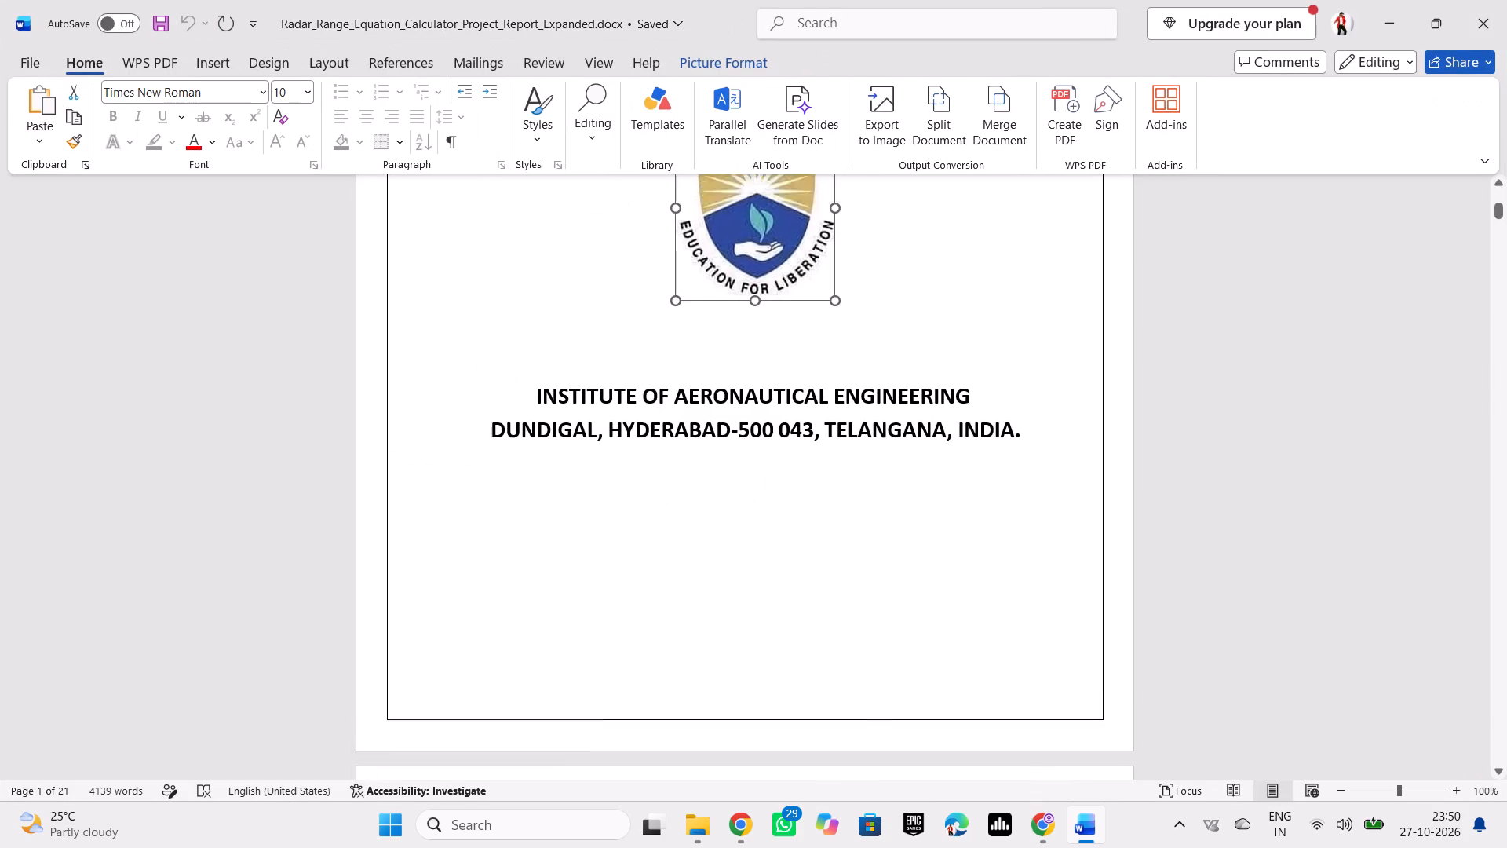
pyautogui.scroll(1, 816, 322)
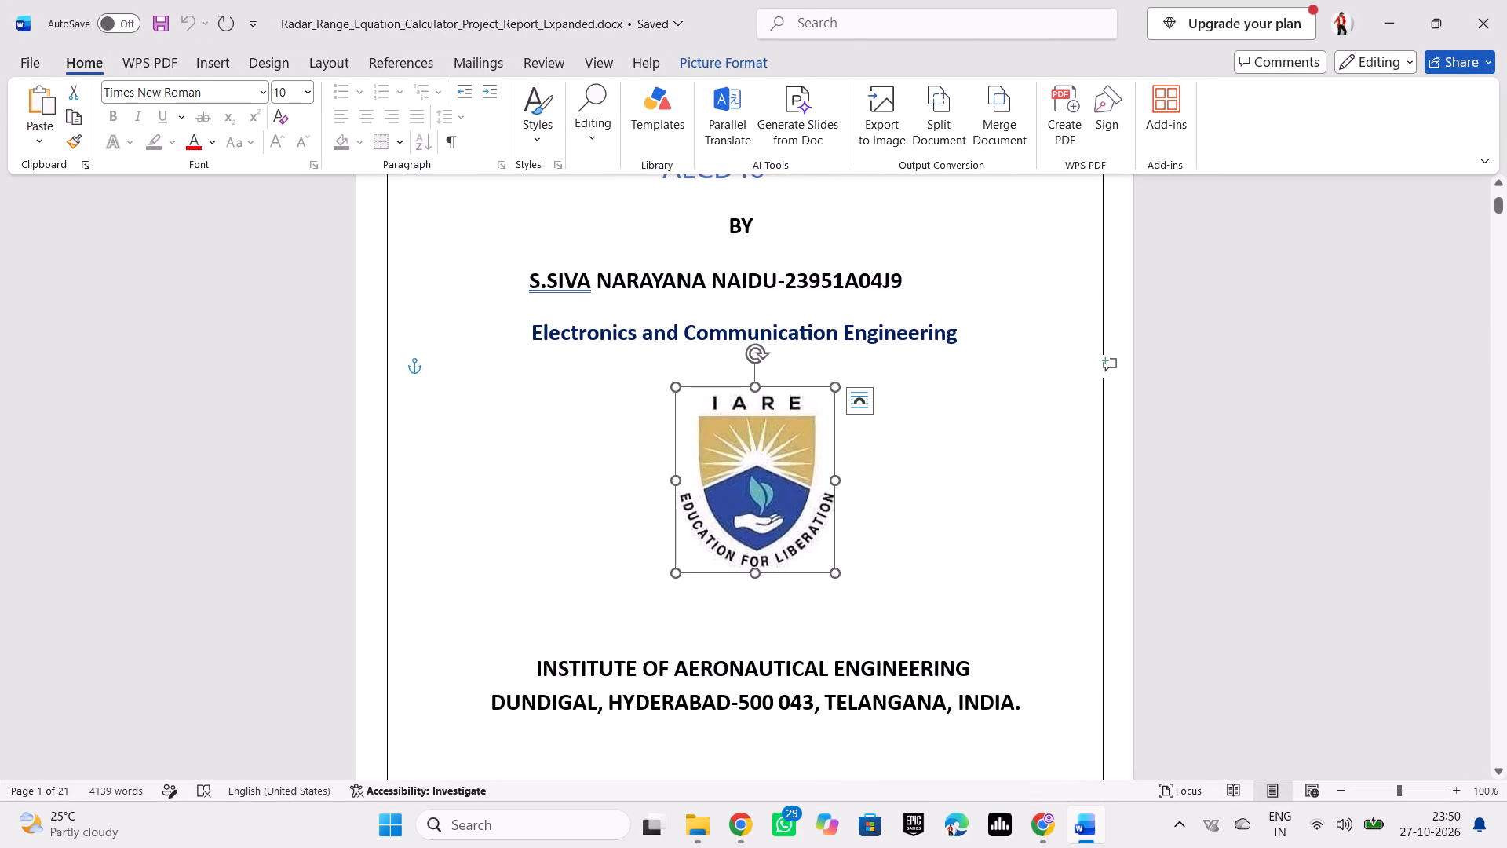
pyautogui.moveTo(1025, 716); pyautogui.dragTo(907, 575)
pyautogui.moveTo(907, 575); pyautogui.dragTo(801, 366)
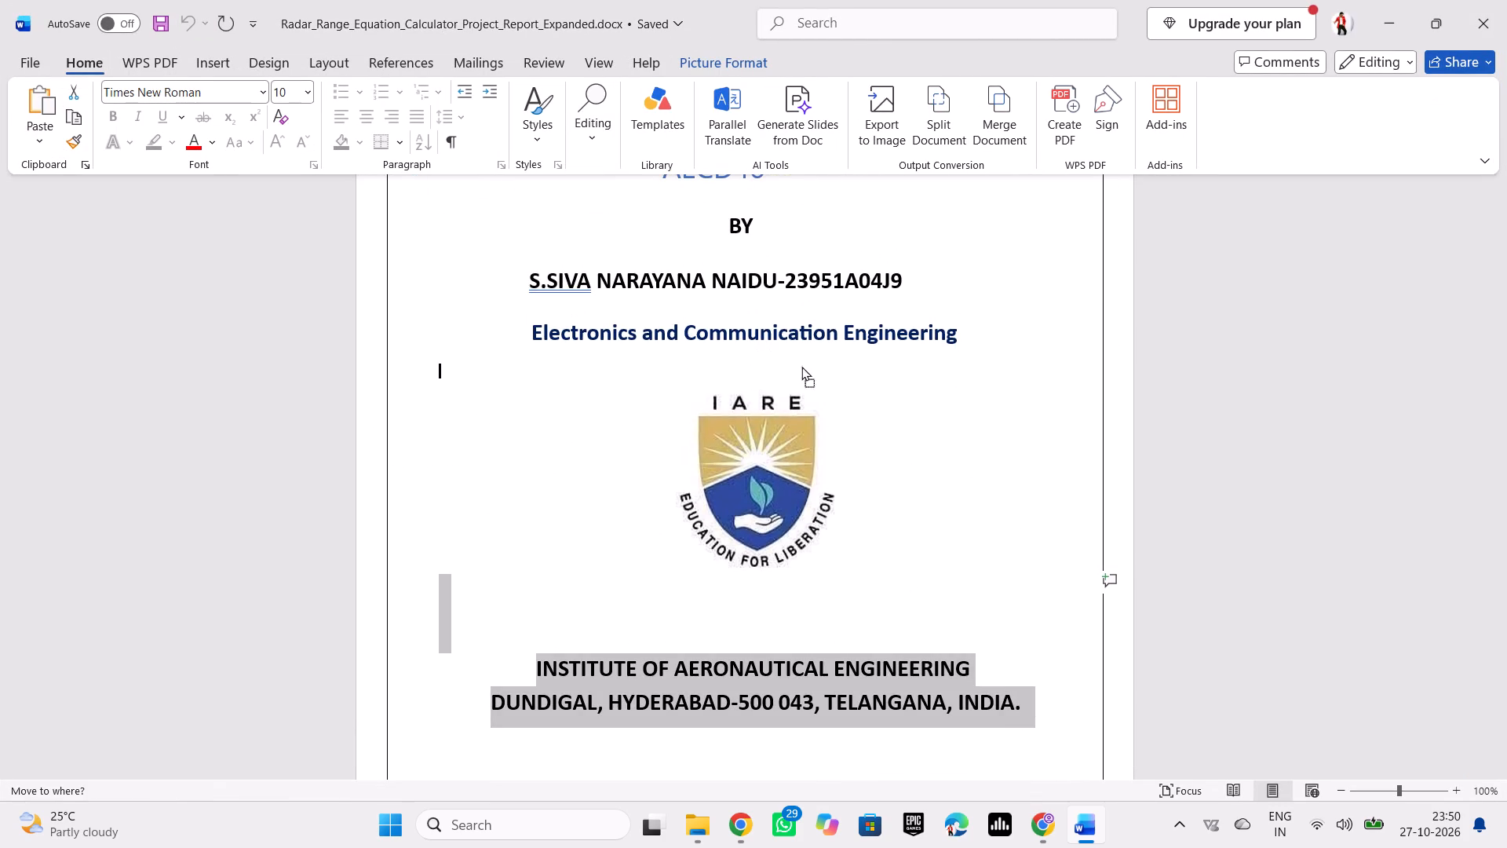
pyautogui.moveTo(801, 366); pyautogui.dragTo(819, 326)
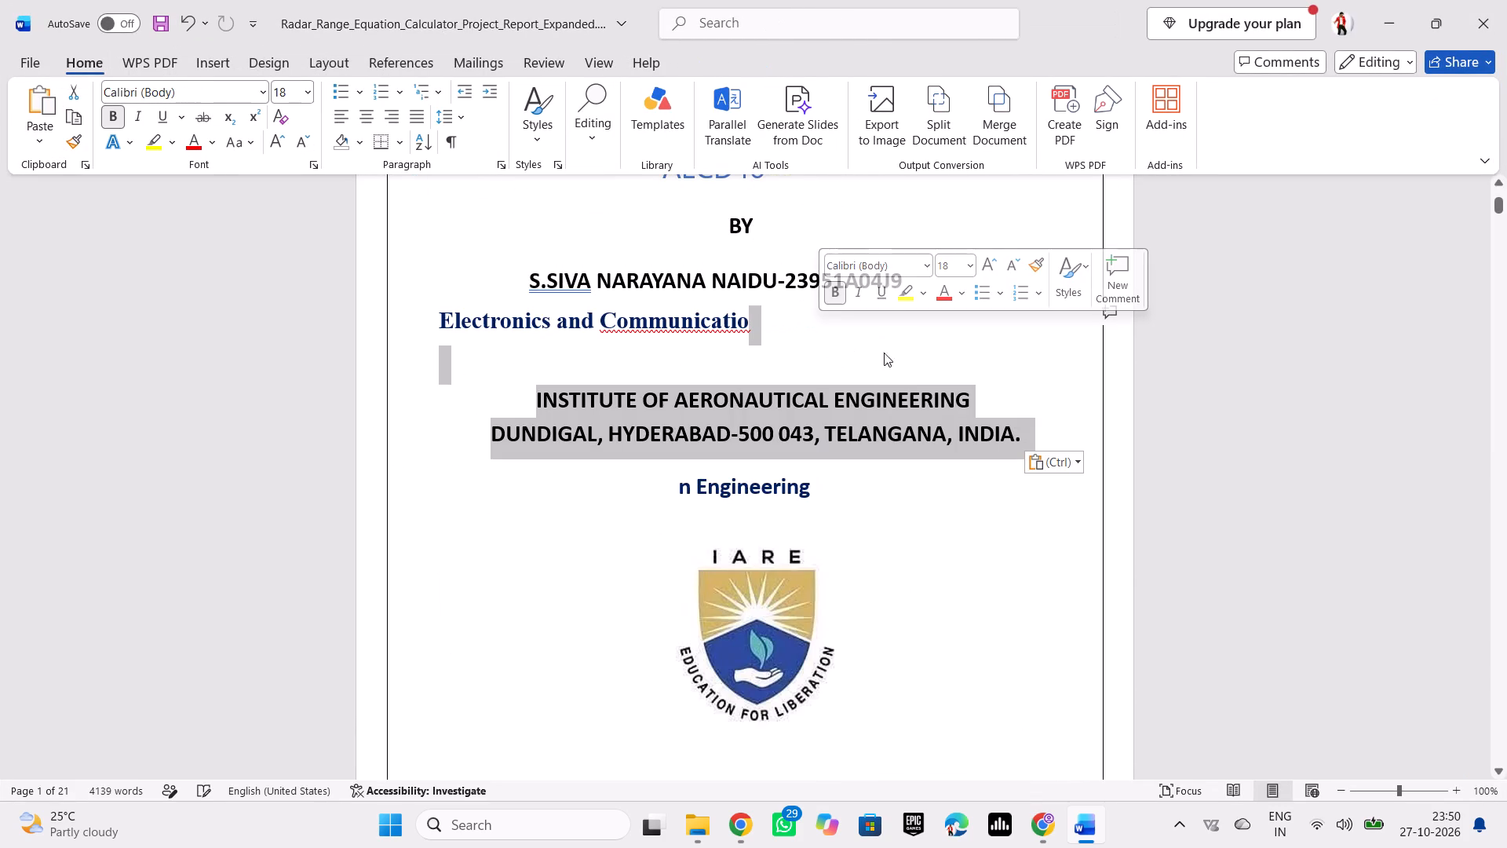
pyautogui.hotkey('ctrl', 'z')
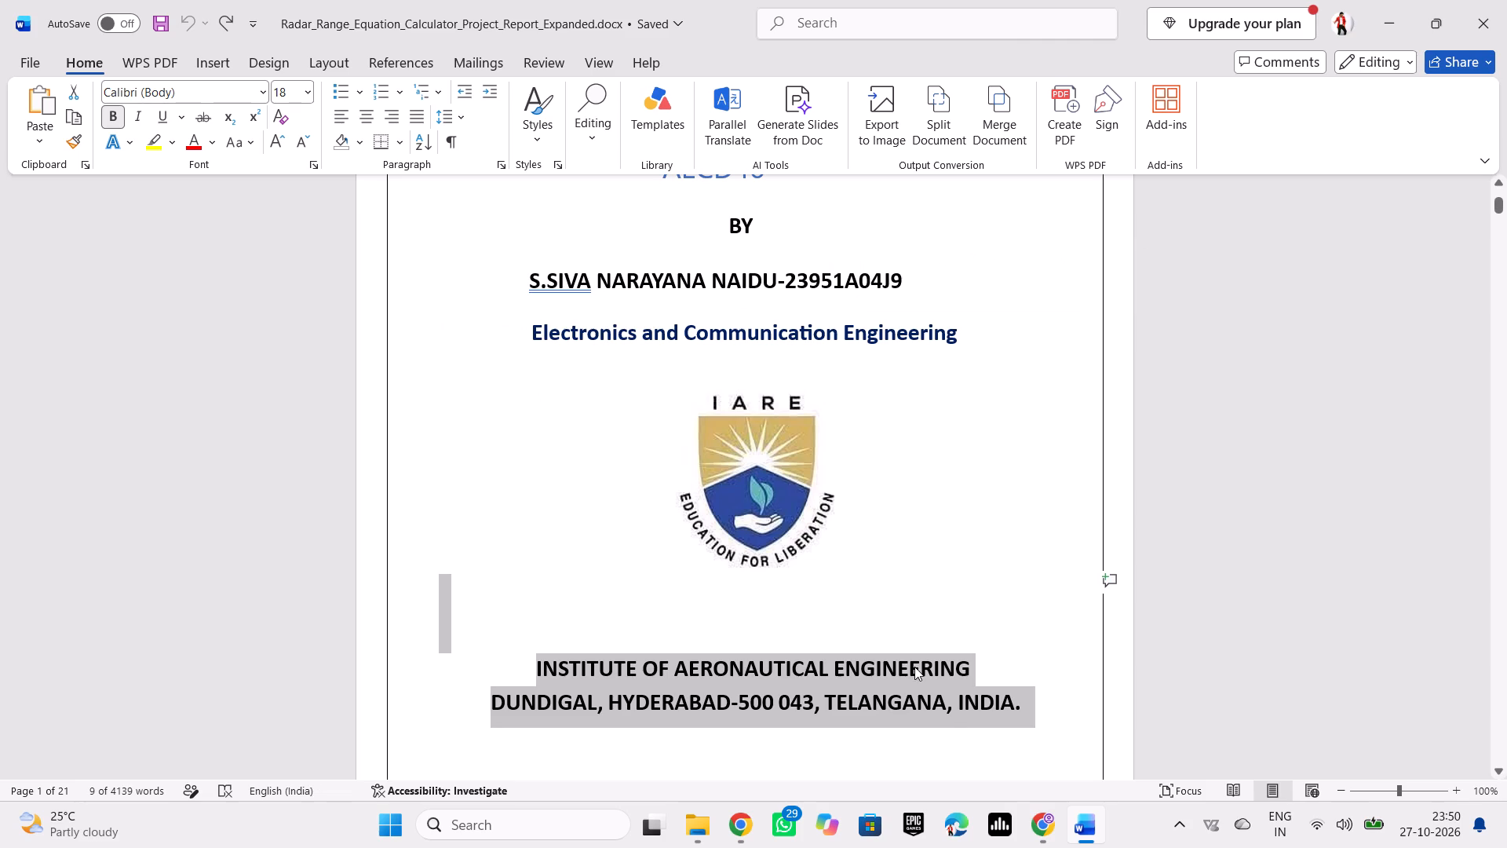
# Copy the radar report's whole cover page content, from the closing institute address up to the INSTITUTE OF AERONAUTICAL ENGINEERING heading.
pyautogui.click(1038, 725)
pyautogui.moveTo(1020, 705); pyautogui.dragTo(718, 331)
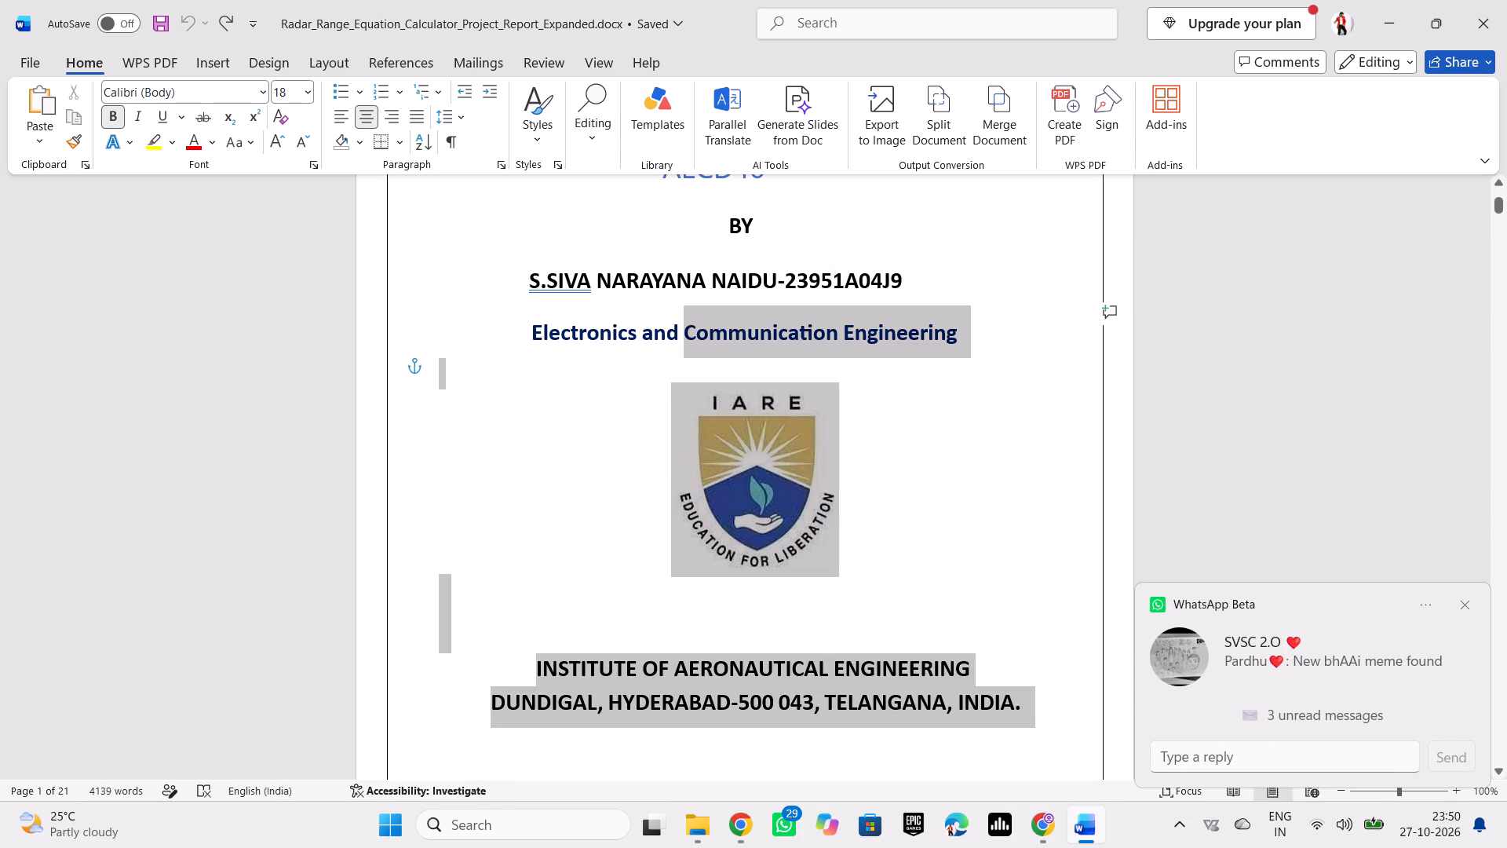
pyautogui.moveTo(718, 331); pyautogui.dragTo(569, 382)
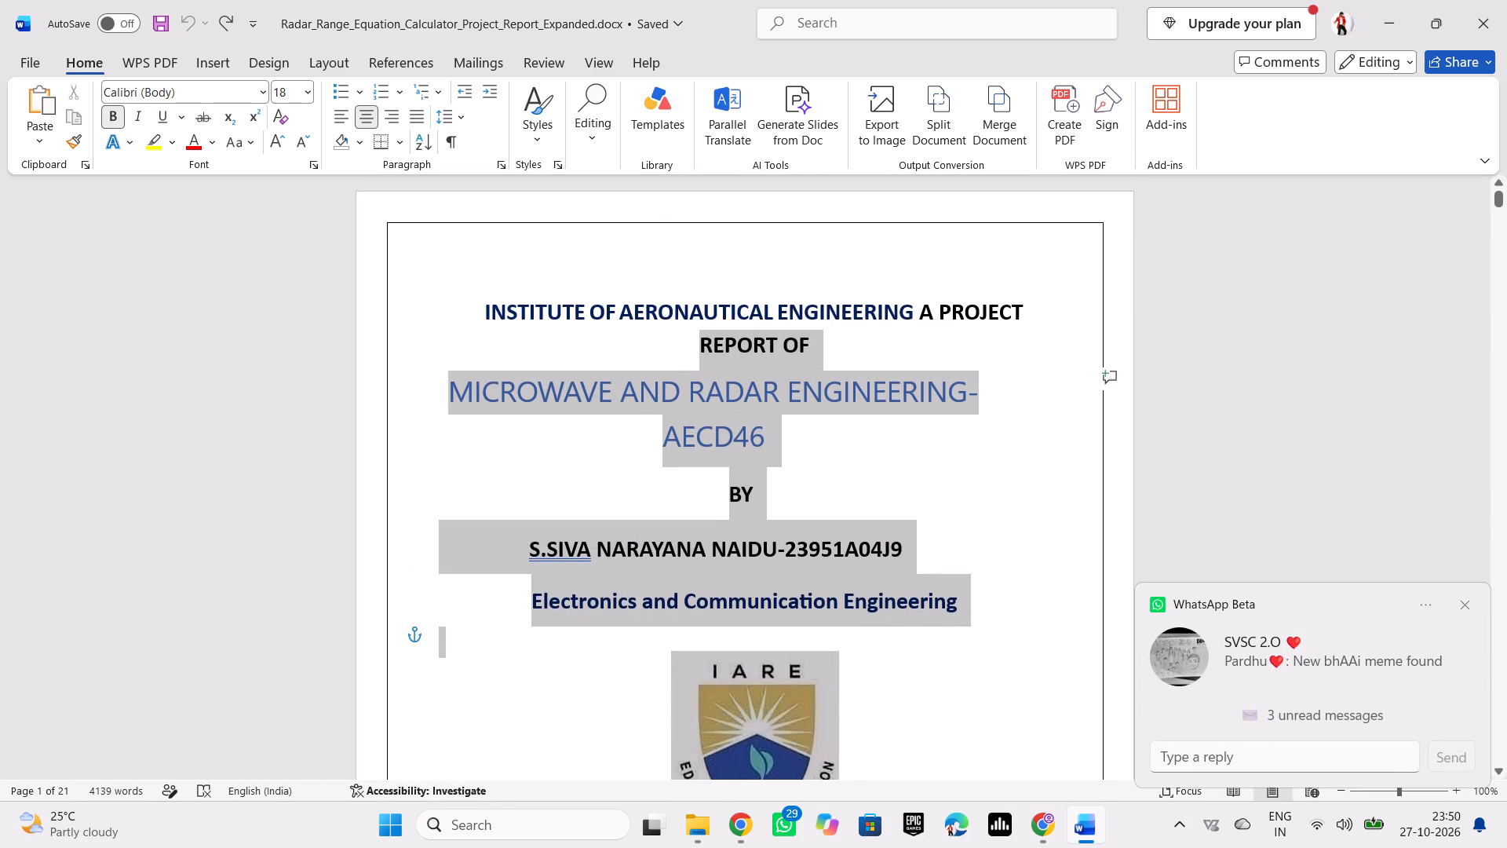
pyautogui.moveTo(569, 382); pyautogui.dragTo(451, 318)
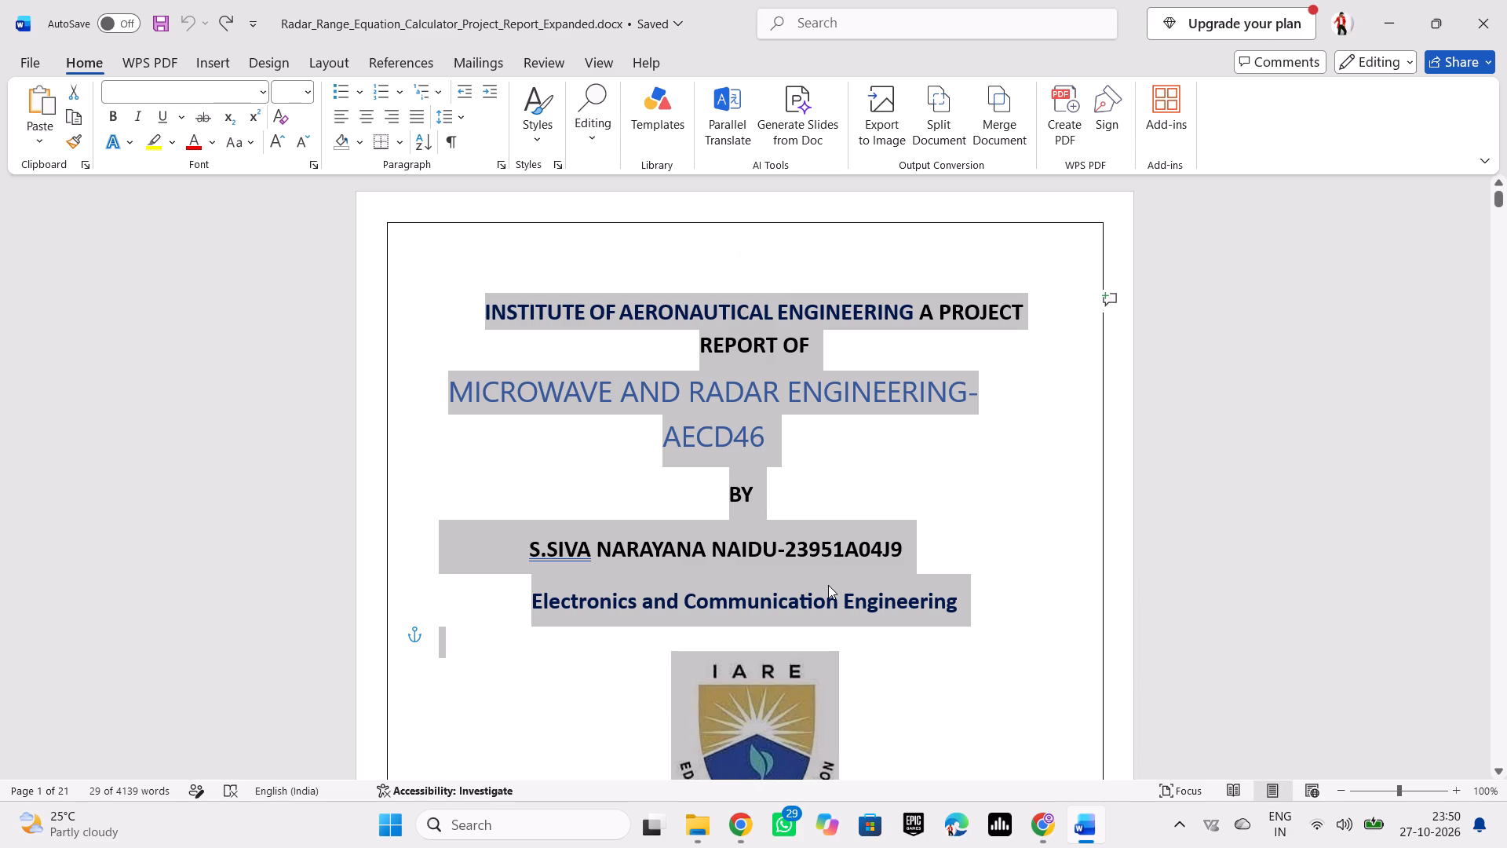
pyautogui.rightClick(816, 578)
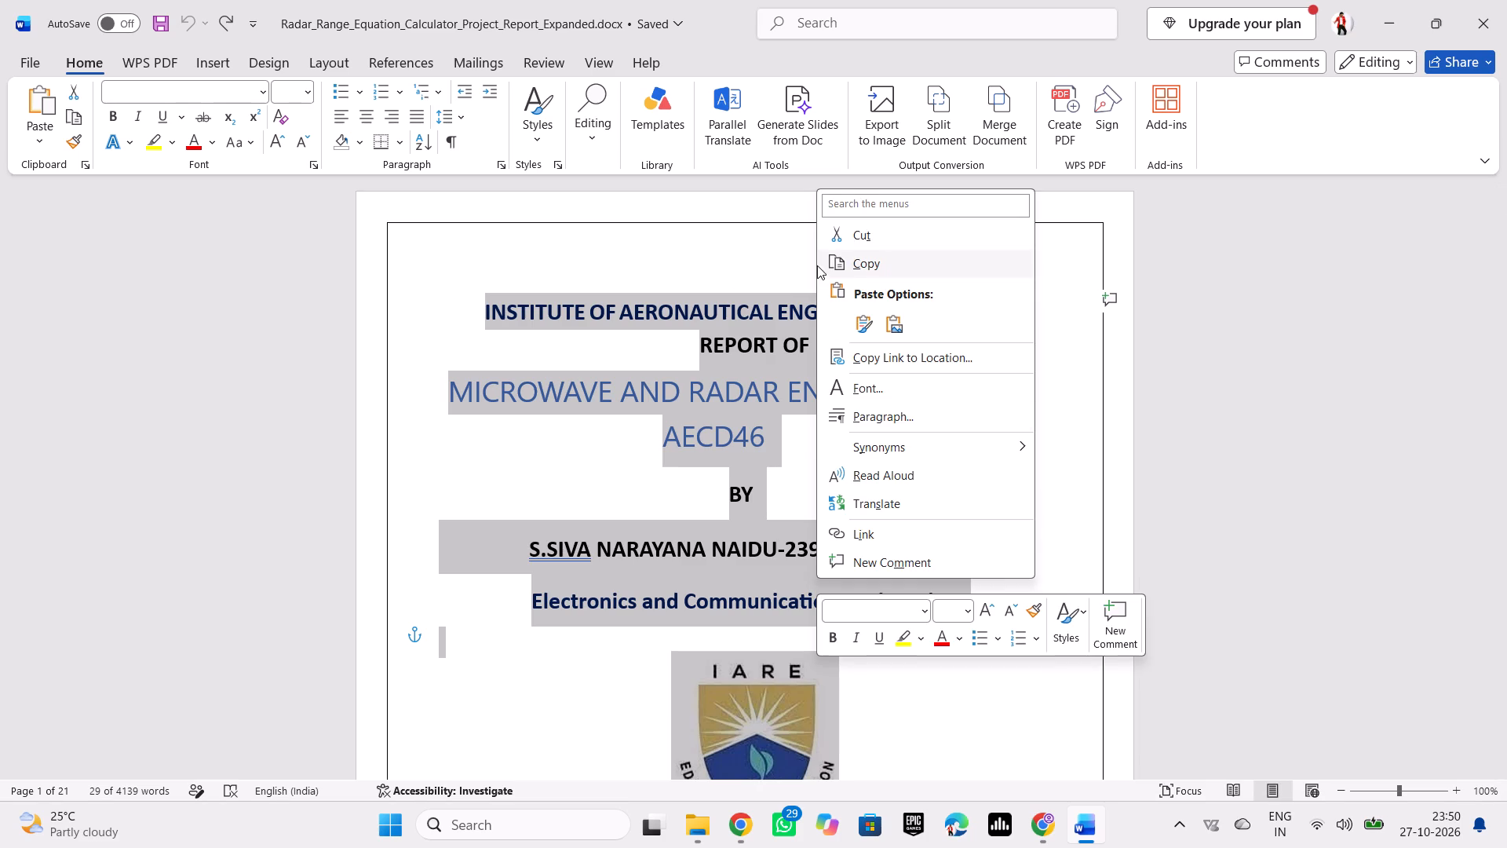
pyautogui.click(825, 259)
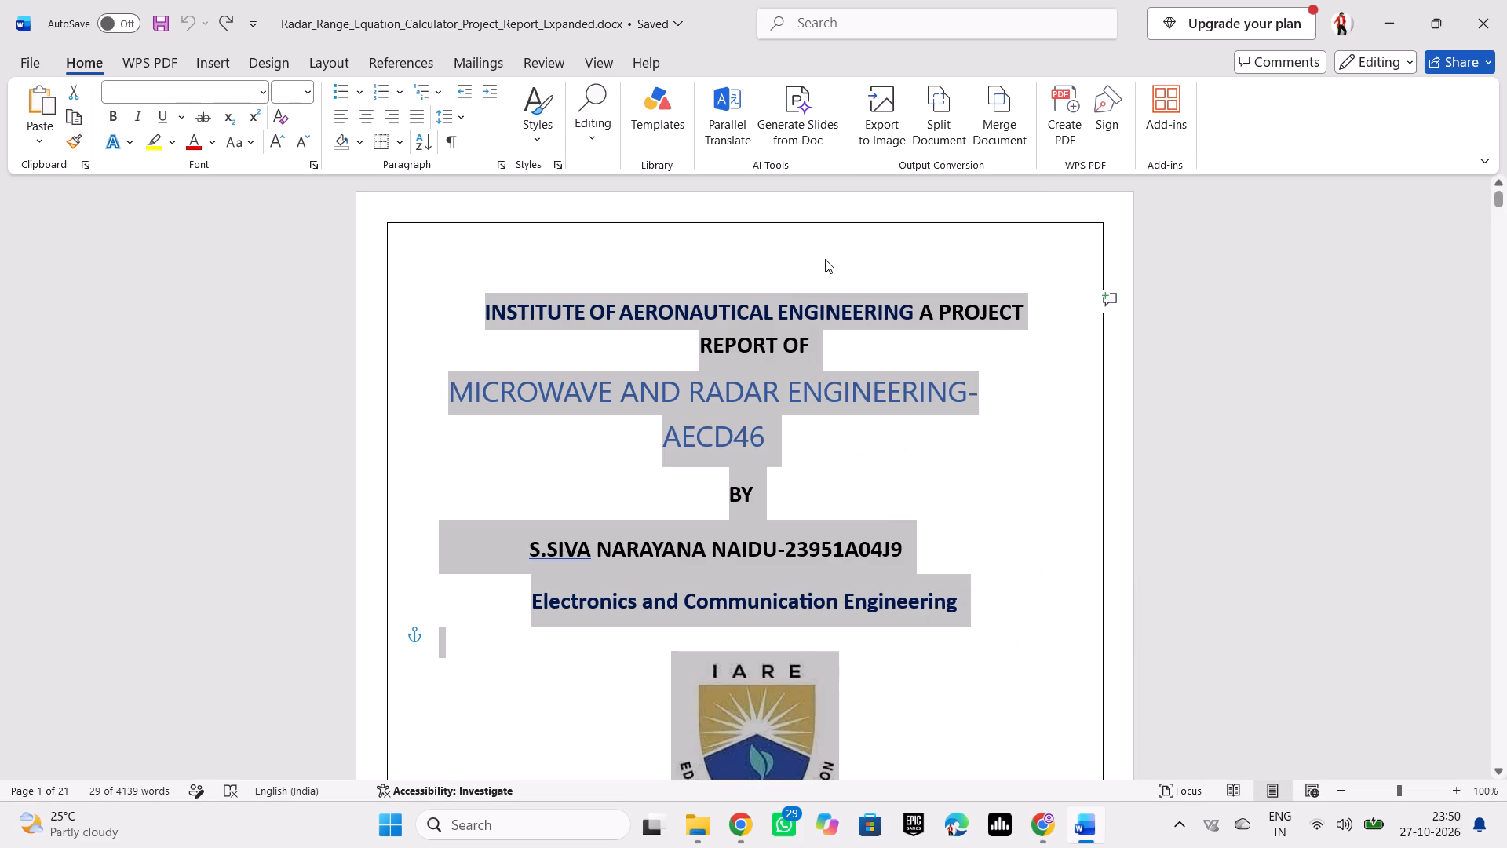
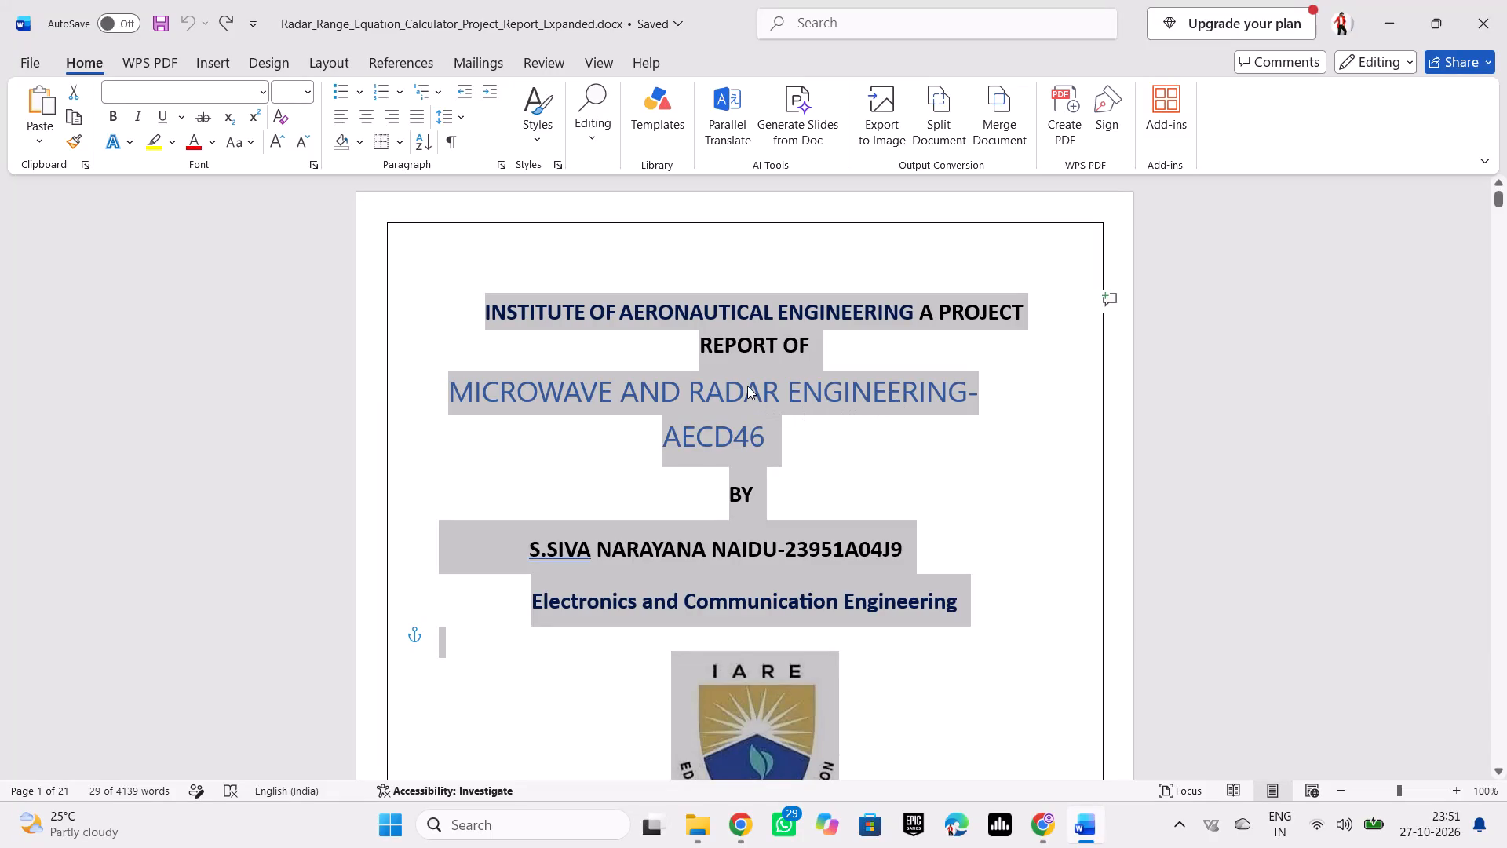
# Copy the selected cover page content of the radar report.
pyautogui.rightClick(744, 382)
pyautogui.click(783, 456)
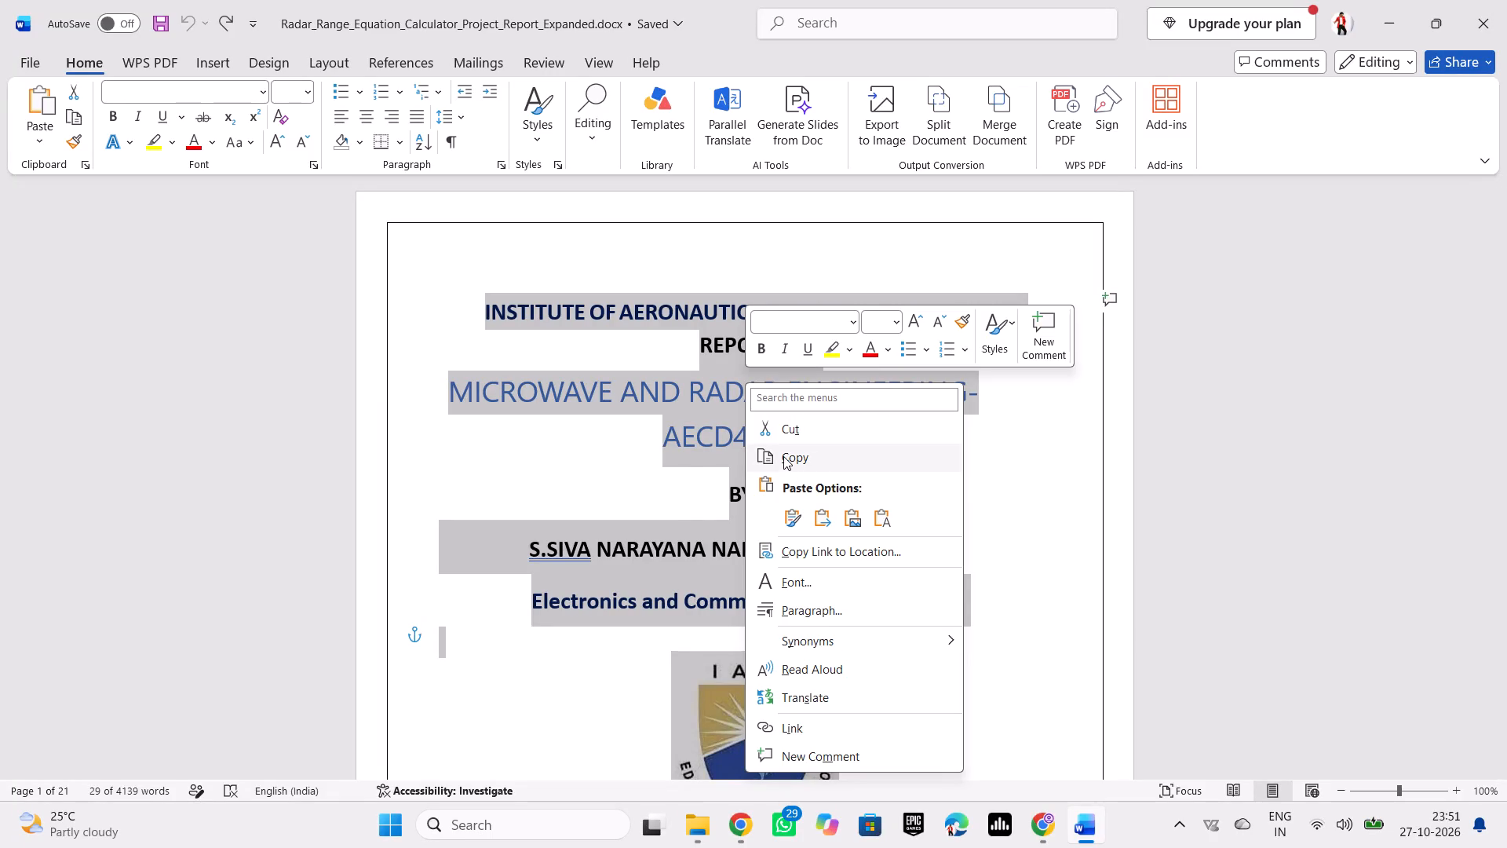
pyautogui.scroll(-2, 998, 546)
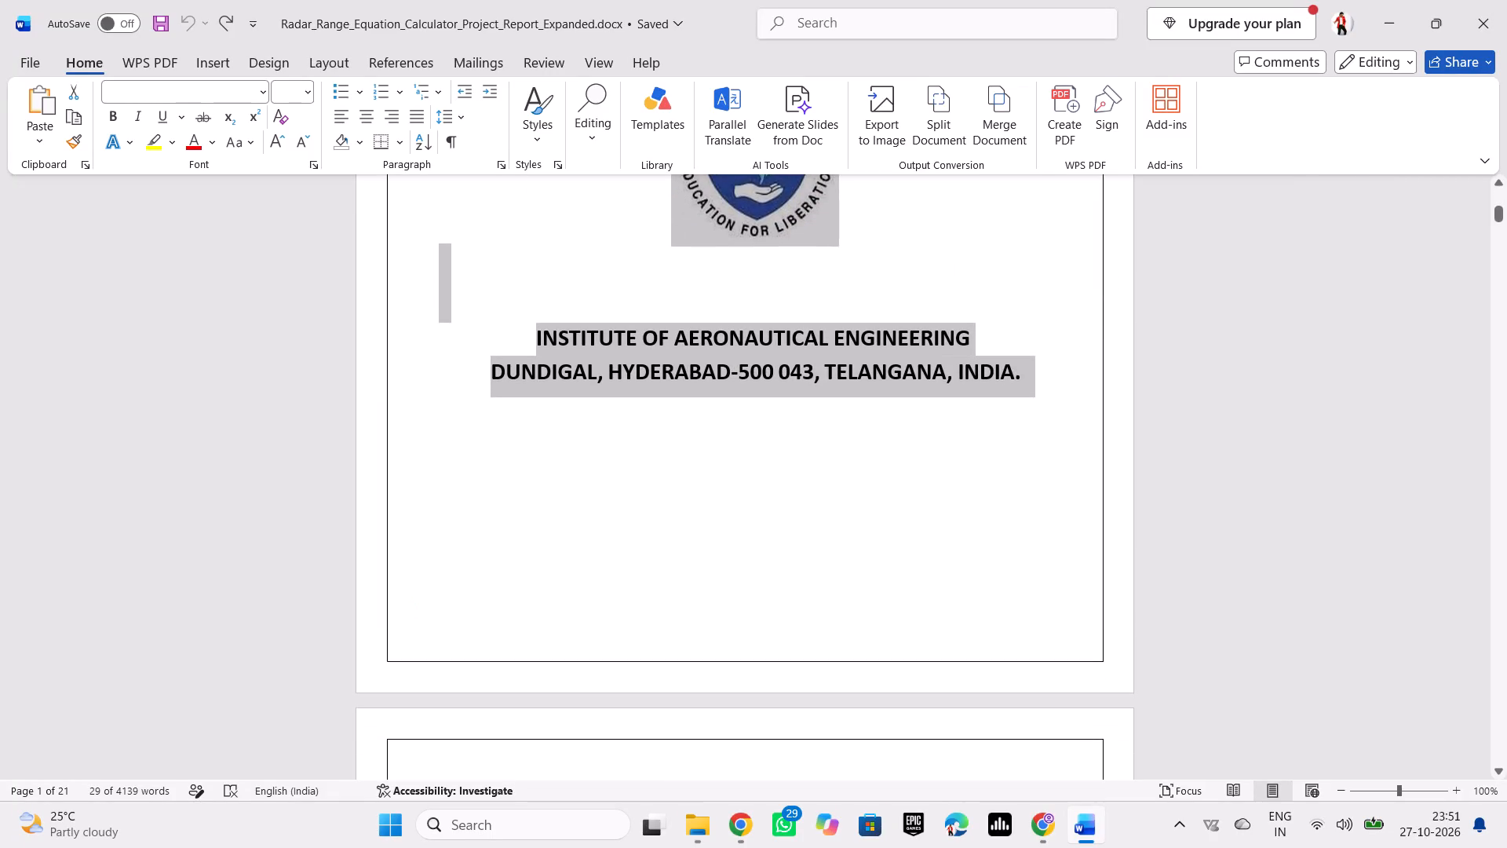
pyautogui.scroll(-1, 998, 546)
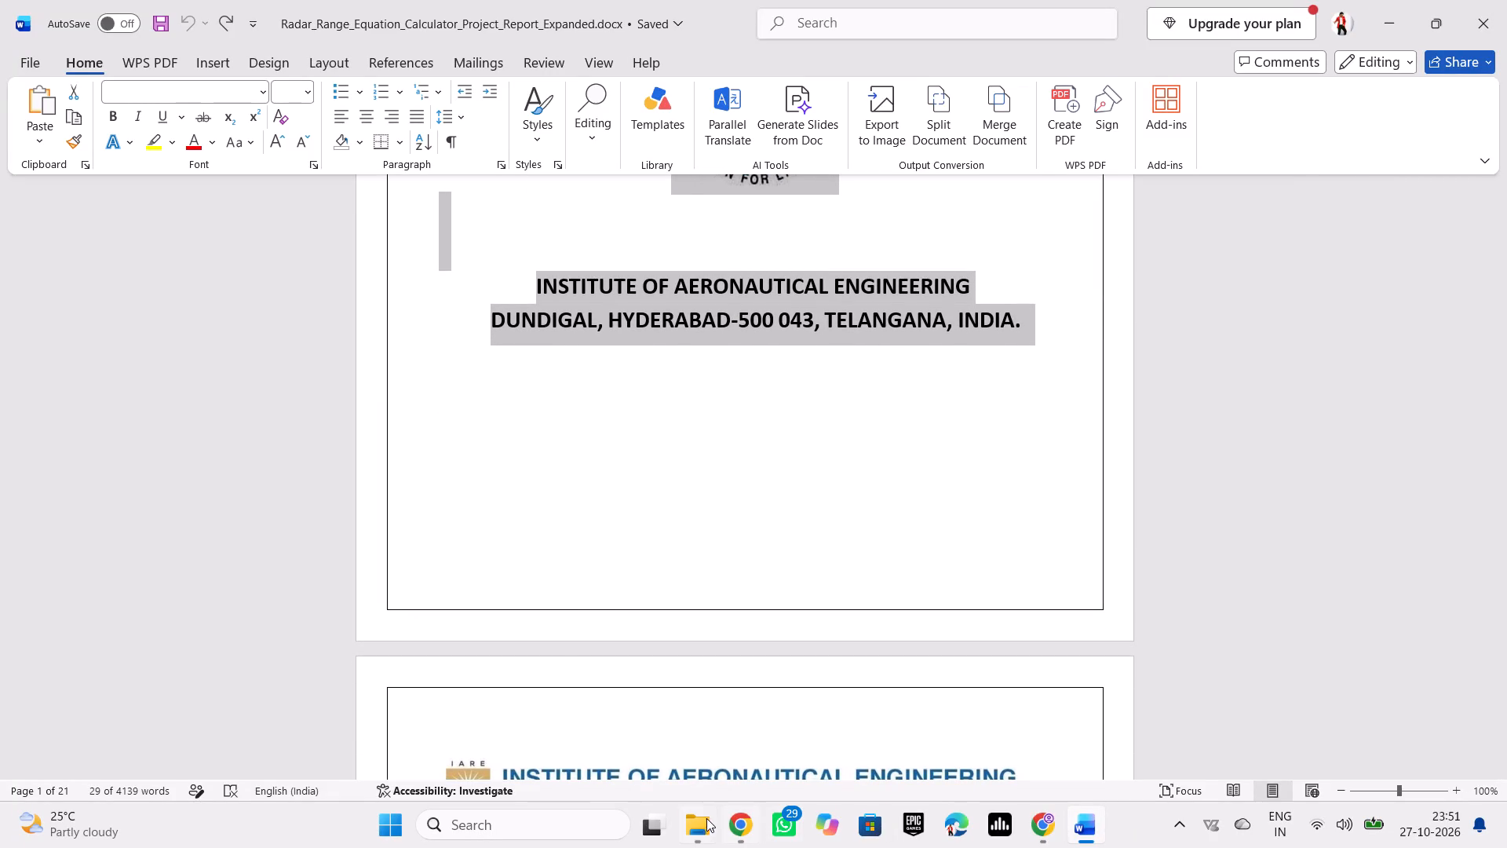
# Open the Real_Time_Pressure_Monitoring report from Downloads and paste the copied cover page over its cover text, using the destination theme.
pyautogui.click(704, 818)
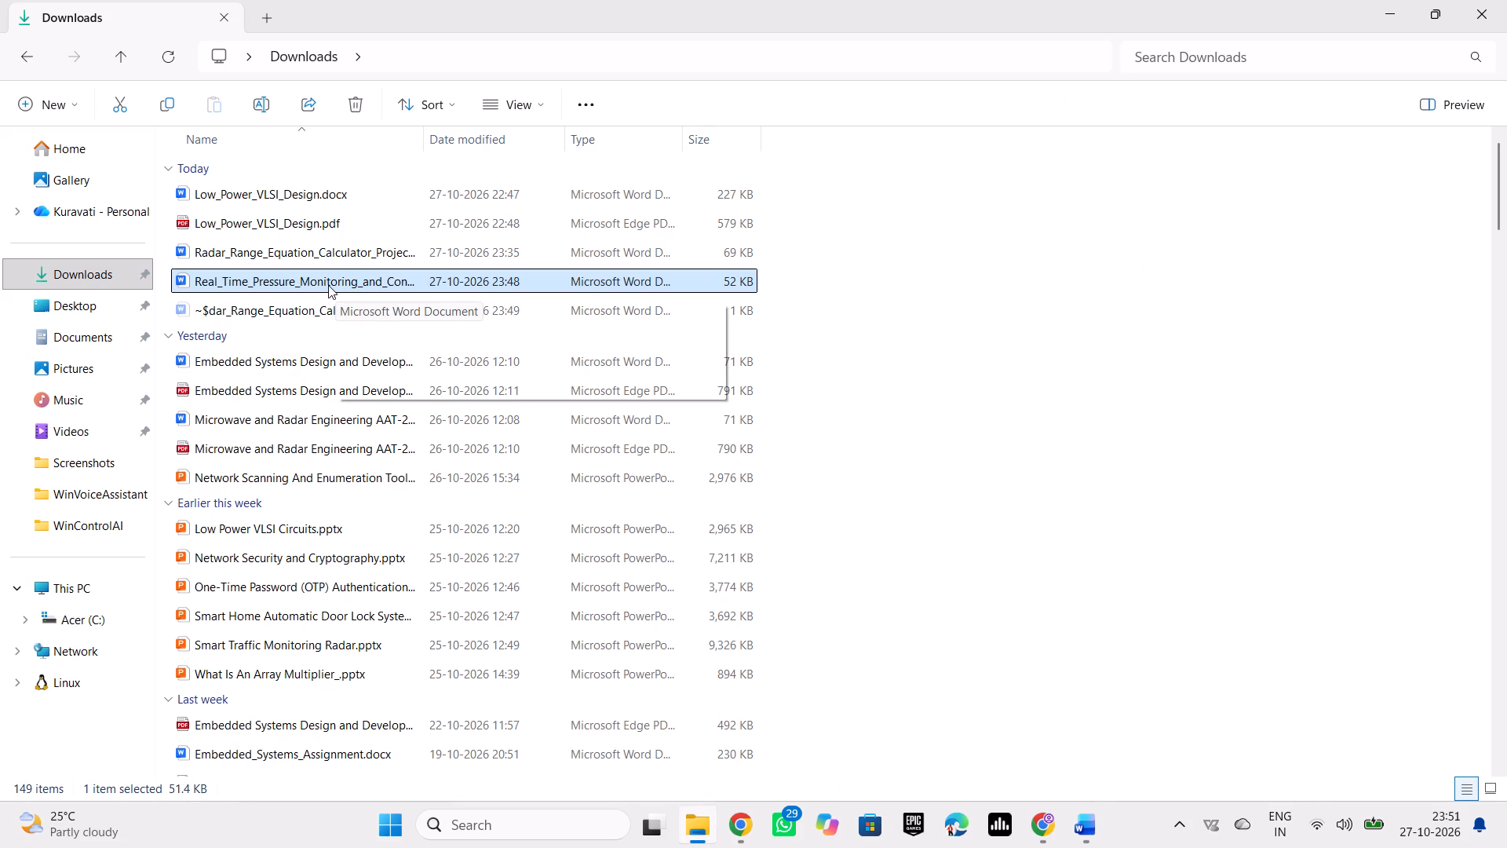
pyautogui.doubleClick(328, 285)
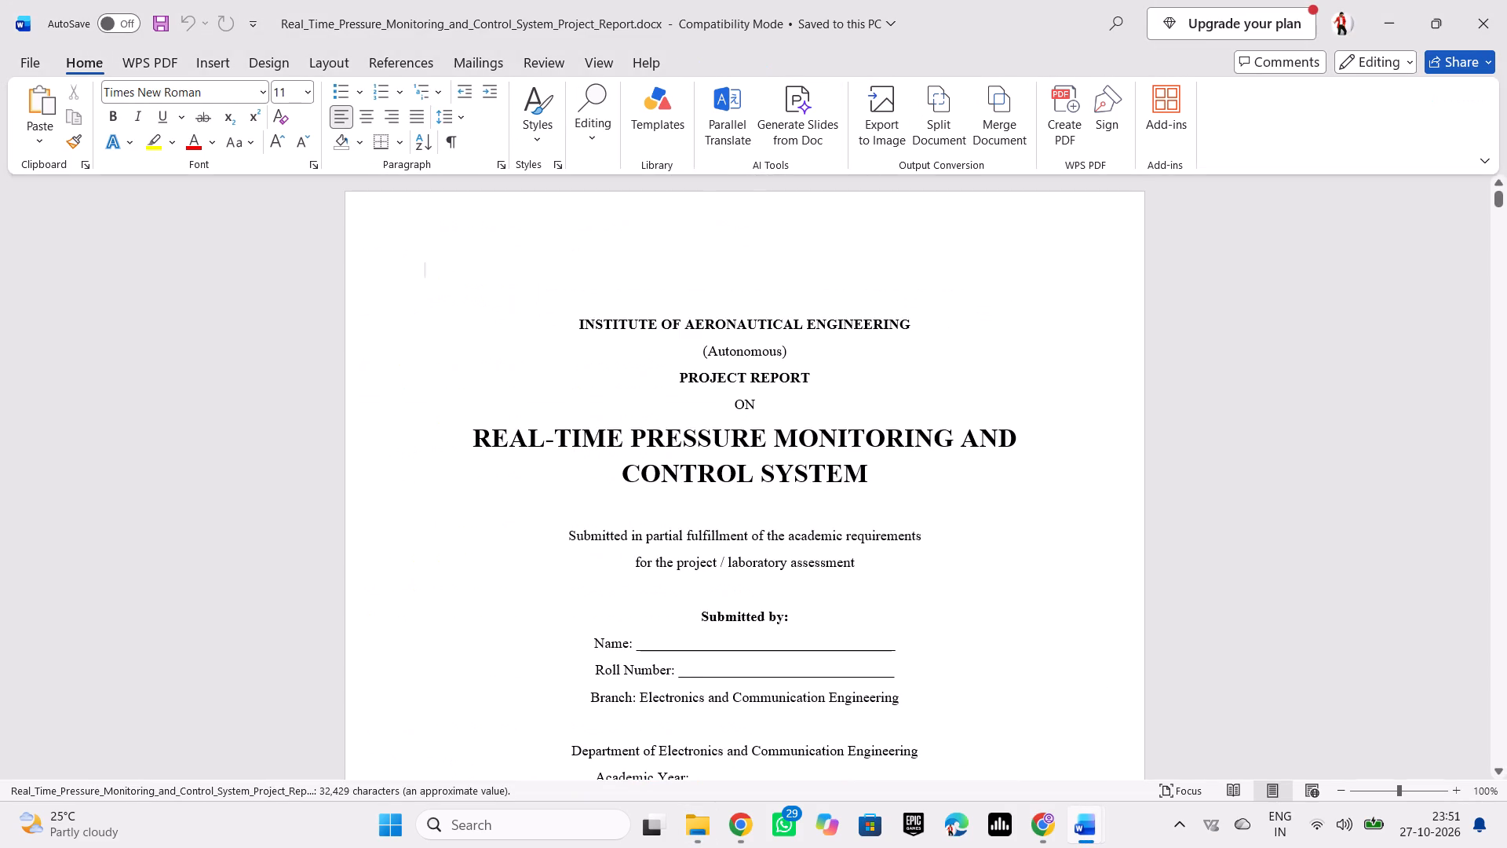
pyautogui.scroll(-2, 328, 285)
pyautogui.moveTo(899, 334); pyautogui.dragTo(586, 329)
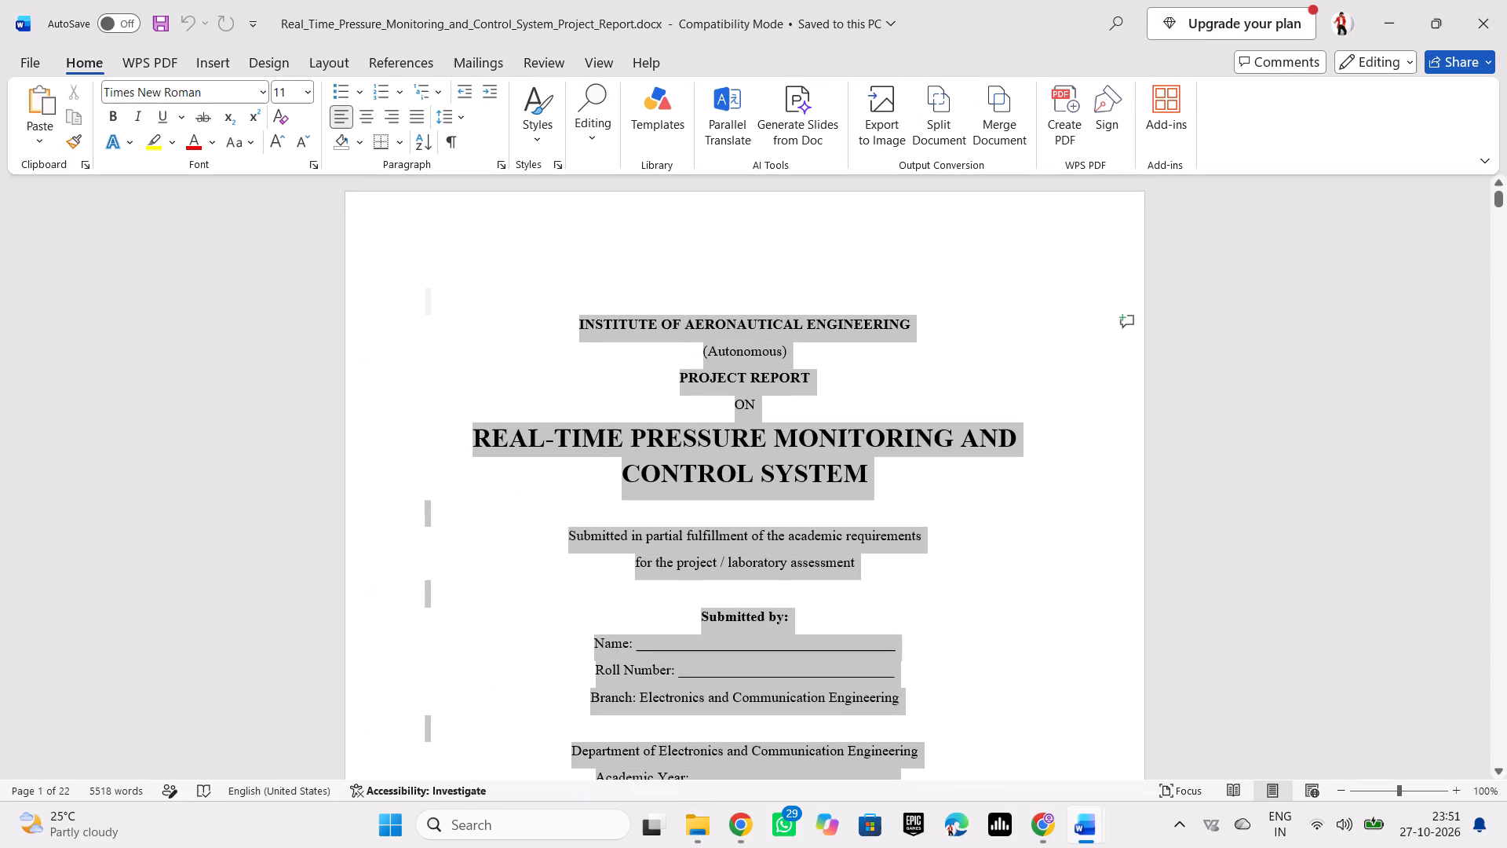
pyautogui.moveTo(586, 329); pyautogui.dragTo(582, 329)
pyautogui.rightClick(706, 322)
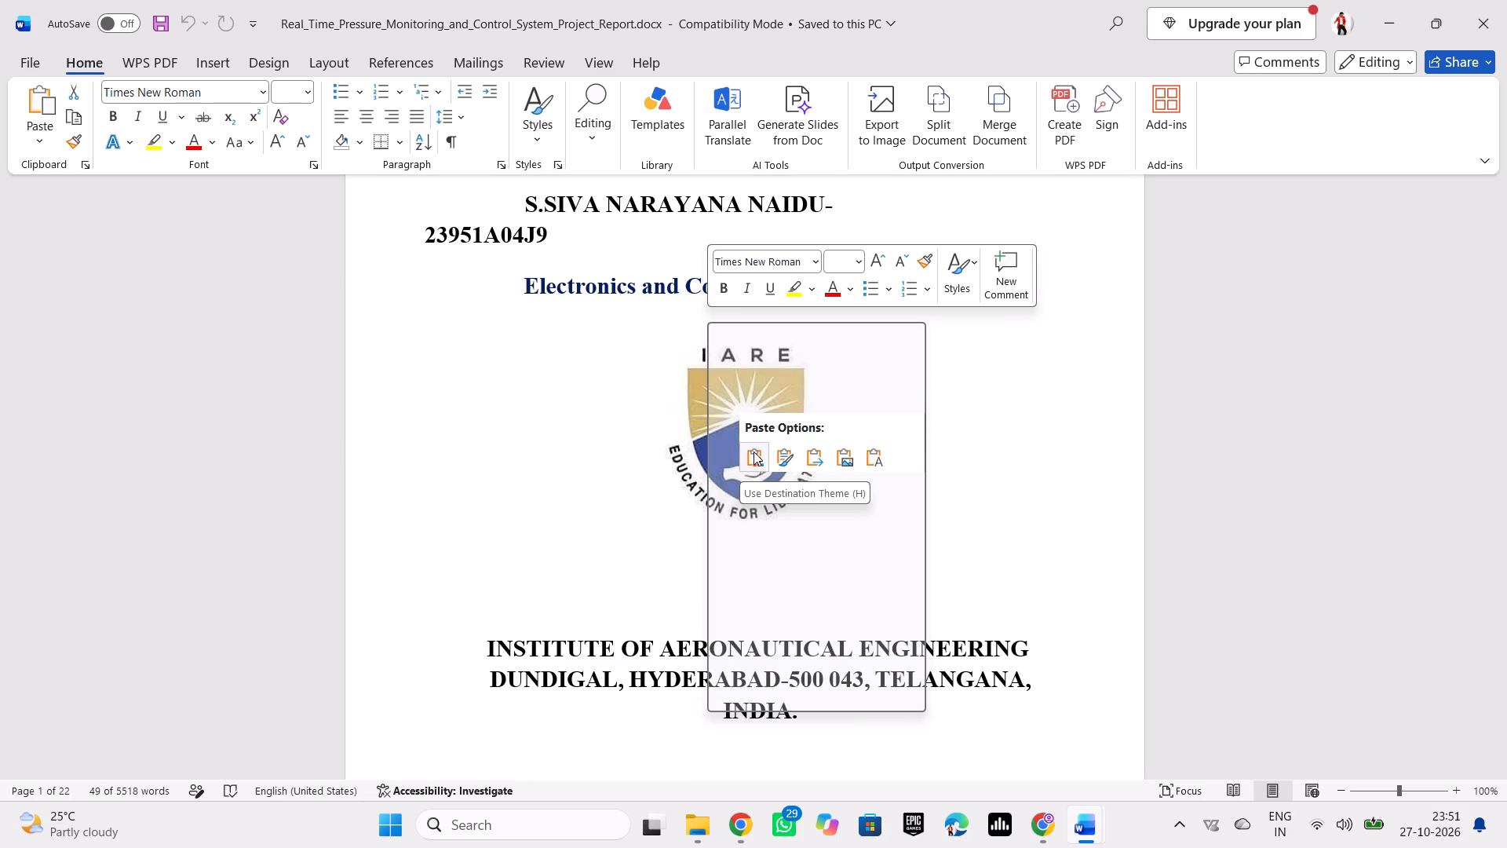
pyautogui.click(753, 451)
# Remove four leading spaces from the student name and roll number line on the pasted cover page.
pyautogui.scroll(1, 753, 452)
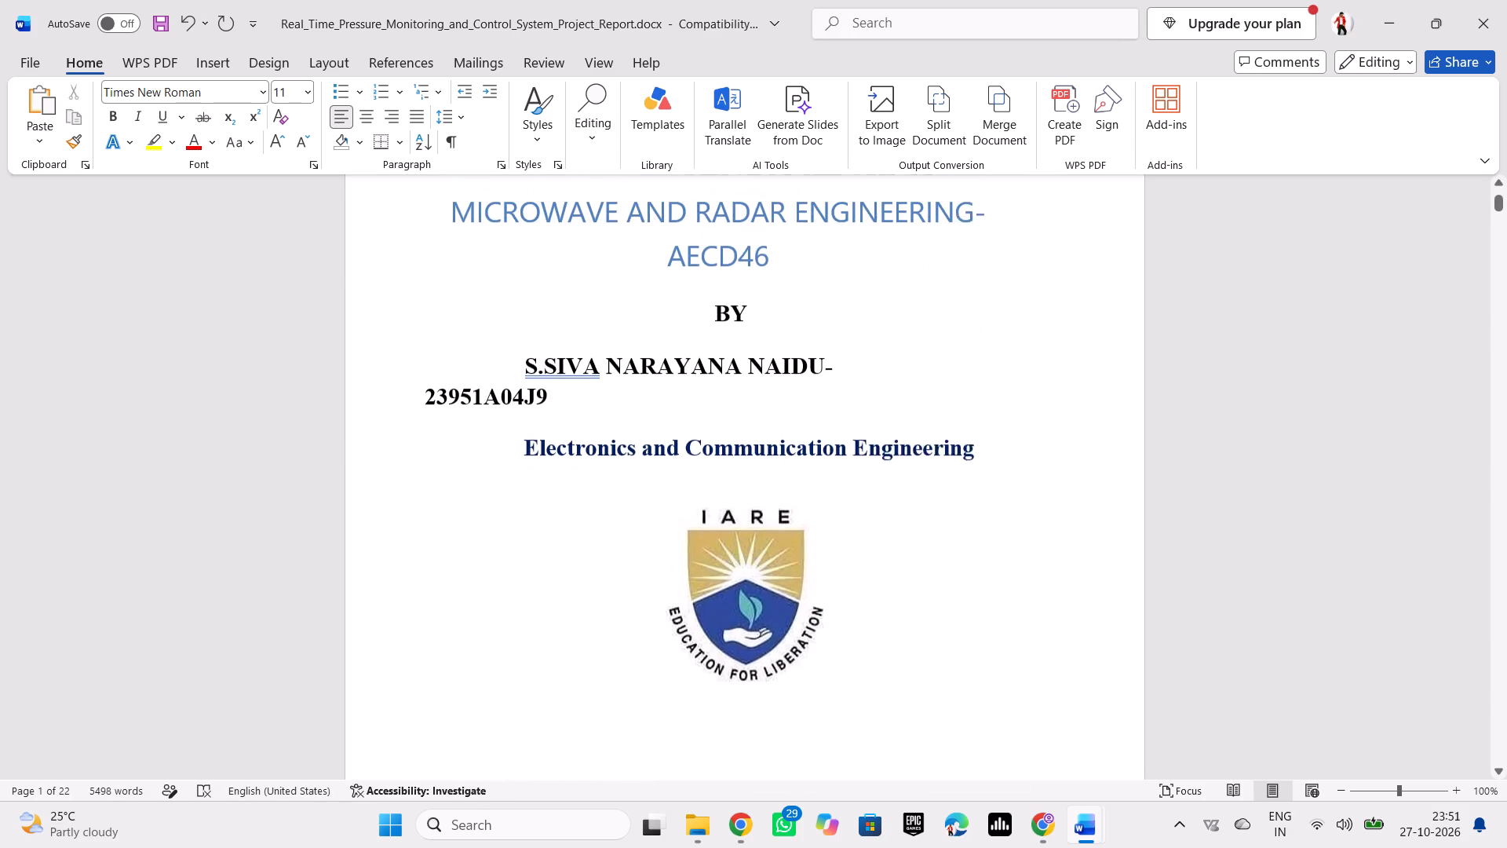
pyautogui.scroll(1, 753, 452)
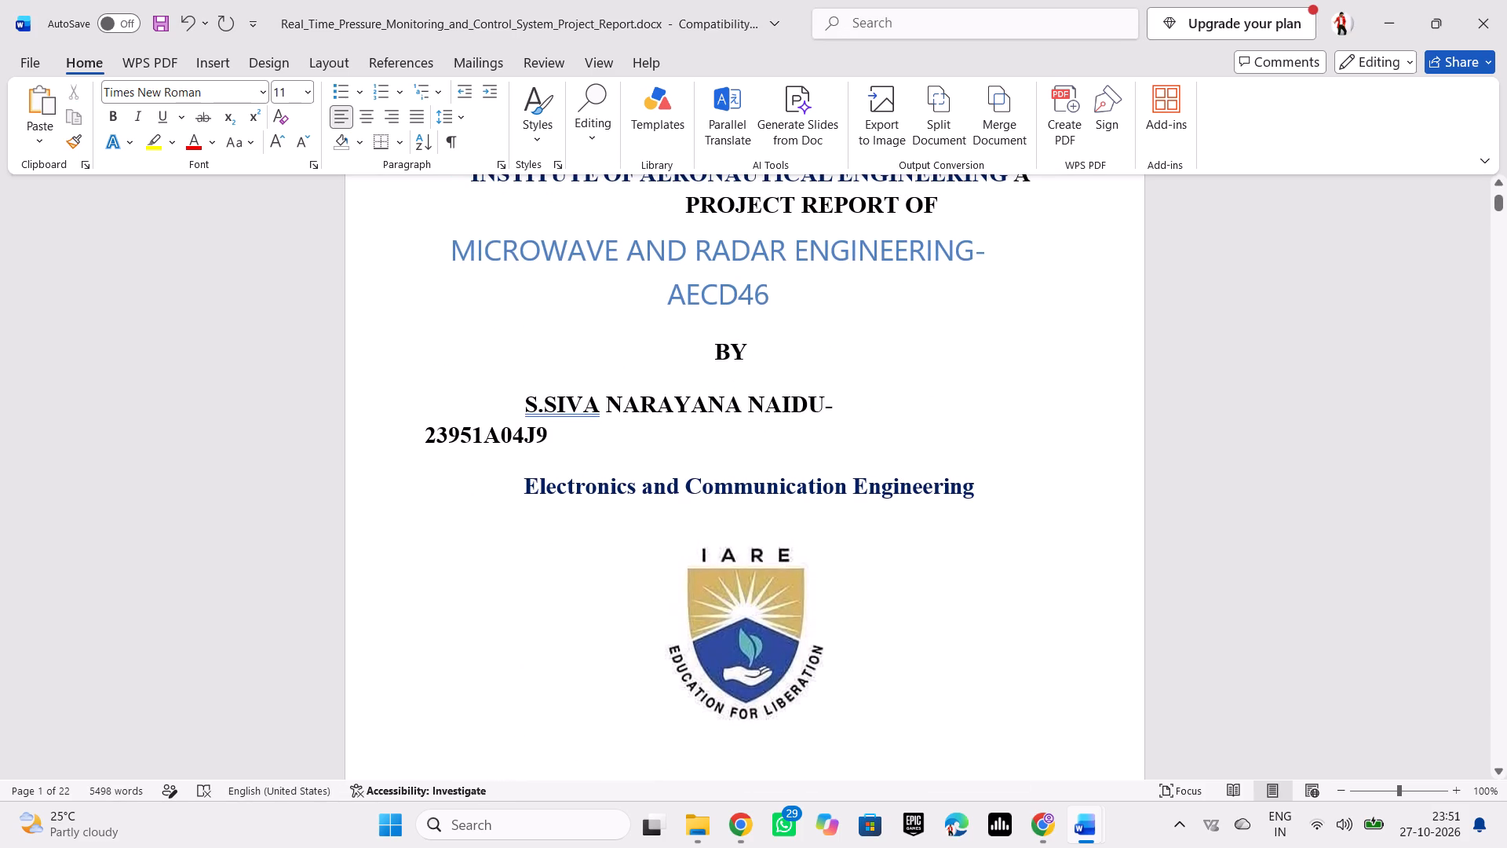
pyautogui.click(527, 400)
pyautogui.press('BackSpace')
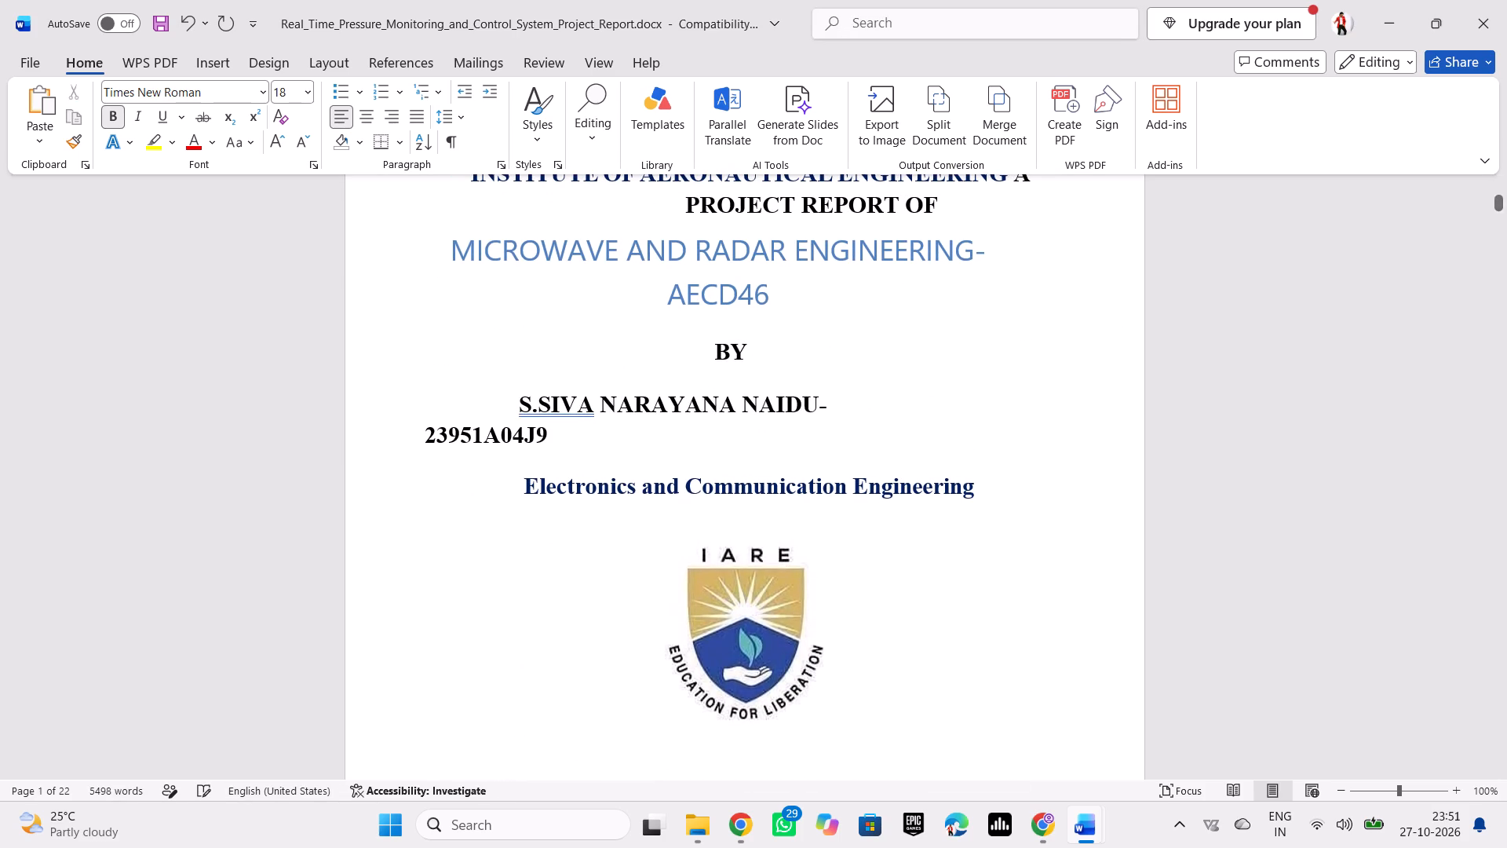
pyautogui.press('BackSpace')
pyautogui.press('BackSpace')
pyautogui.press('BackSpace')
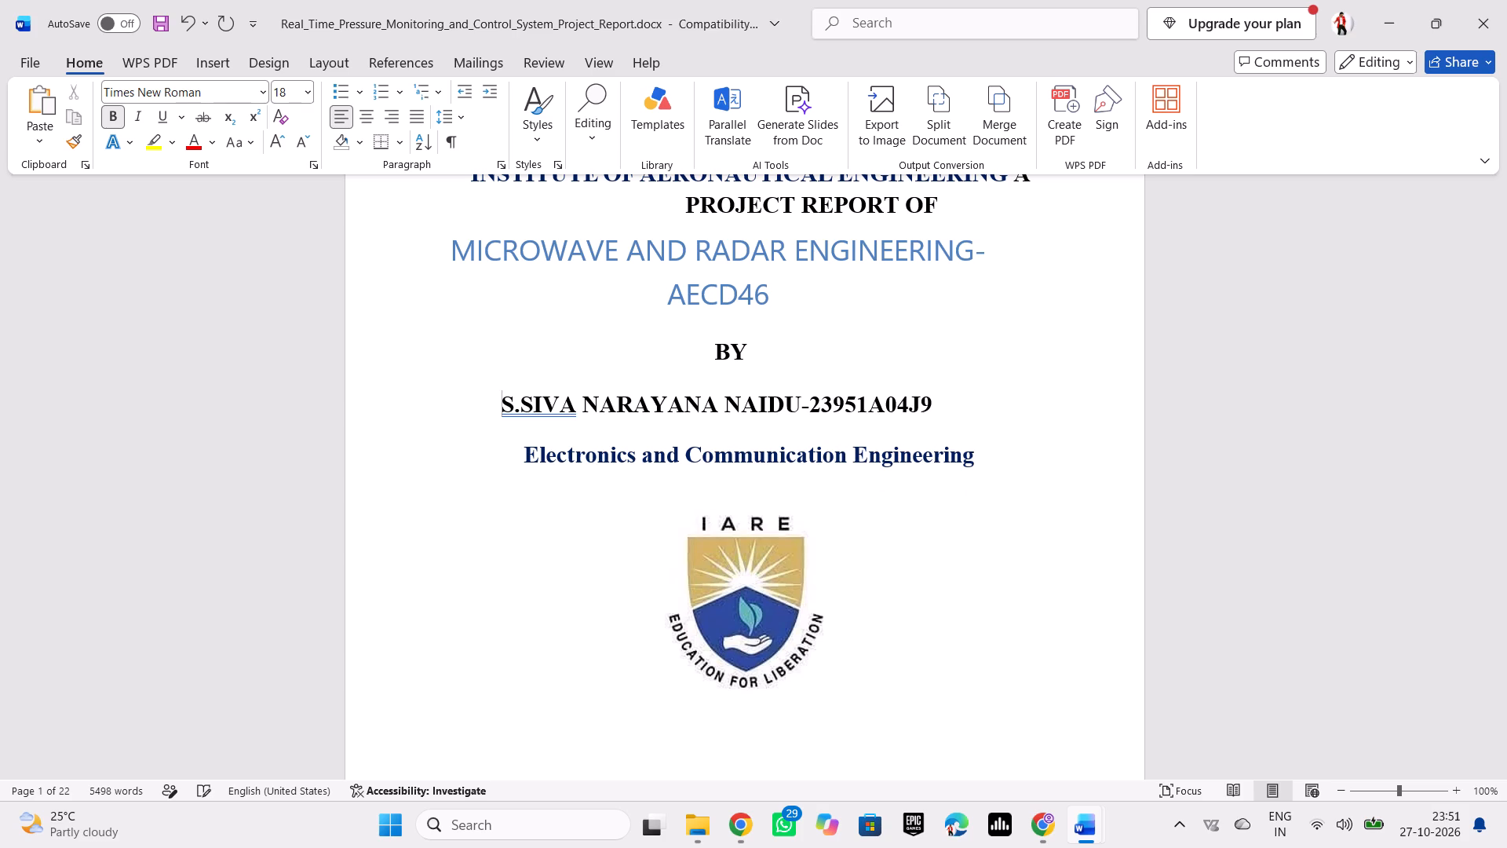
# Replace the centring of the Electronics and Communication Engineering line with leading spaces, lining it up beneath the student name line.
pyautogui.scroll(-1, 617, 493)
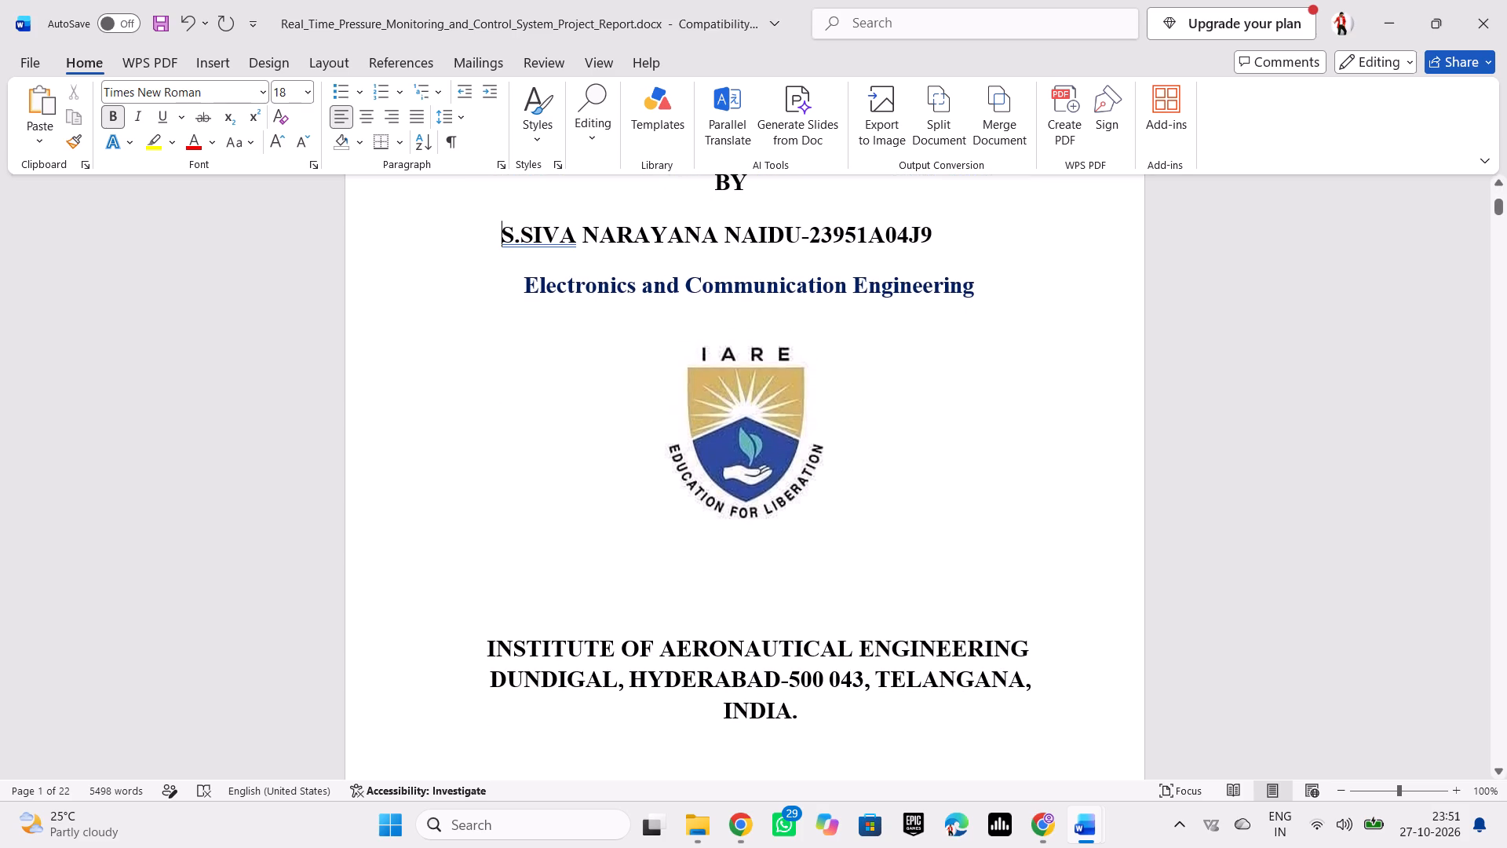
pyautogui.click(520, 283)
pyautogui.press('BackSpace')
pyautogui.press('space')
pyautogui.press('space')
pyautogui.press('space')
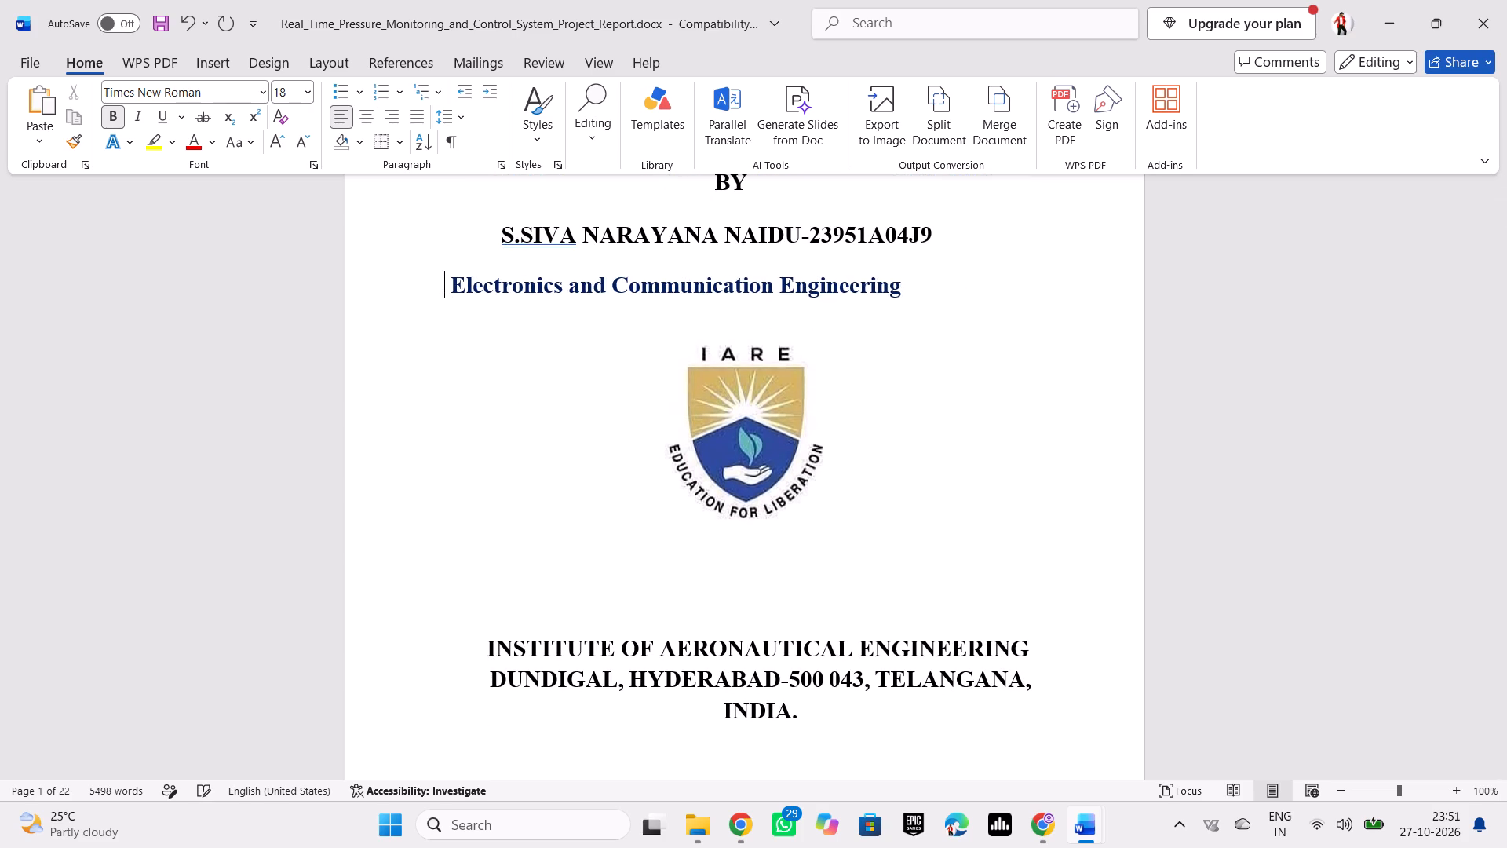
pyautogui.press('space')
pyautogui.press('space')
pyautogui.press('space')
pyautogui.press('space')
pyautogui.press('space')
pyautogui.press('space')
pyautogui.press('space')
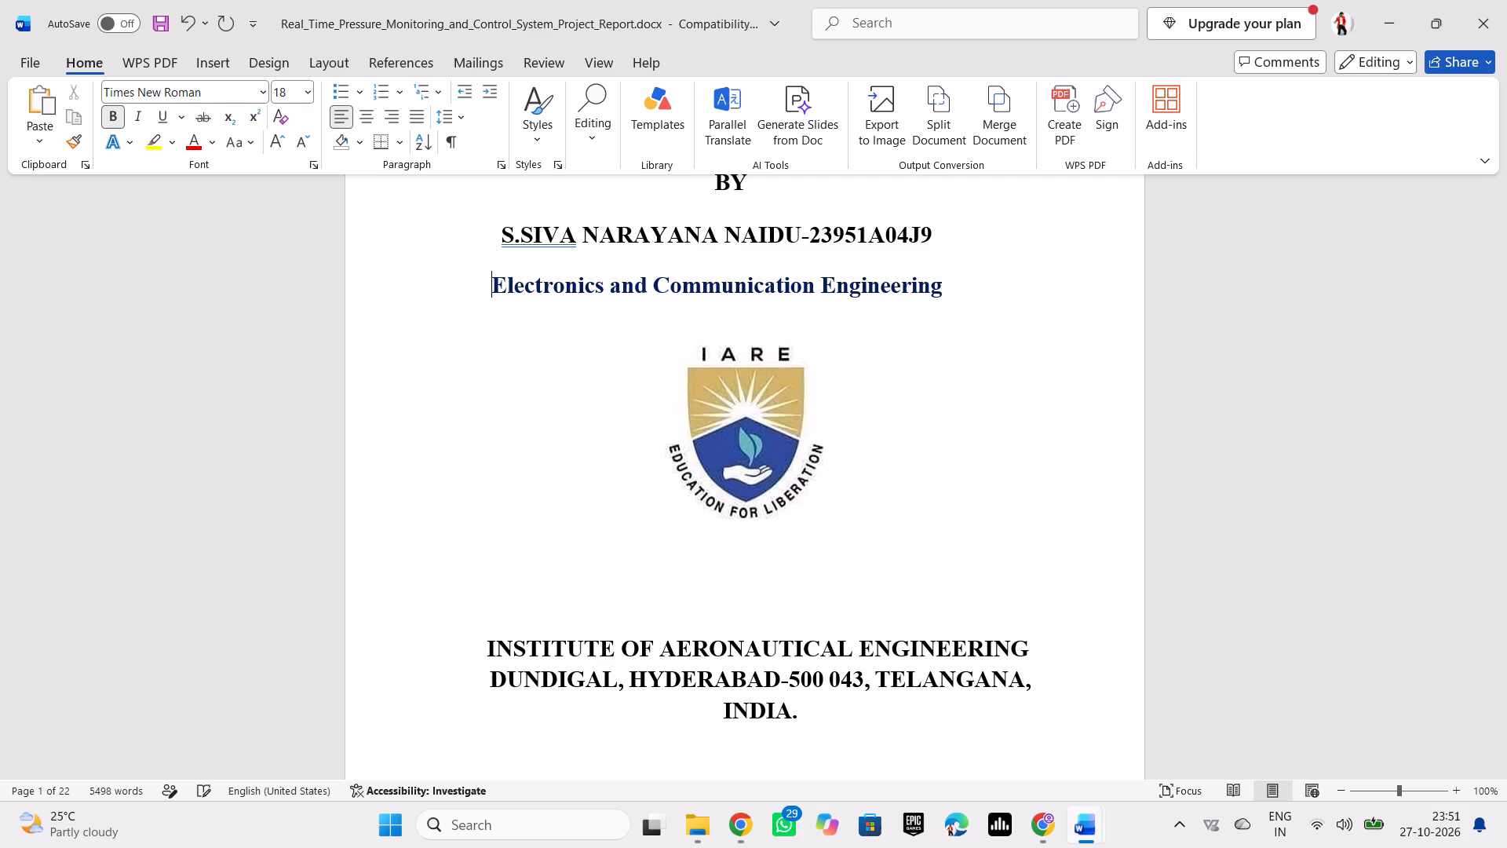
pyautogui.press('space')
# Delete one blank line between the IARE logo and the closing institute address, undoing the extra deletion.
pyautogui.scroll(-1, 520, 283)
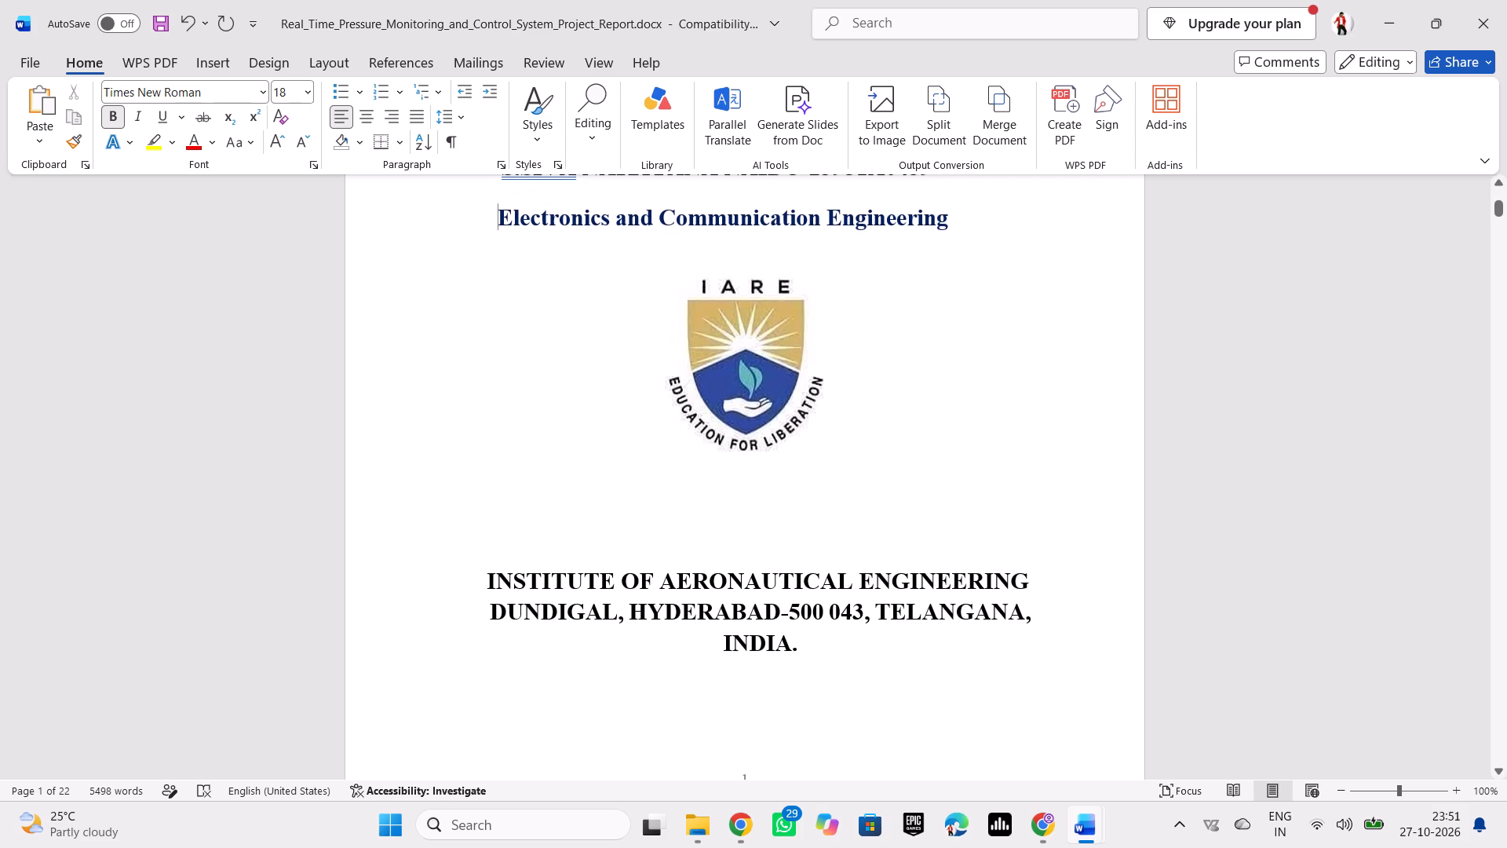
pyautogui.click(491, 526)
pyautogui.press('BackSpace')
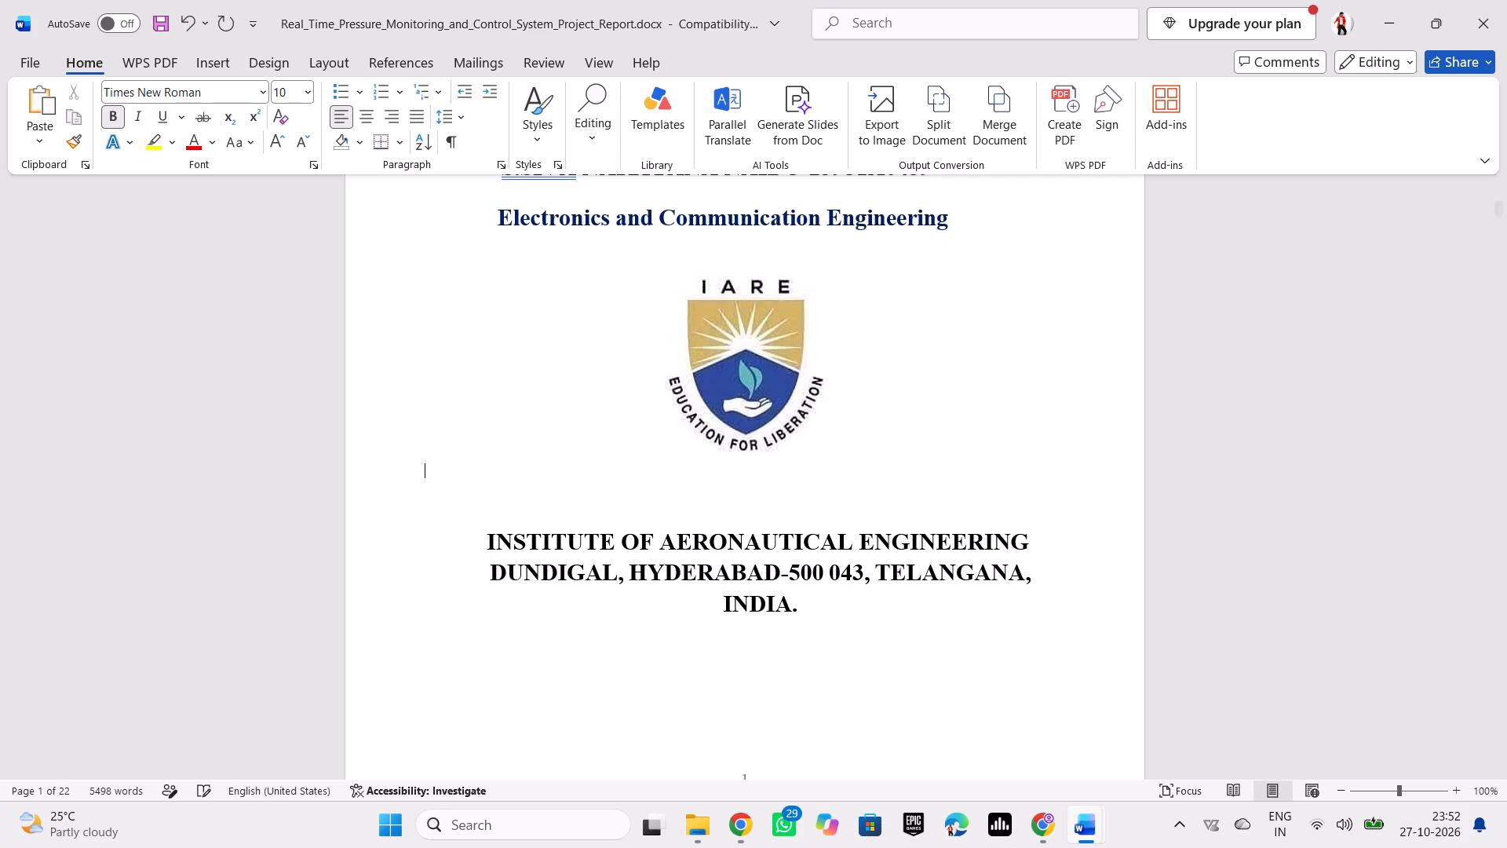
pyautogui.press('BackSpace')
pyautogui.hotkey('ctrl', 'z')
# Move A PROJECT REPORT OF onto its own line and indent it with spaces to centre it under the institute heading.
pyautogui.scroll(4, 491, 526)
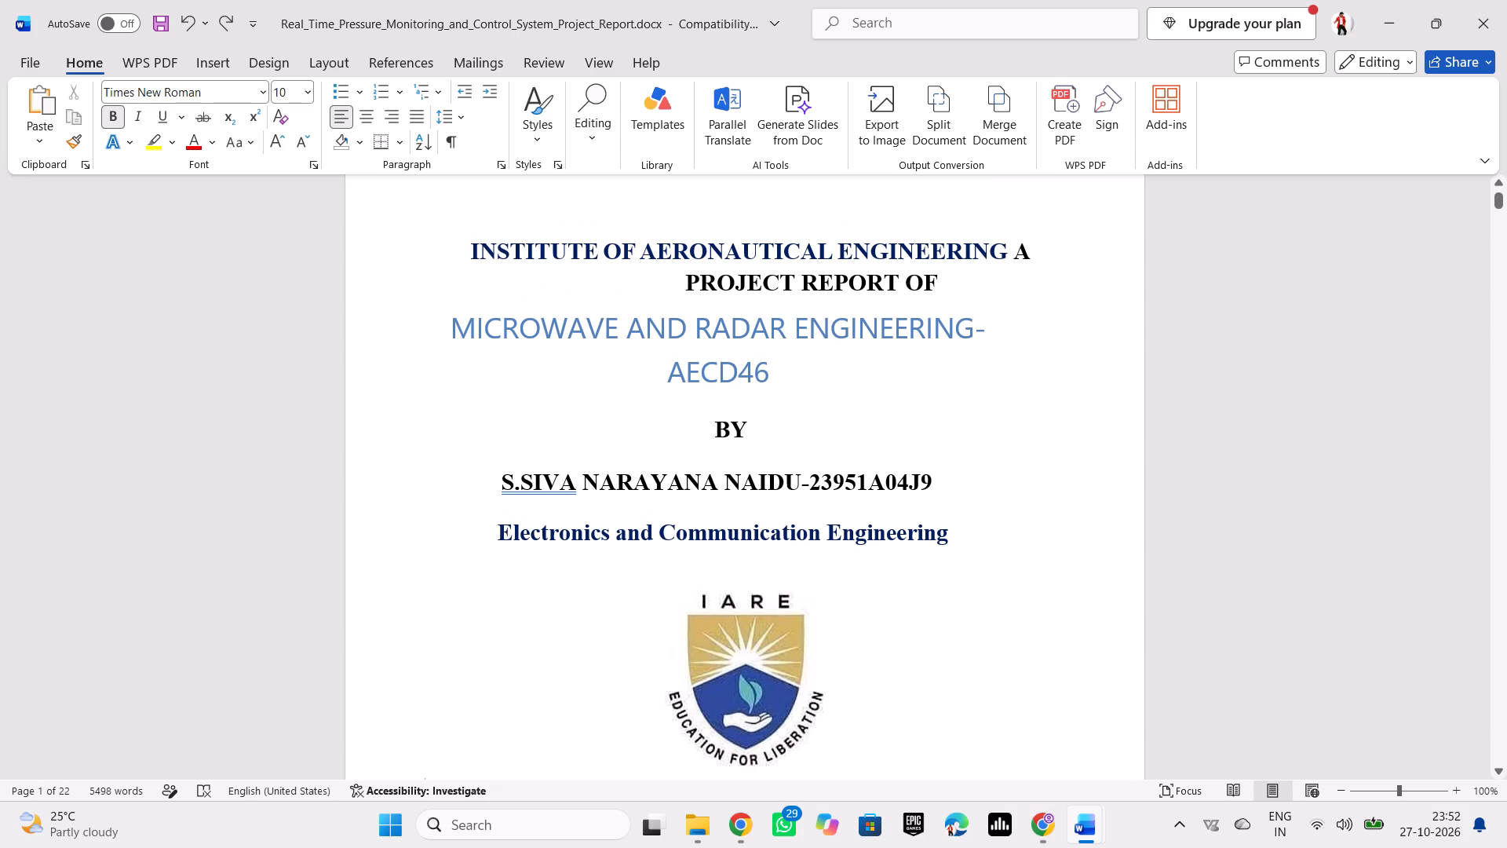
pyautogui.click(805, 280)
pyautogui.click(687, 268)
pyautogui.click(1013, 249)
pyautogui.press('Return')
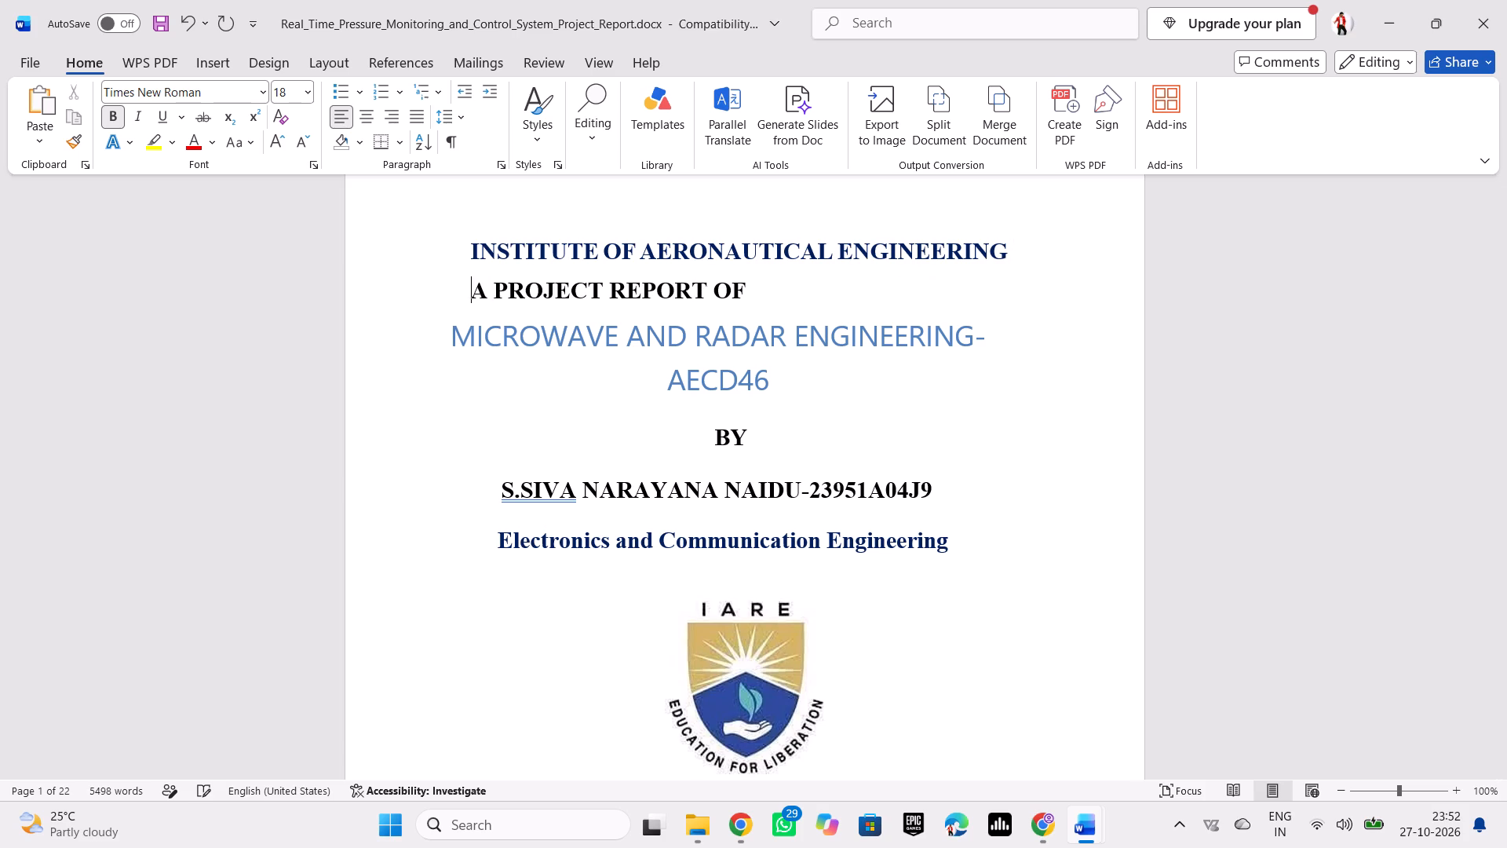
pyautogui.press('space')
pyautogui.press('space')
pyautogui.press('space')
pyautogui.press('space')
pyautogui.press('space')
pyautogui.press('space')
pyautogui.press('space')
pyautogui.press('space')
pyautogui.press('space')
pyautogui.press('space')
pyautogui.press('space')
pyautogui.press('space')
pyautogui.press('space')
pyautogui.press('space')
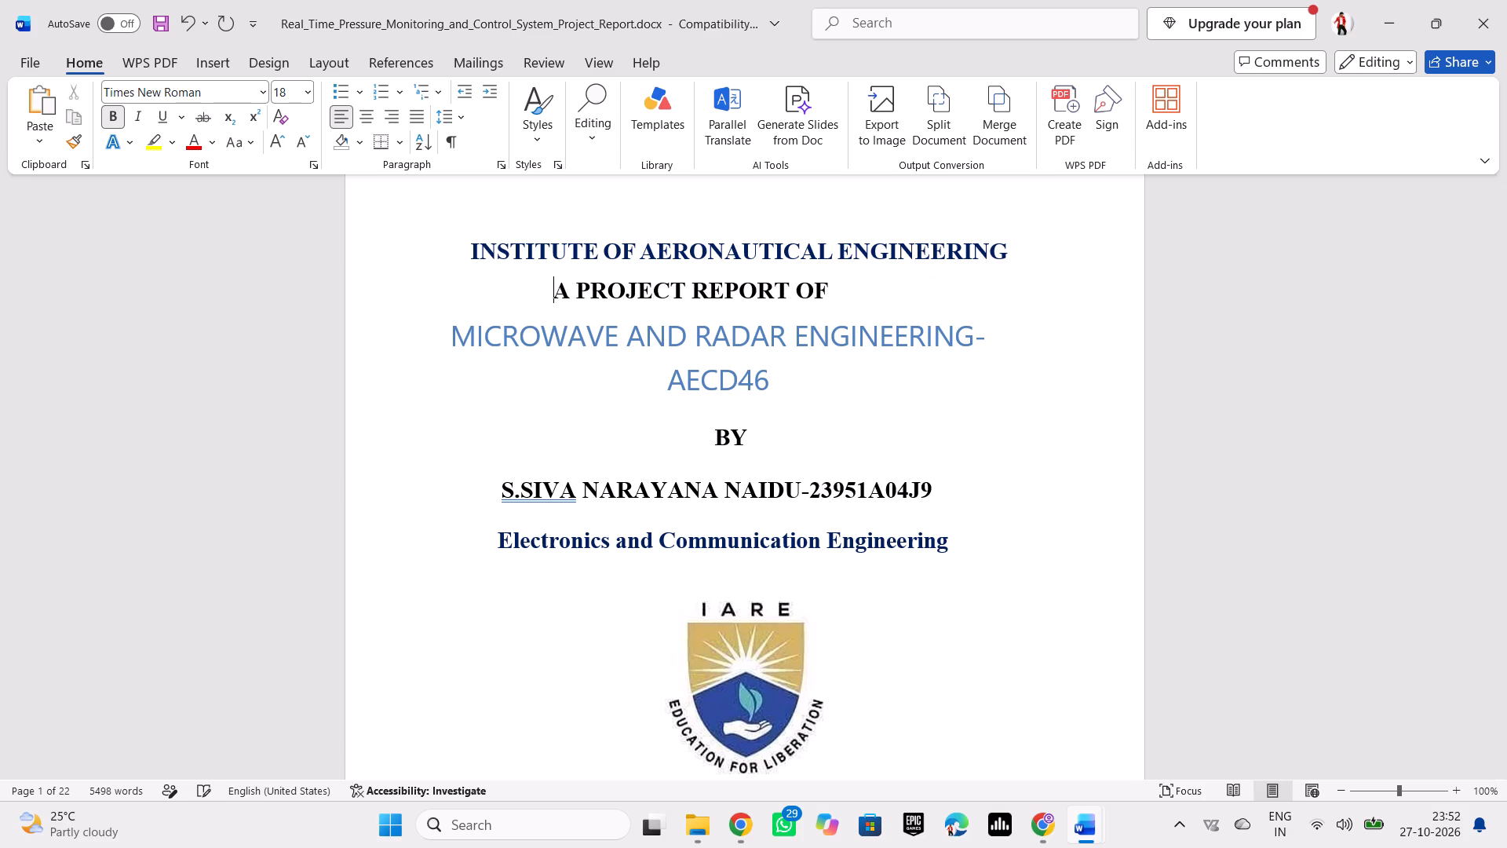
pyautogui.press('space')
pyautogui.press('space')
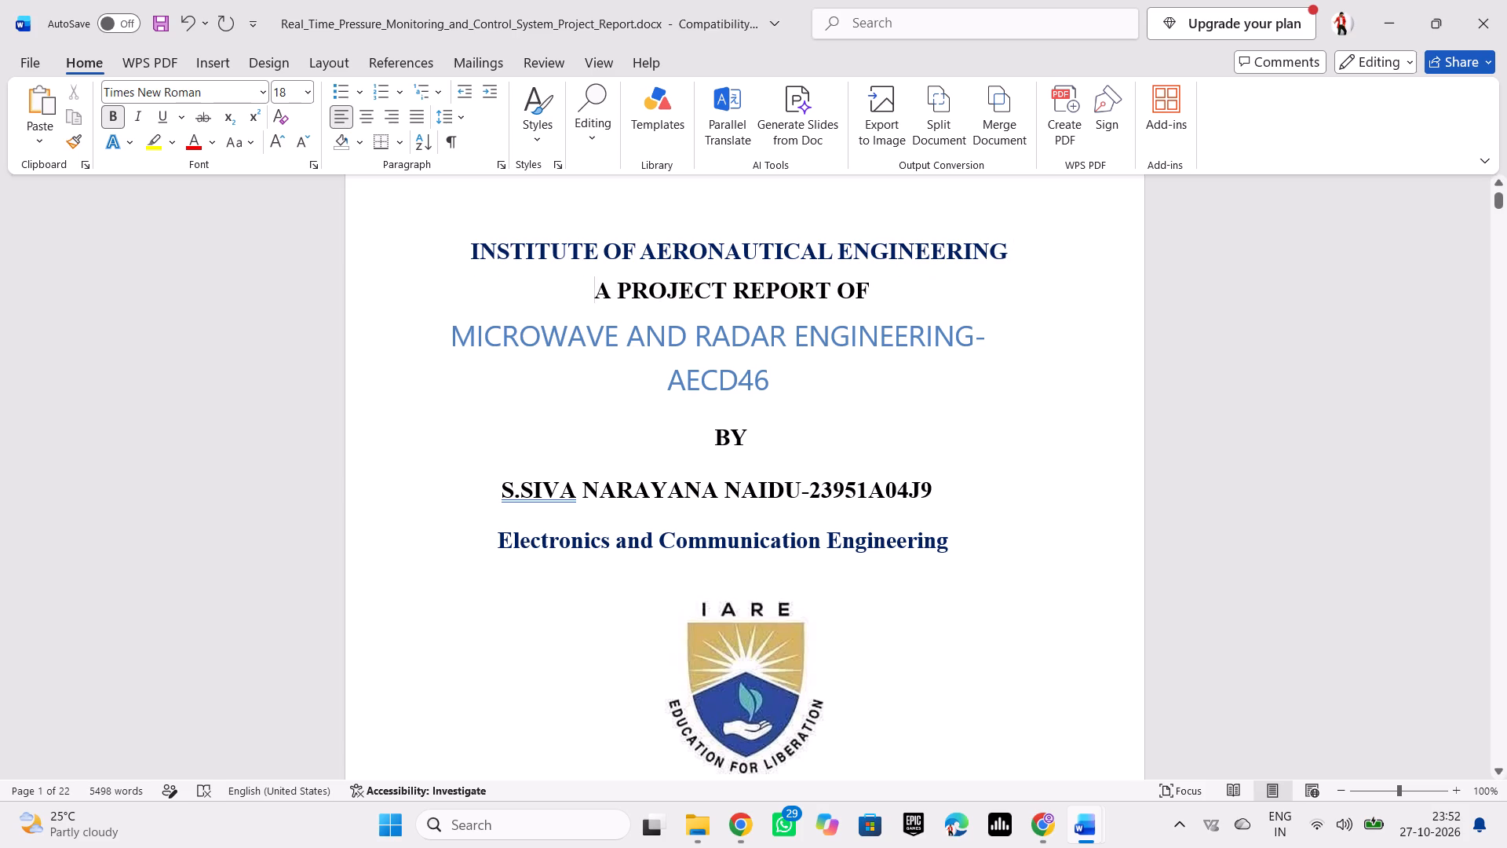
# Insert a blank line after A PROJECT REPORT OF.
pyautogui.click(861, 288)
pyautogui.press('Right')
pyautogui.press('Return')
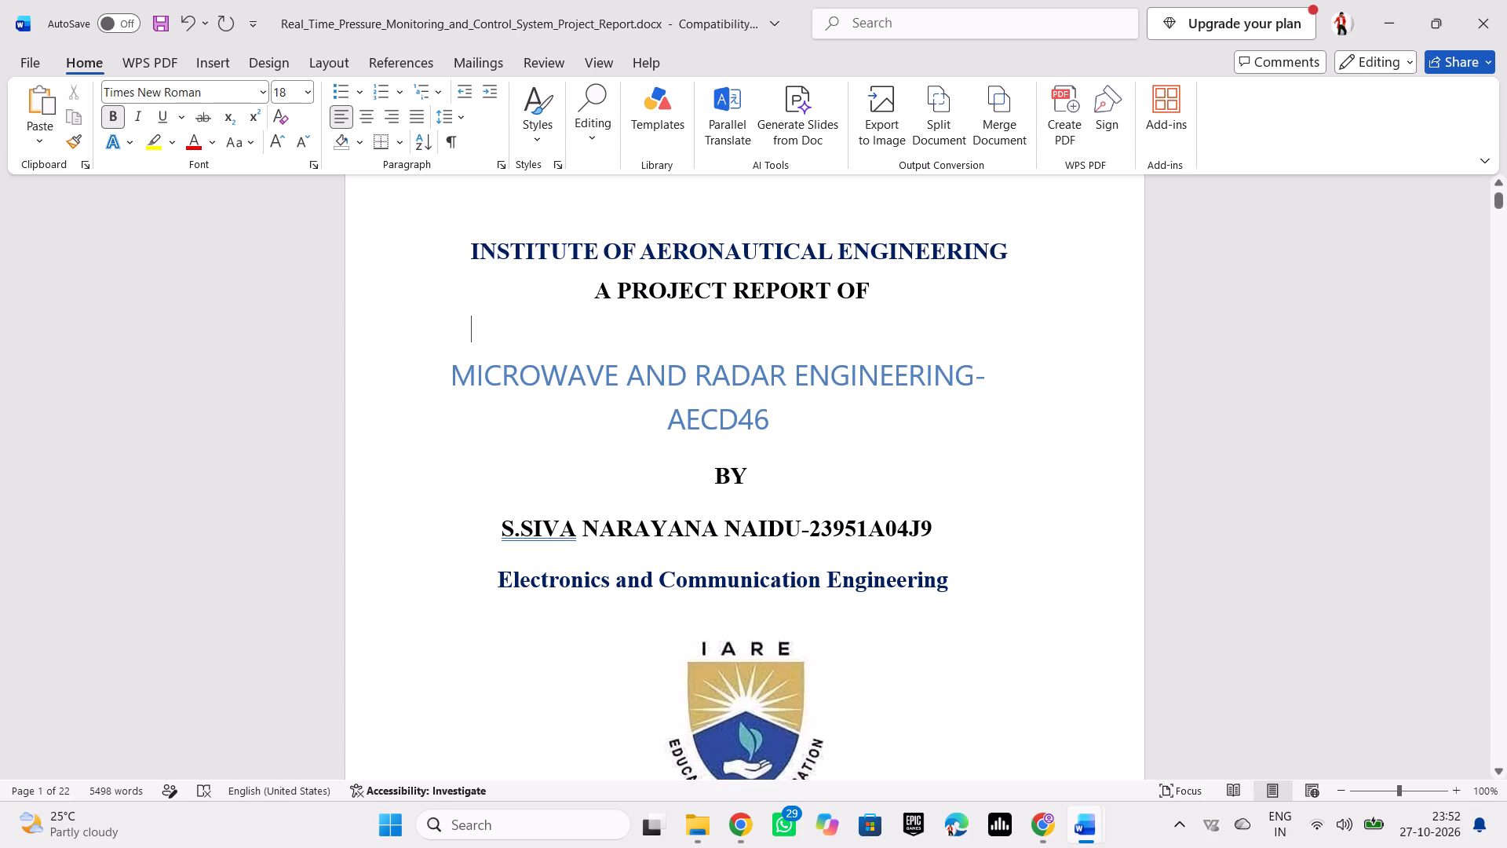
# Check the course details on the AAT-II page in the browser, and change the cover page's course code to AECD47 in Word.
pyautogui.hotkey('alt', 'Tab')
pyautogui.hotkey('alt', 'Tab')
pyautogui.hotkey('alt', 'Tab')
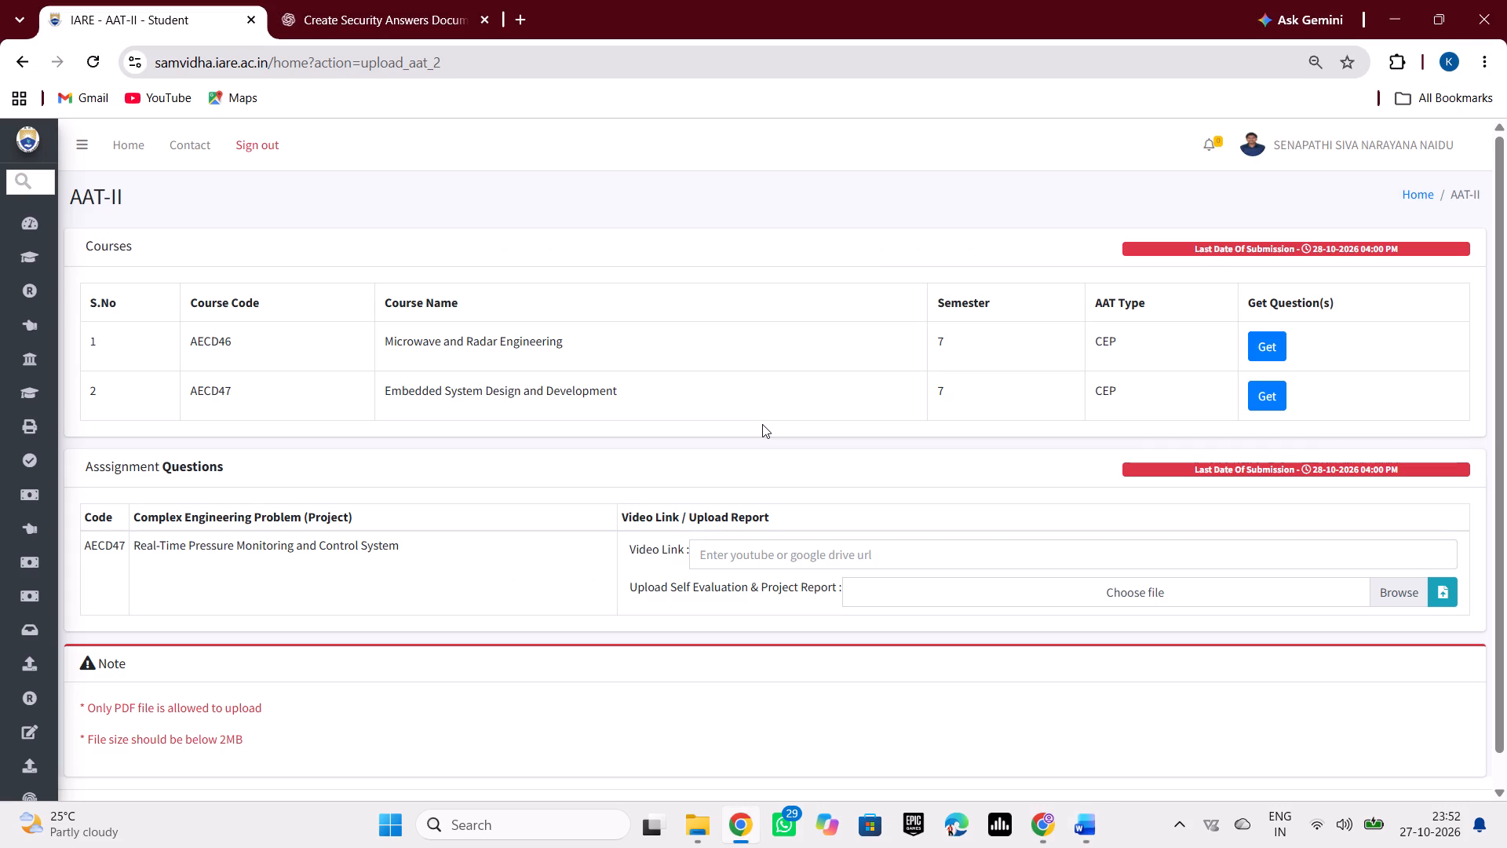
pyautogui.hotkey('alt', 'Tab')
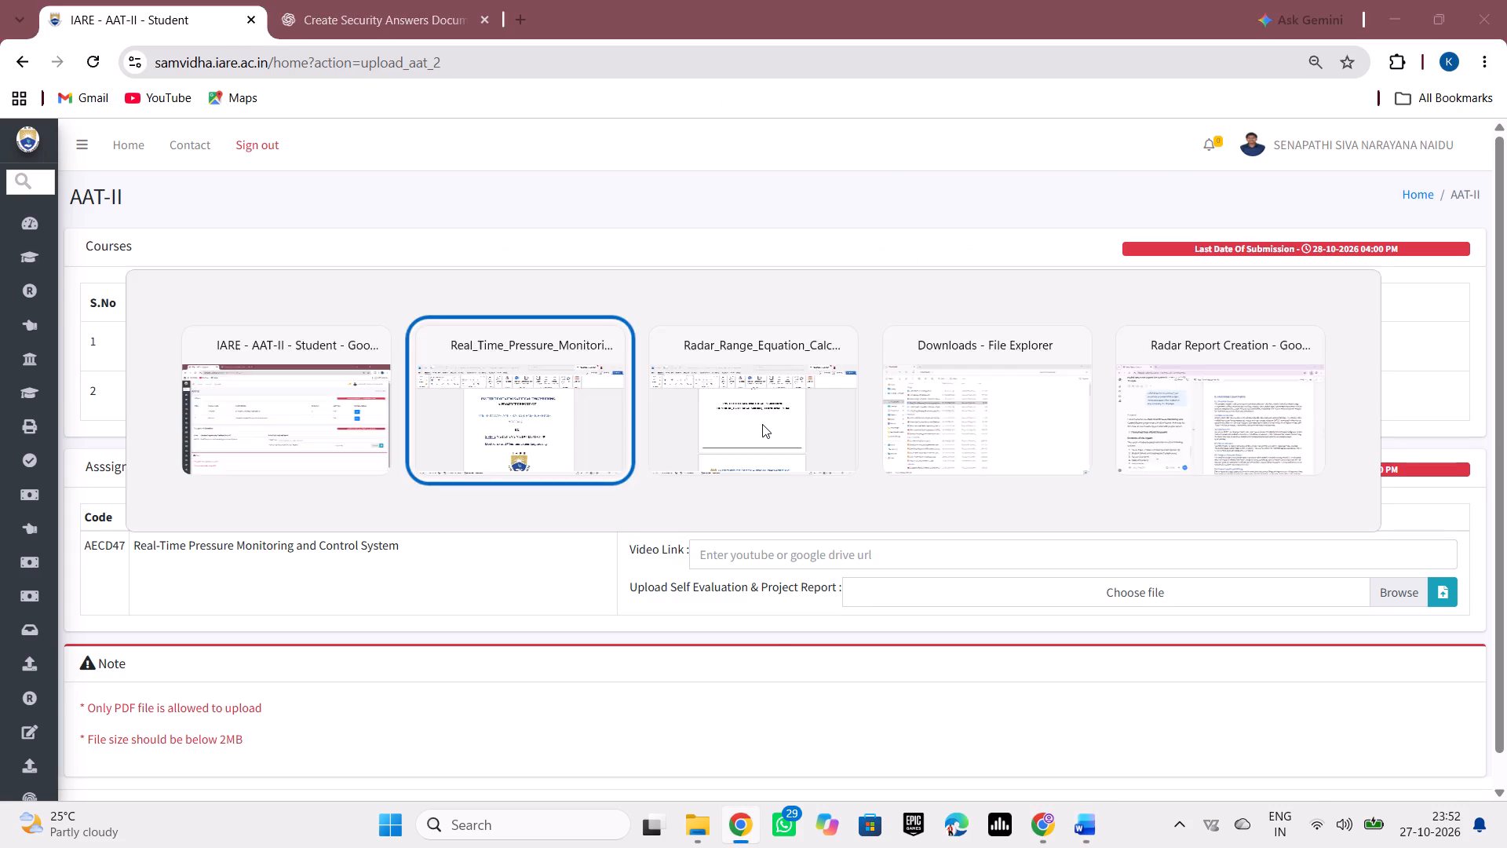
pyautogui.click(775, 416)
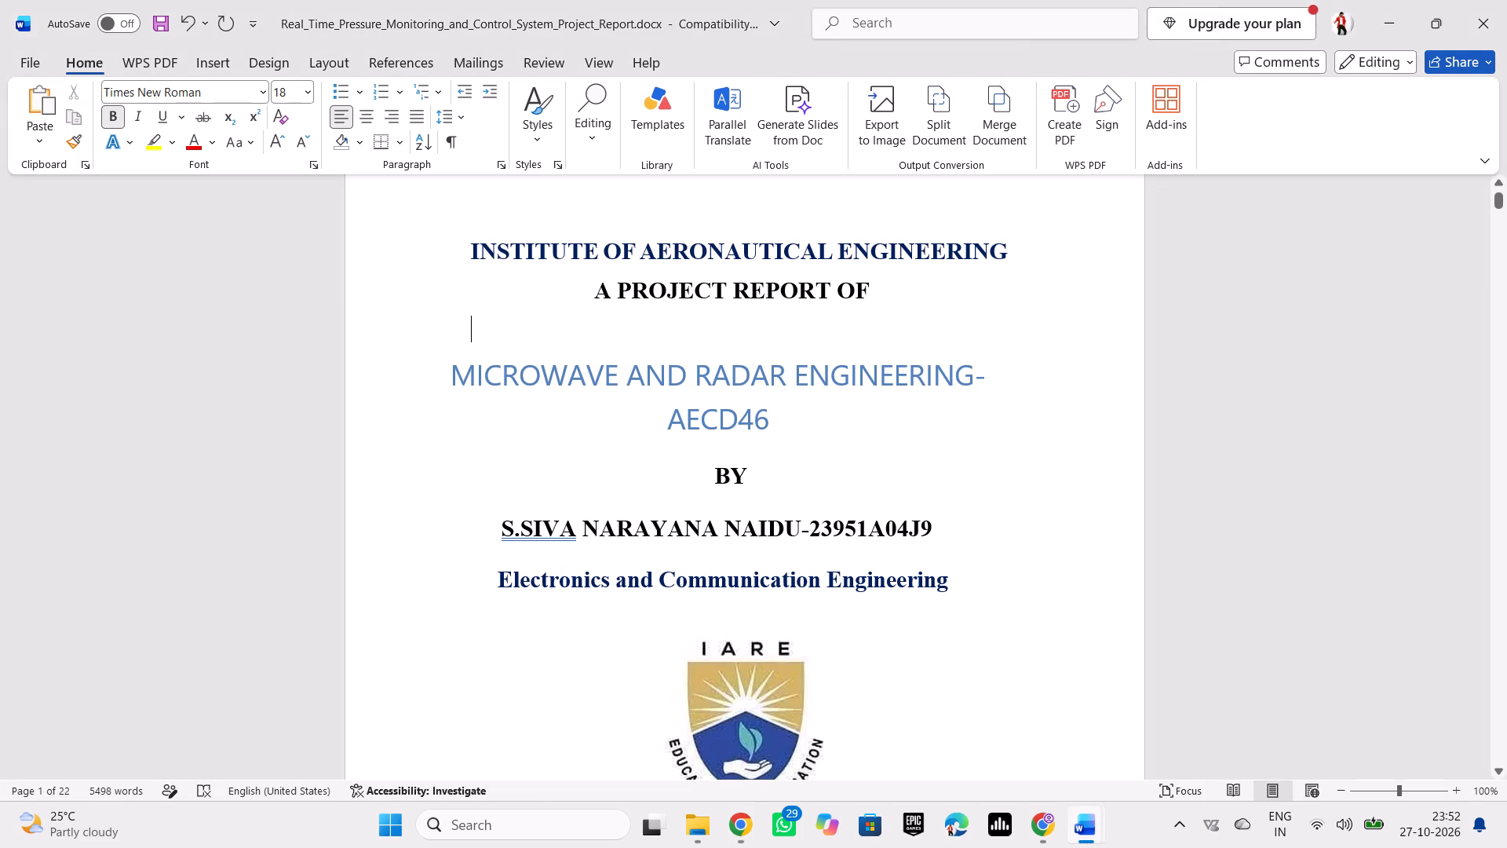
pyautogui.press('BackSpace')
pyautogui.press('BackSpace')
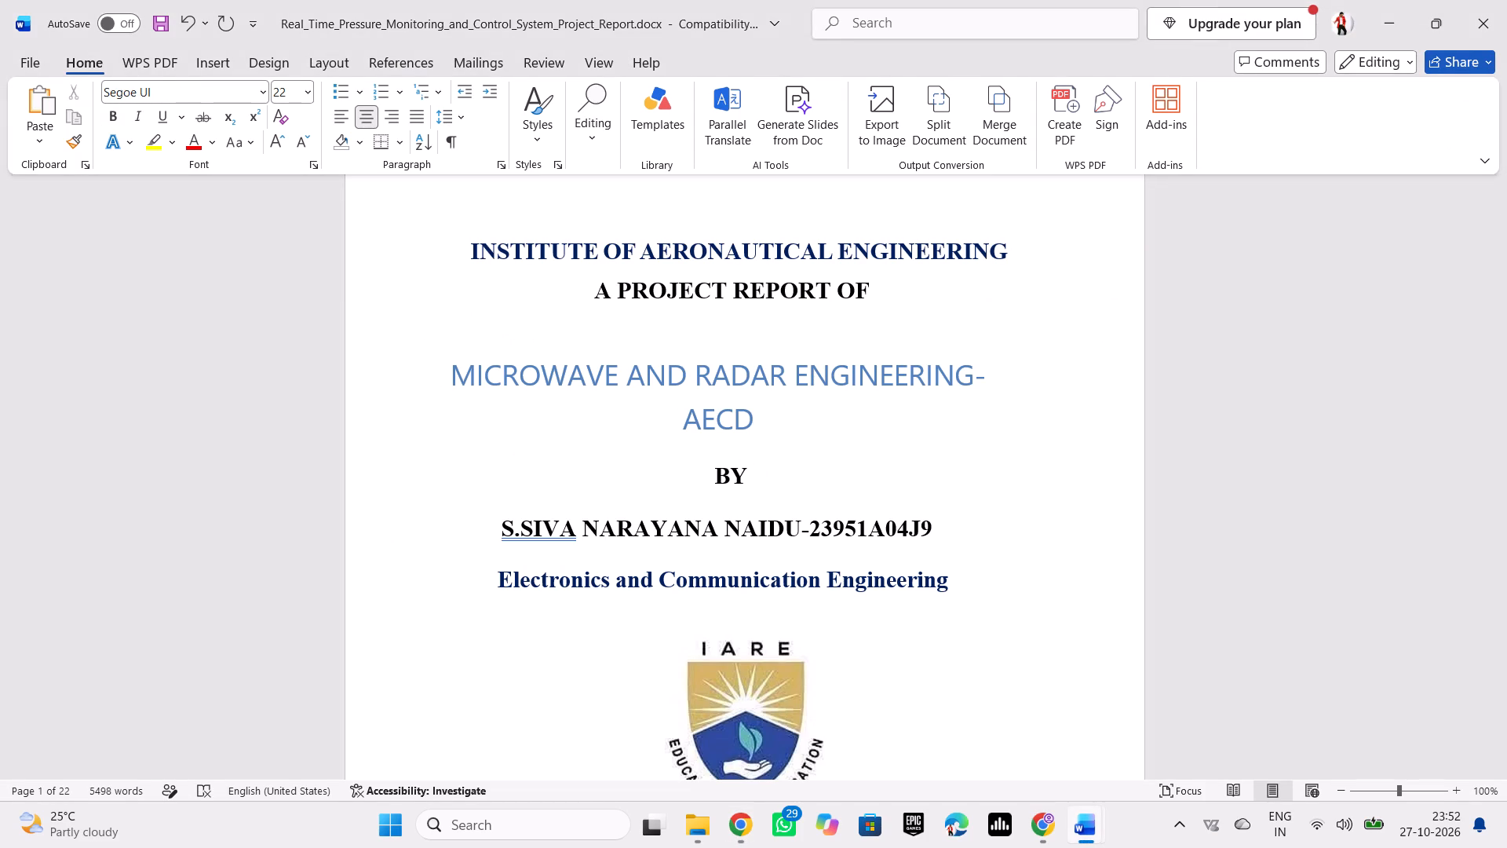
pyautogui.write('47')
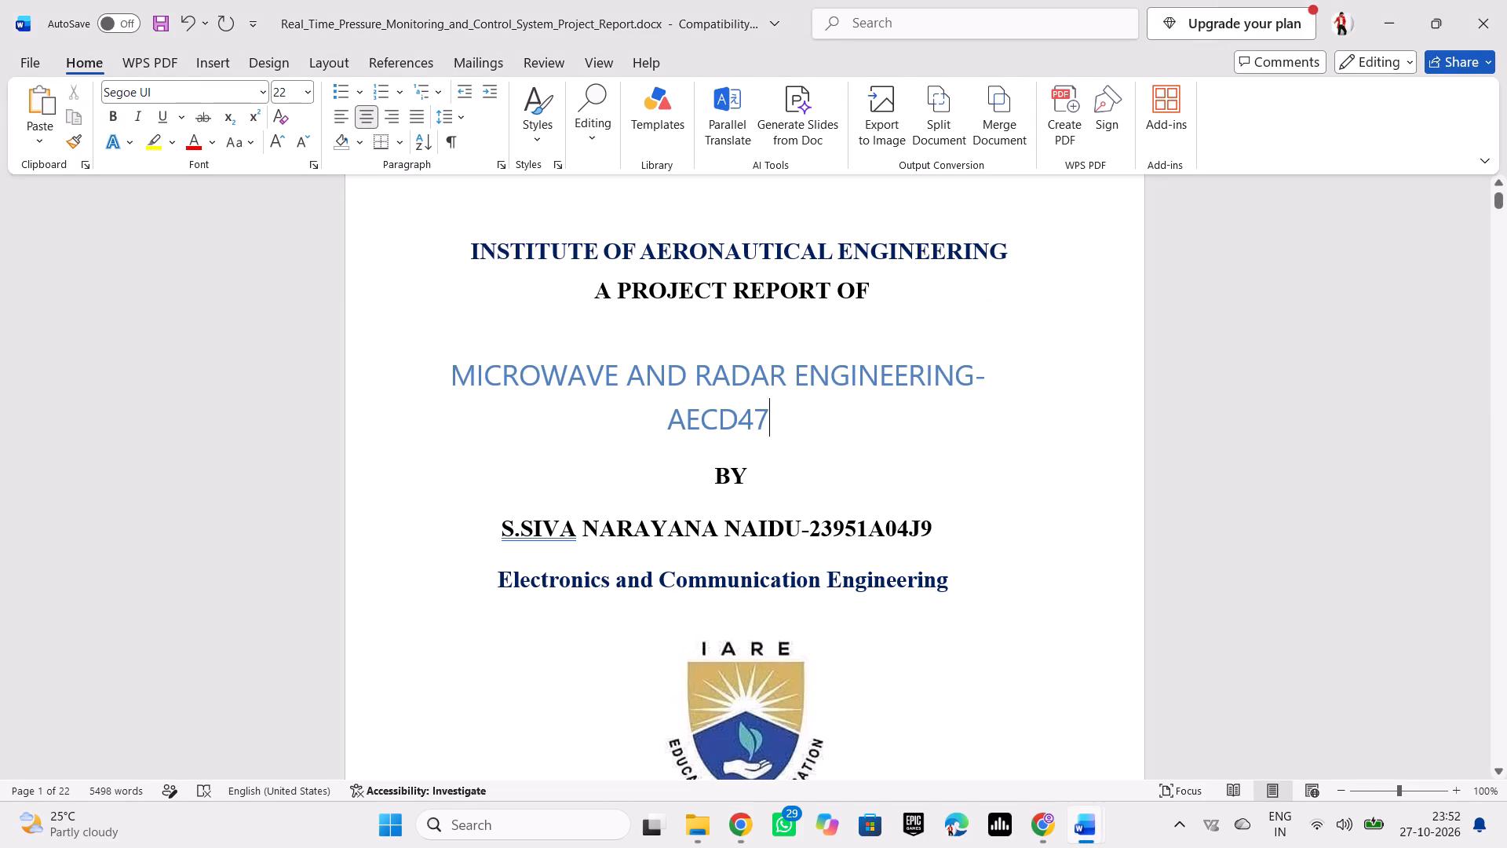
# Replace the course name before -AECD47 with EMBEDDED SYAYTEM DESIGN AND DEVELOPMEMT.
pyautogui.click(967, 376)
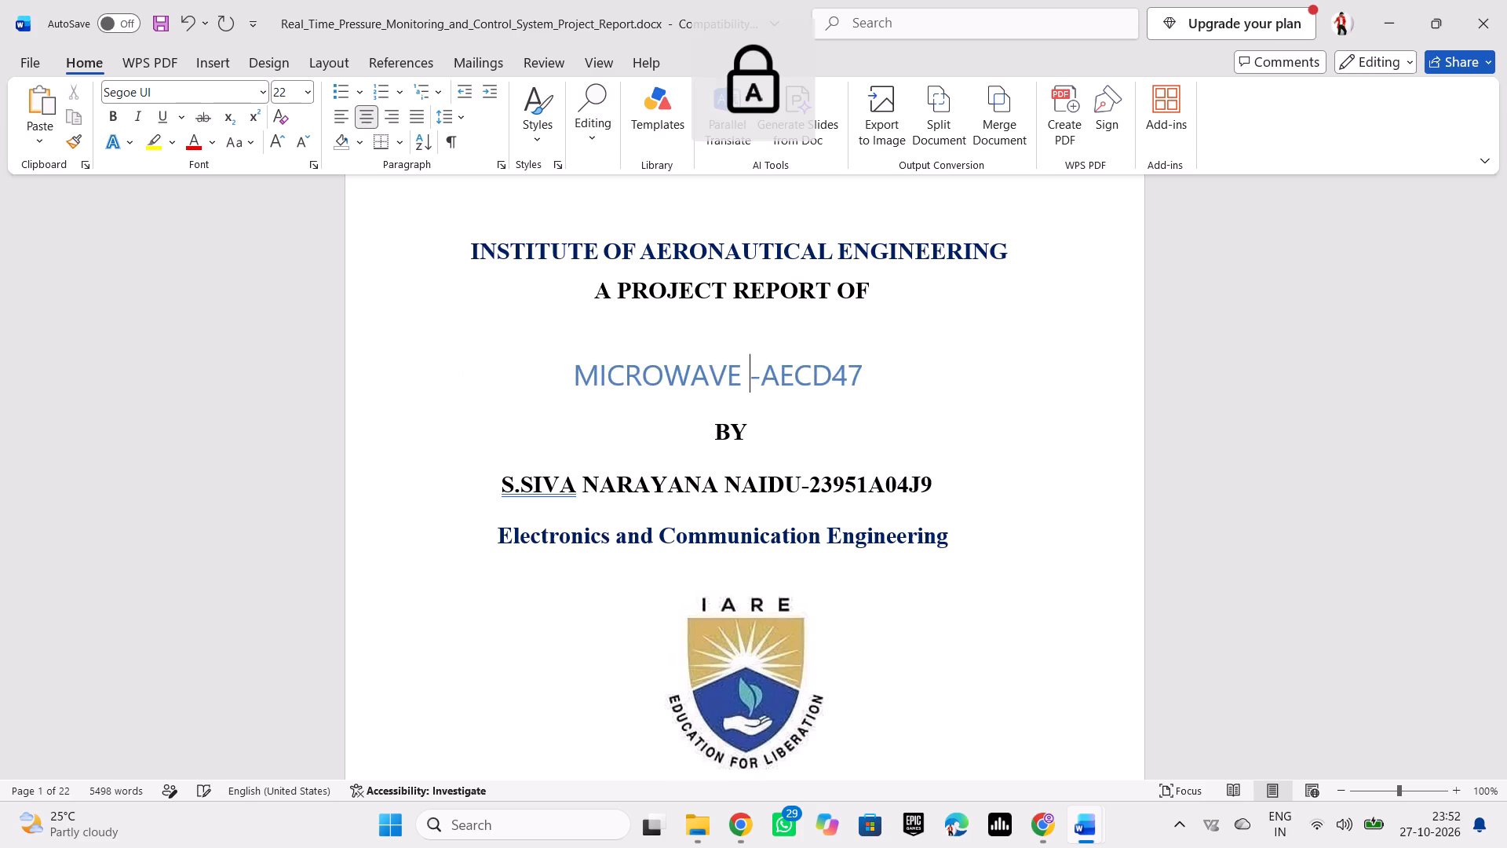
pyautogui.press('BackSpace')
pyautogui.press('BackSpace')
pyautogui.press('BackSpace')
pyautogui.press('BackSpace')
pyautogui.press('BackSpace')
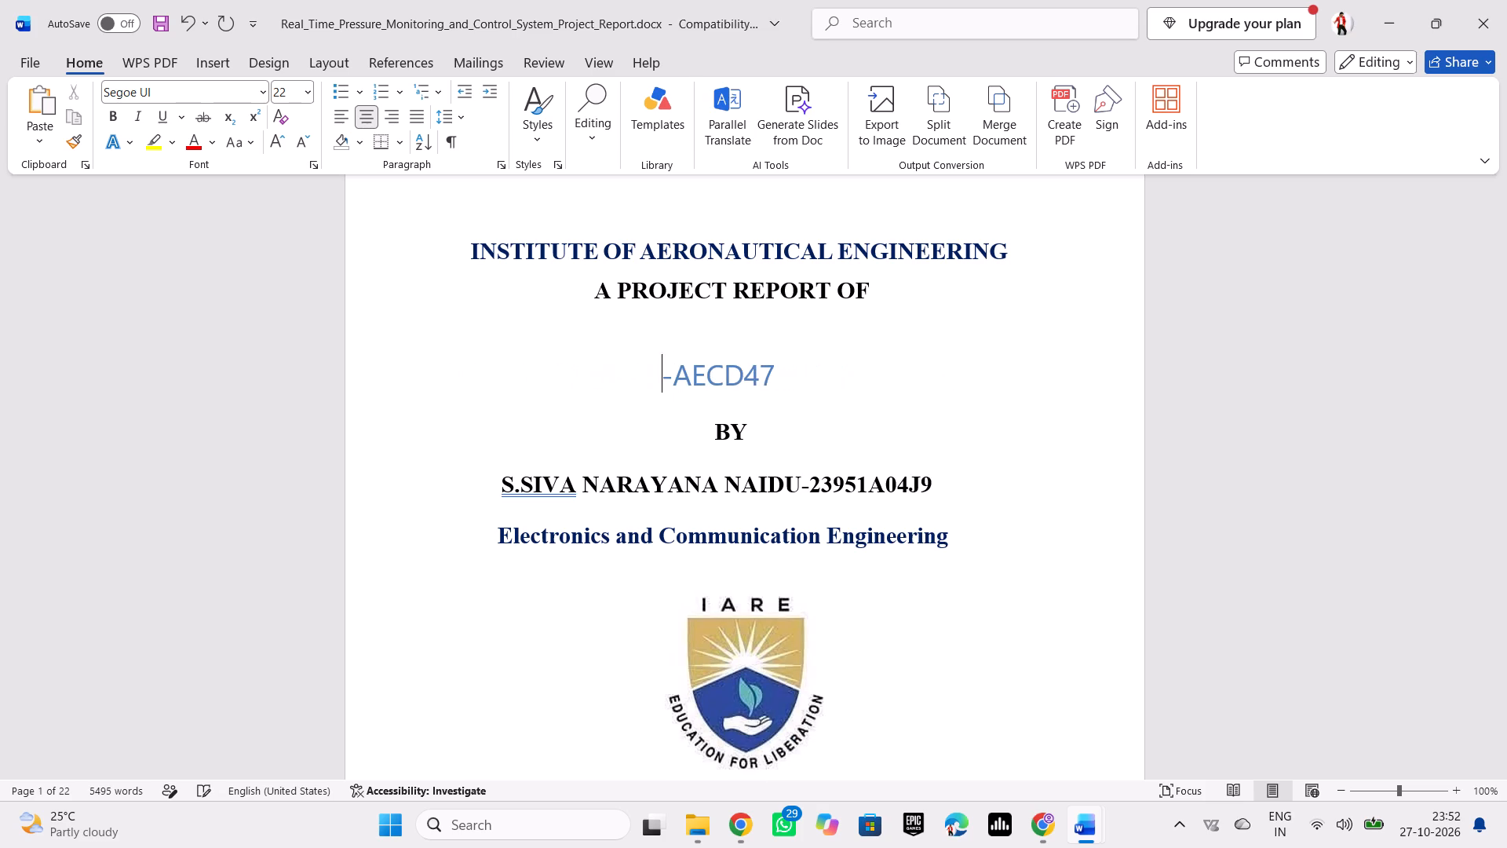
pyautogui.write('EMBEDDED SYAYTEM DESIGN AND DEVE')
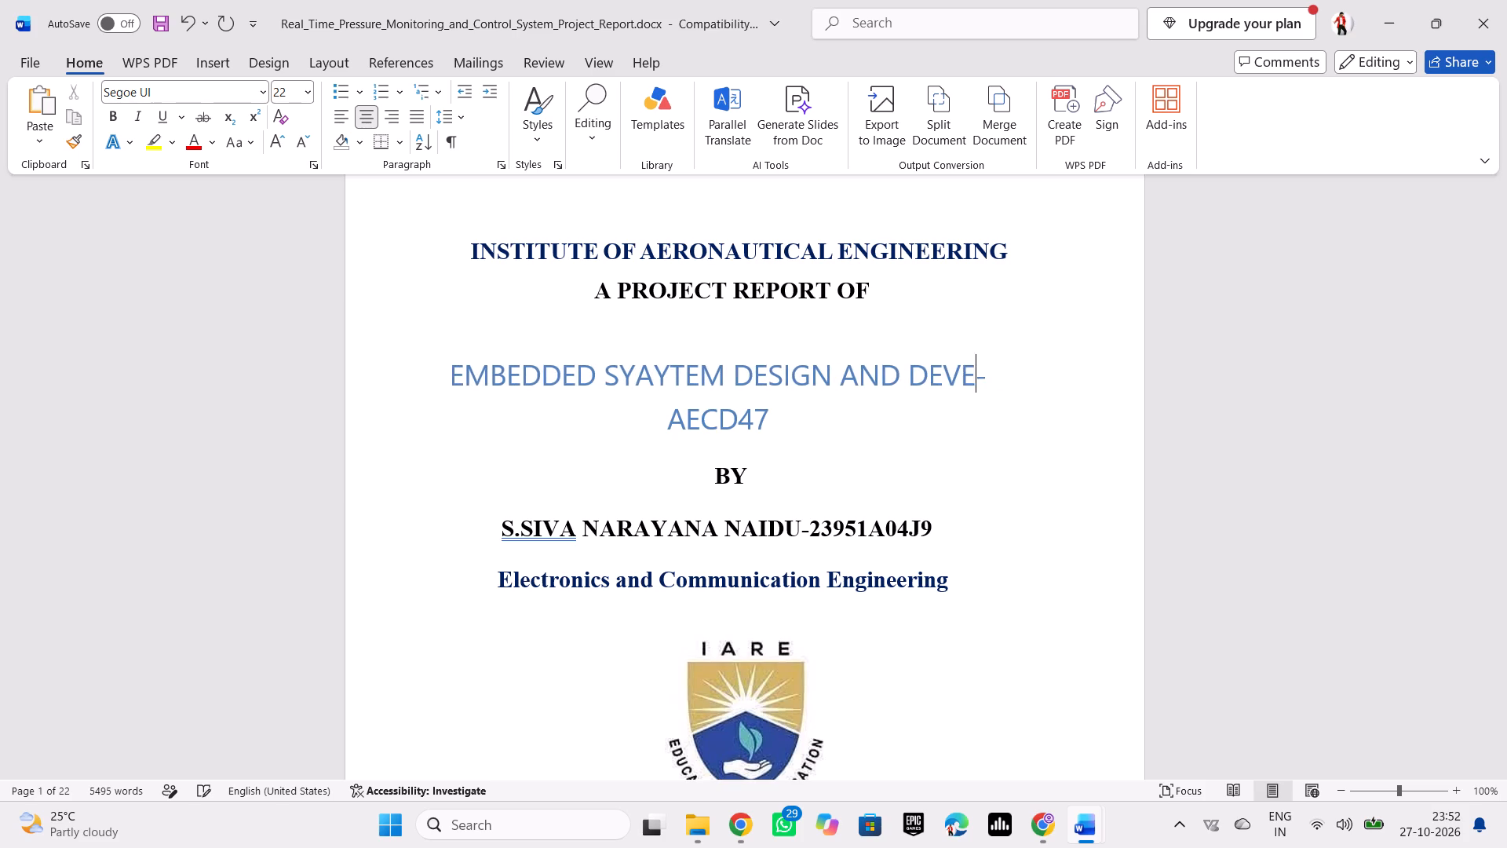
pyautogui.write('LOPMEMT')
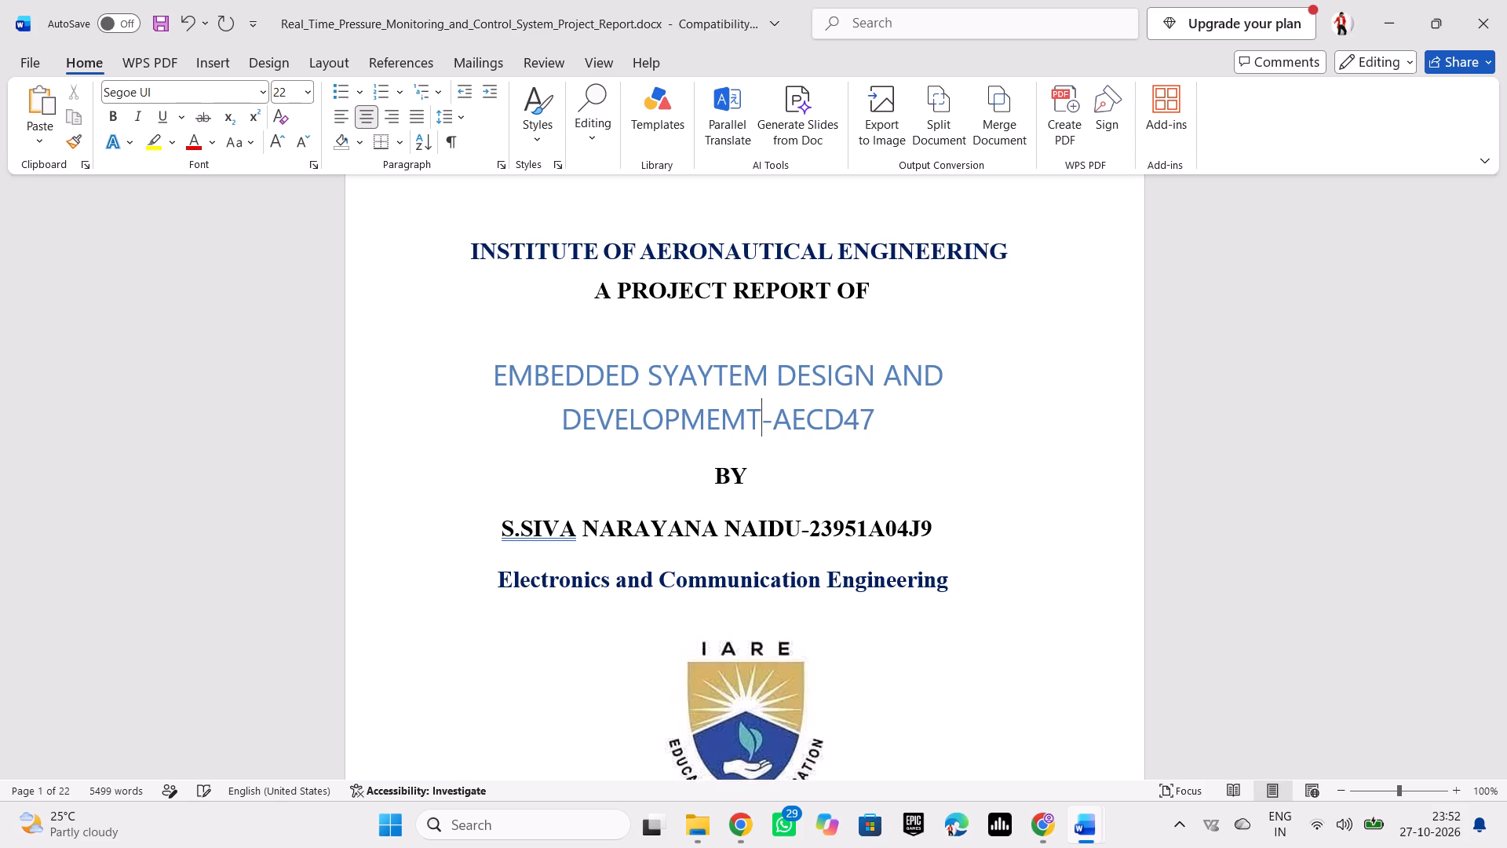
# Correct the spelling of the cover page's course name to EMBEDDED SYSTEM DESIGN AND DEVELOPMENT.
pyautogui.press('BackSpace')
pyautogui.press('BackSpace')
pyautogui.write('NT')
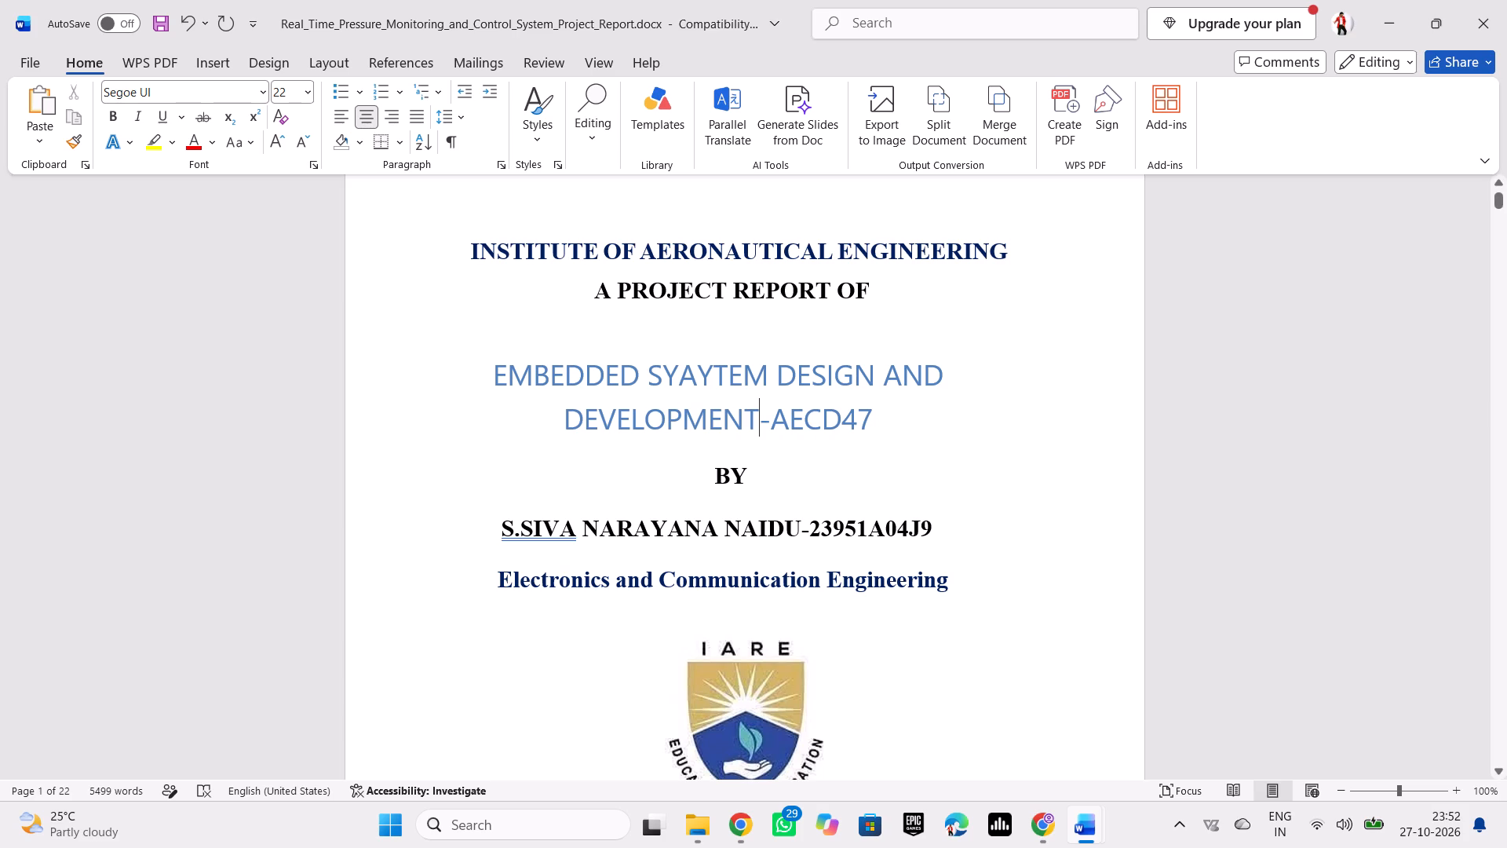
pyautogui.click(716, 367)
pyautogui.press('BackSpace')
pyautogui.press('BackSpace')
pyautogui.press('BackSpace')
pyautogui.write('YST')
pyautogui.press('=')
pyautogui.press('BackSpace')
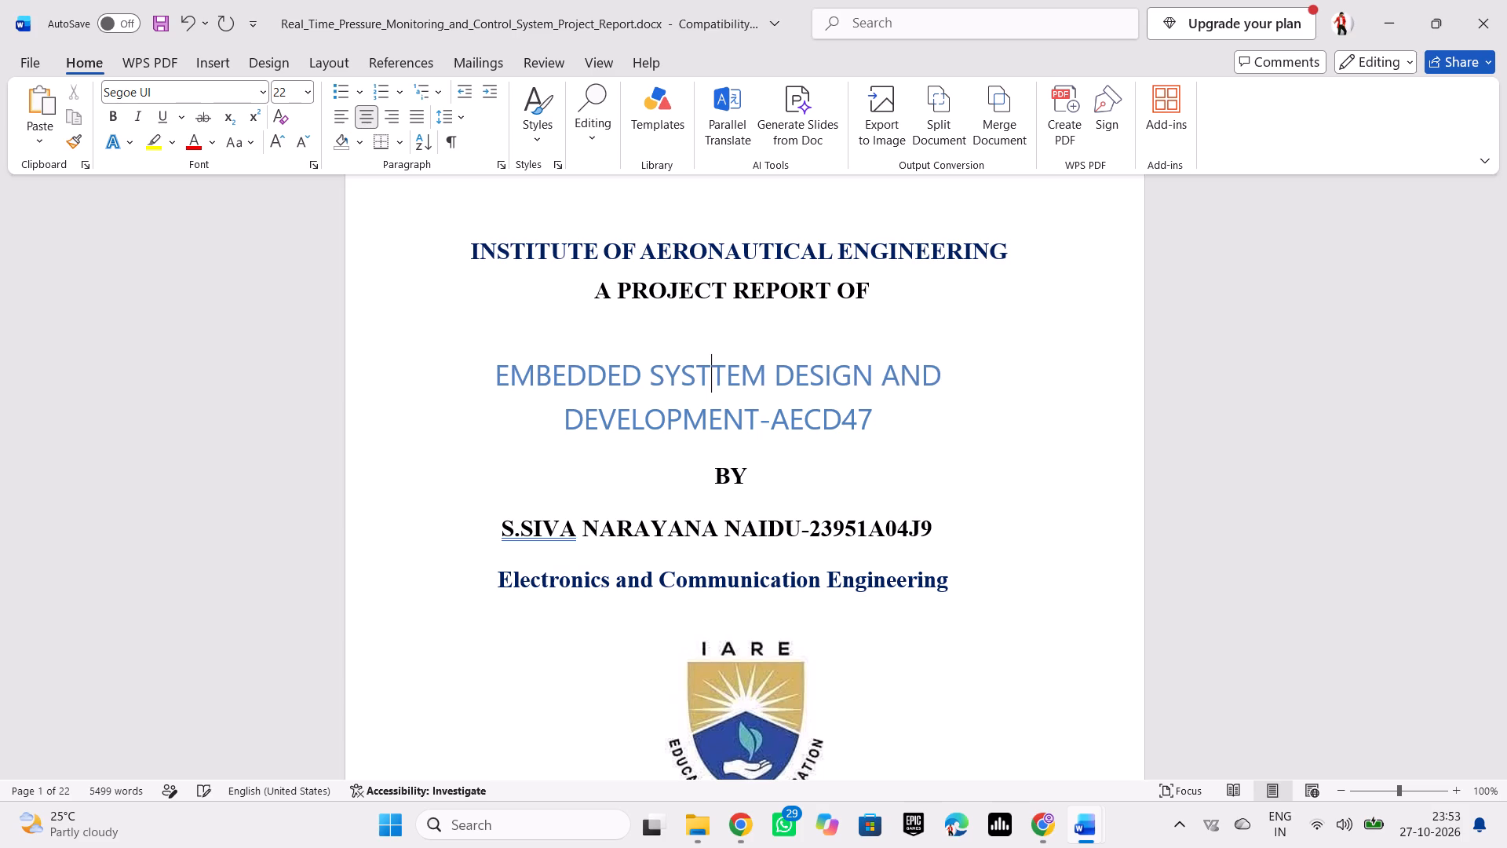
pyautogui.press('BackSpace')
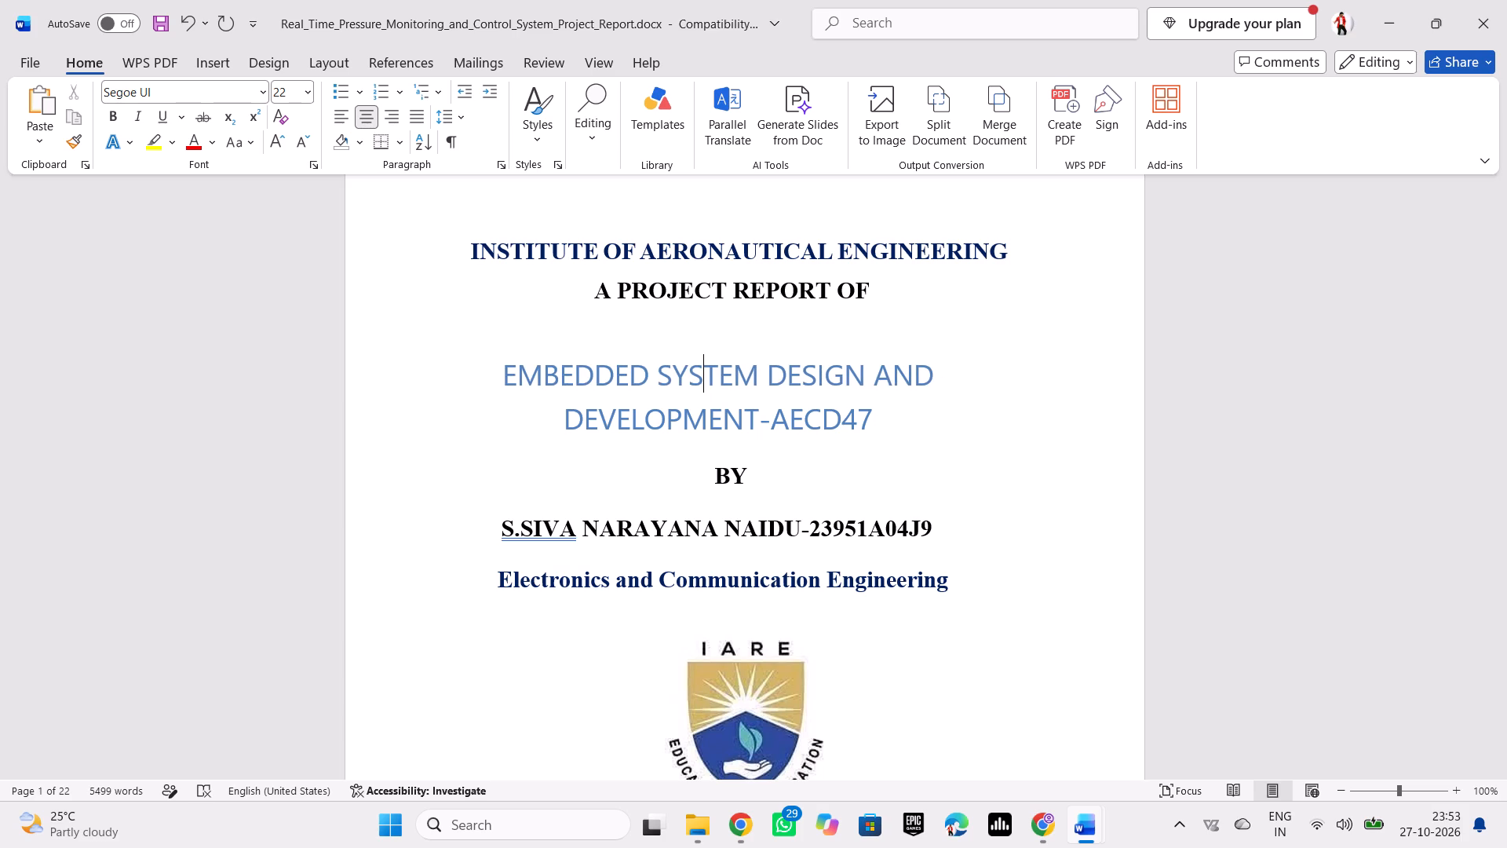
pyautogui.press('Right')
pyautogui.press('Right')
pyautogui.press('Right')
# Copy the Institute of Aeronautical Engineering banner image above the student details table in the radar report.
pyautogui.scroll(-2, 716, 367)
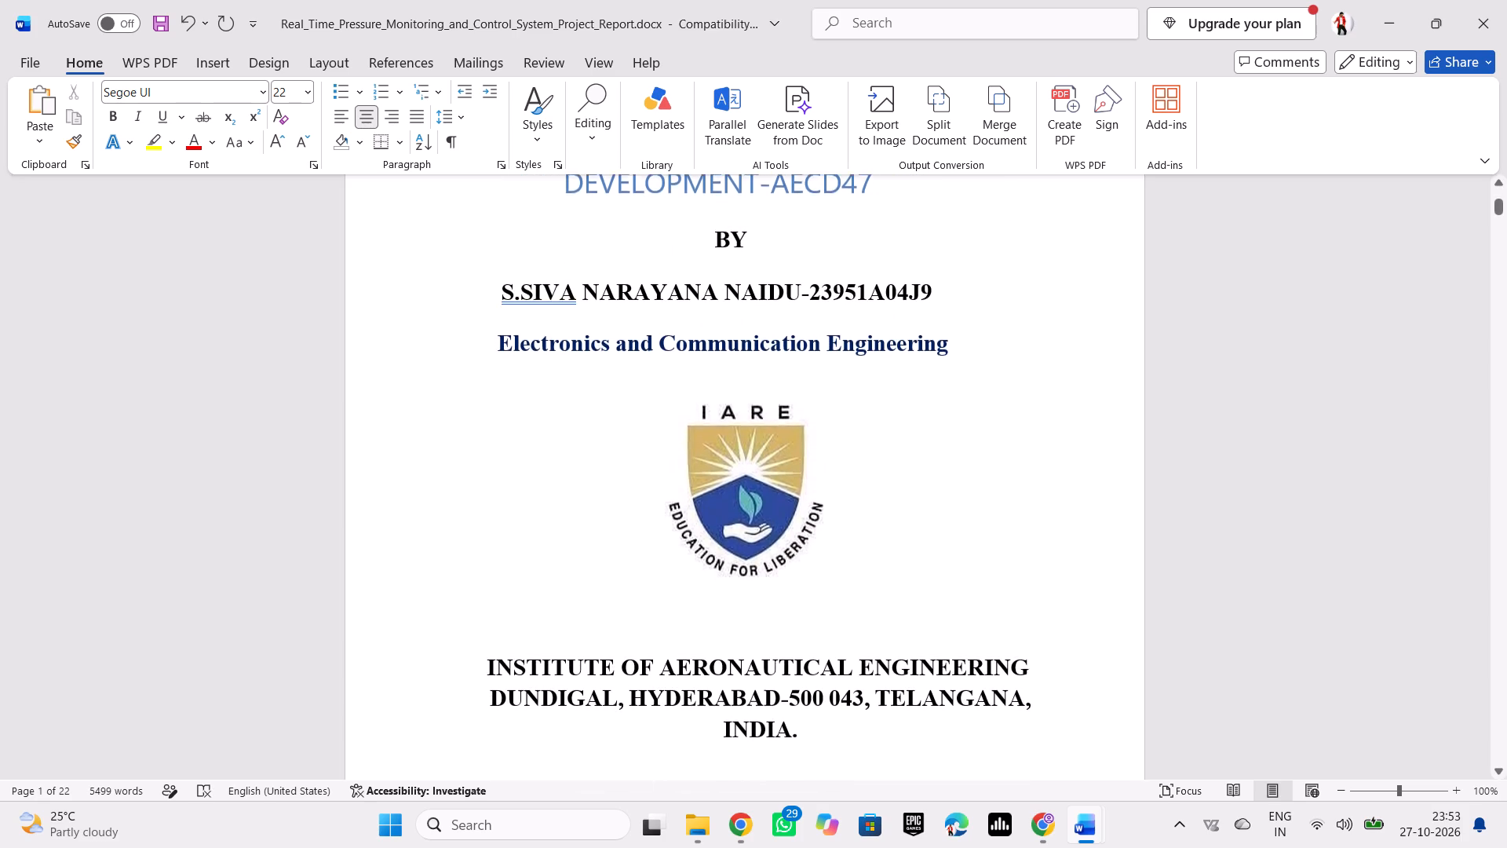
pyautogui.scroll(-4, 716, 367)
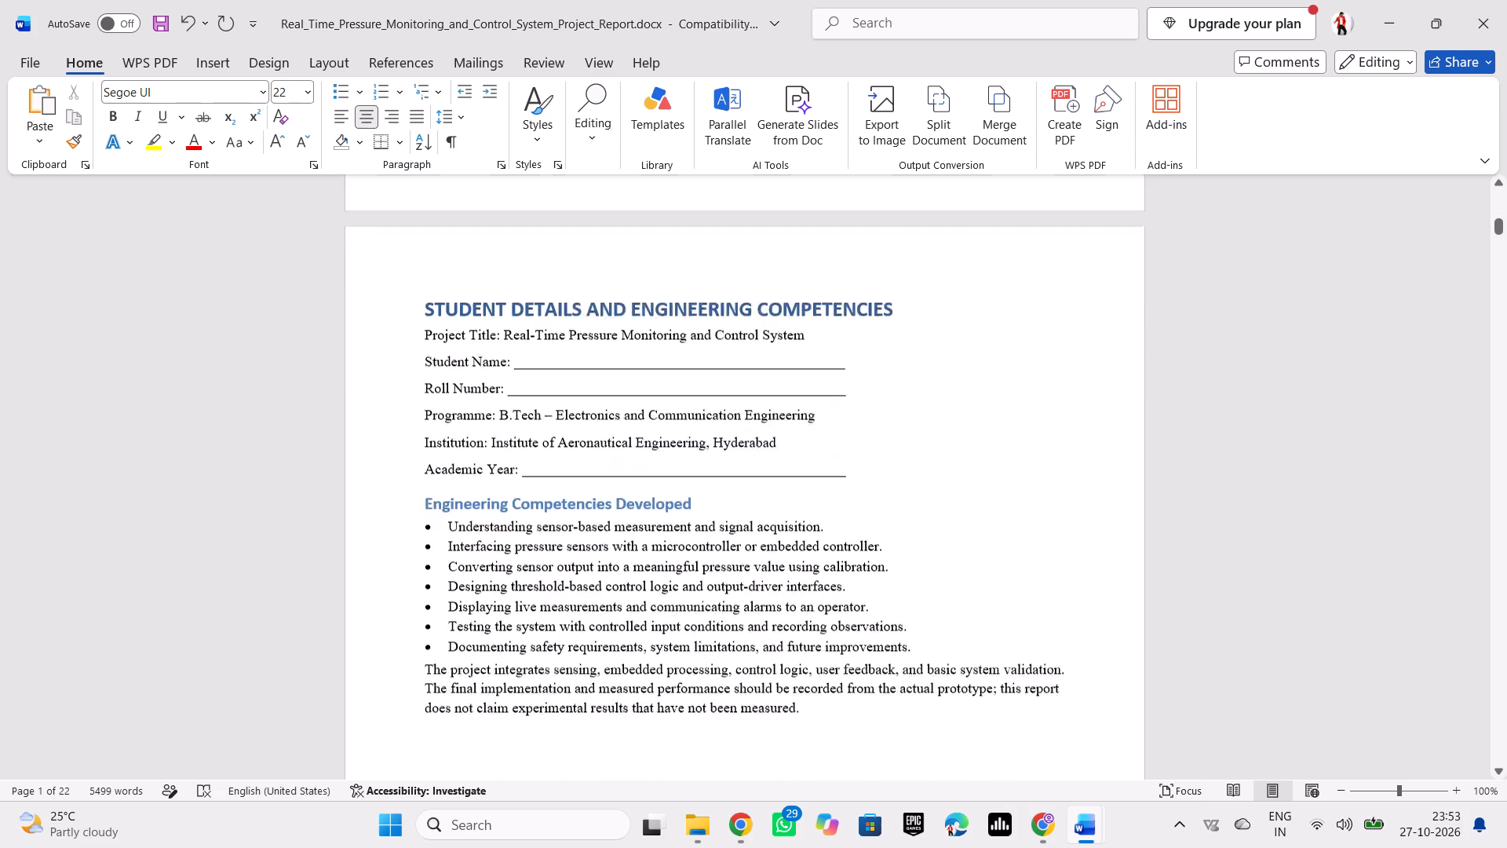
pyautogui.scroll(-1, 716, 367)
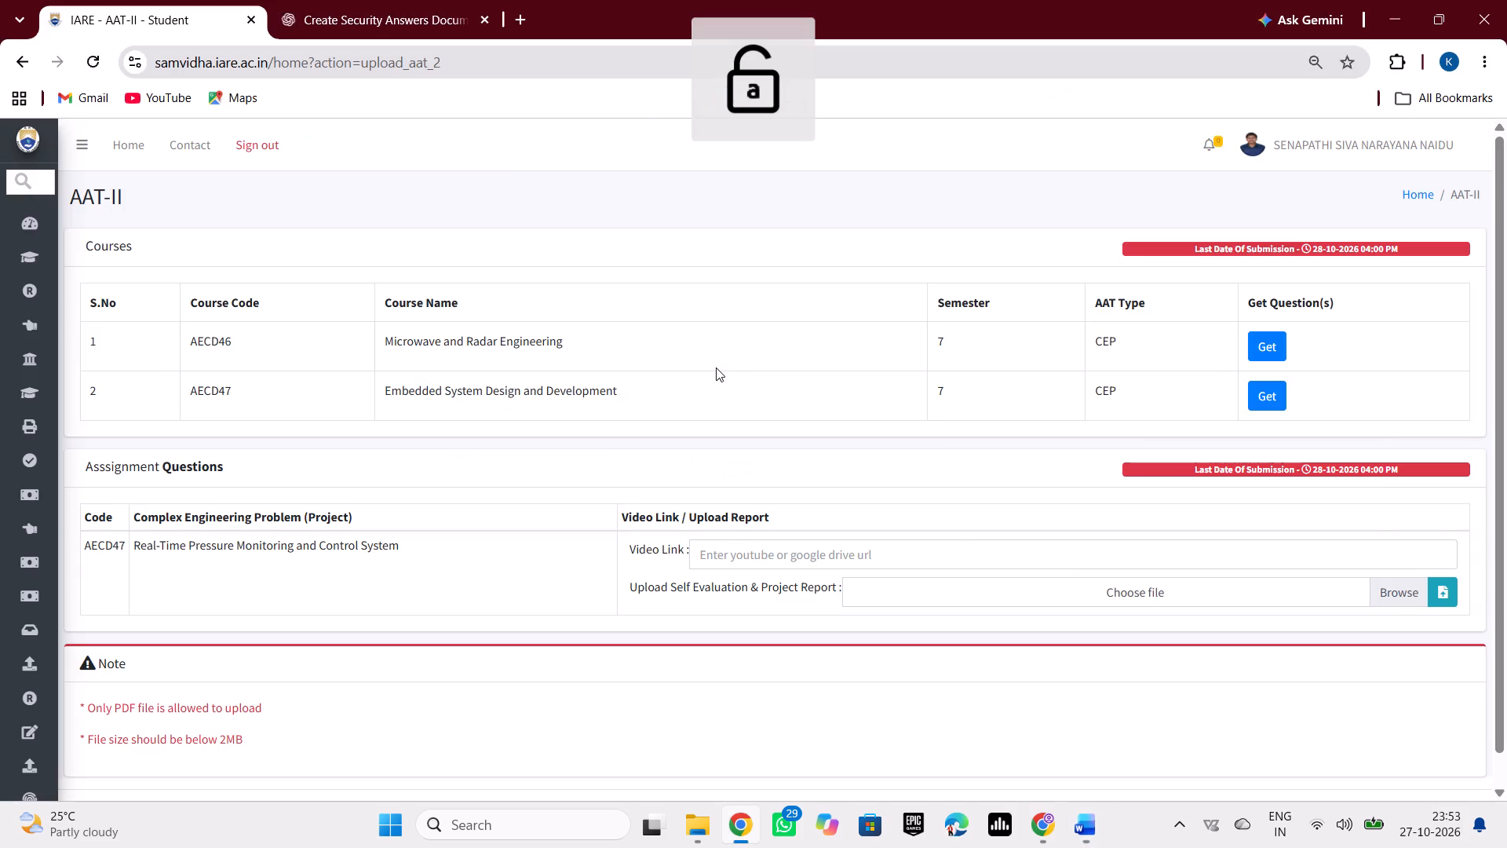
pyautogui.hotkey('alt', 'Tab')
pyautogui.hotkey('alt', 'Tab')
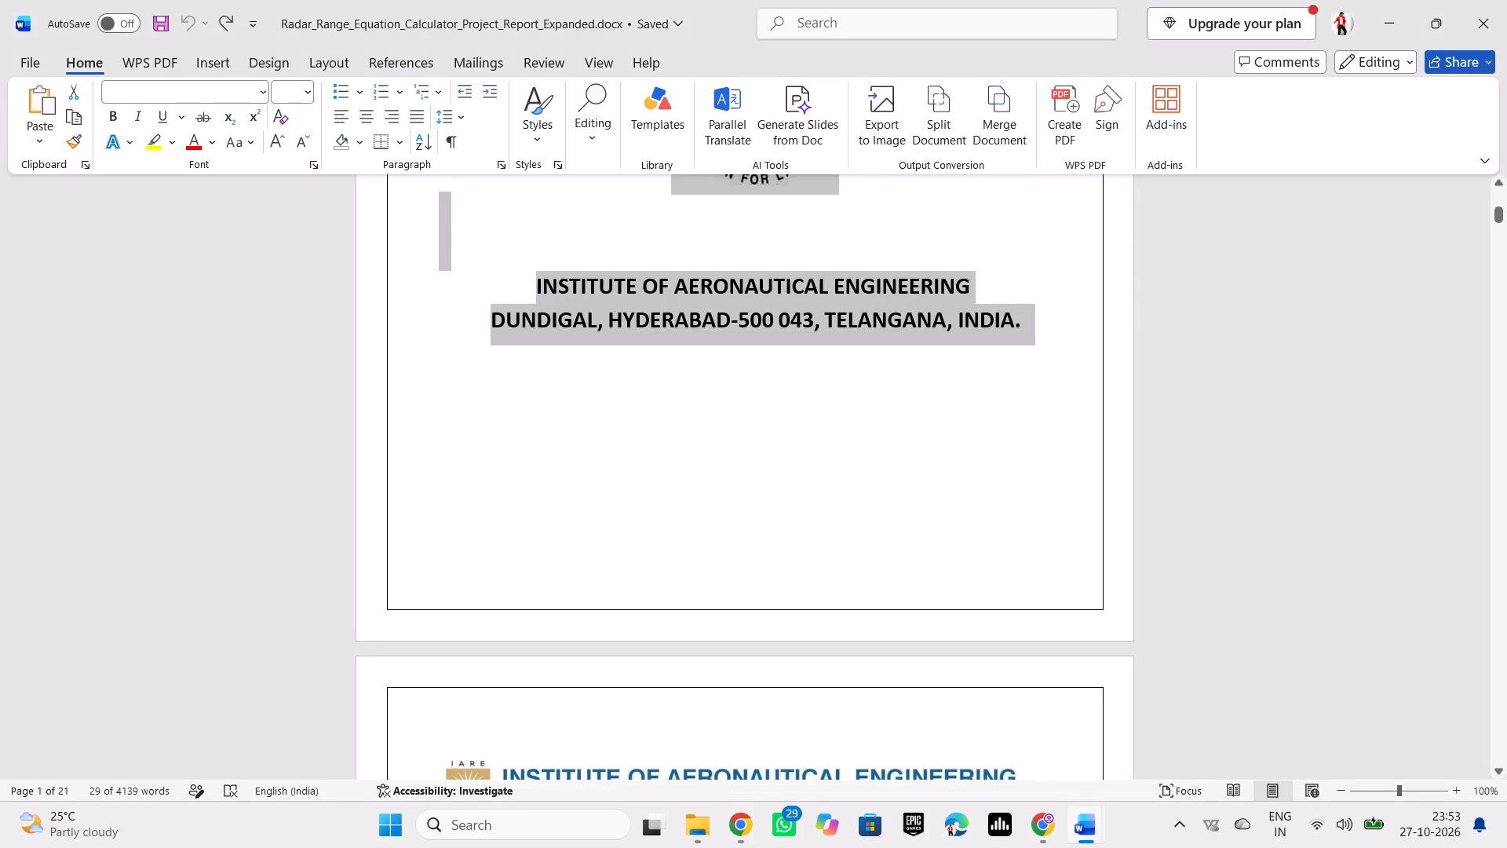
pyautogui.scroll(-2, 672, 458)
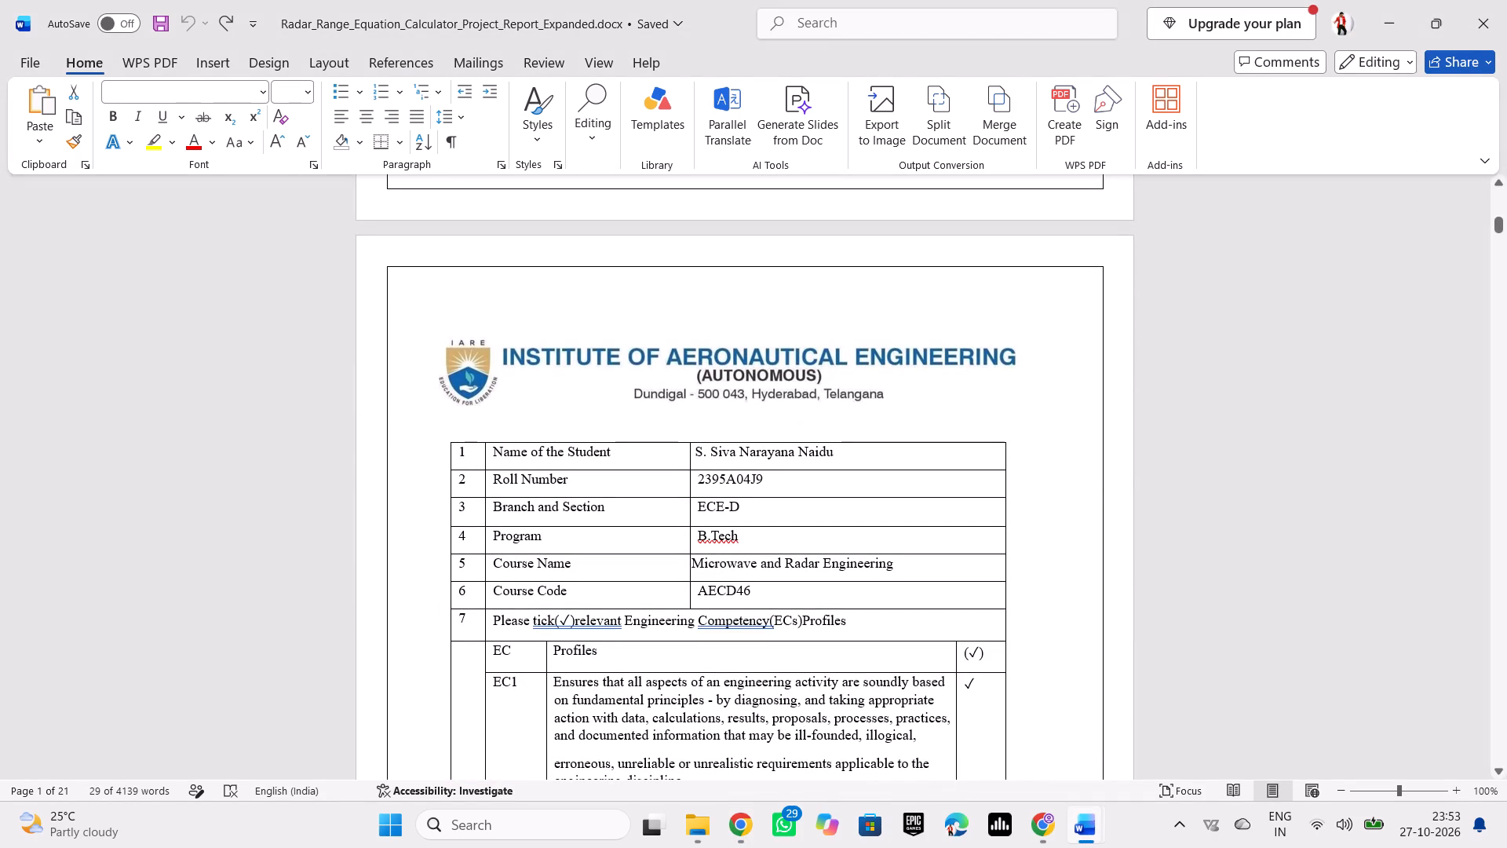
pyautogui.click(443, 347)
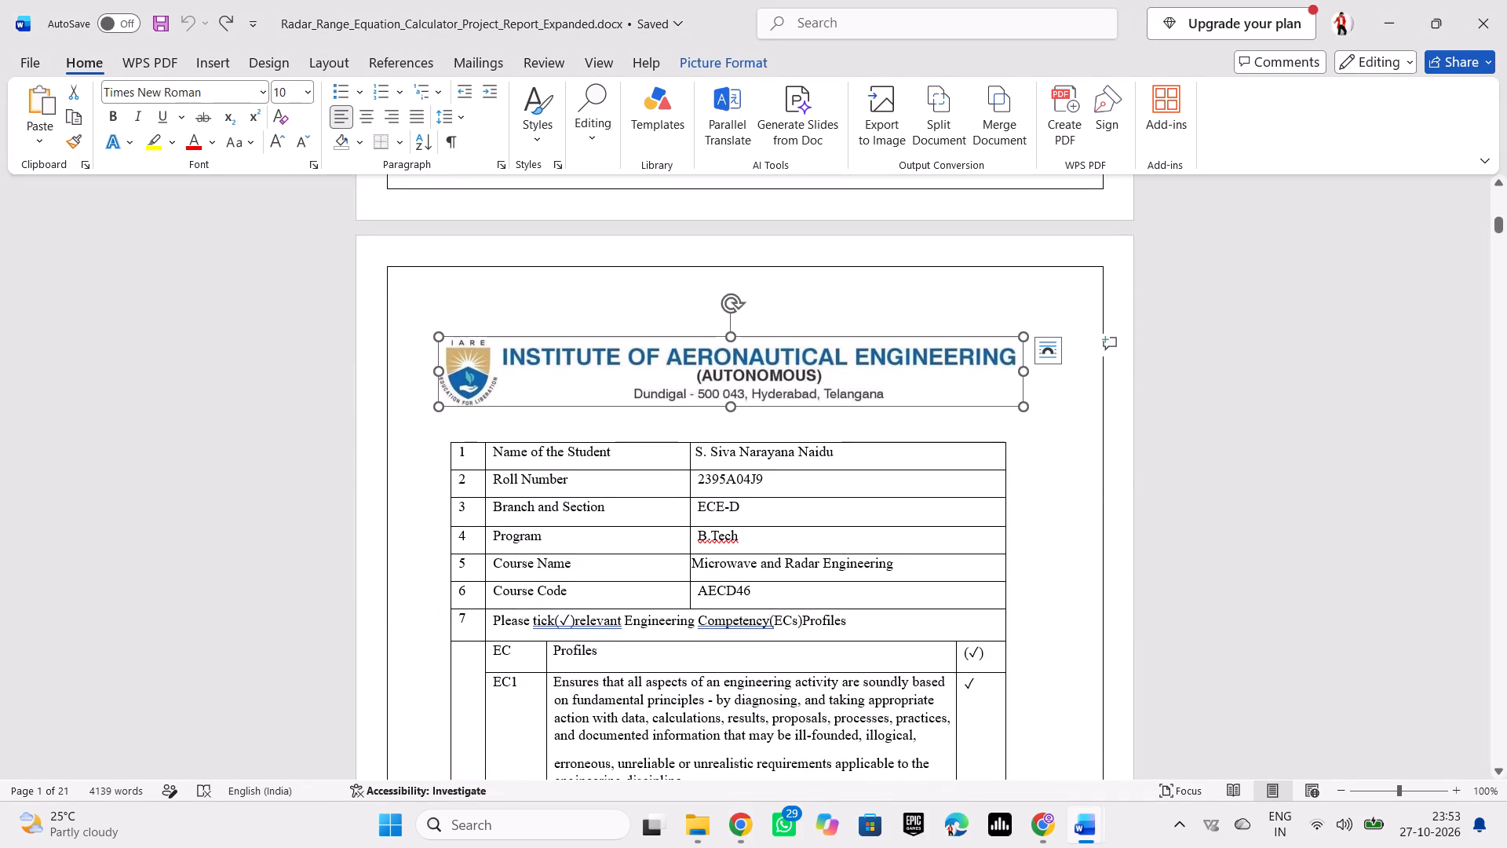
pyautogui.hotkey('ctrl', 'c')
# Replace the whole STUDENT DETAILS AND ENGINEERING COMPETENCIES section of the pressure monitoring report with the copied institute banner.
pyautogui.hotkey('alt', 'Tab')
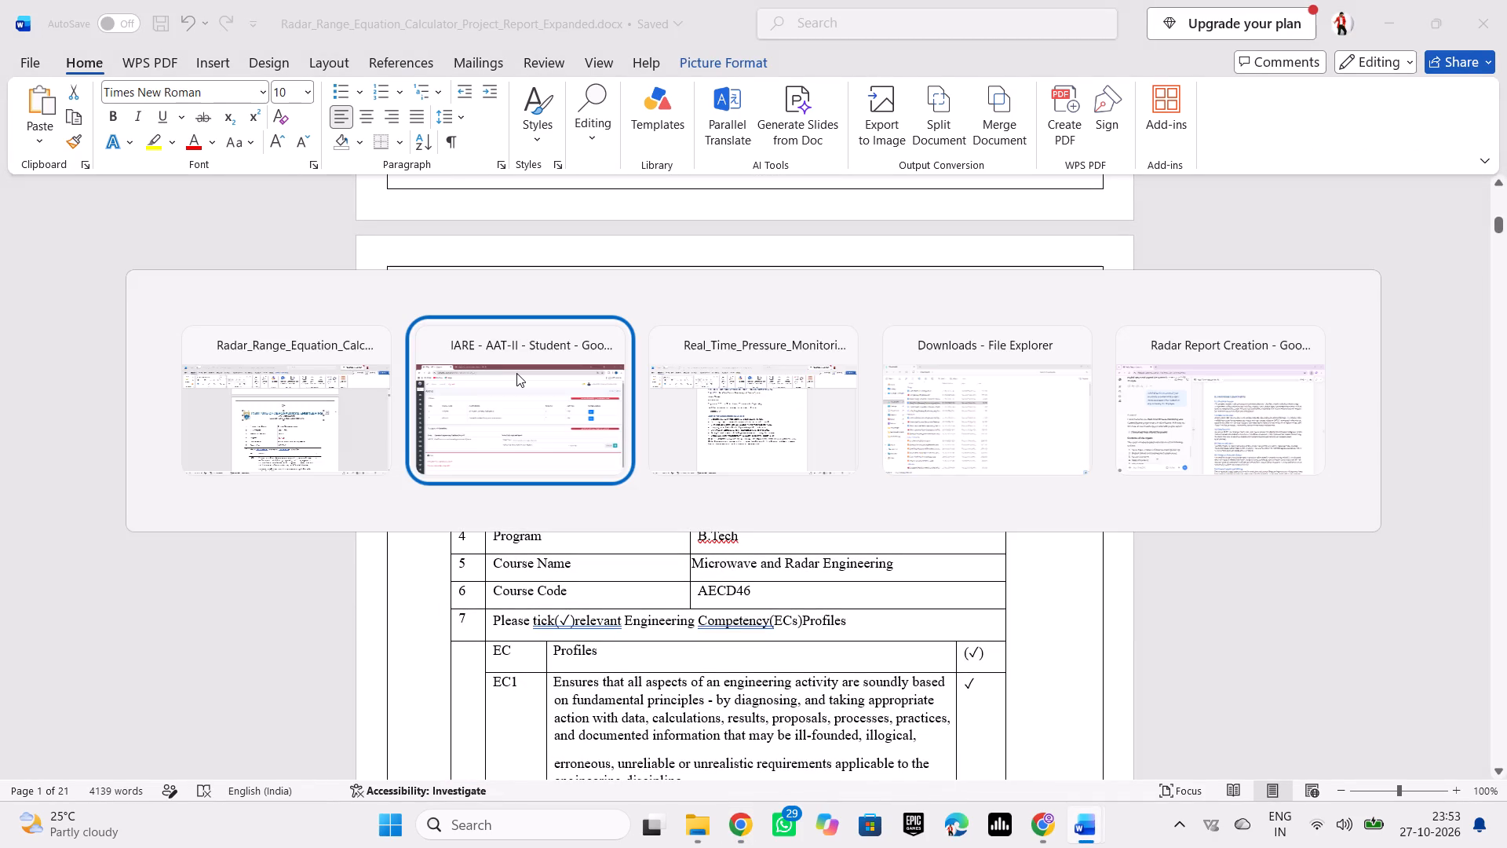
pyautogui.hotkey('alt', 'Tab')
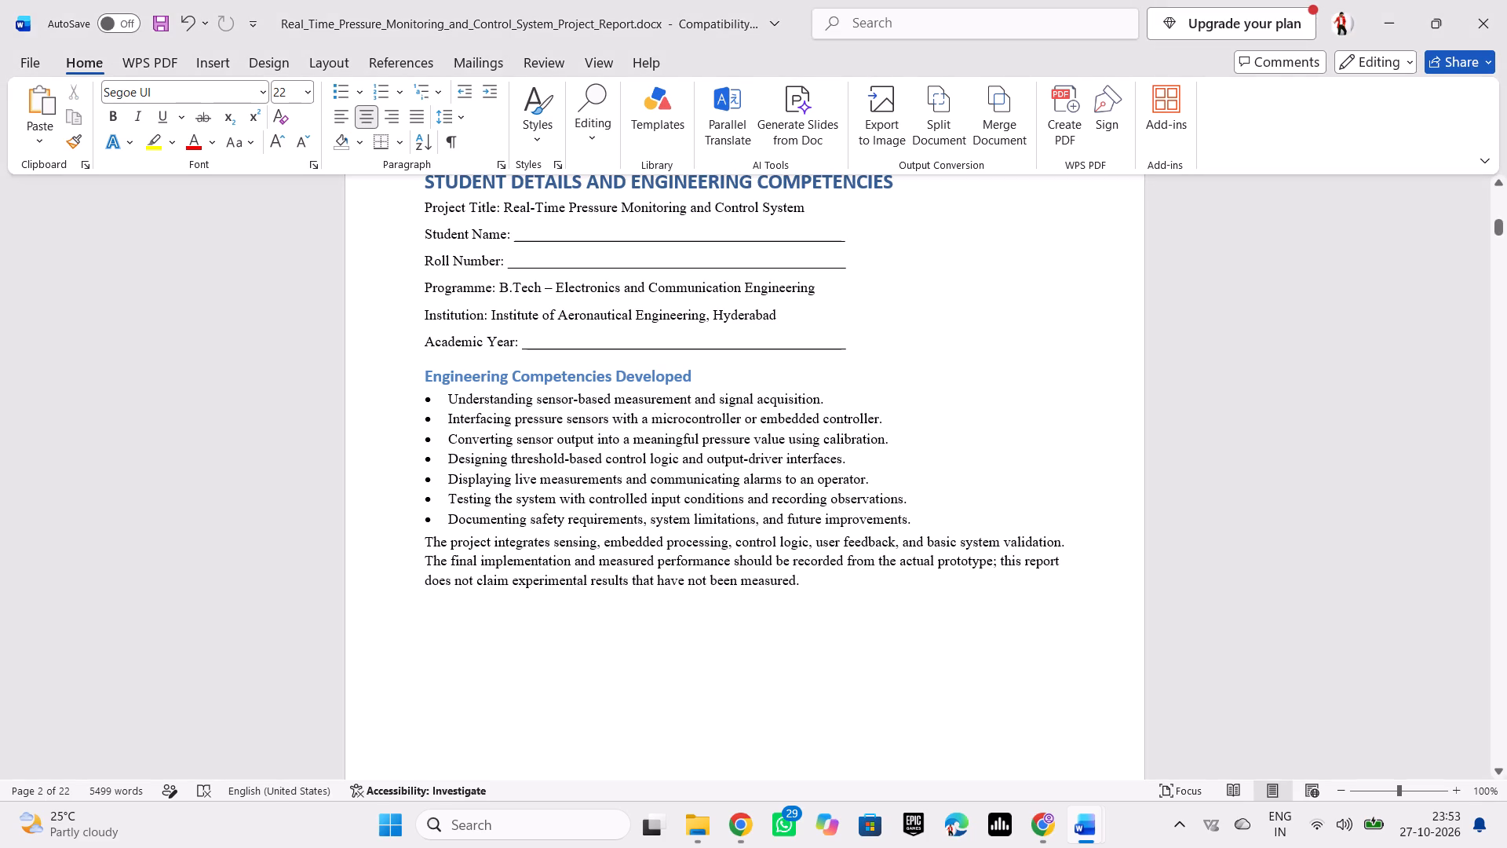
pyautogui.scroll(-3, 576, 411)
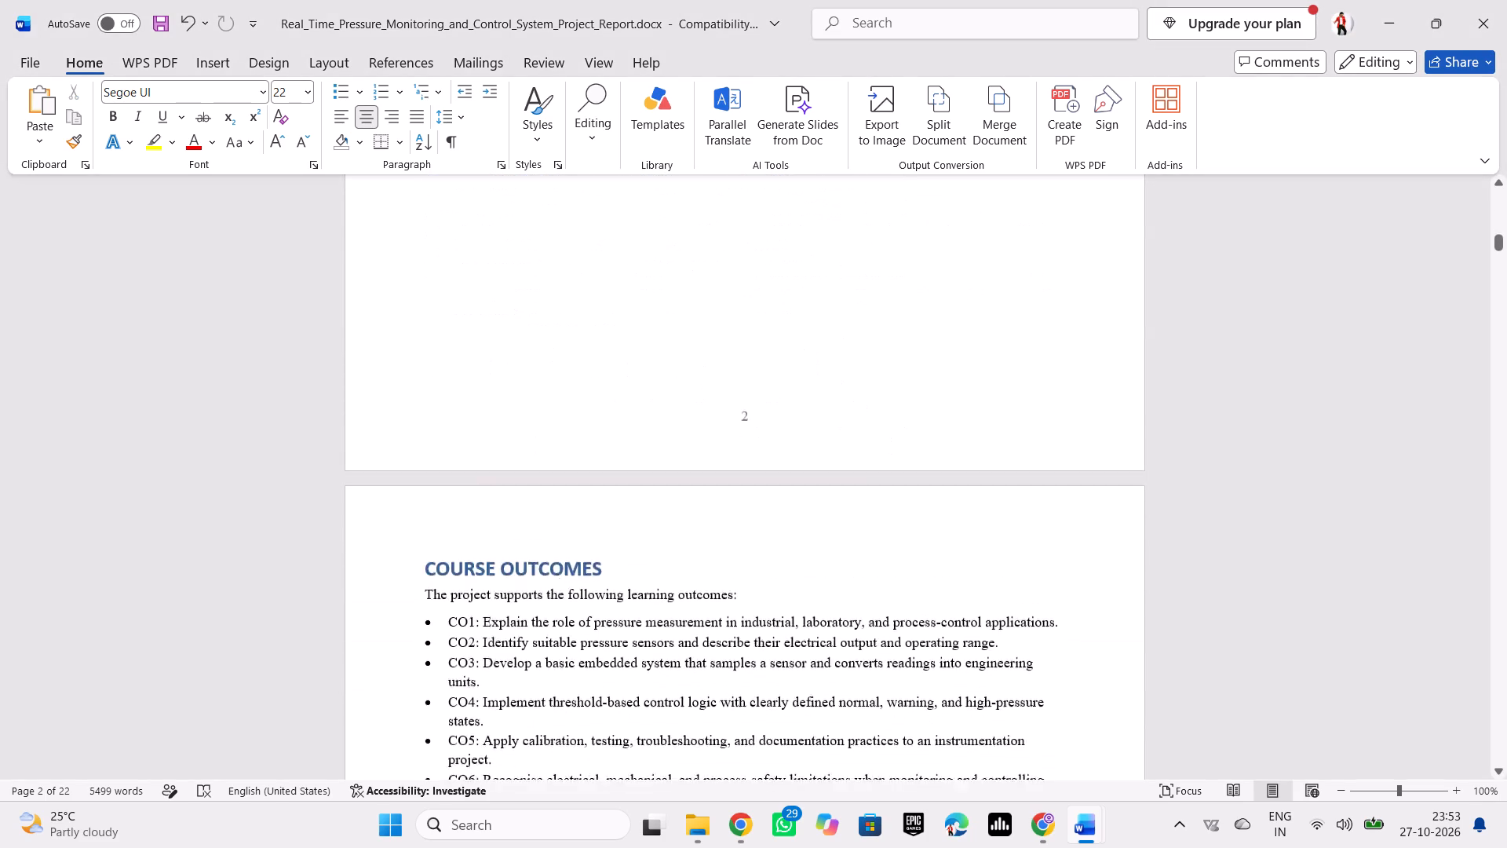
pyautogui.scroll(-3, 576, 411)
pyautogui.scroll(3, 576, 411)
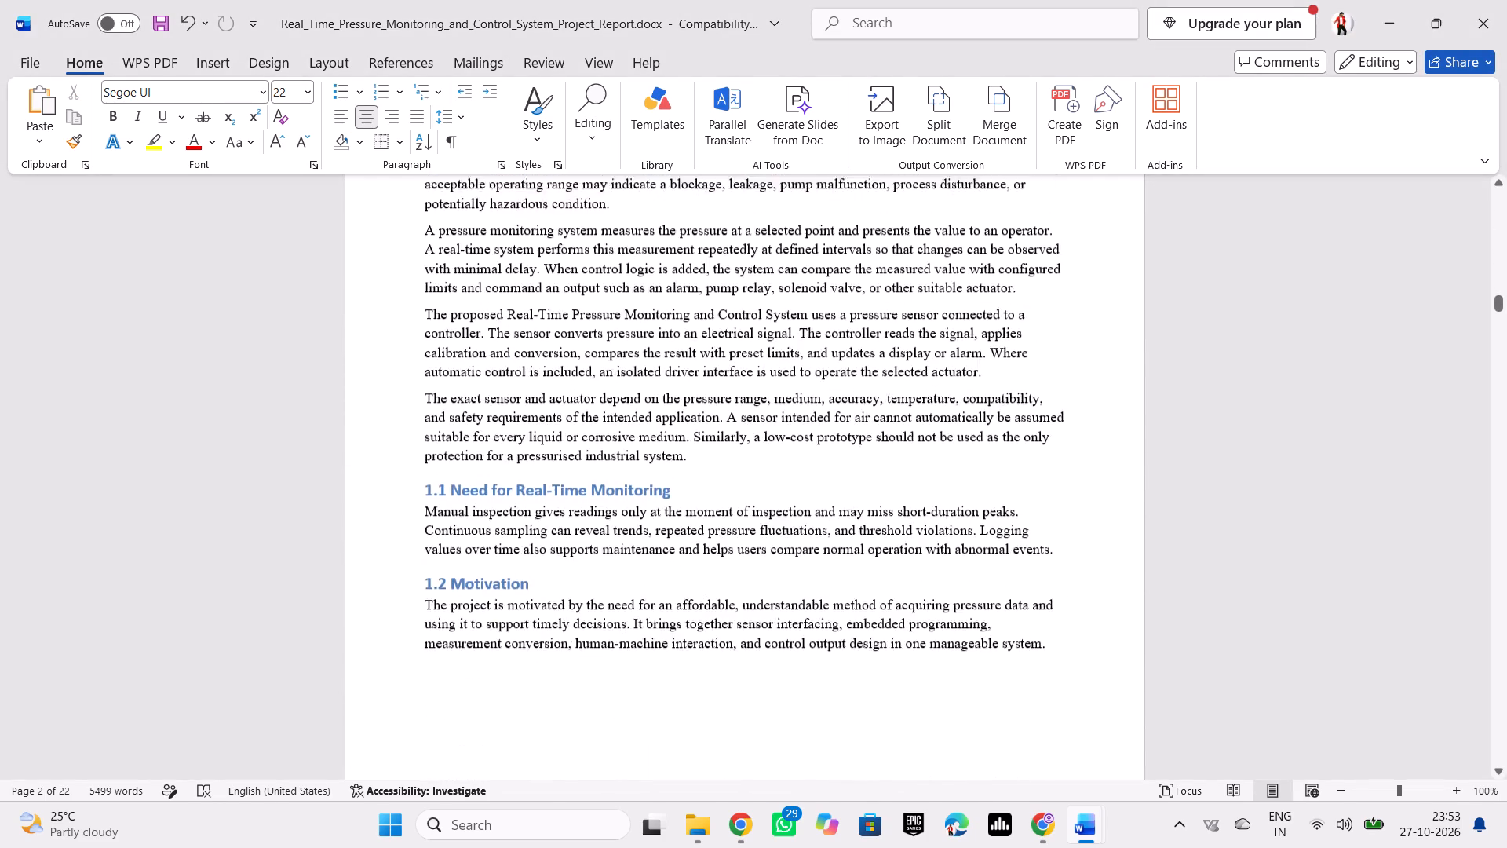
pyautogui.scroll(8, 576, 411)
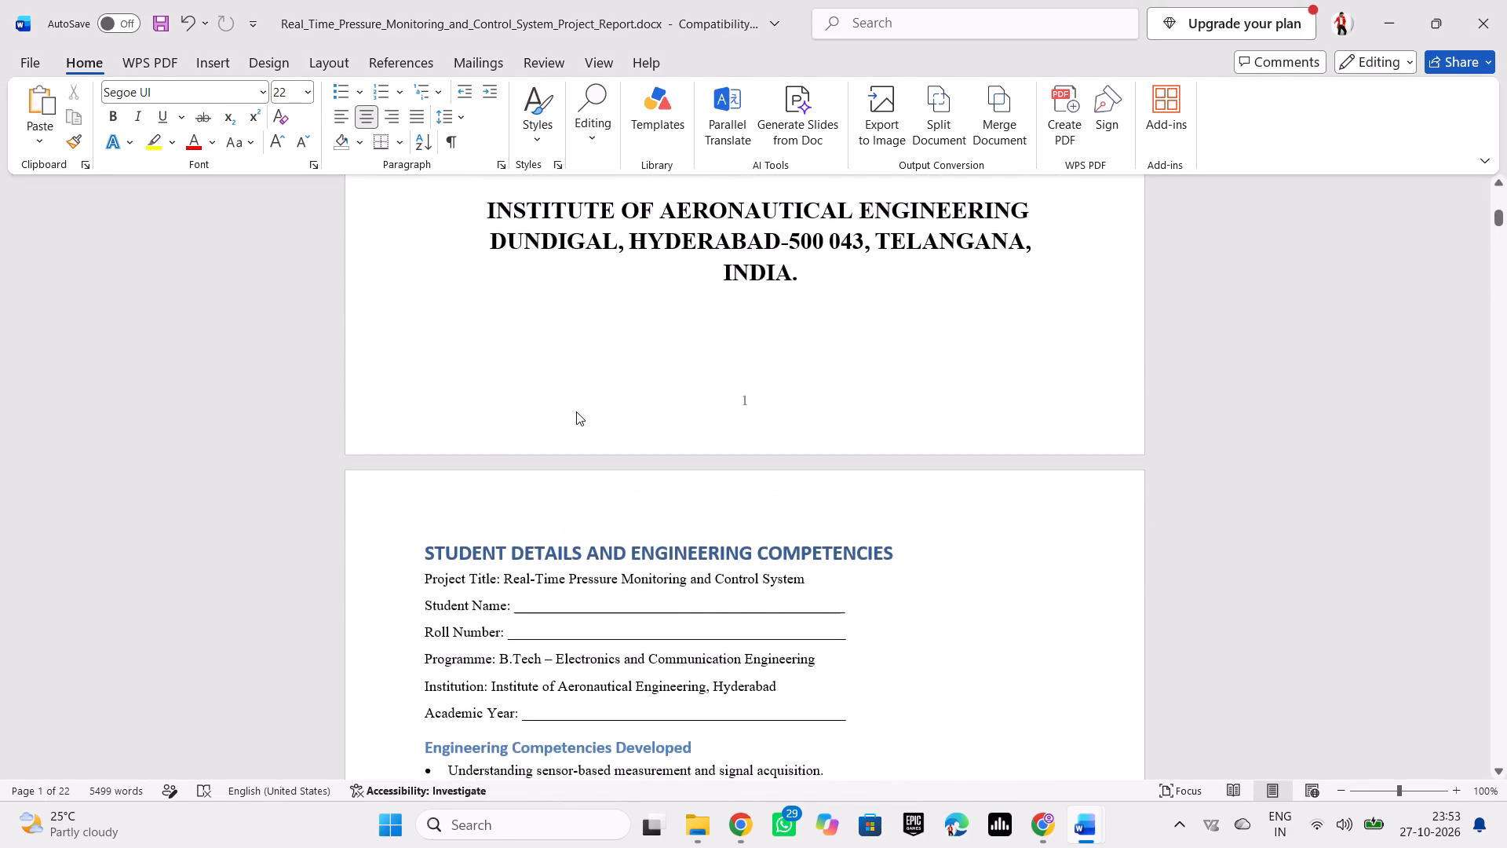
pyautogui.scroll(-1, 576, 411)
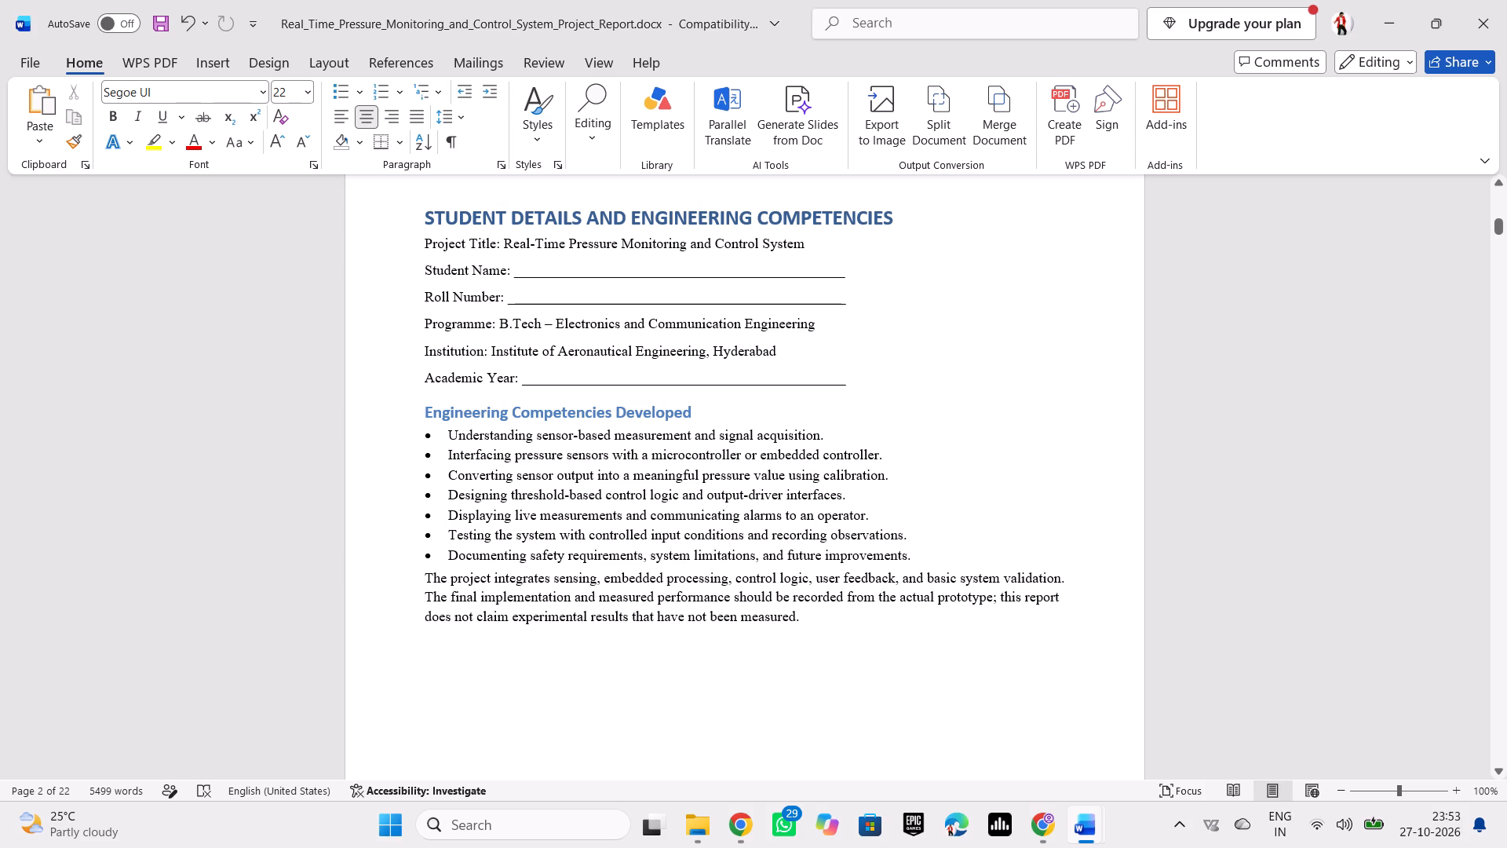
pyautogui.moveTo(819, 628); pyautogui.dragTo(443, 219)
pyautogui.click(443, 219)
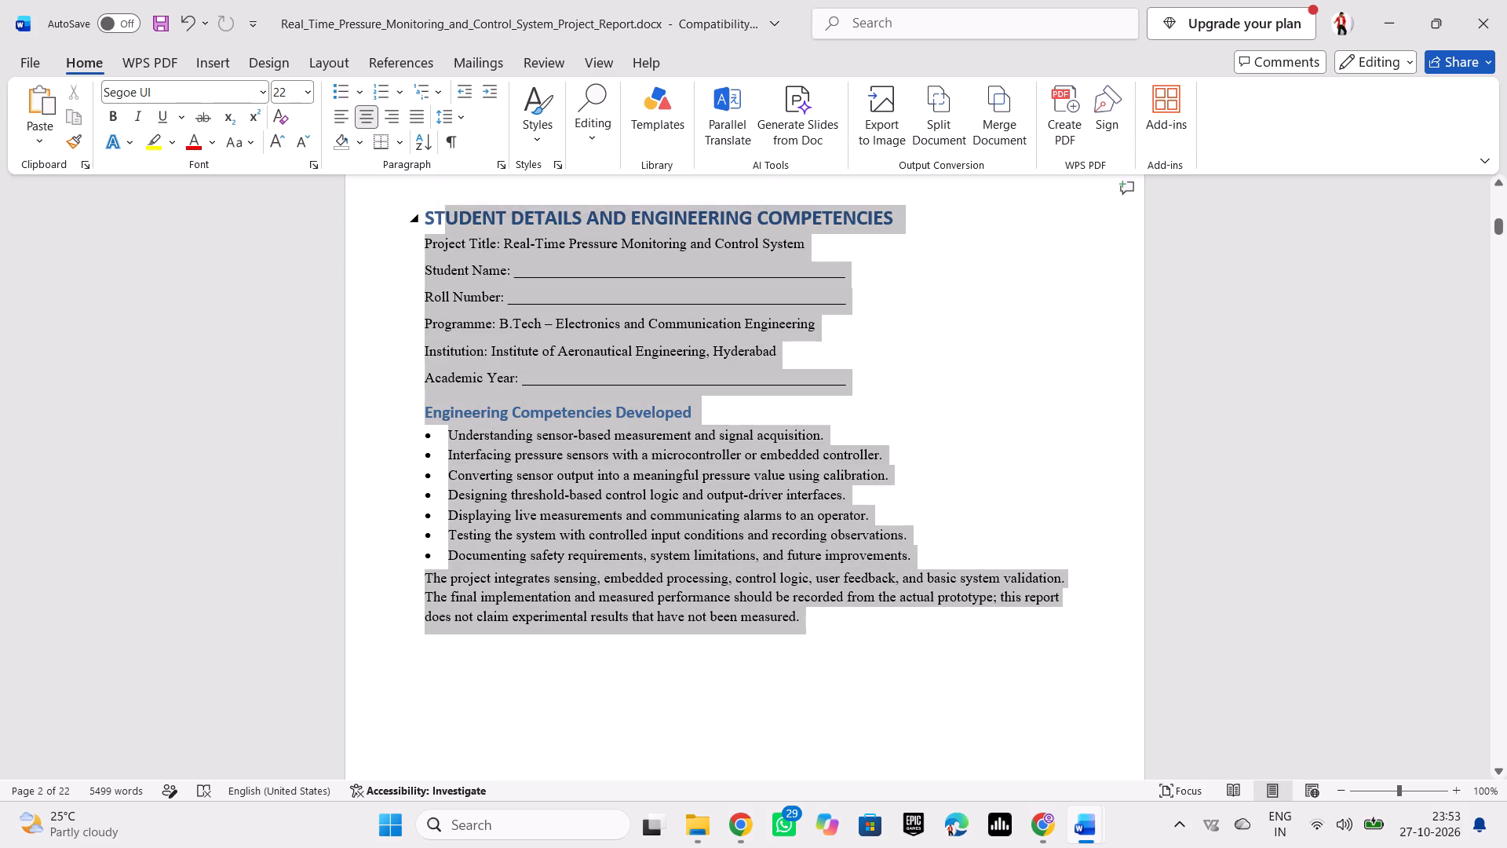
pyautogui.moveTo(421, 212); pyautogui.dragTo(834, 616)
pyautogui.hotkey('ctrl', 'v')
pyautogui.scroll(1, 834, 616)
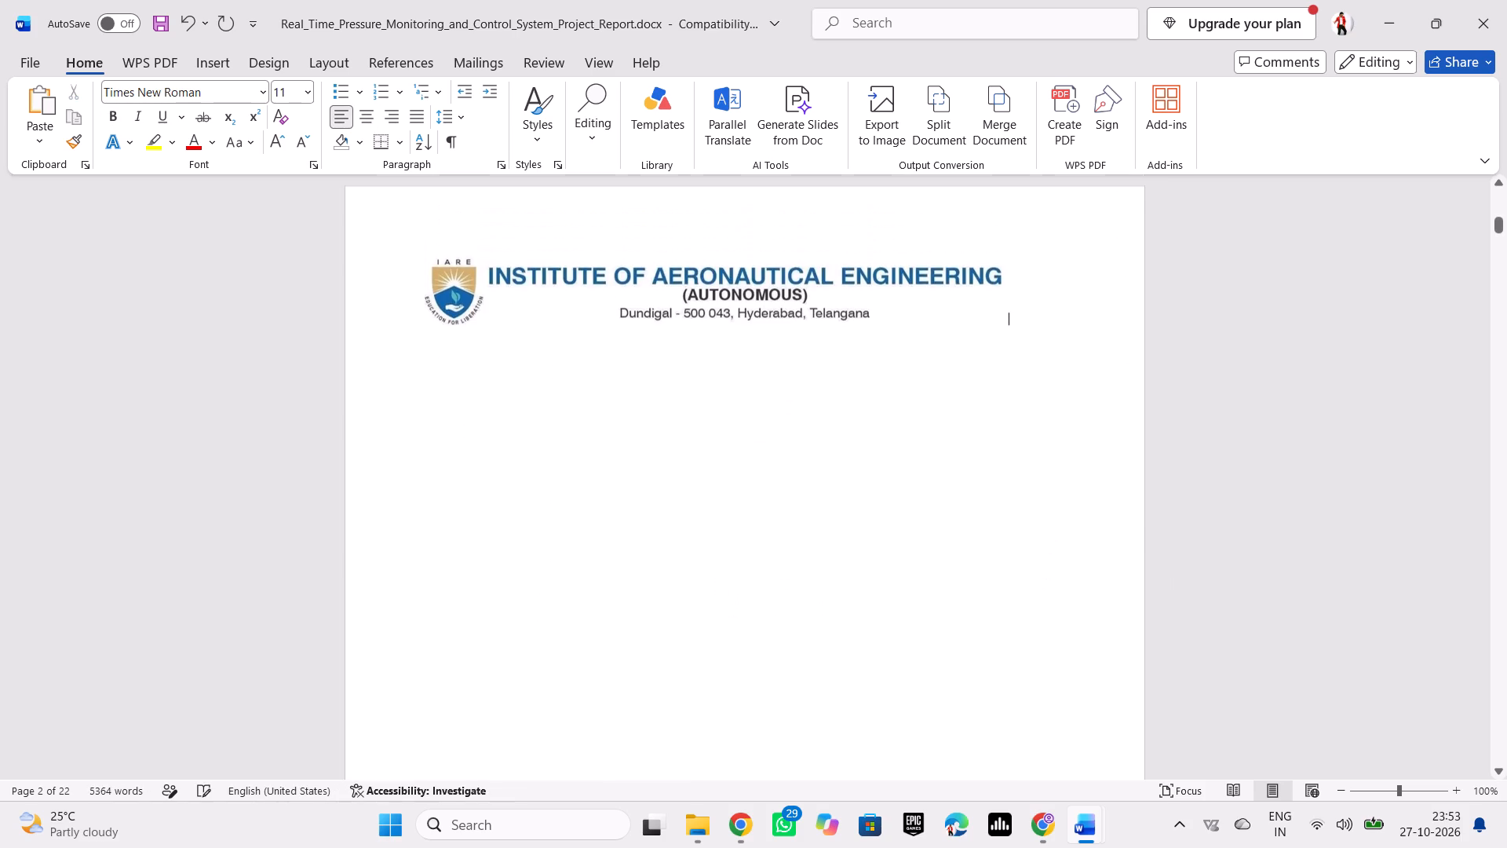
pyautogui.scroll(1, 834, 616)
# Copy the radar report's student details and EC profiles table, from Name of the Student through EC9, onto a new line below the pasted banner.
pyautogui.hotkey('alt', 'Tab')
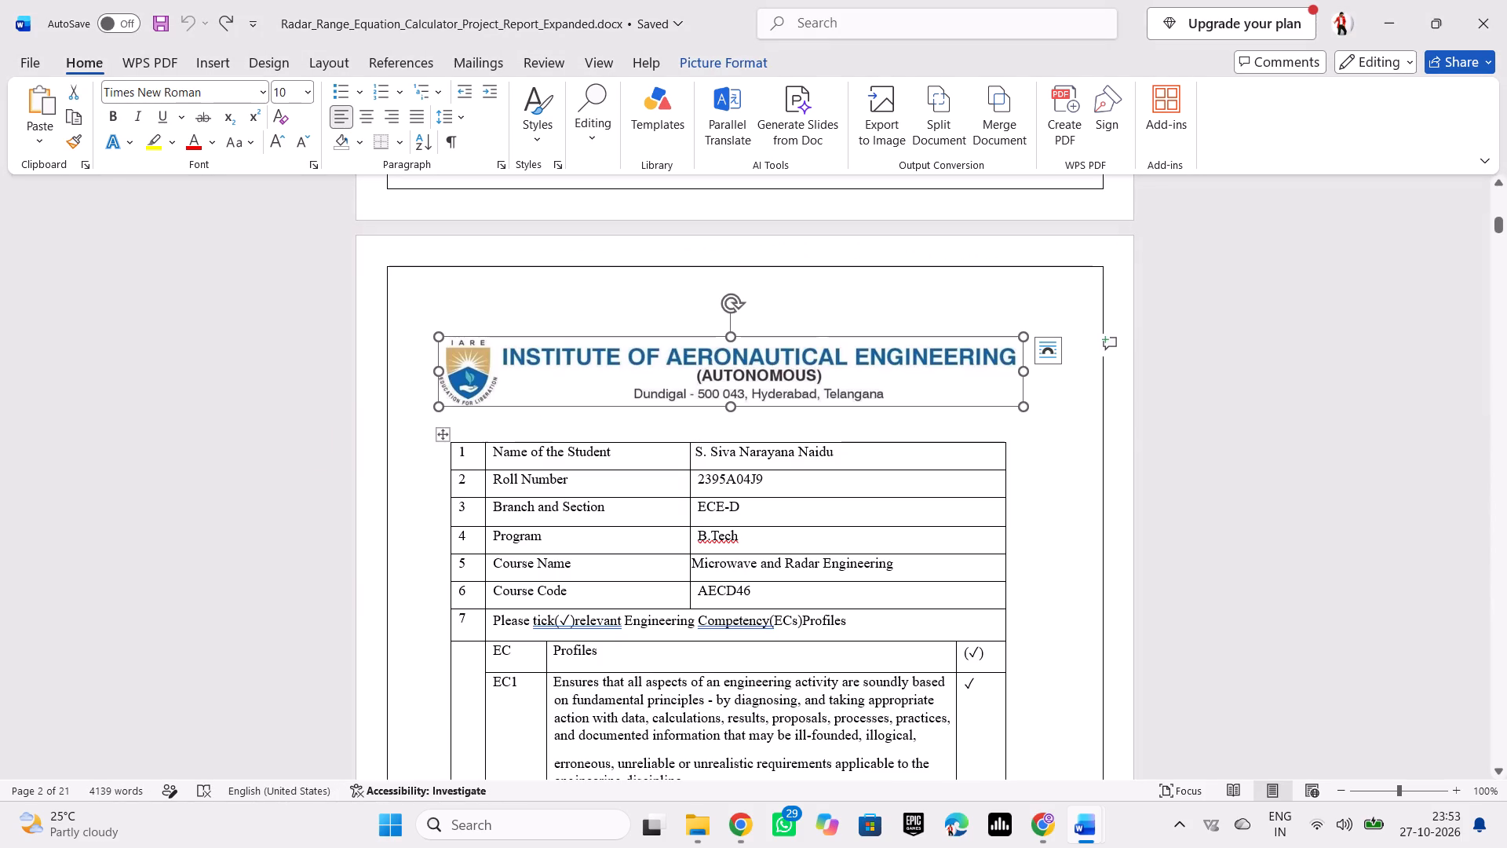
pyautogui.click(457, 449)
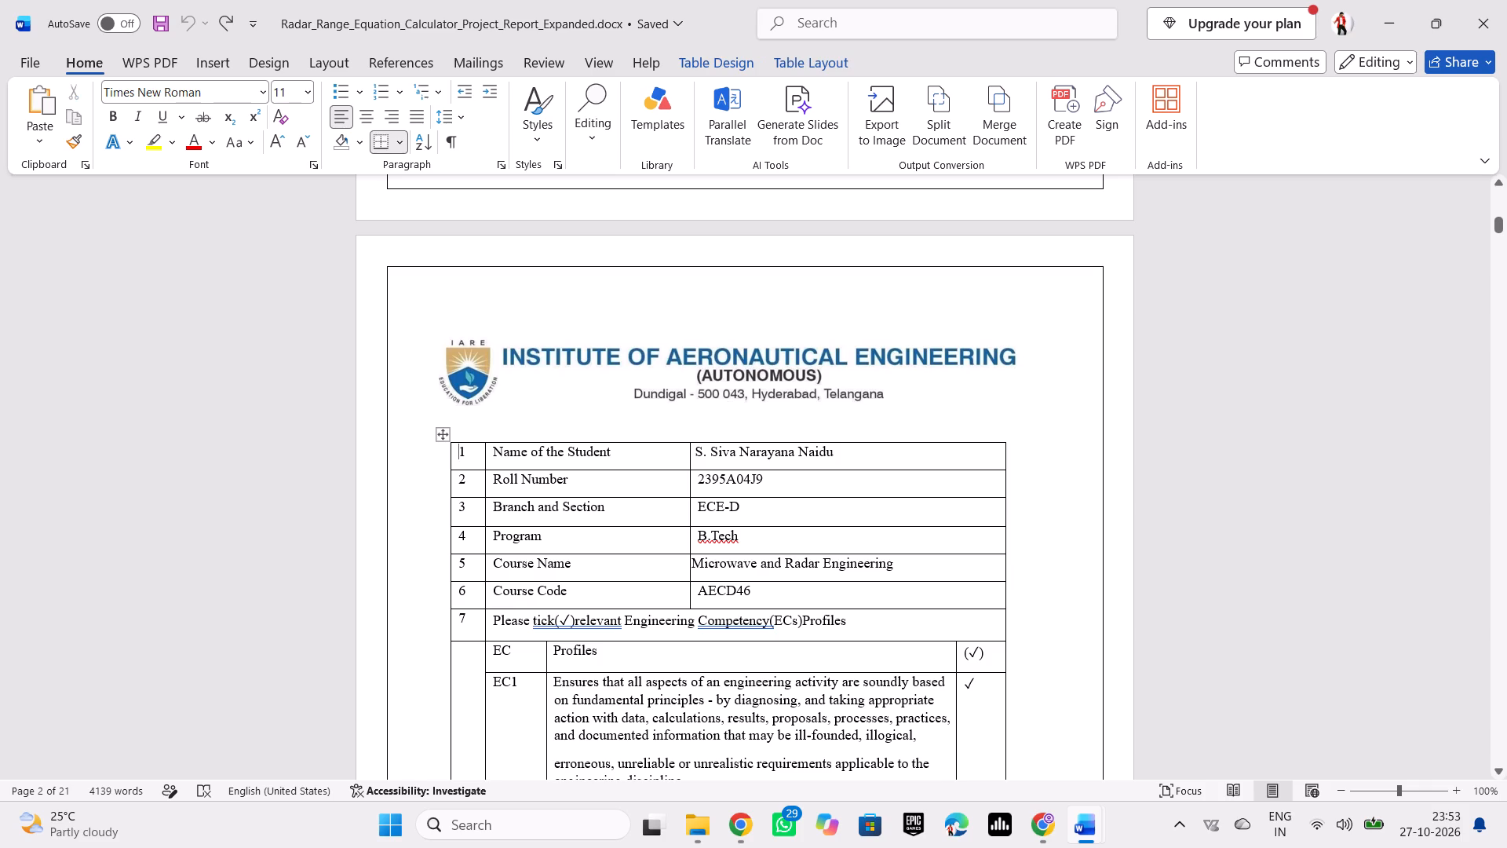
pyautogui.moveTo(457, 449); pyautogui.dragTo(704, 817)
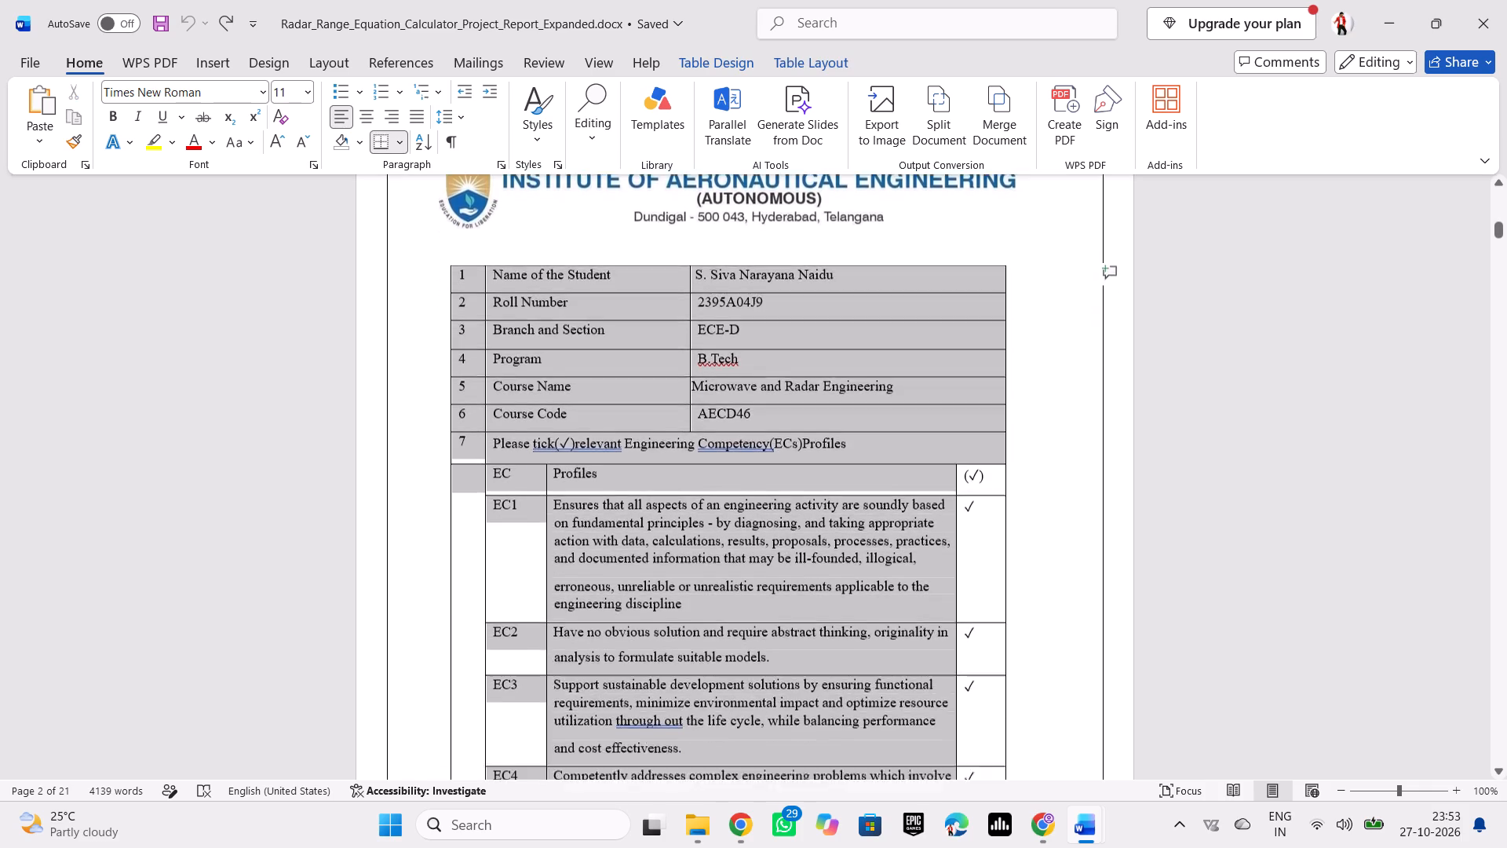
pyautogui.moveTo(704, 817); pyautogui.dragTo(870, 756)
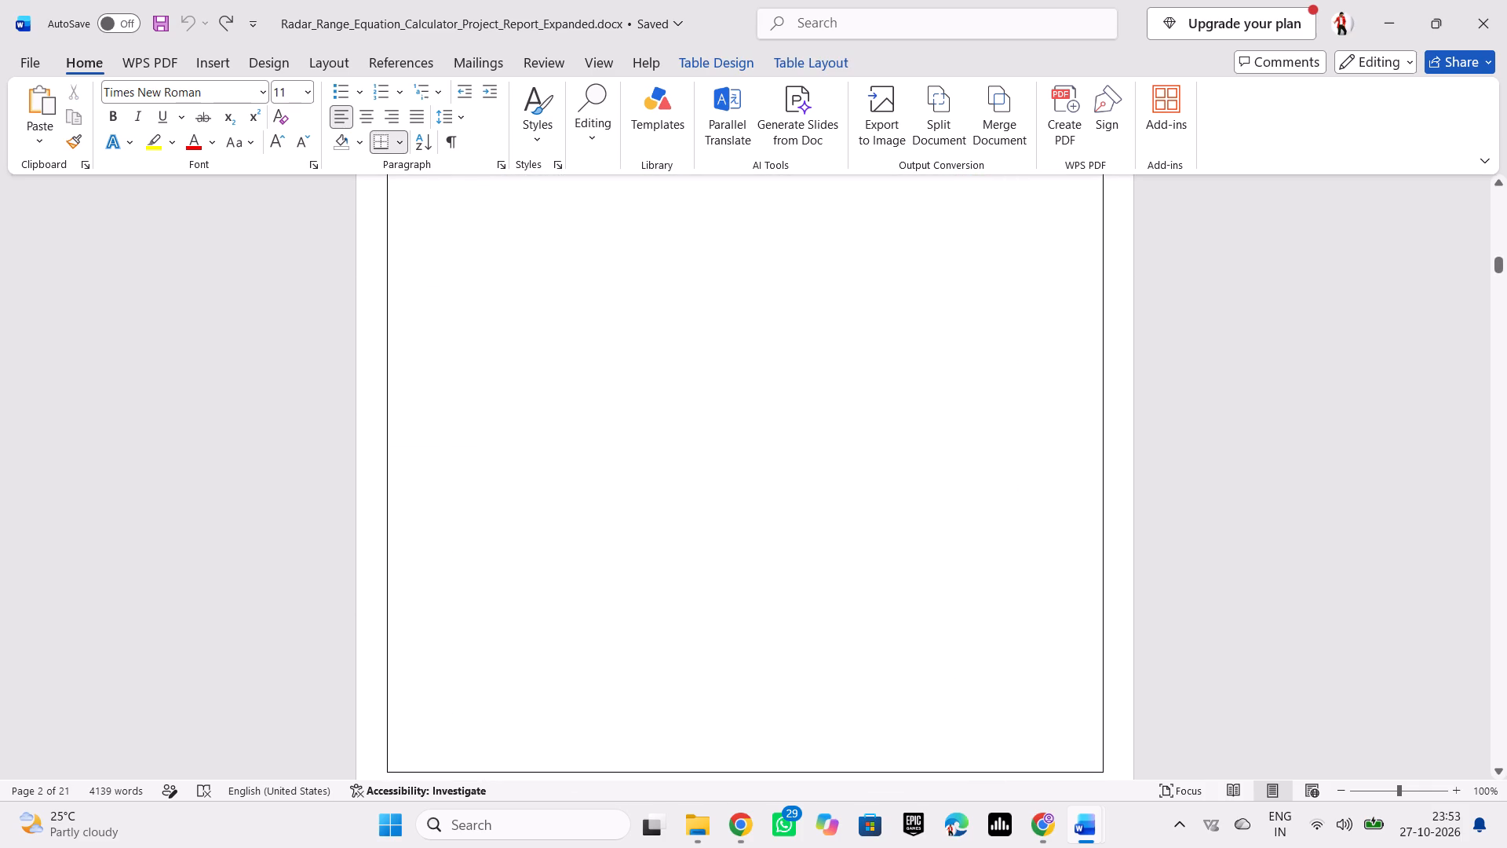
pyautogui.moveTo(870, 756); pyautogui.dragTo(665, 725)
pyautogui.hotkey('ctrl', 'c')
pyautogui.hotkey('ctrl', 'c')
pyautogui.hotkey('ctrl', 'c')
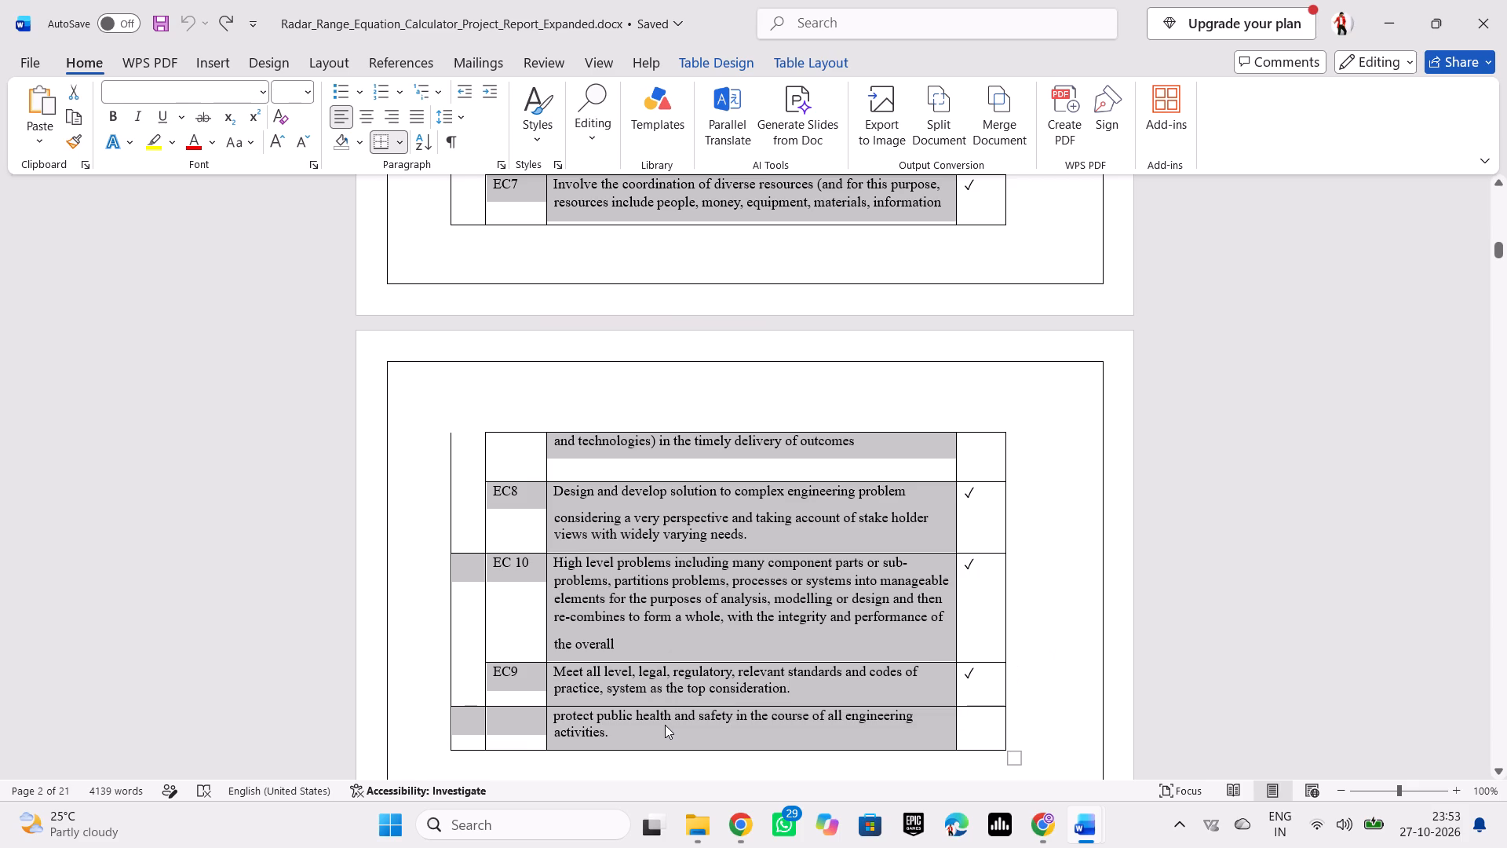
pyautogui.hotkey('alt', 'Tab')
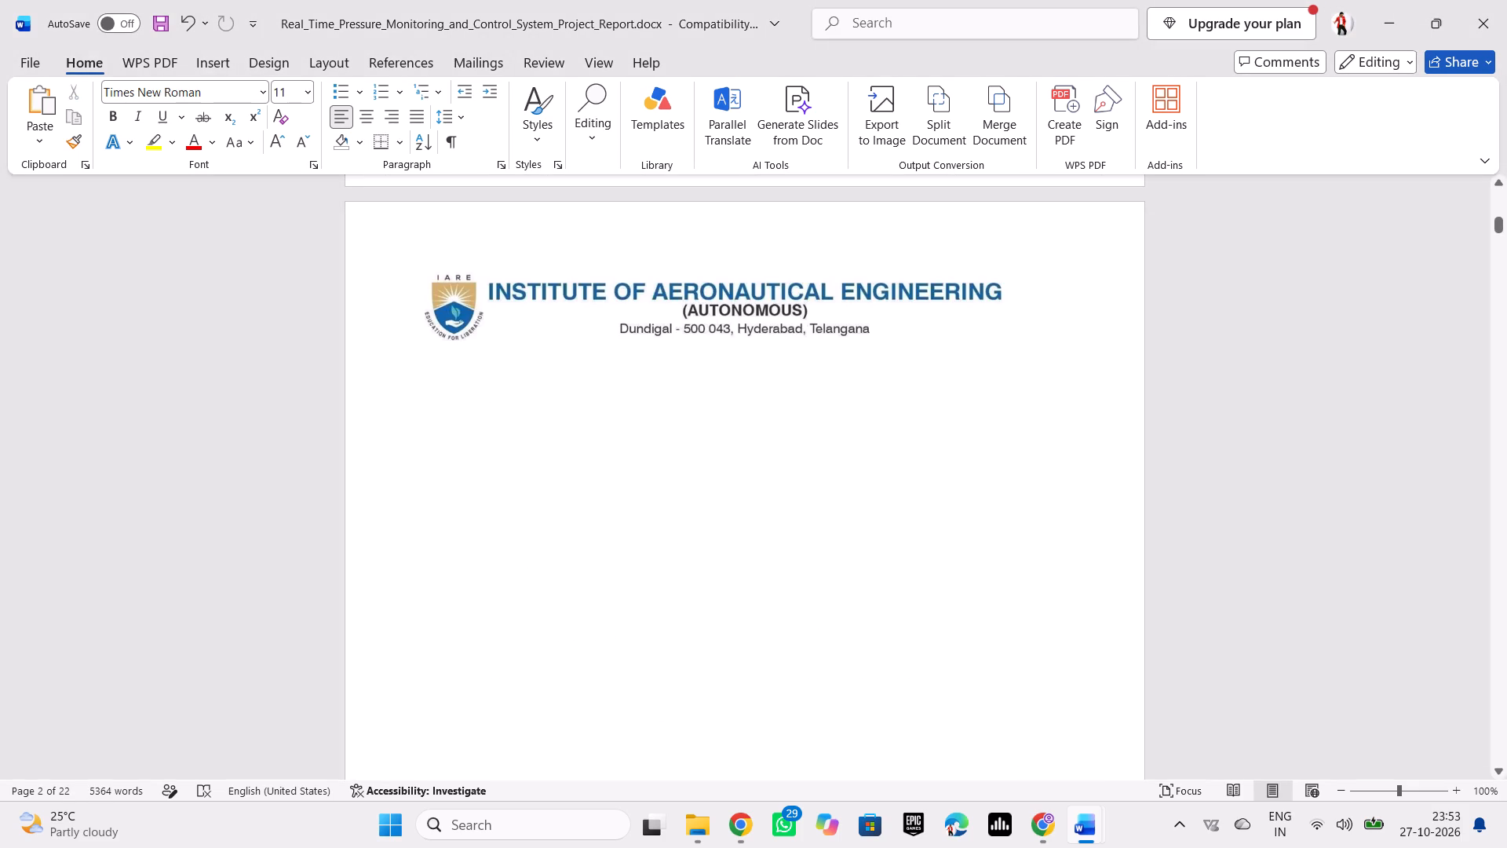
pyautogui.press('Return')
pyautogui.hotkey('ctrl', 'v')
# Copy the rest of the radar report's self-evaluation table, from the EC 11 profiles through the Date and Signature of the Student line.
pyautogui.scroll(-1, 644, 416)
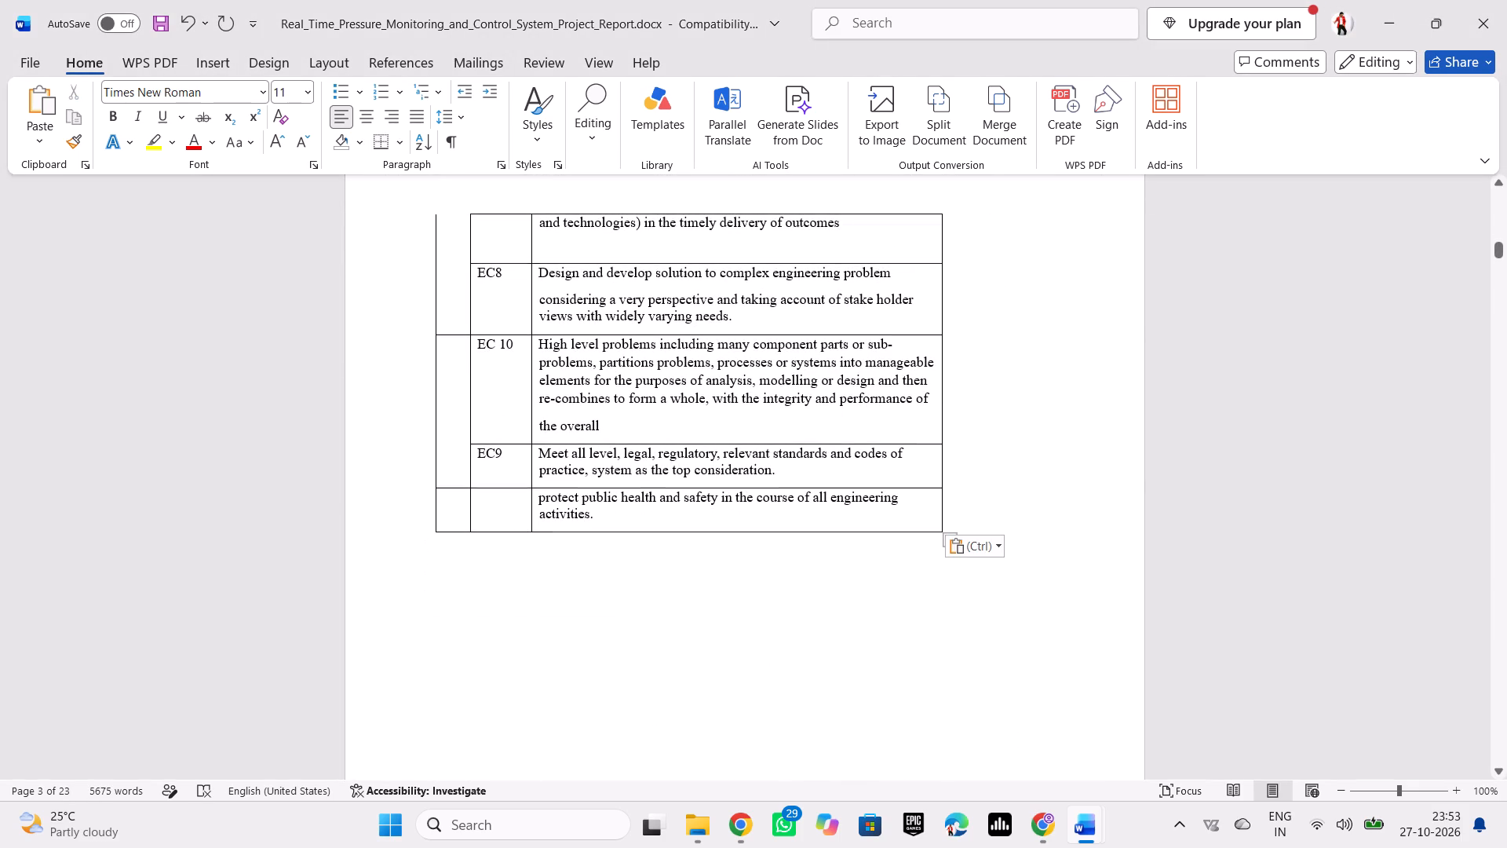
pyautogui.scroll(-2, 807, 498)
pyautogui.hotkey('alt', 'Tab')
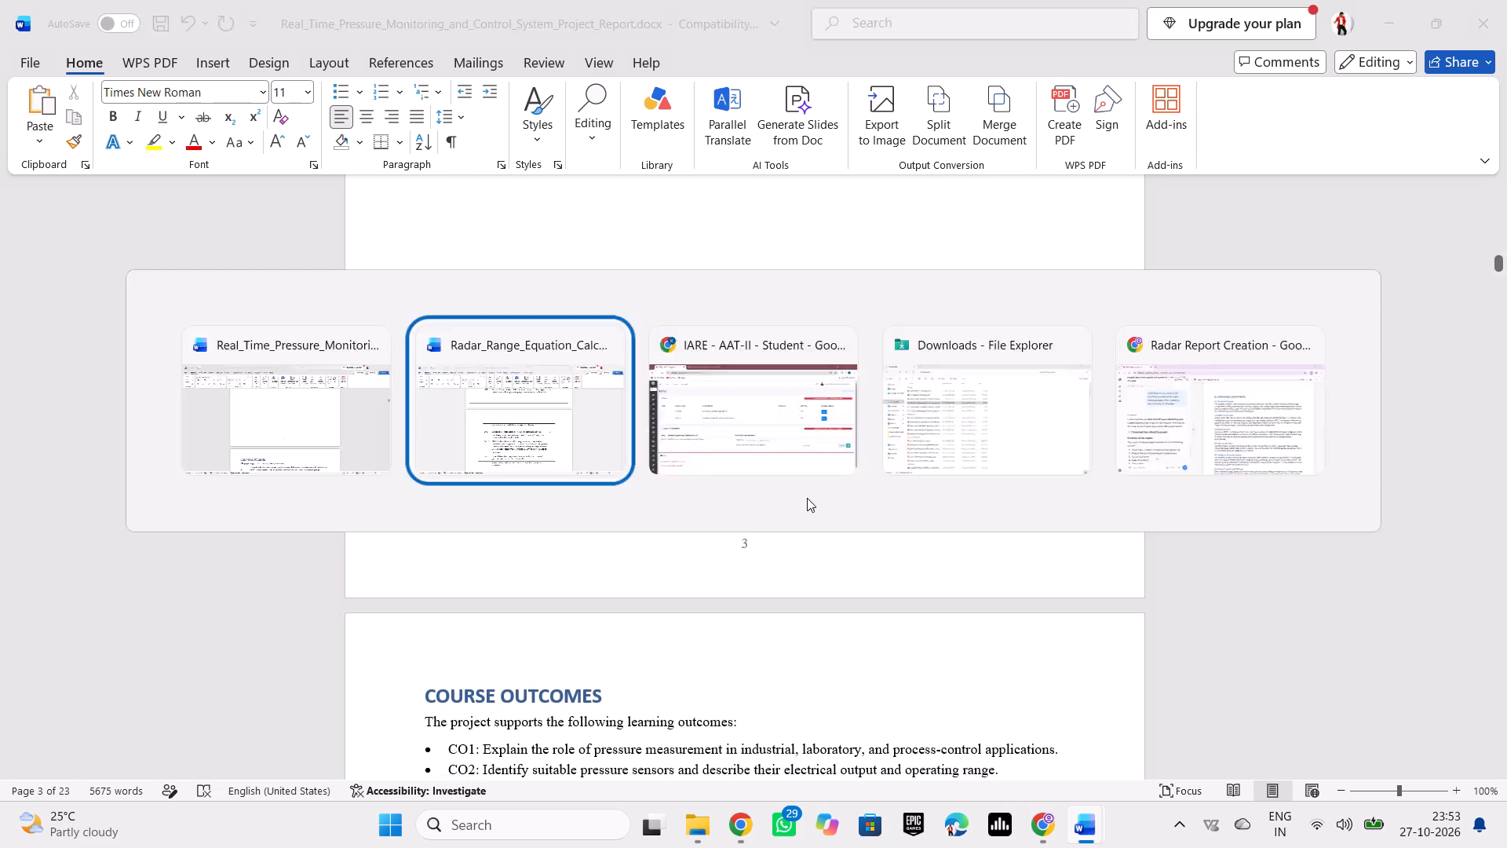
pyautogui.scroll(-4, 807, 498)
pyautogui.click(807, 498)
pyautogui.scroll(-5, 807, 498)
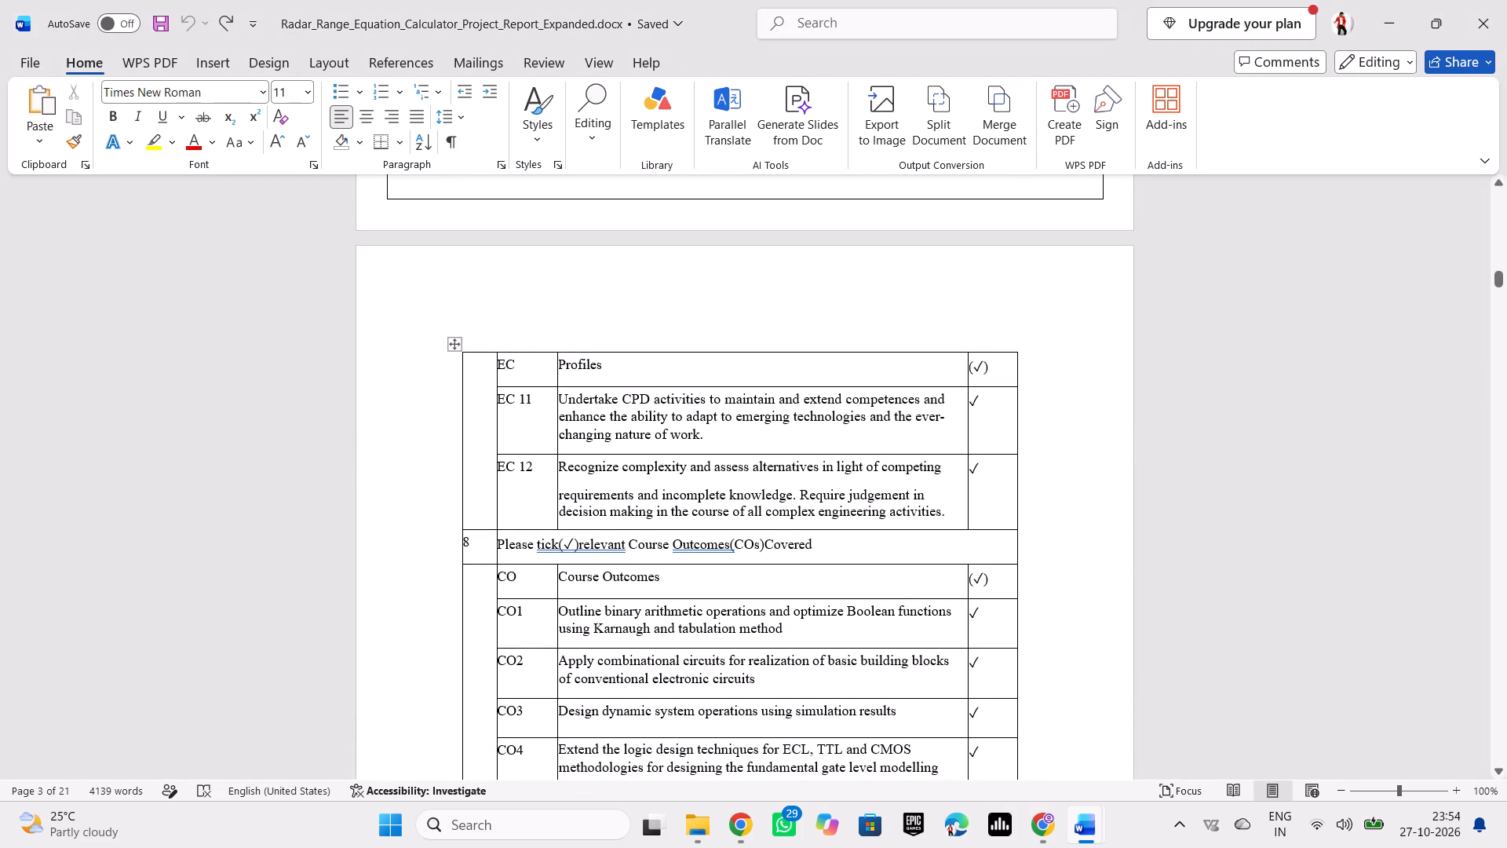
pyautogui.click(494, 364)
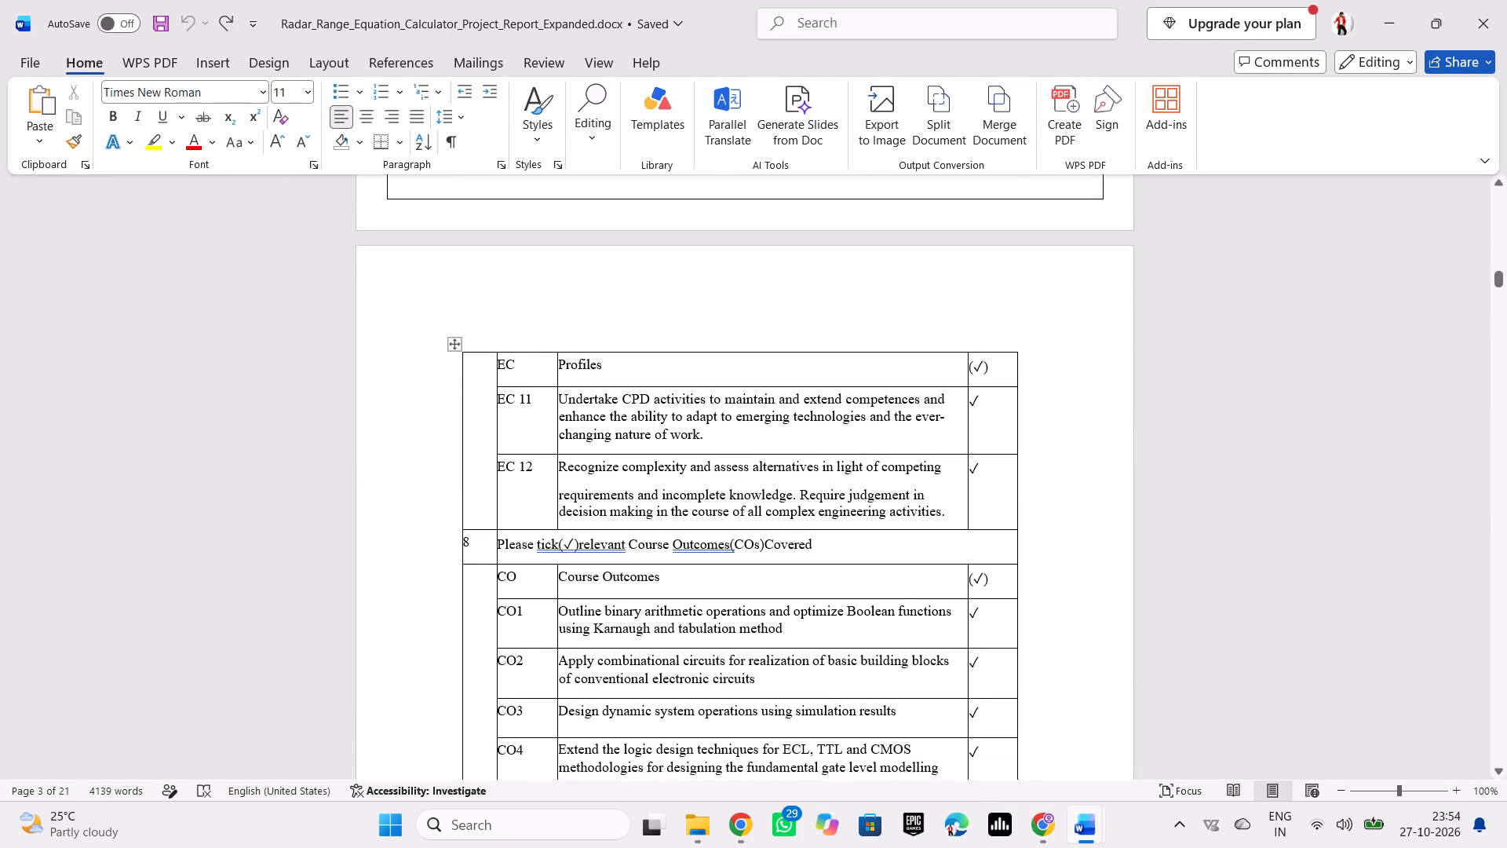
pyautogui.click(503, 364)
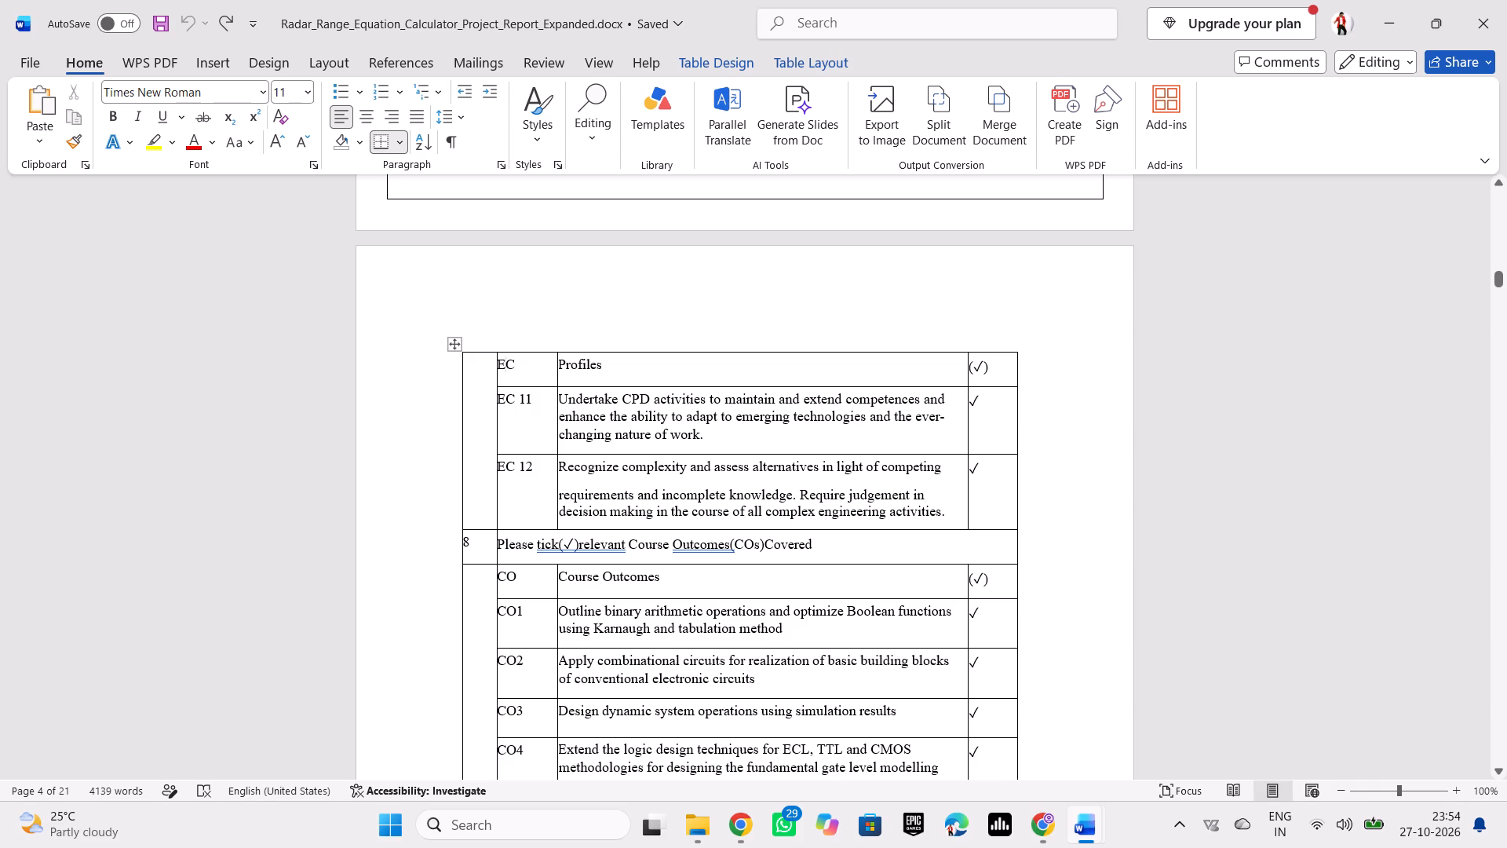
pyautogui.moveTo(498, 363); pyautogui.dragTo(553, 412)
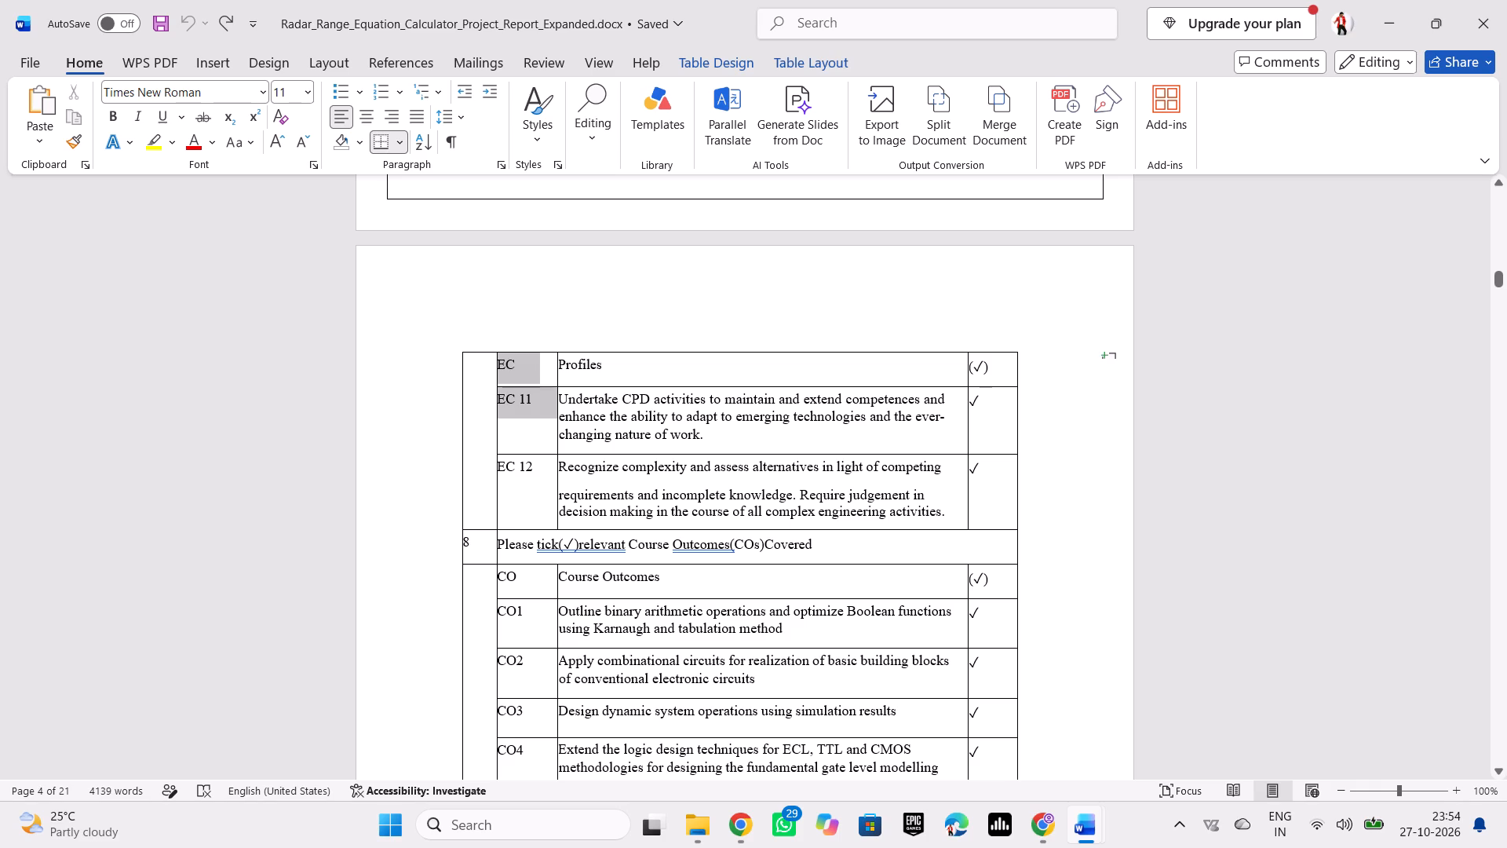
pyautogui.moveTo(553, 412); pyautogui.dragTo(761, 831)
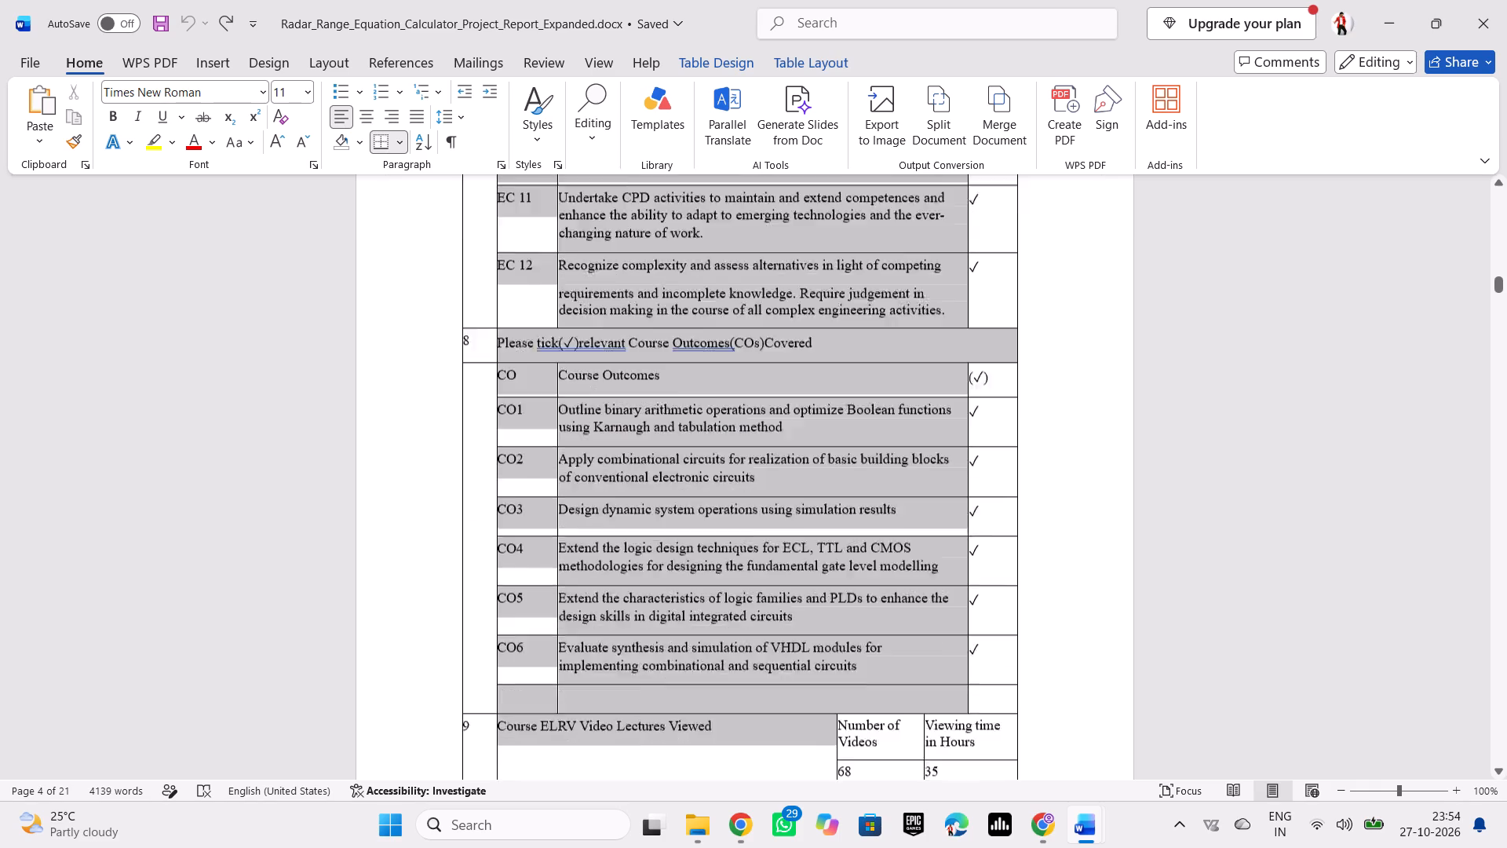
pyautogui.moveTo(761, 831); pyautogui.dragTo(975, 579)
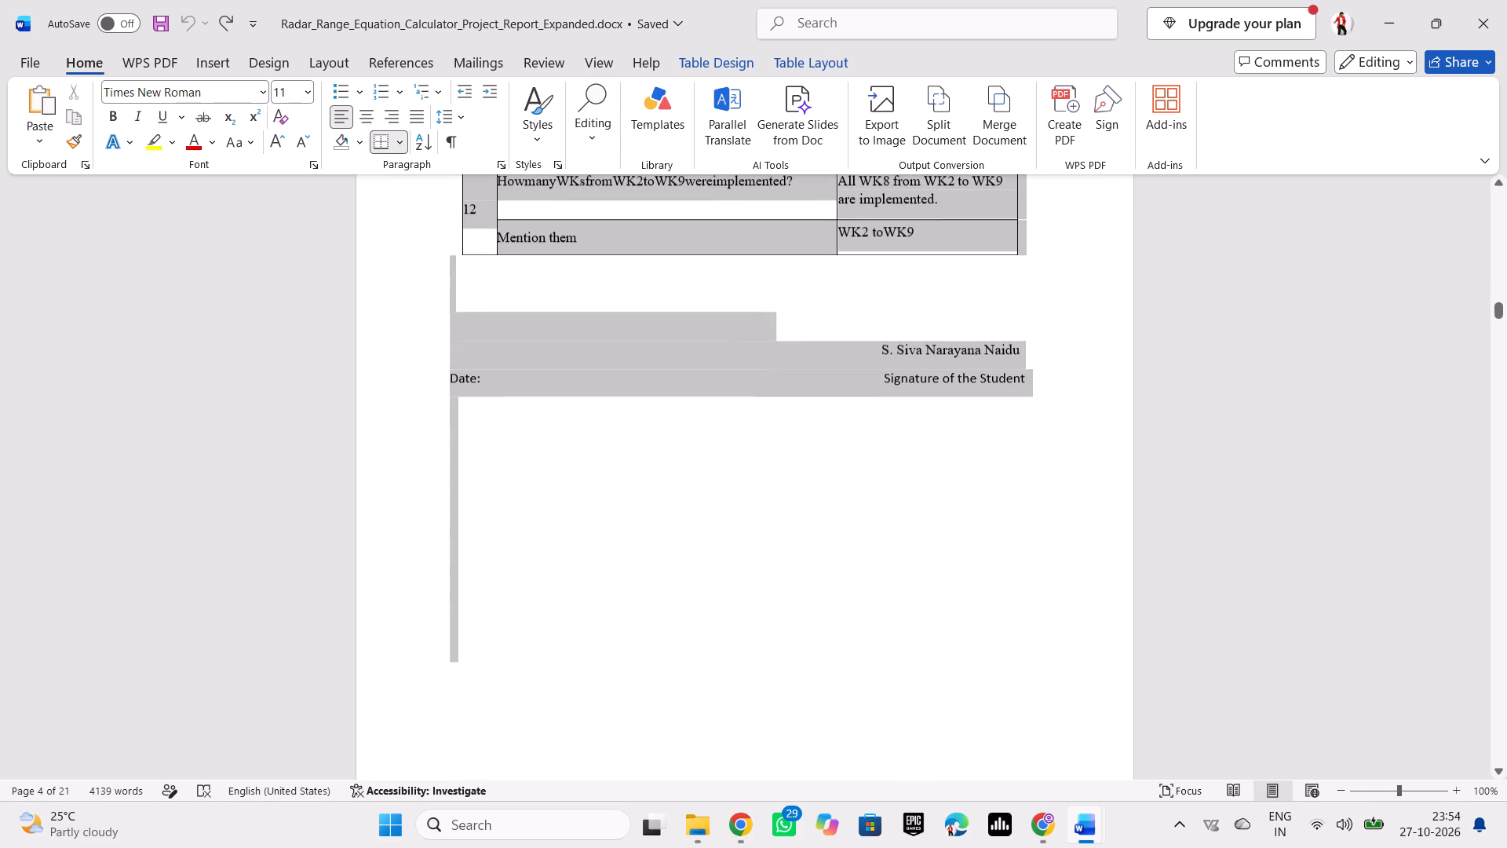
pyautogui.moveTo(975, 579); pyautogui.dragTo(1028, 386)
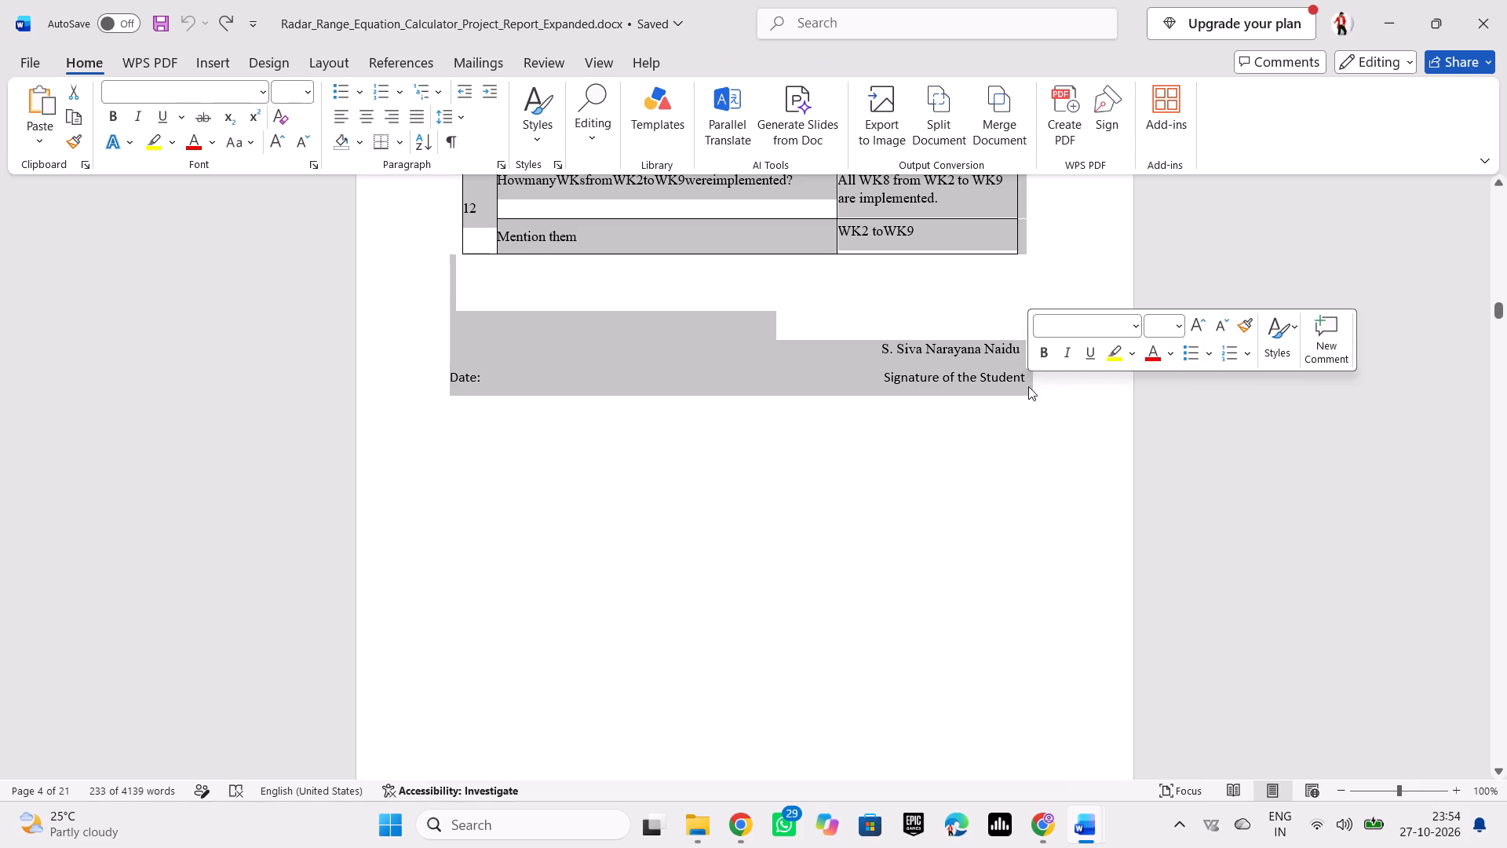
pyautogui.rightClick(934, 354)
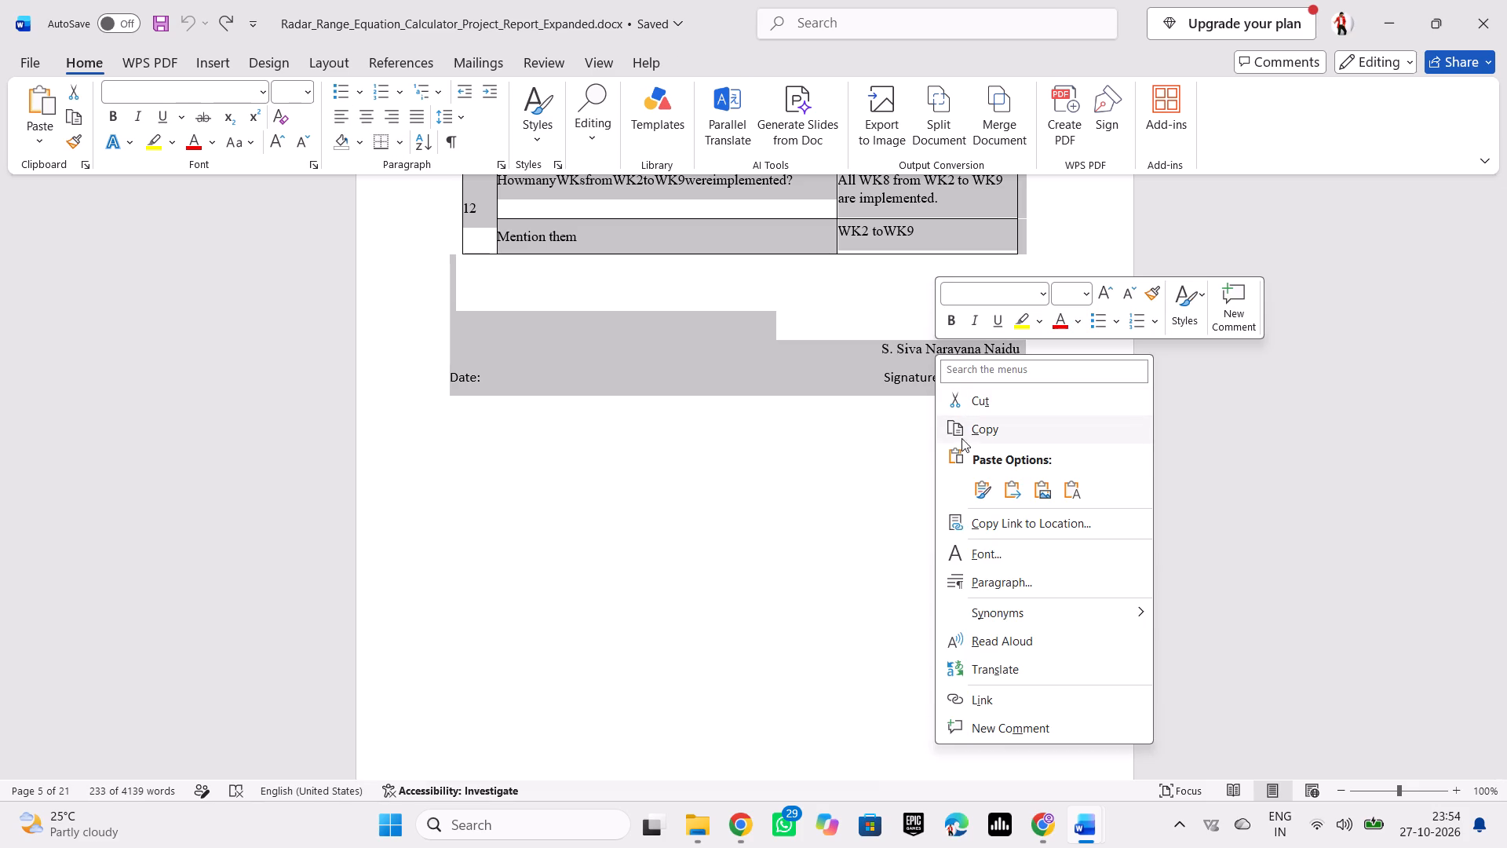
pyautogui.click(956, 440)
# Replace the pressure monitoring report's COURSE OUTCOMES section, including Project Relevance, with the copied evaluation table and signature block.
pyautogui.hotkey('alt', 'Tab')
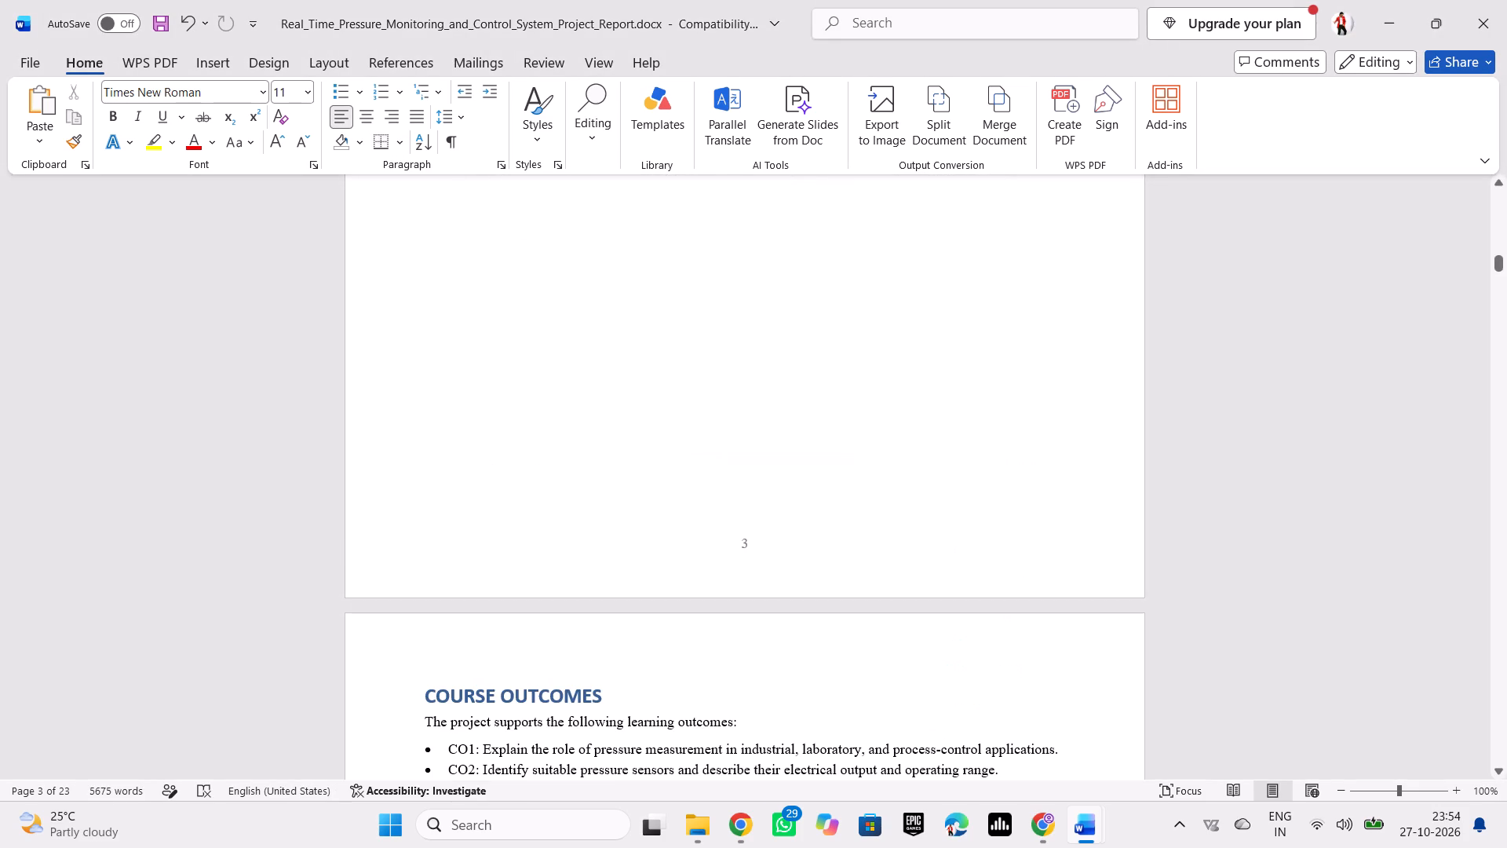
pyautogui.scroll(-1, 941, 413)
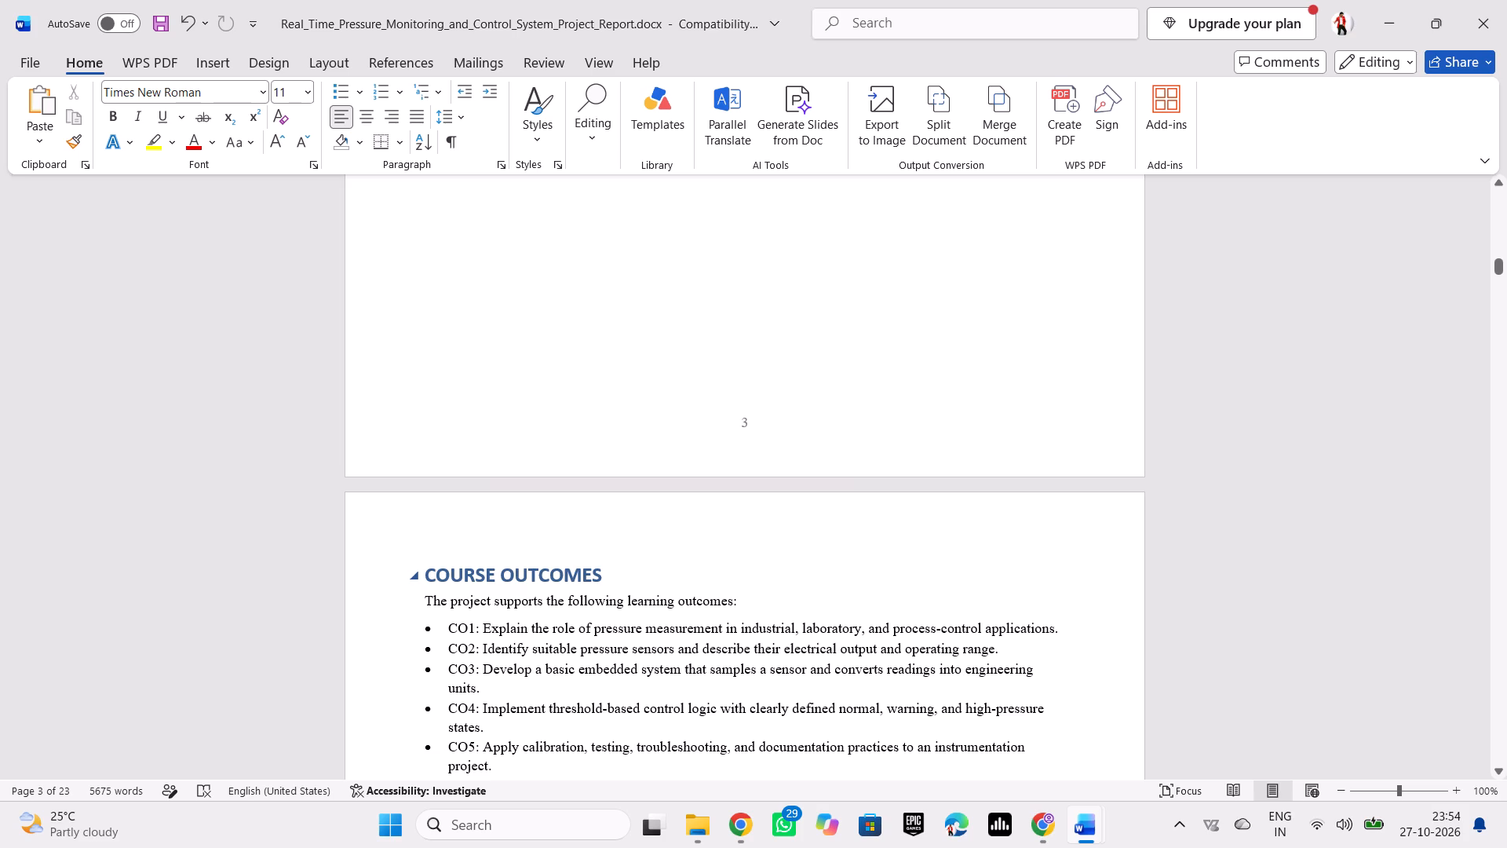
pyautogui.moveTo(419, 568); pyautogui.dragTo(608, 688)
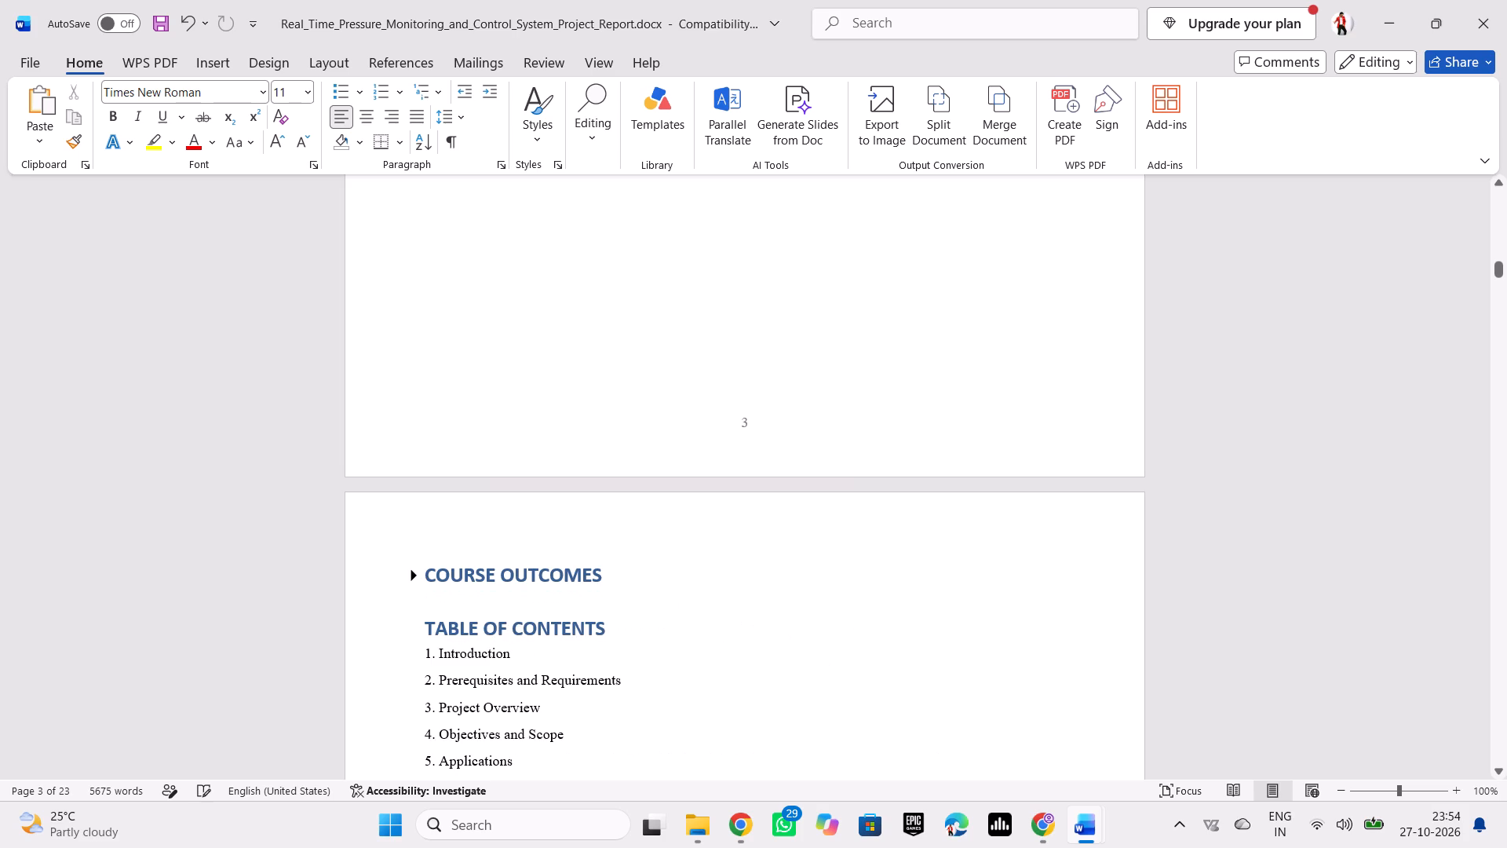
pyautogui.moveTo(608, 688); pyautogui.dragTo(615, 689)
pyautogui.moveTo(421, 578); pyautogui.dragTo(540, 660)
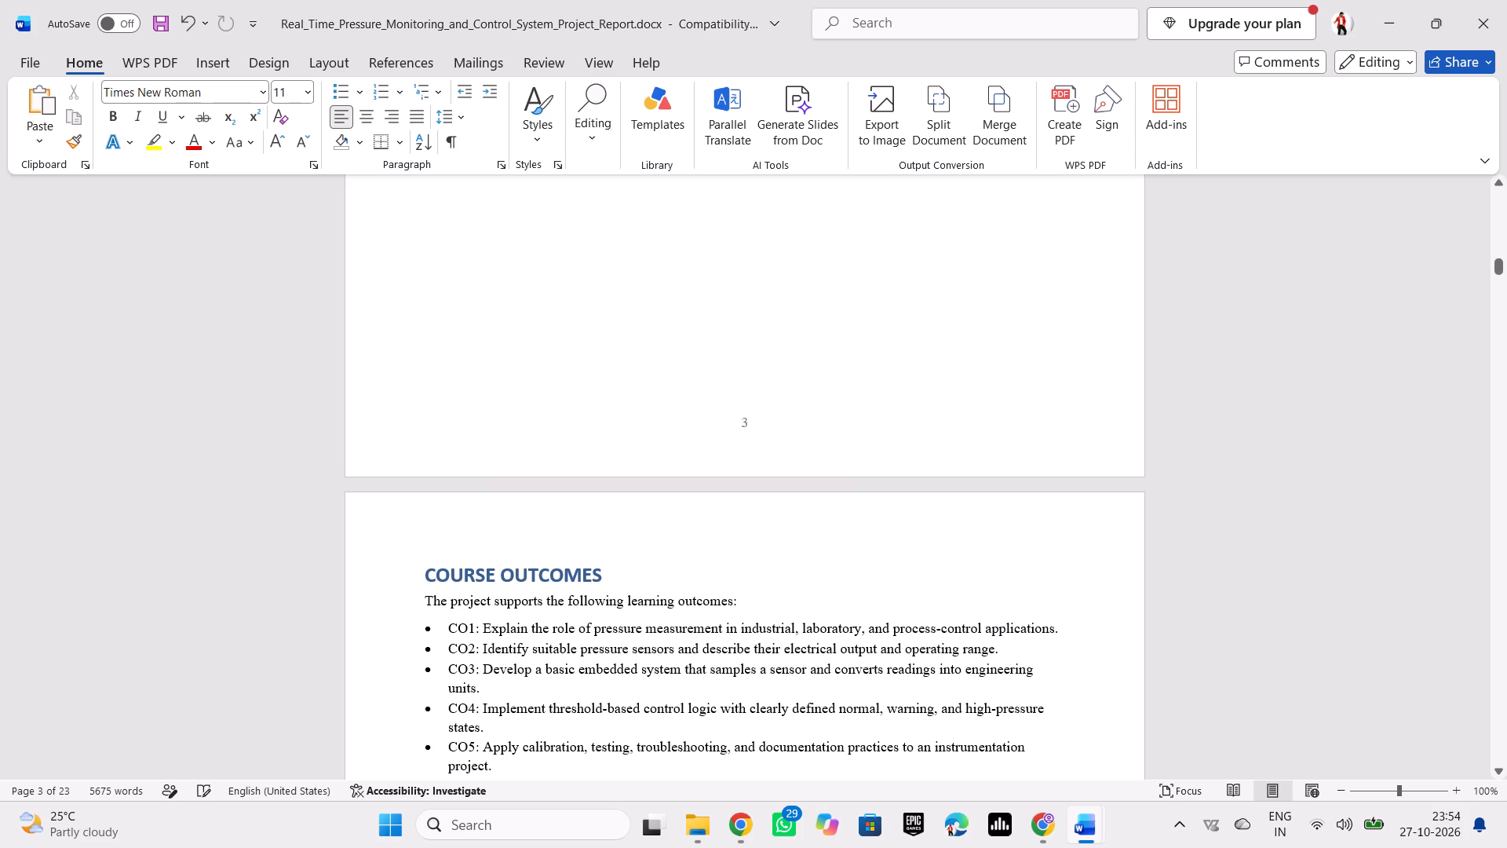
pyautogui.moveTo(425, 569); pyautogui.dragTo(445, 578)
pyautogui.moveTo(445, 578); pyautogui.dragTo(626, 802)
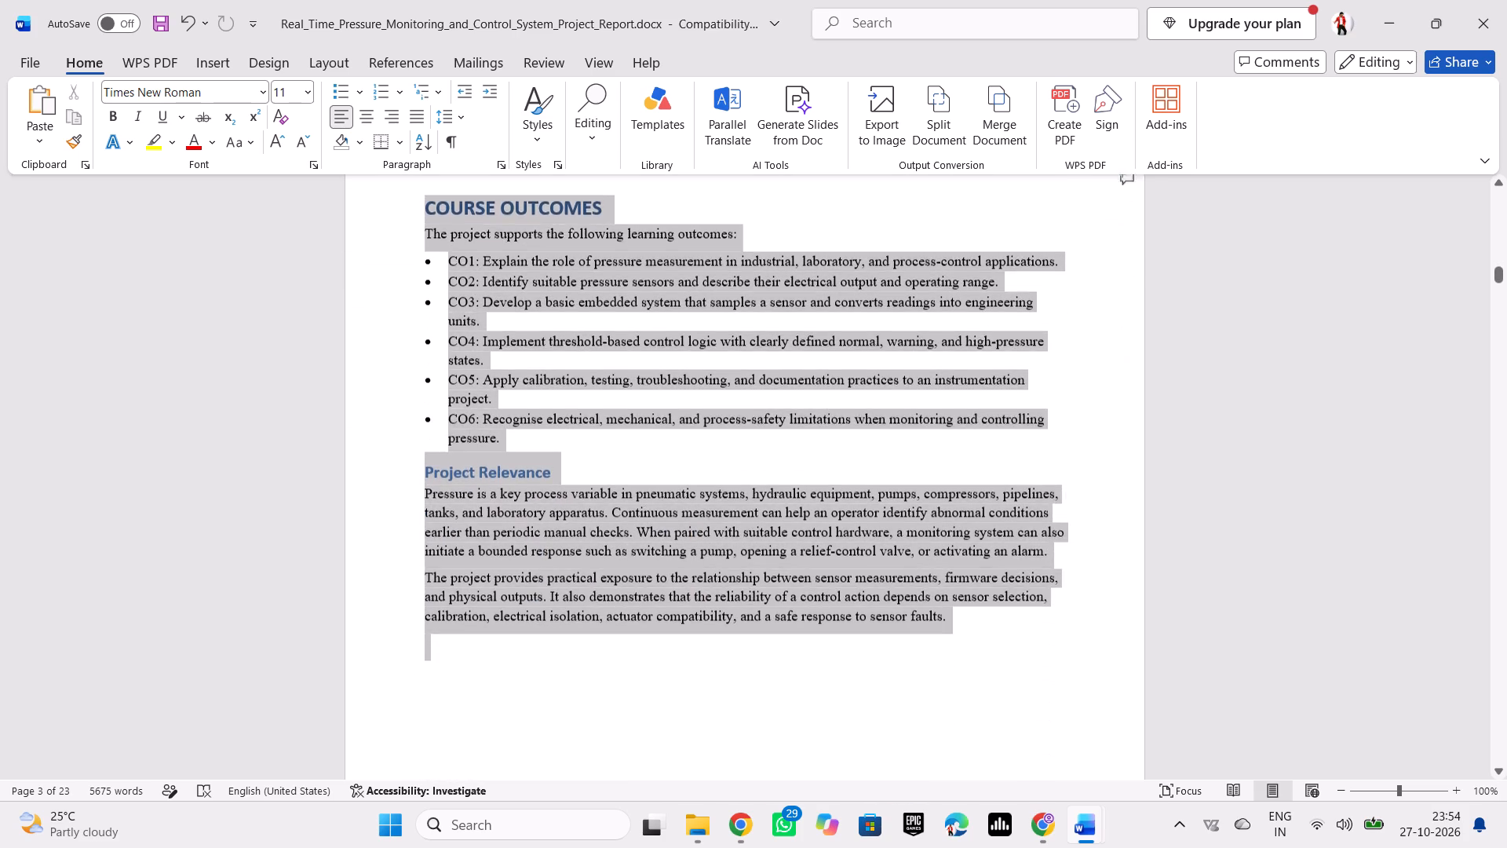
pyautogui.moveTo(626, 802); pyautogui.dragTo(951, 520)
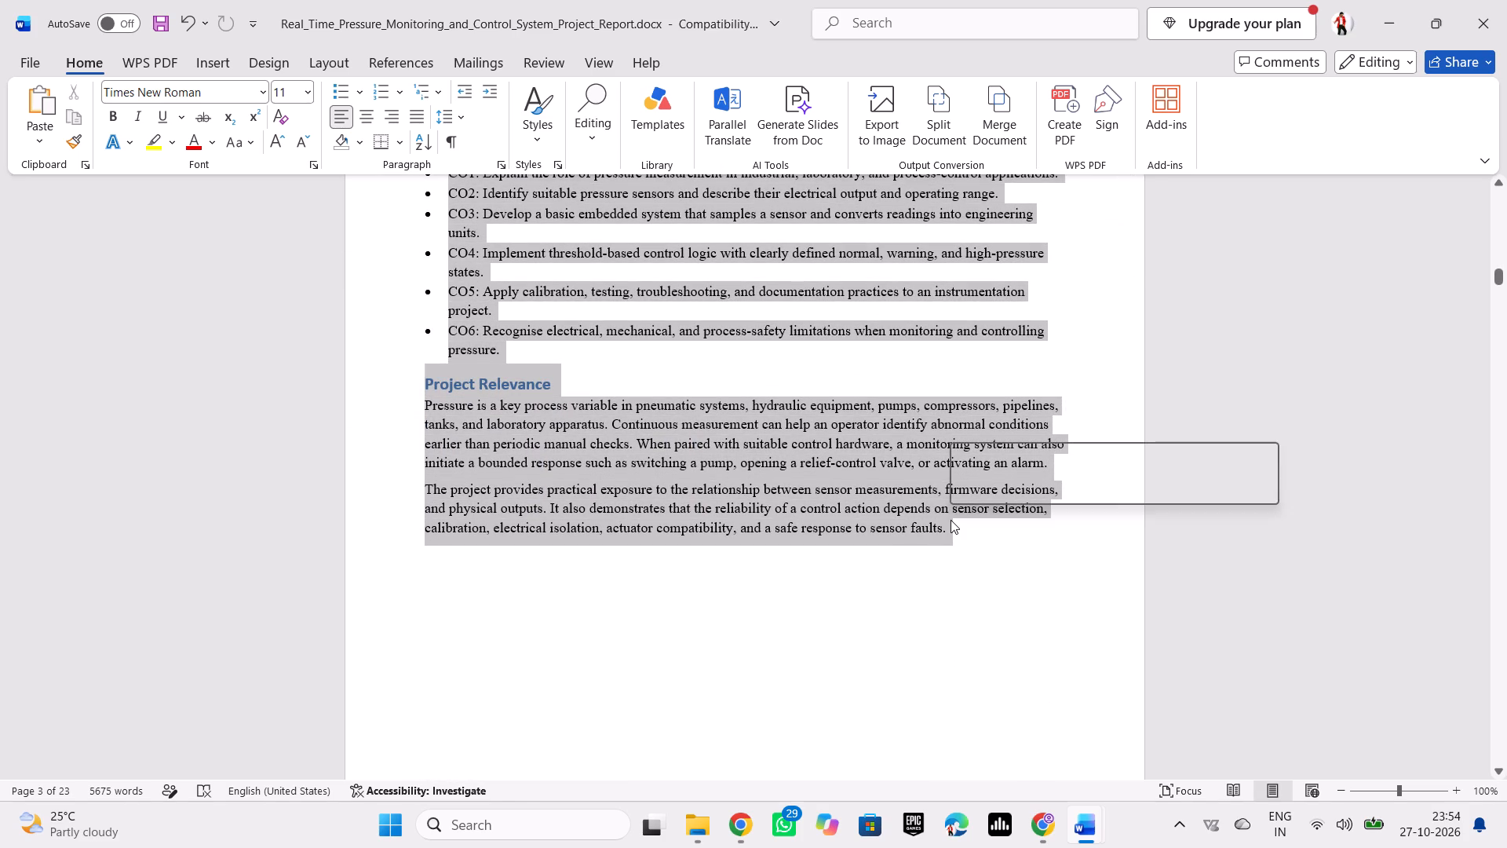
pyautogui.hotkey('ctrl', 'v')
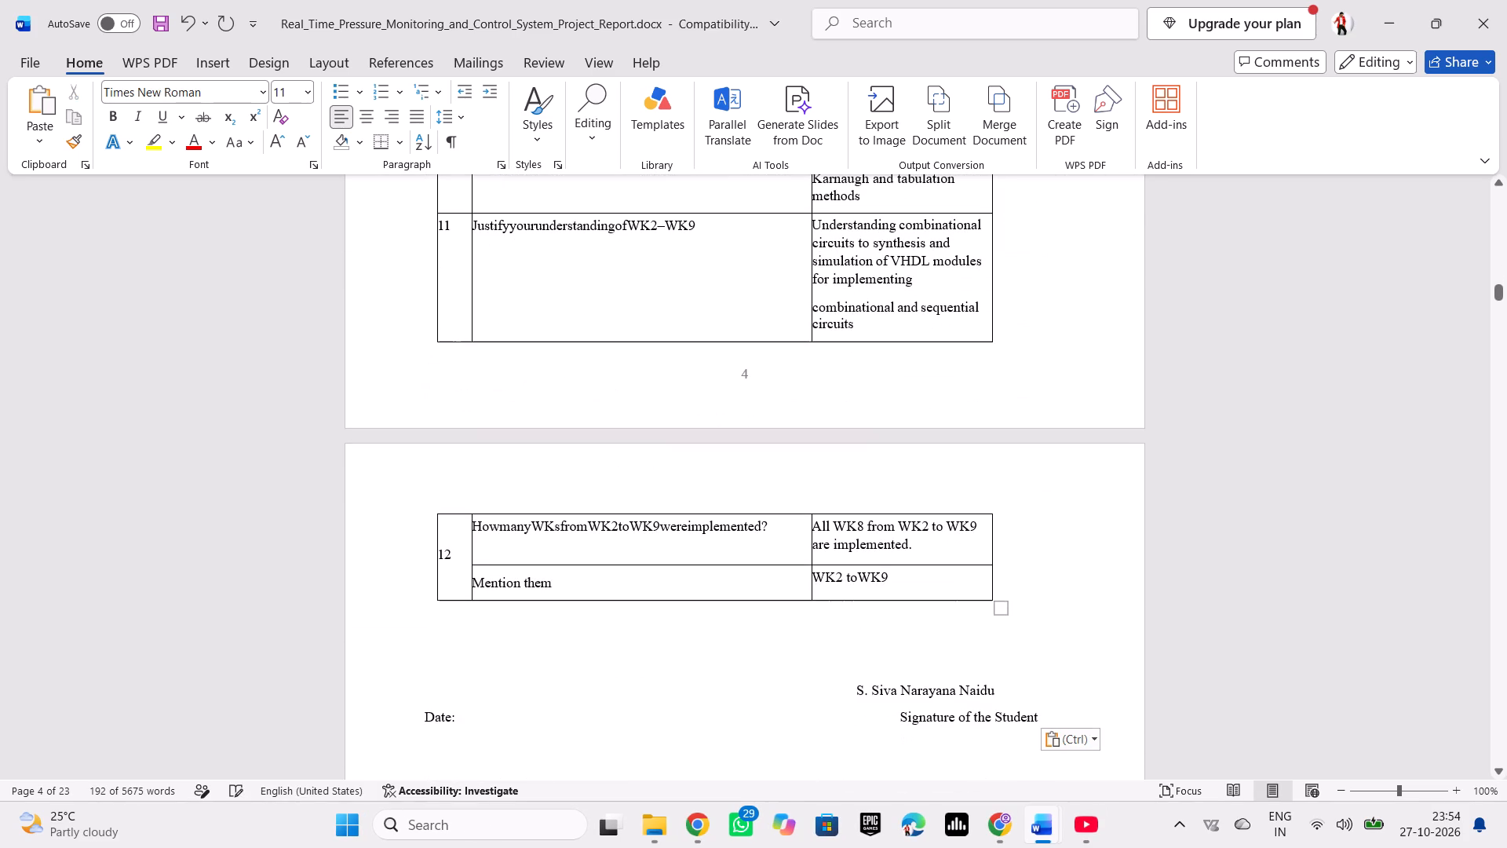
# Remove the extra spaces before Signature of the Student so it lines up beneath the student's name.
pyautogui.scroll(-3, 951, 520)
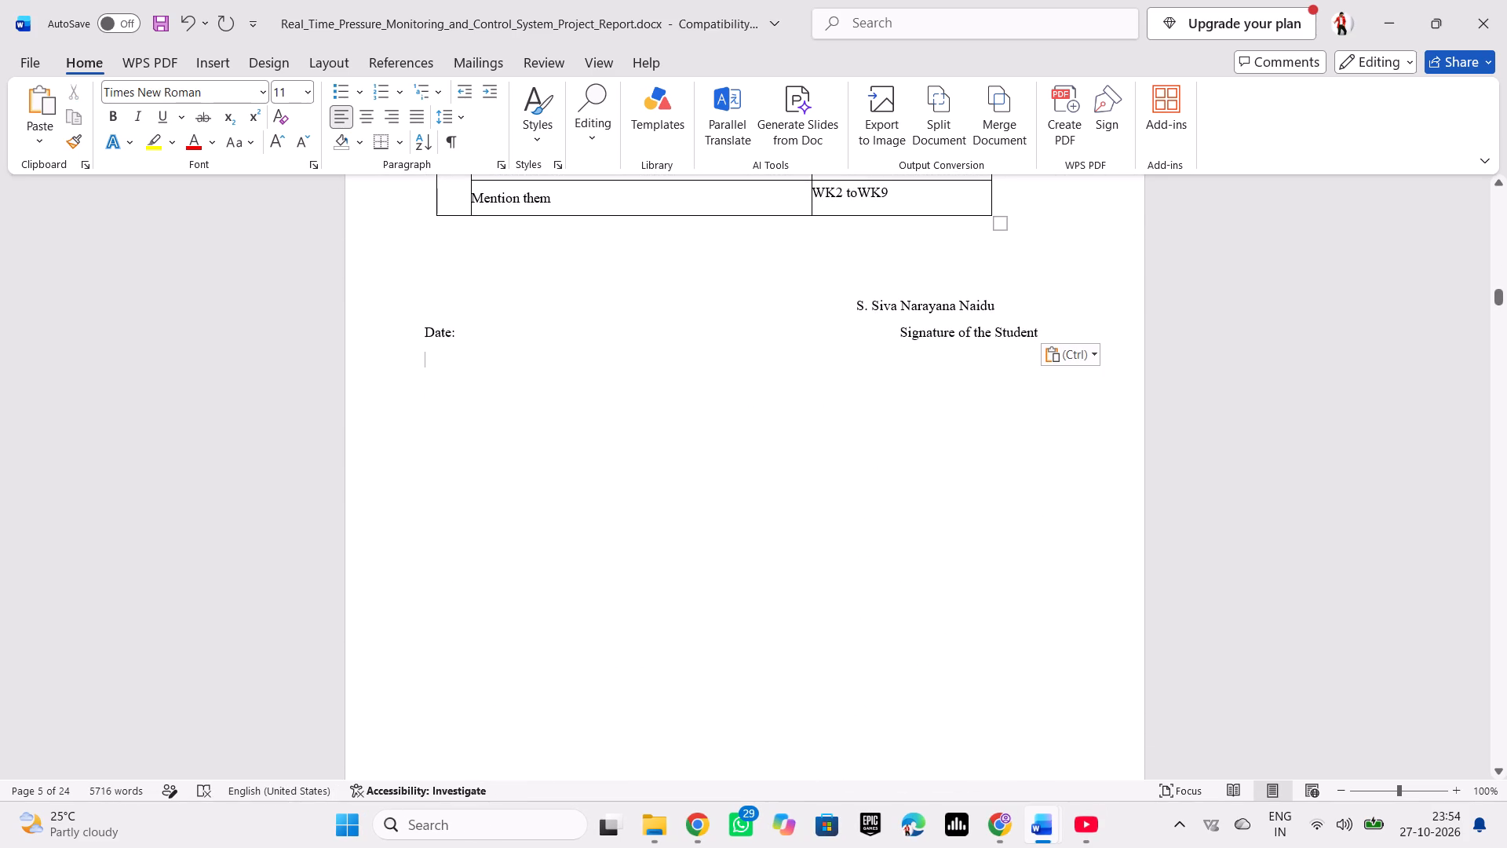
pyautogui.click(894, 327)
pyautogui.press('BackSpace')
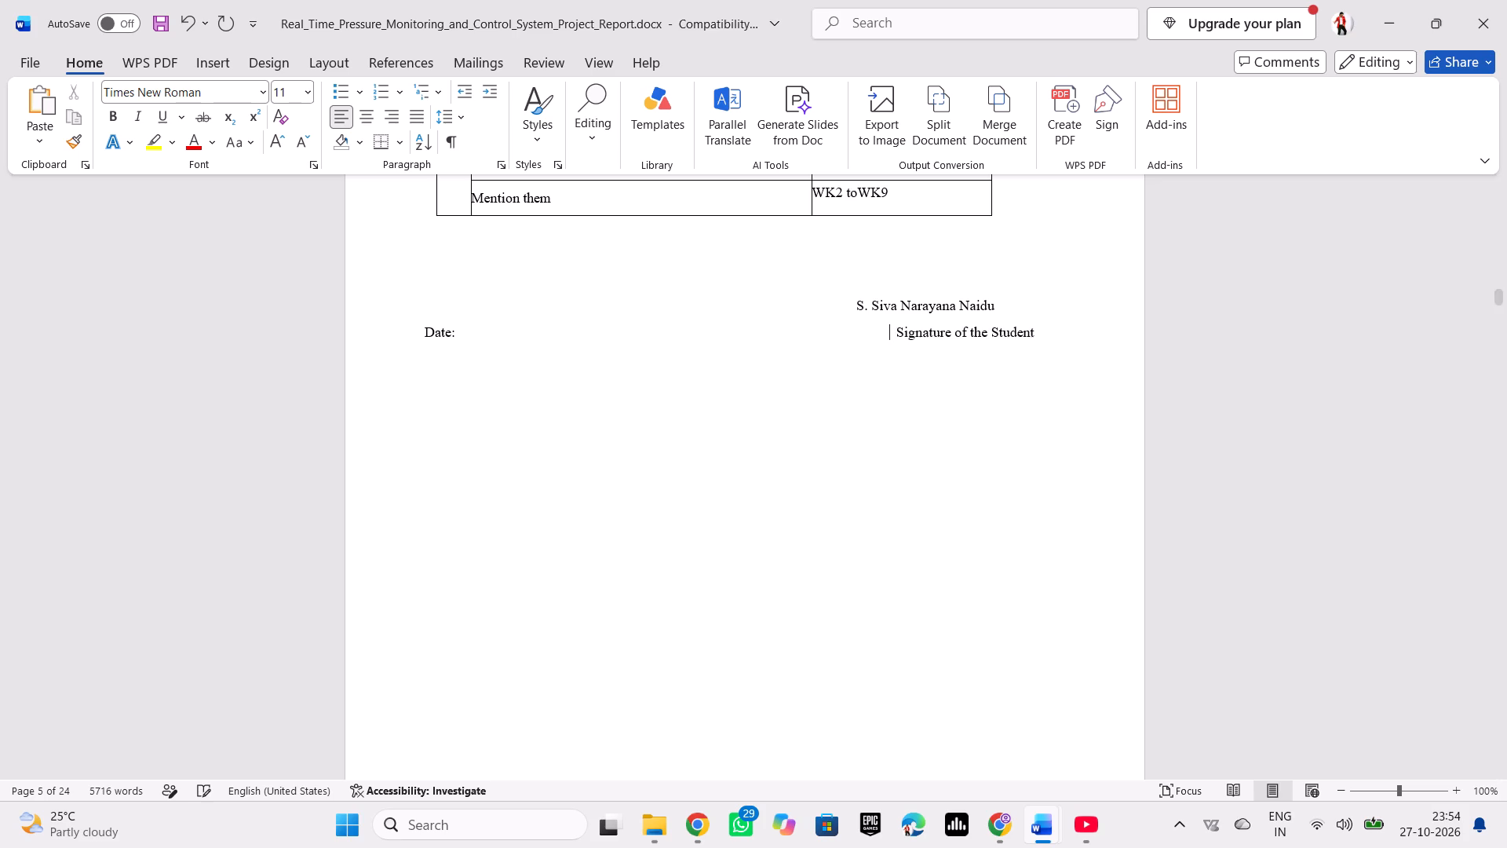
pyautogui.press('BackSpace')
pyautogui.press('BackSpace')
pyautogui.press('BackSpace')
pyautogui.press('BackSpace')
pyautogui.press('BackSpace')
pyautogui.press('BackSpace')
pyautogui.press('BackSpace')
pyautogui.press('BackSpace')
pyautogui.press('BackSpace')
pyautogui.press('BackSpace')
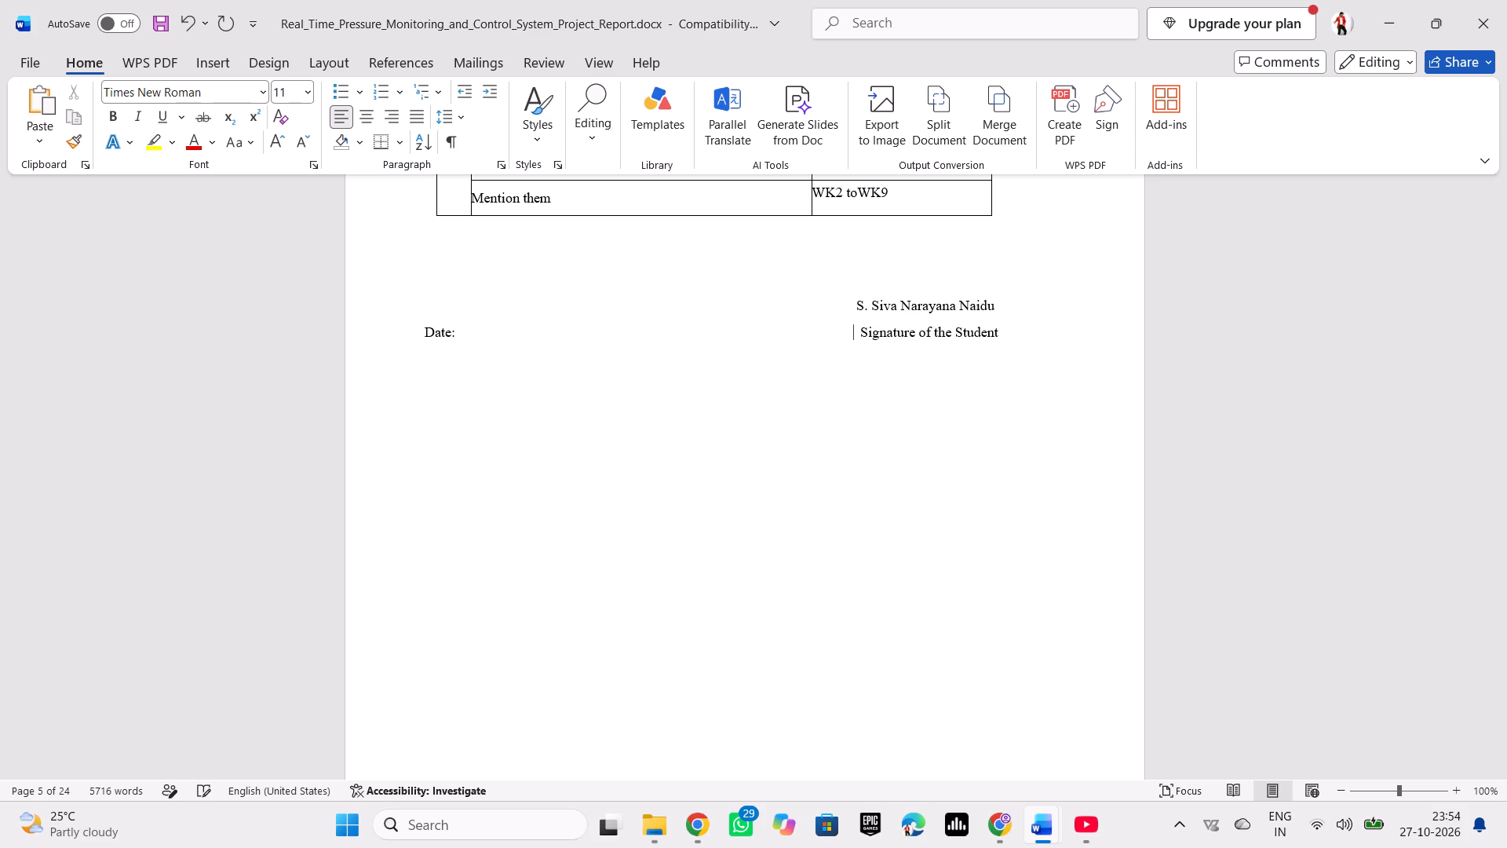
pyautogui.press('BackSpace')
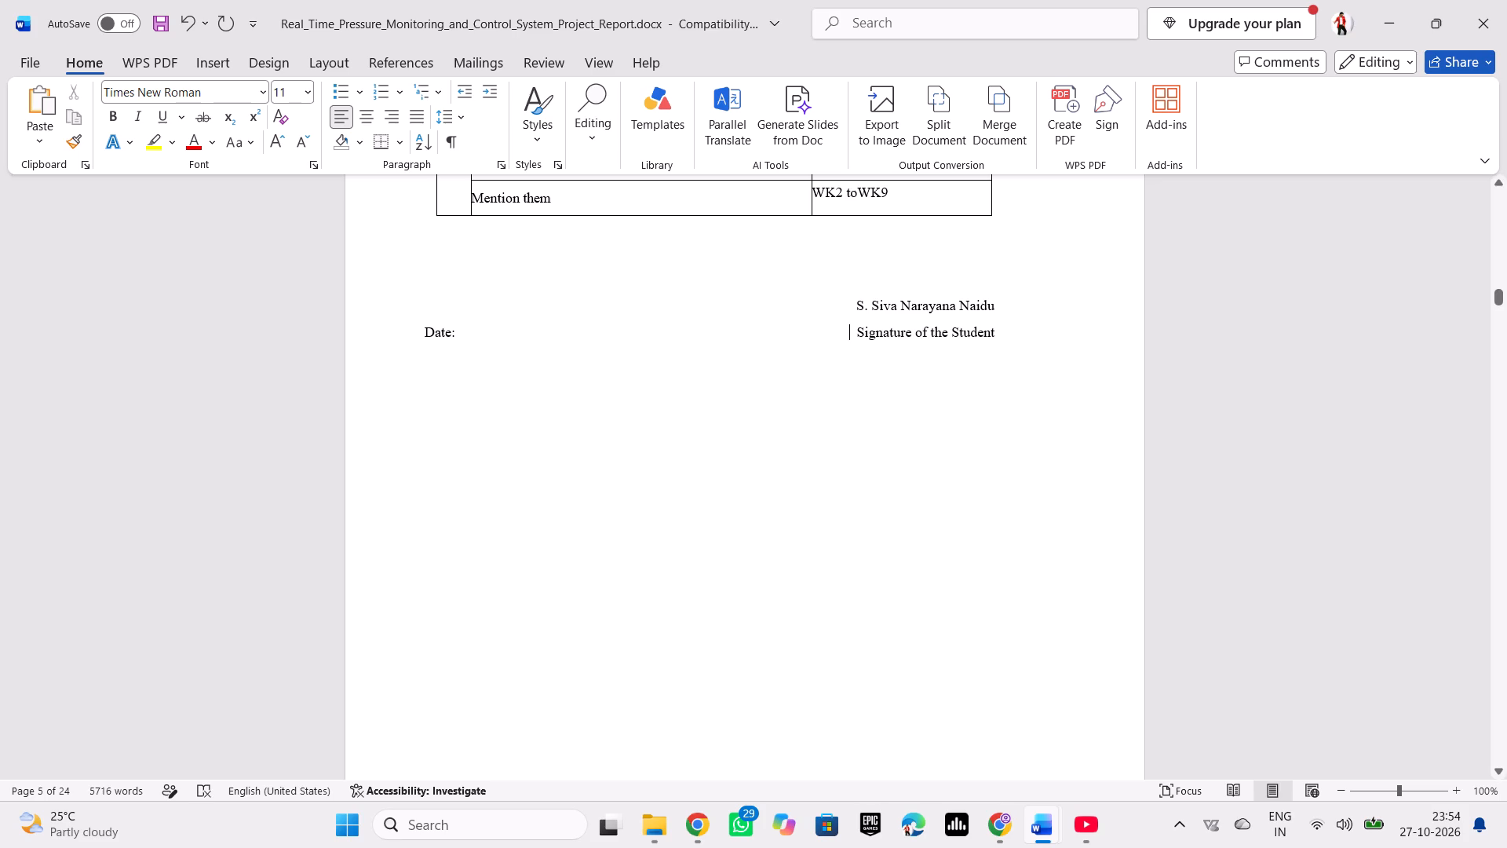
# Copy the radar report's CONTENTS table, from its heading through item 8, Conclusion.
pyautogui.scroll(-6, 849, 386)
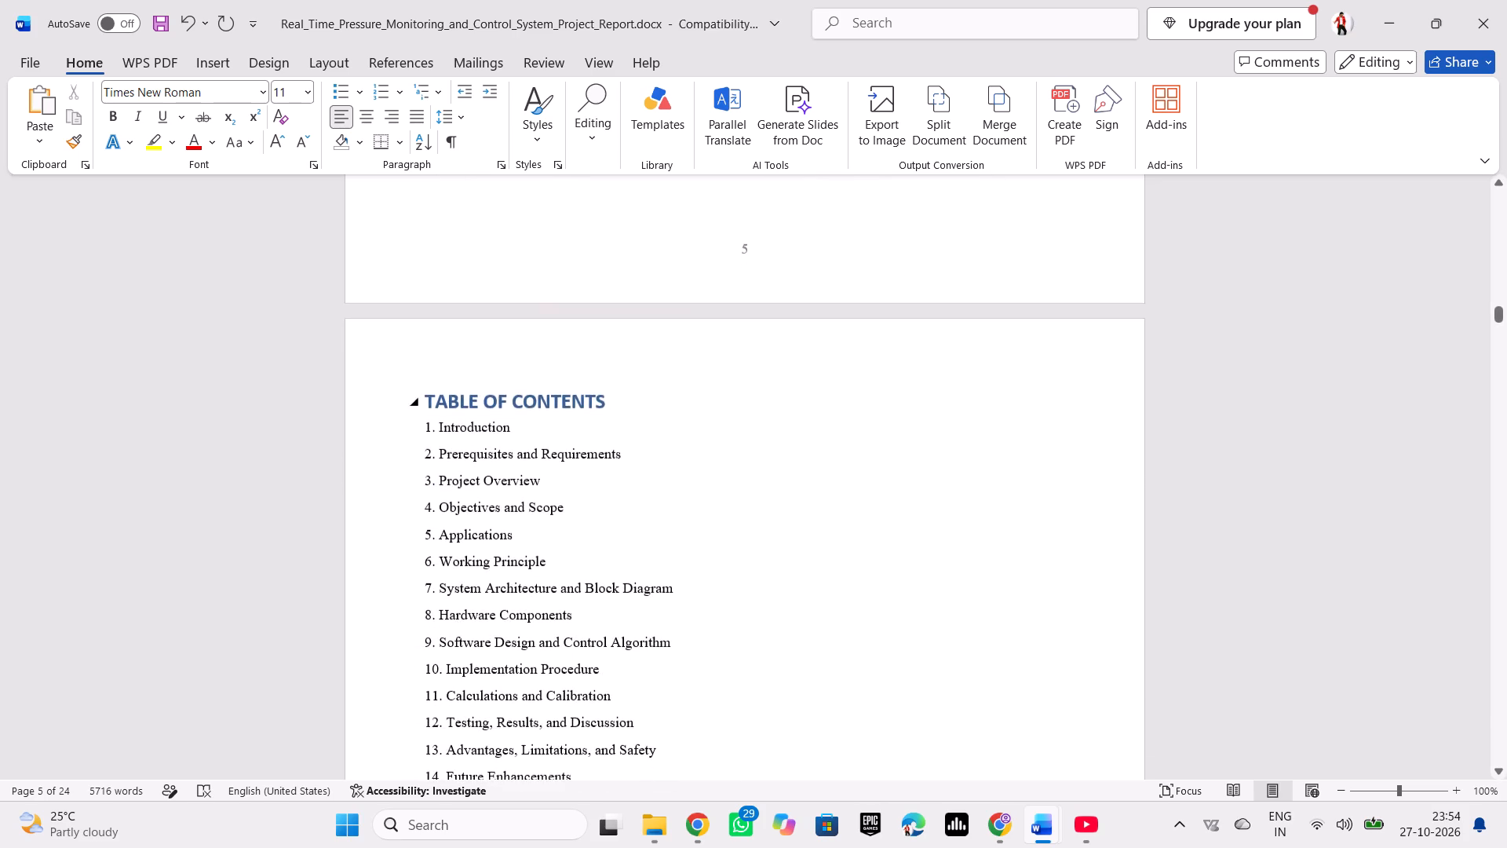
pyautogui.scroll(-1, 849, 386)
pyautogui.hotkey('alt', 'Tab')
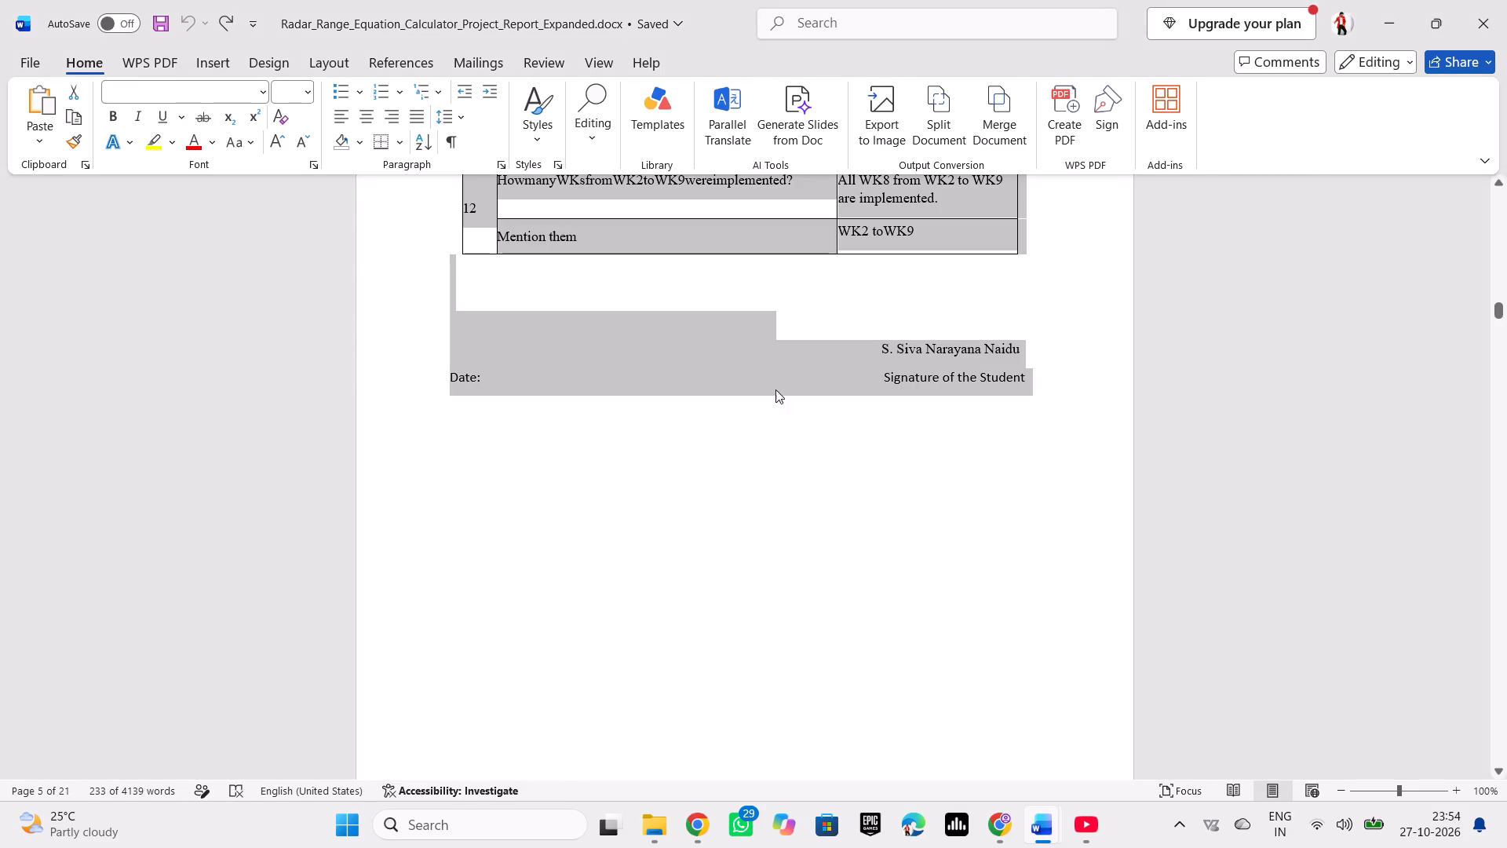
pyautogui.click(750, 471)
pyautogui.scroll(-5, 750, 471)
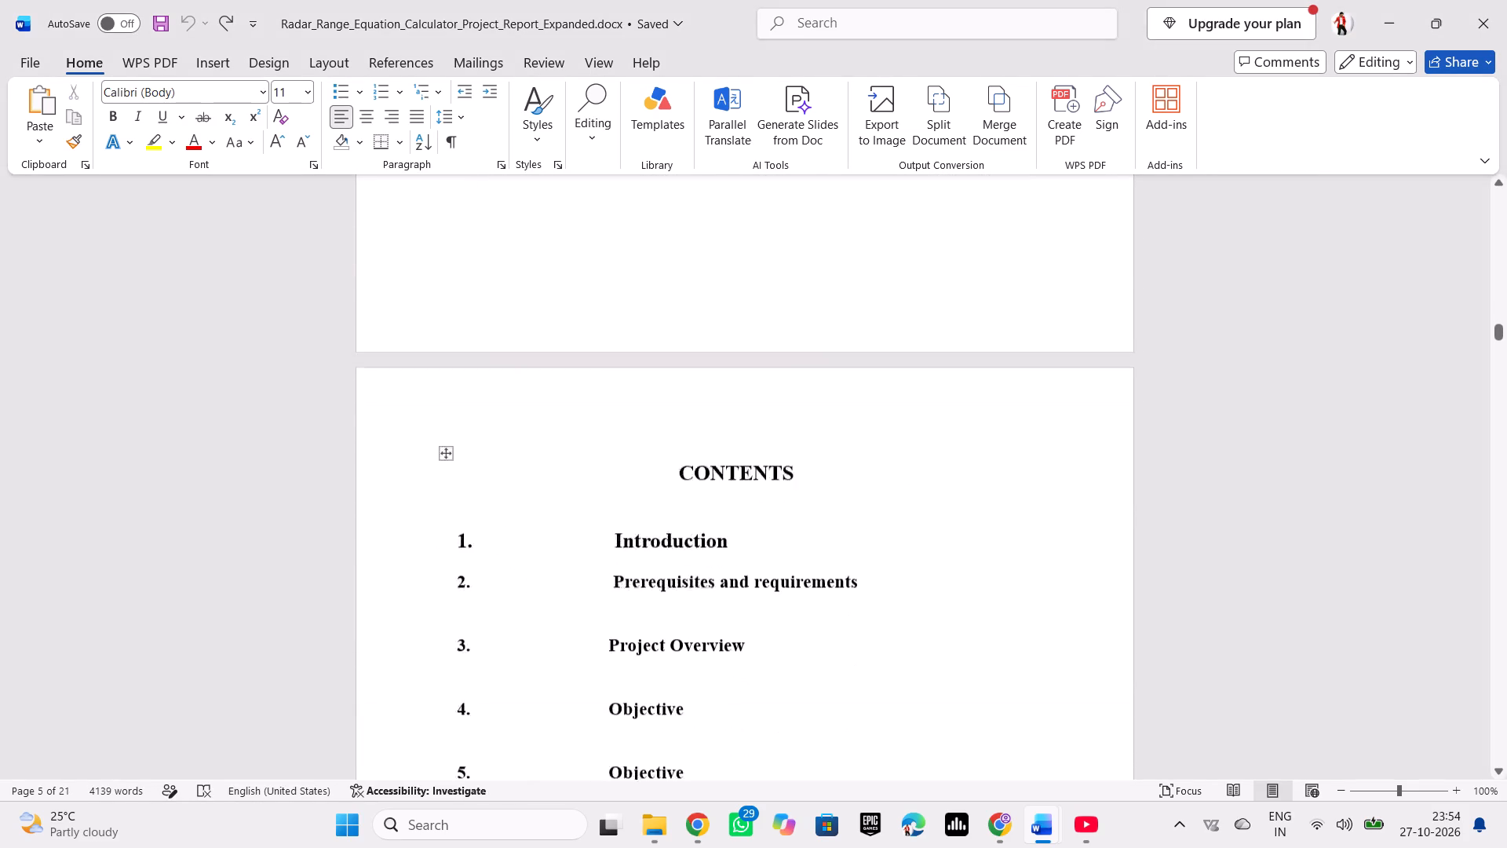
pyautogui.scroll(-1, 750, 471)
pyautogui.moveTo(671, 390); pyautogui.dragTo(693, 491)
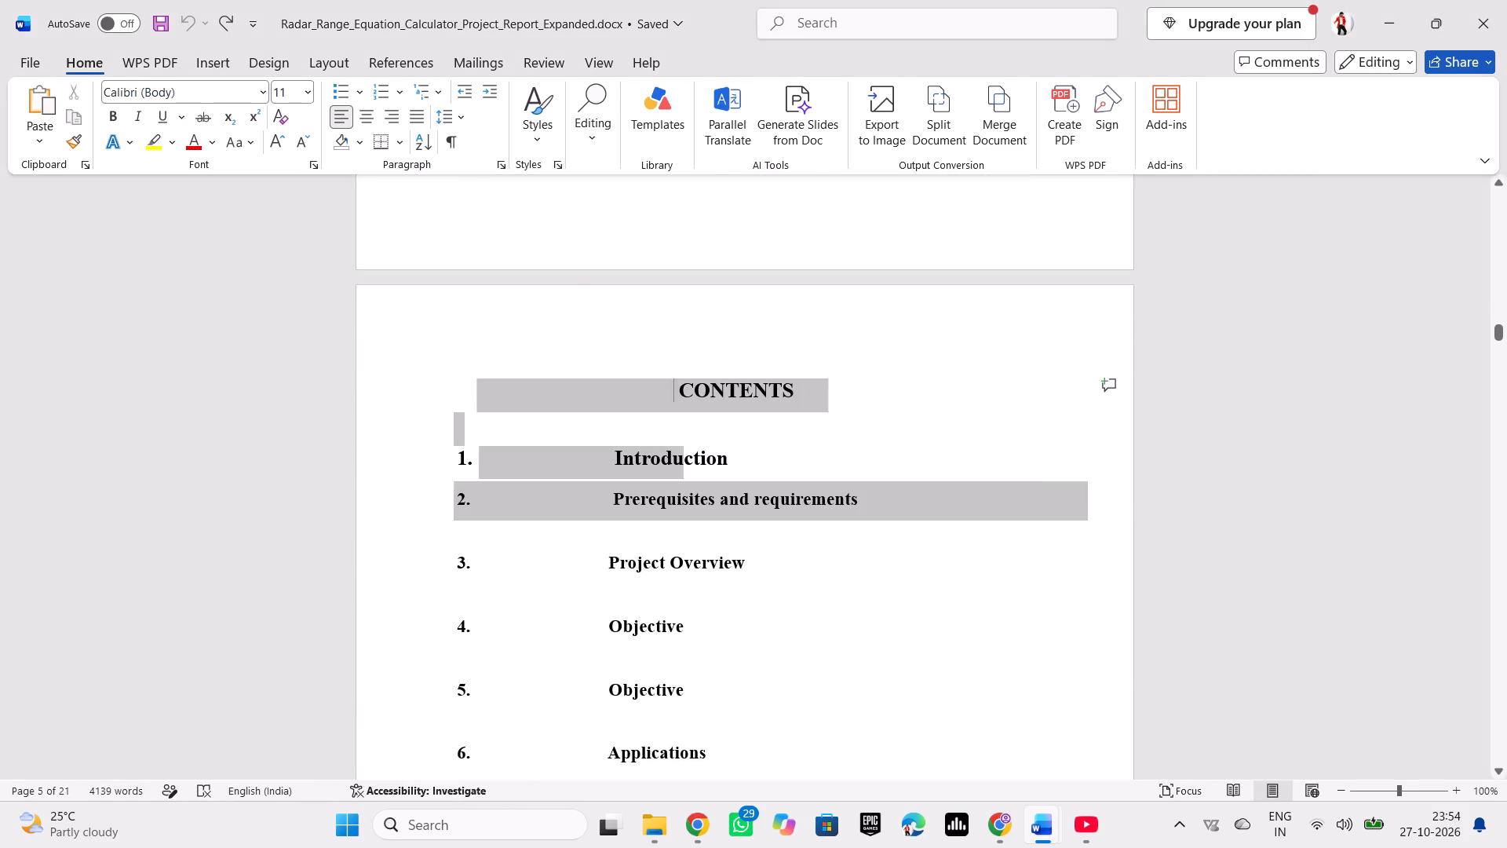
pyautogui.moveTo(693, 491); pyautogui.dragTo(683, 739)
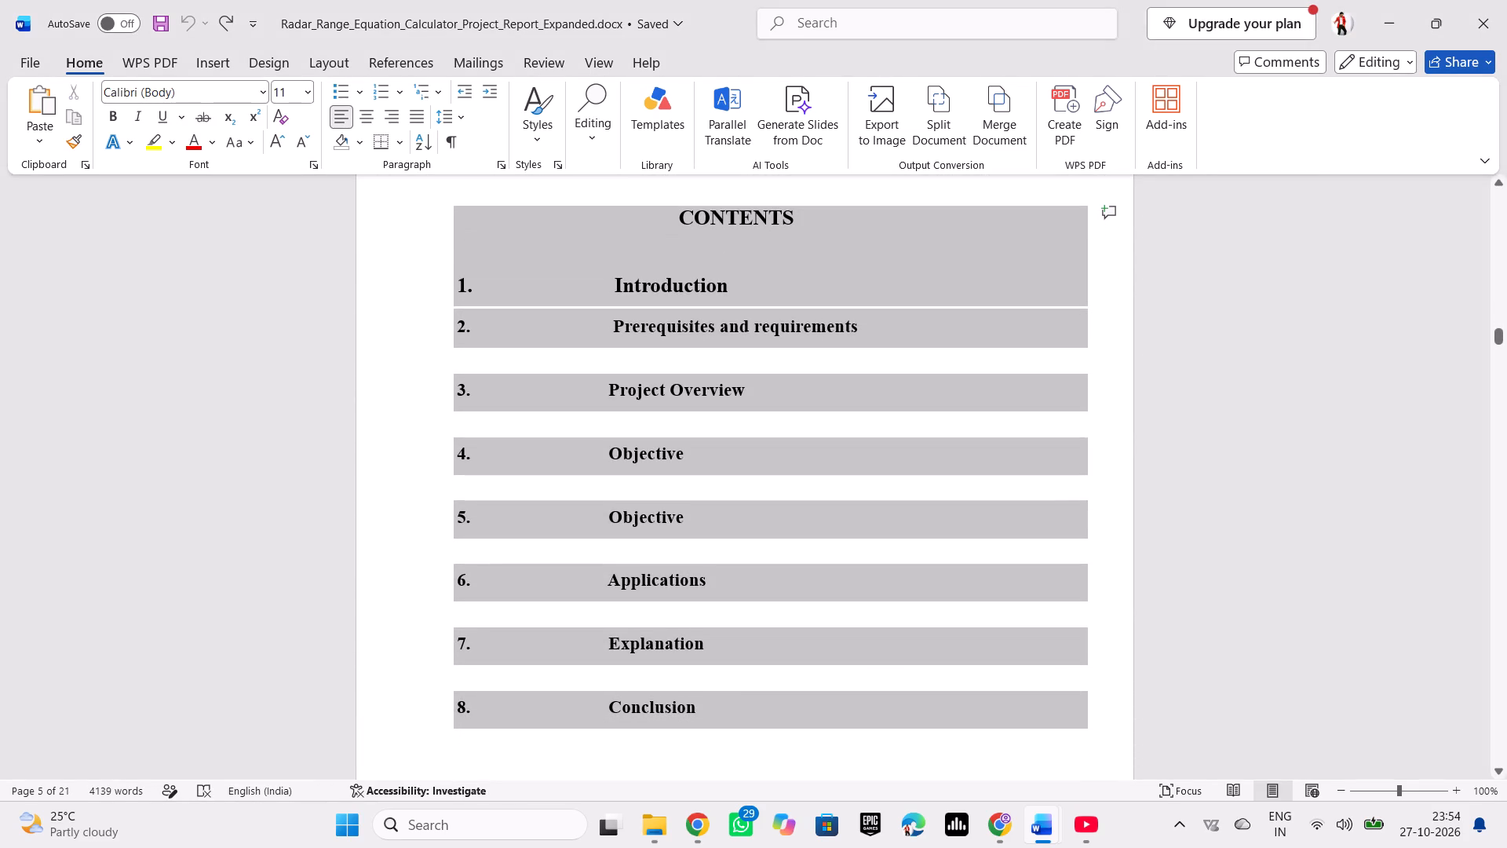
pyautogui.moveTo(683, 739); pyautogui.dragTo(685, 733)
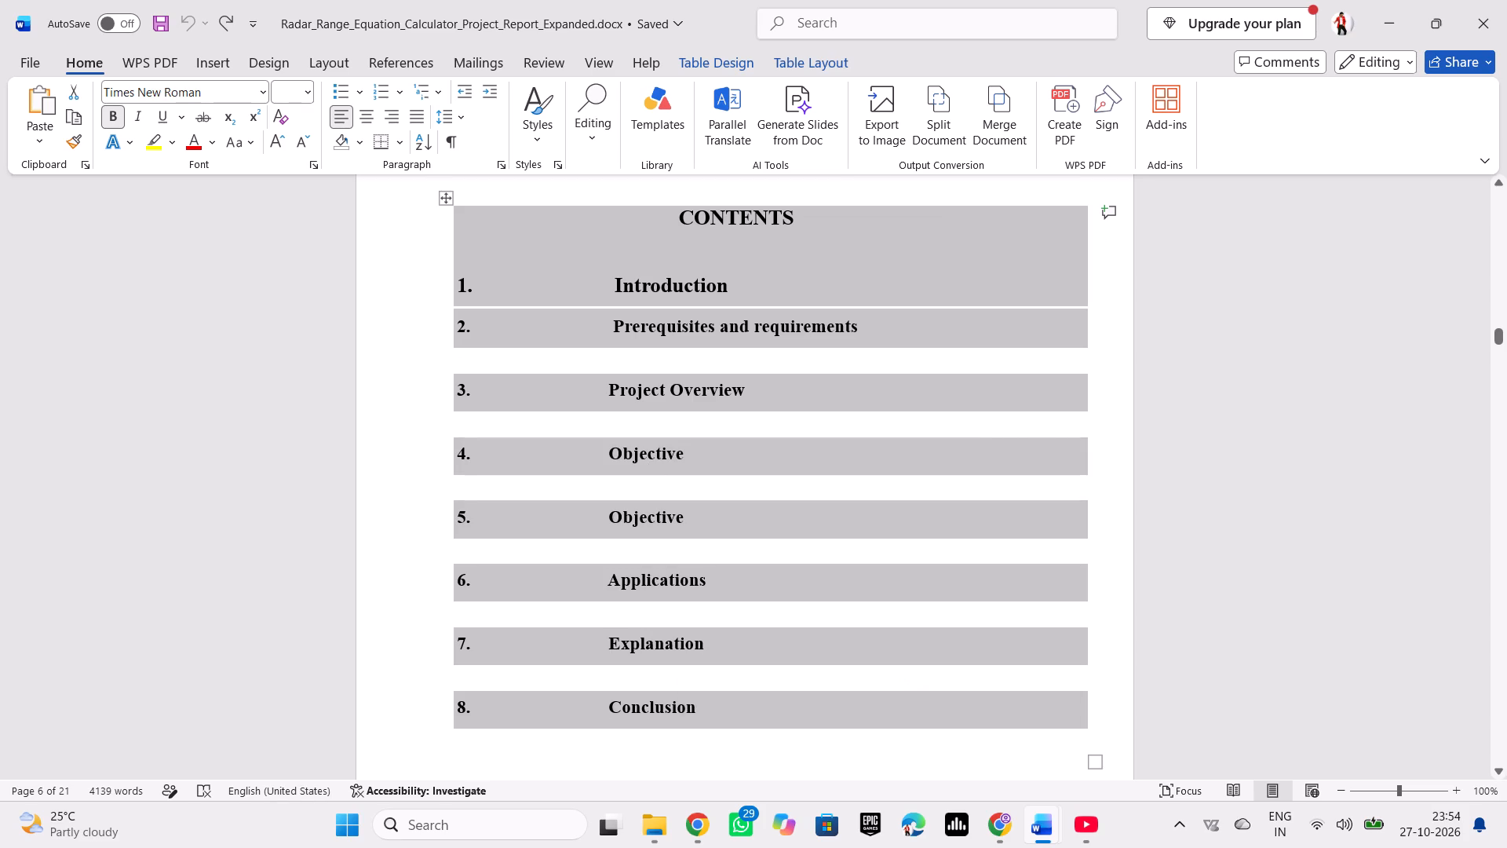
pyautogui.hotkey('ctrl', 'c')
pyautogui.click(674, 370)
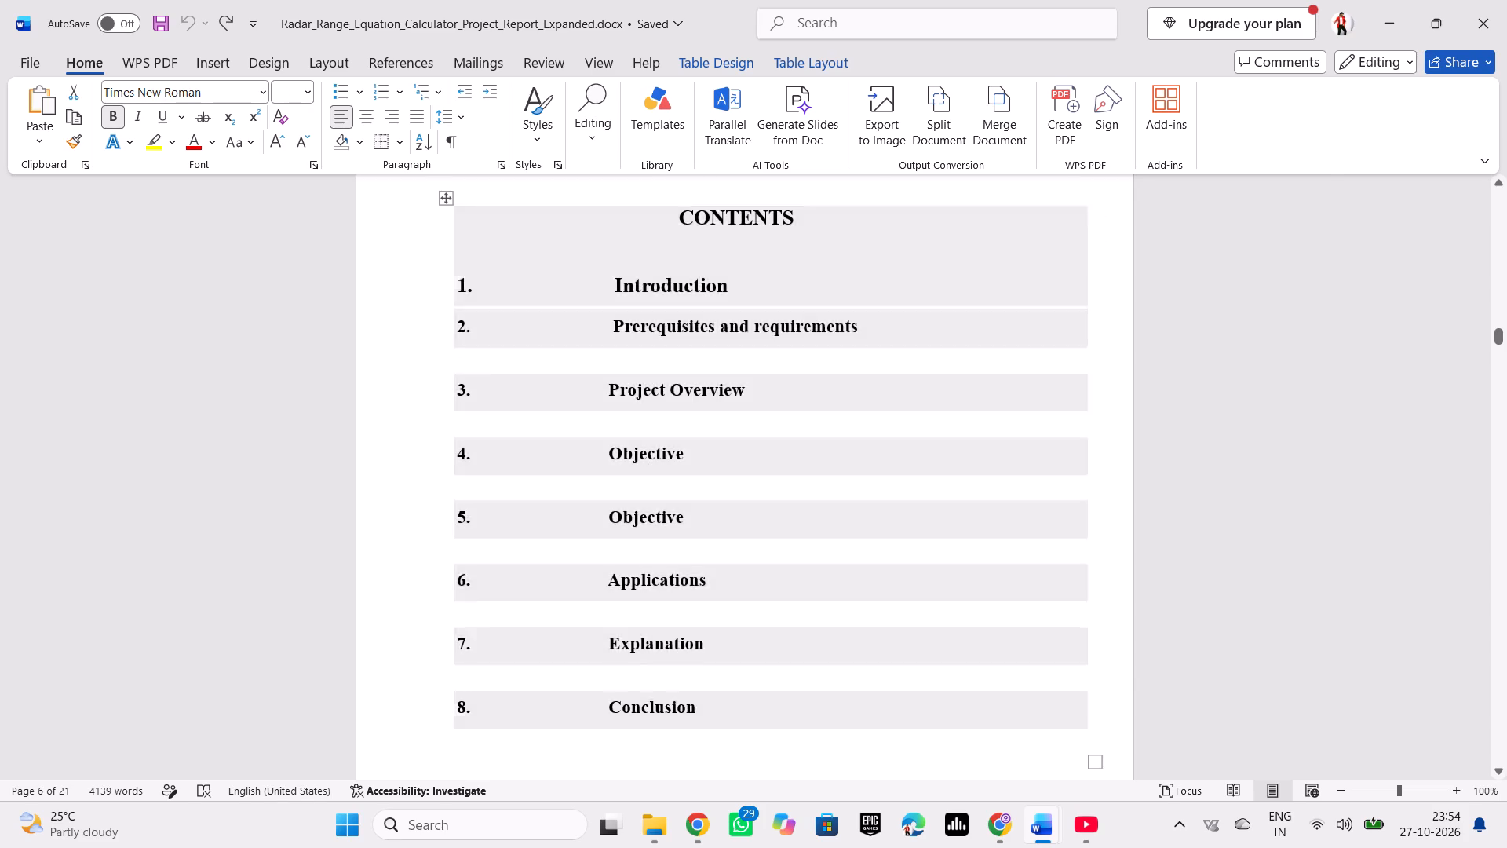
# Replace the pressure monitoring report's TABLE OF CONTENTS, from its heading through the page numbering note, with the copied CONTENTS table.
pyautogui.hotkey('alt', 'Tab')
pyautogui.scroll(-1, 675, 550)
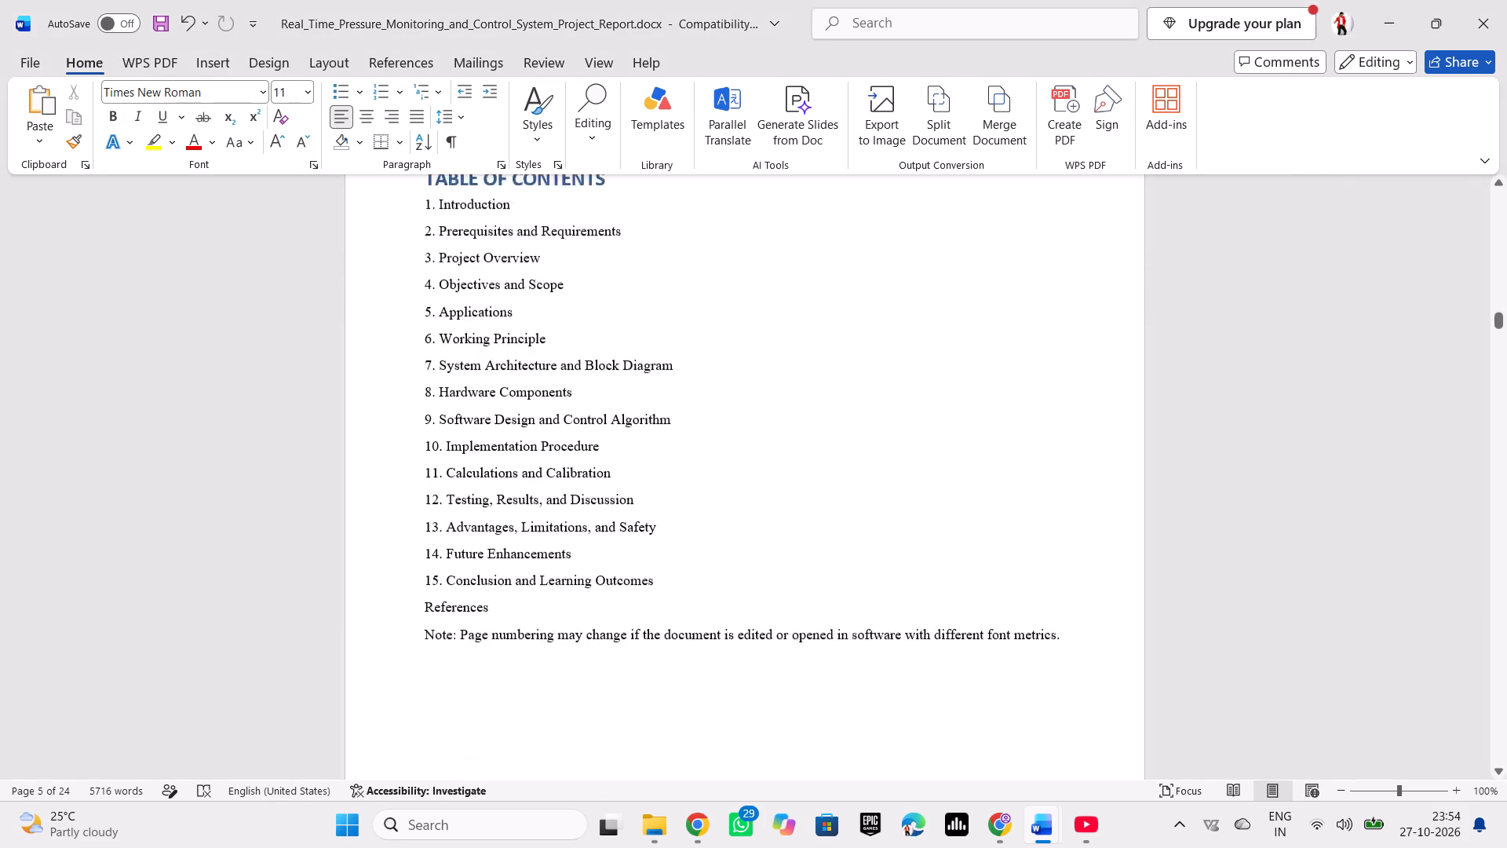
pyautogui.scroll(-1, 675, 550)
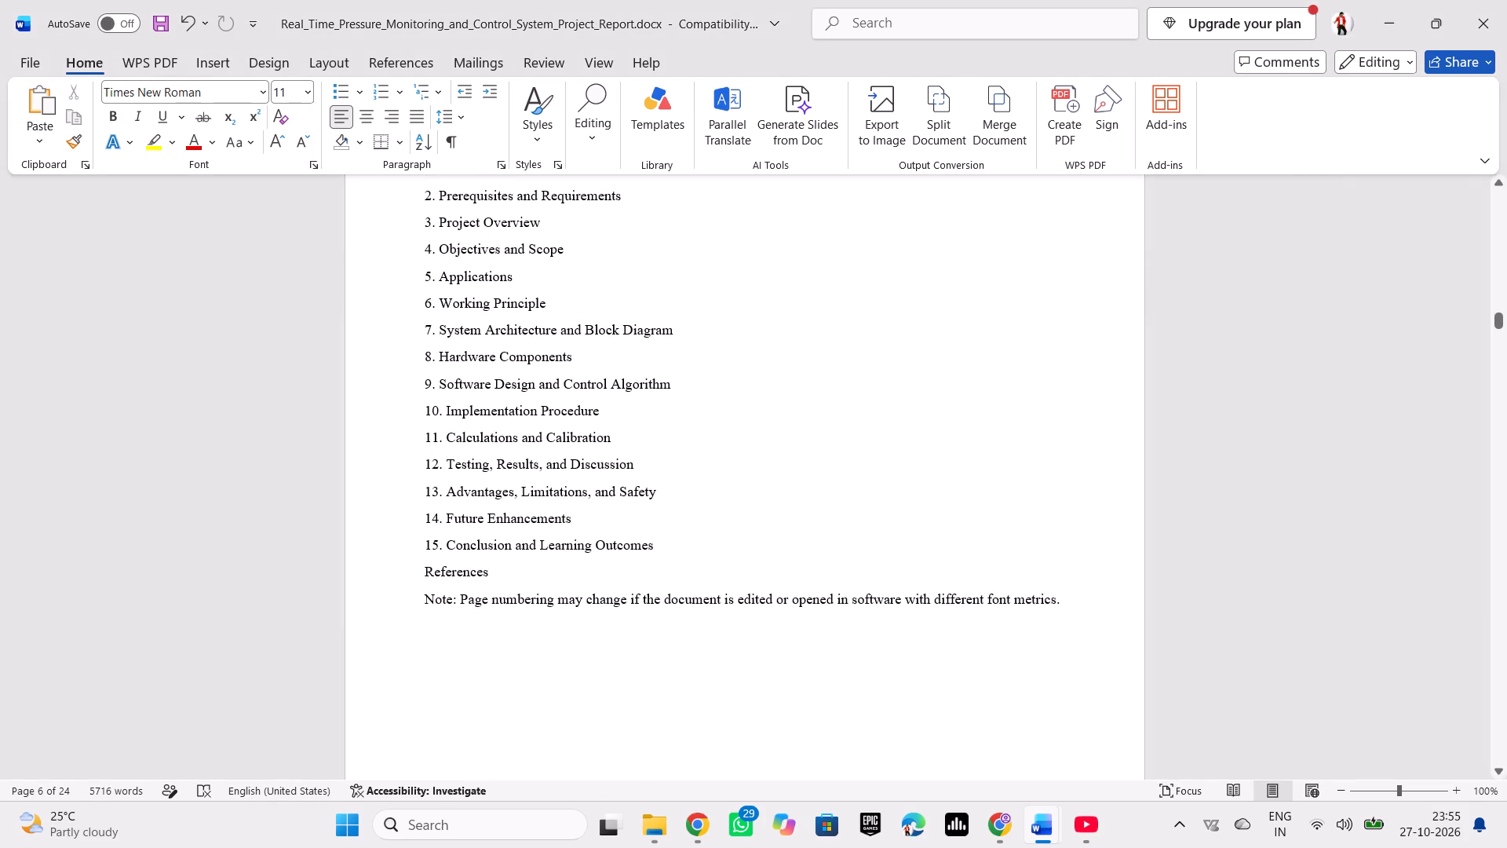
pyautogui.moveTo(1060, 612); pyautogui.dragTo(638, 206)
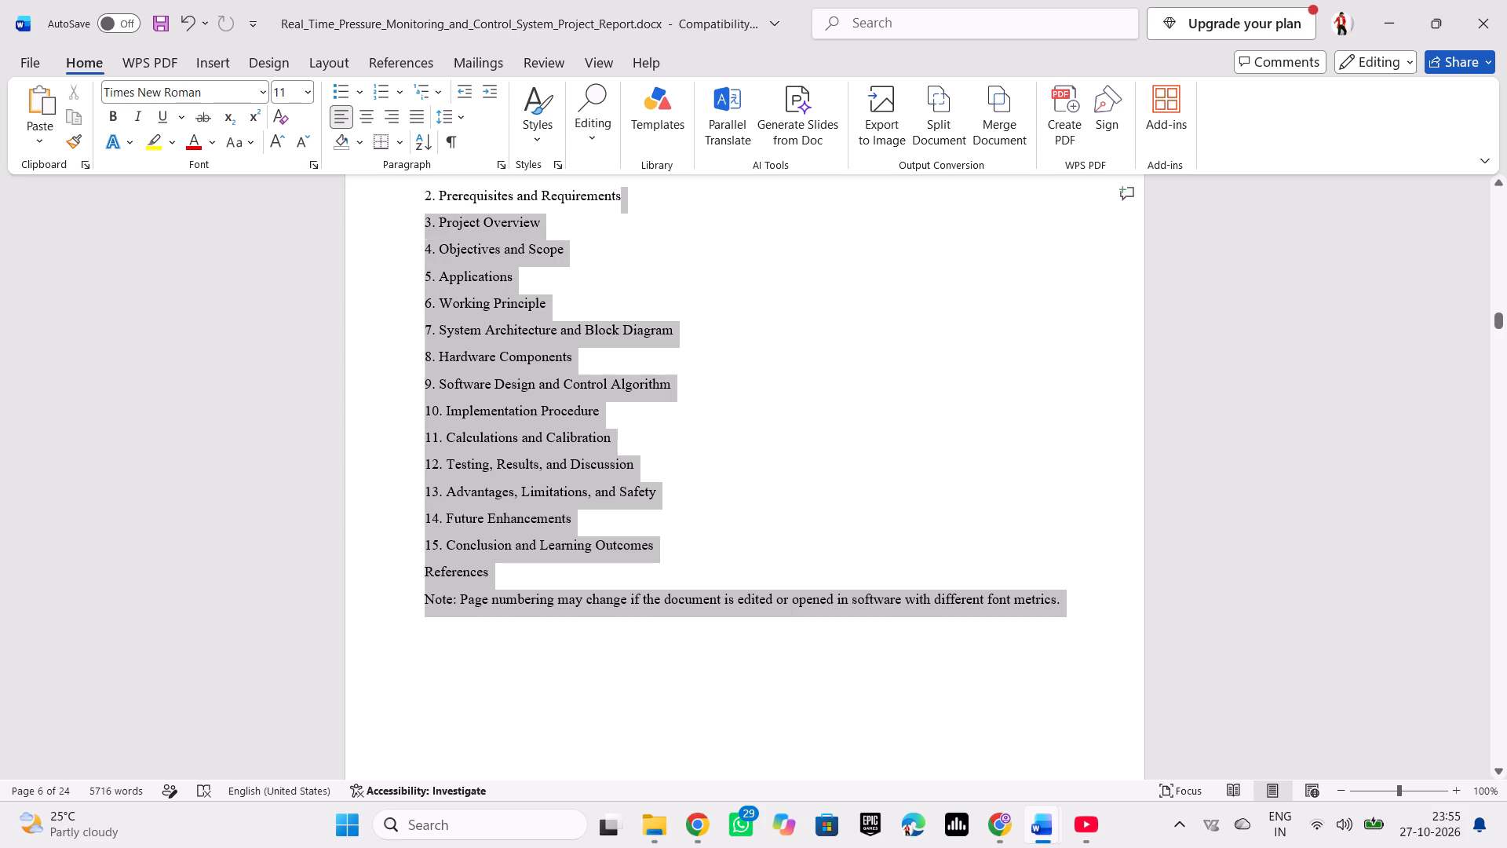
pyautogui.moveTo(638, 206); pyautogui.dragTo(354, 332)
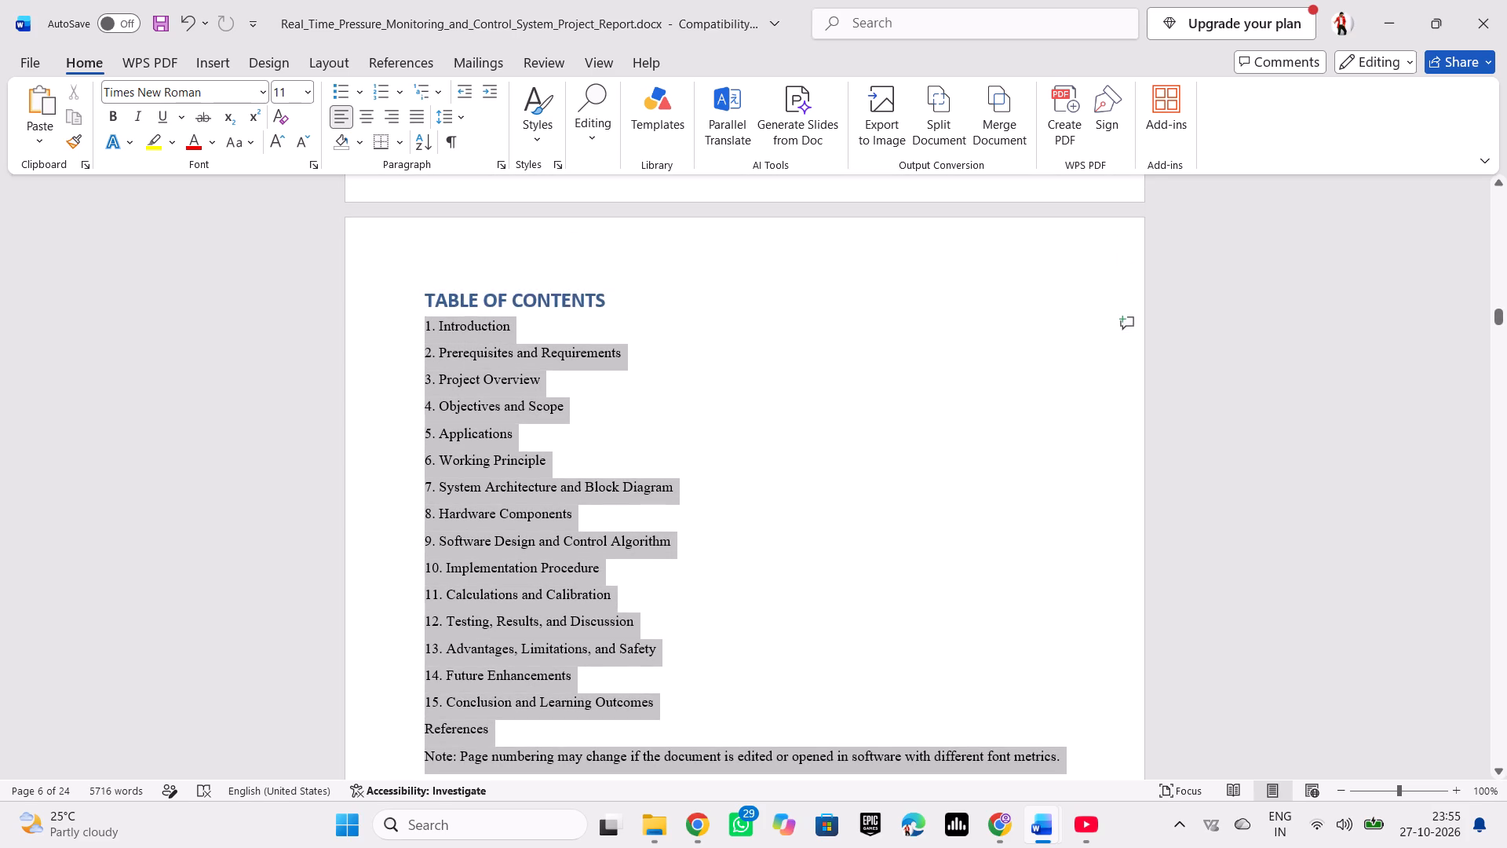
pyautogui.moveTo(354, 332); pyautogui.dragTo(367, 286)
pyautogui.hotkey('ctrl', 'v')
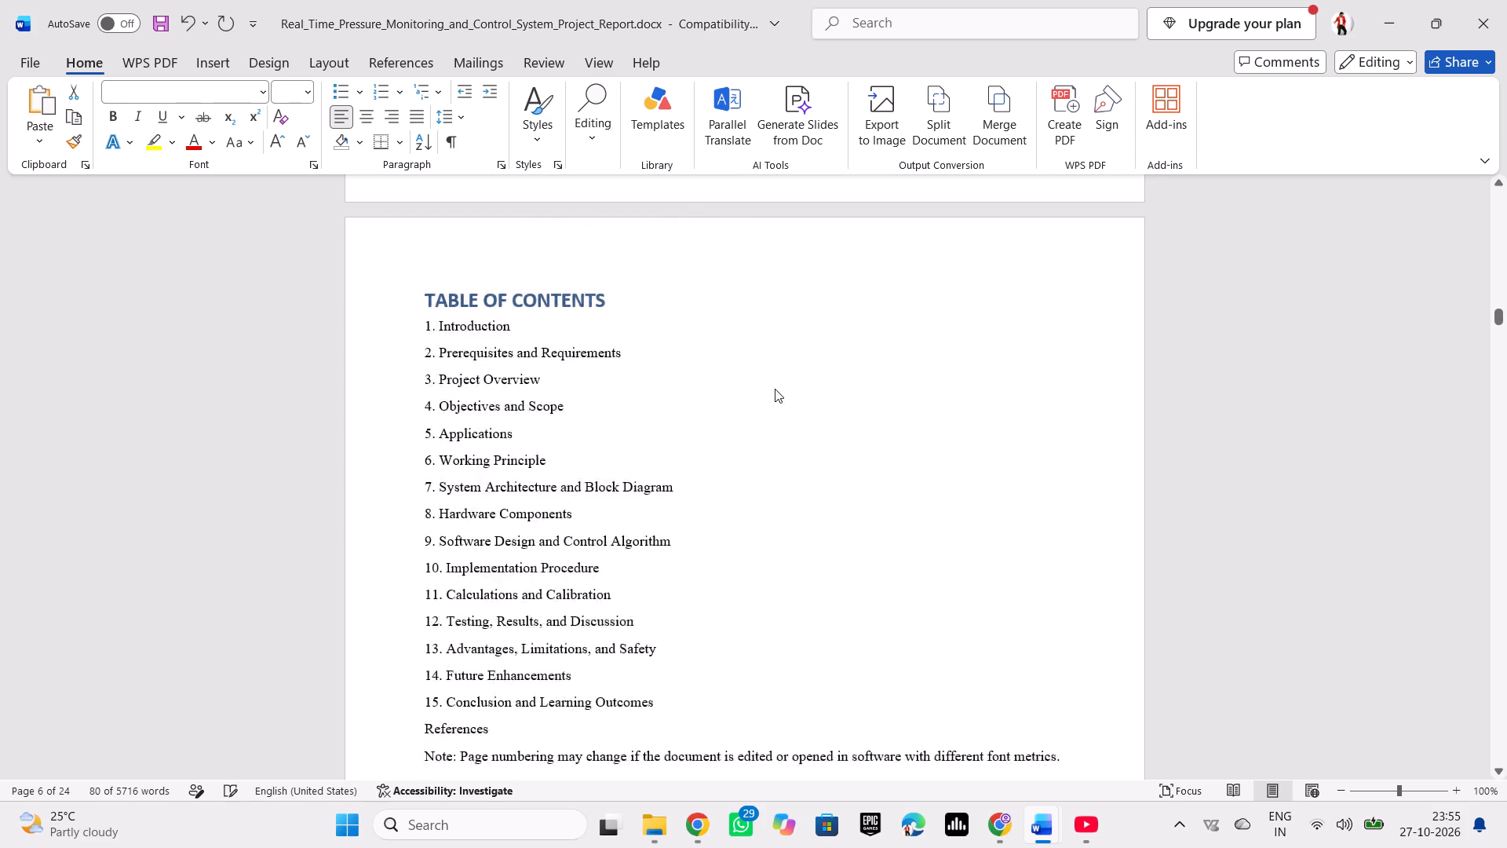
# Justify all the report's body text from the 1. INTRODUCTION heading through the final note under REFERENCES.
pyautogui.scroll(-3, 779, 393)
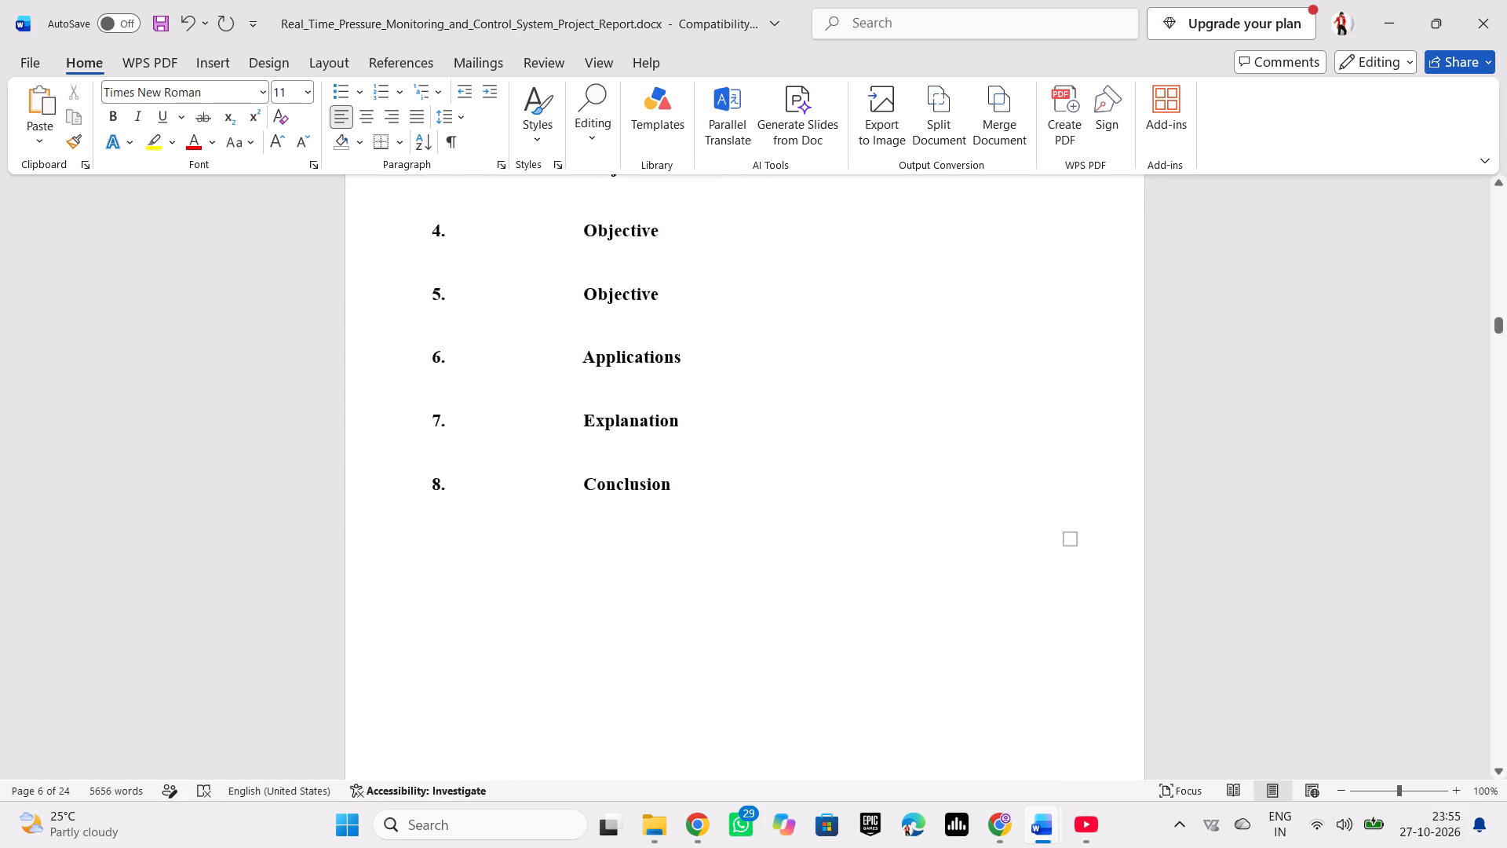
pyautogui.scroll(-1, 779, 393)
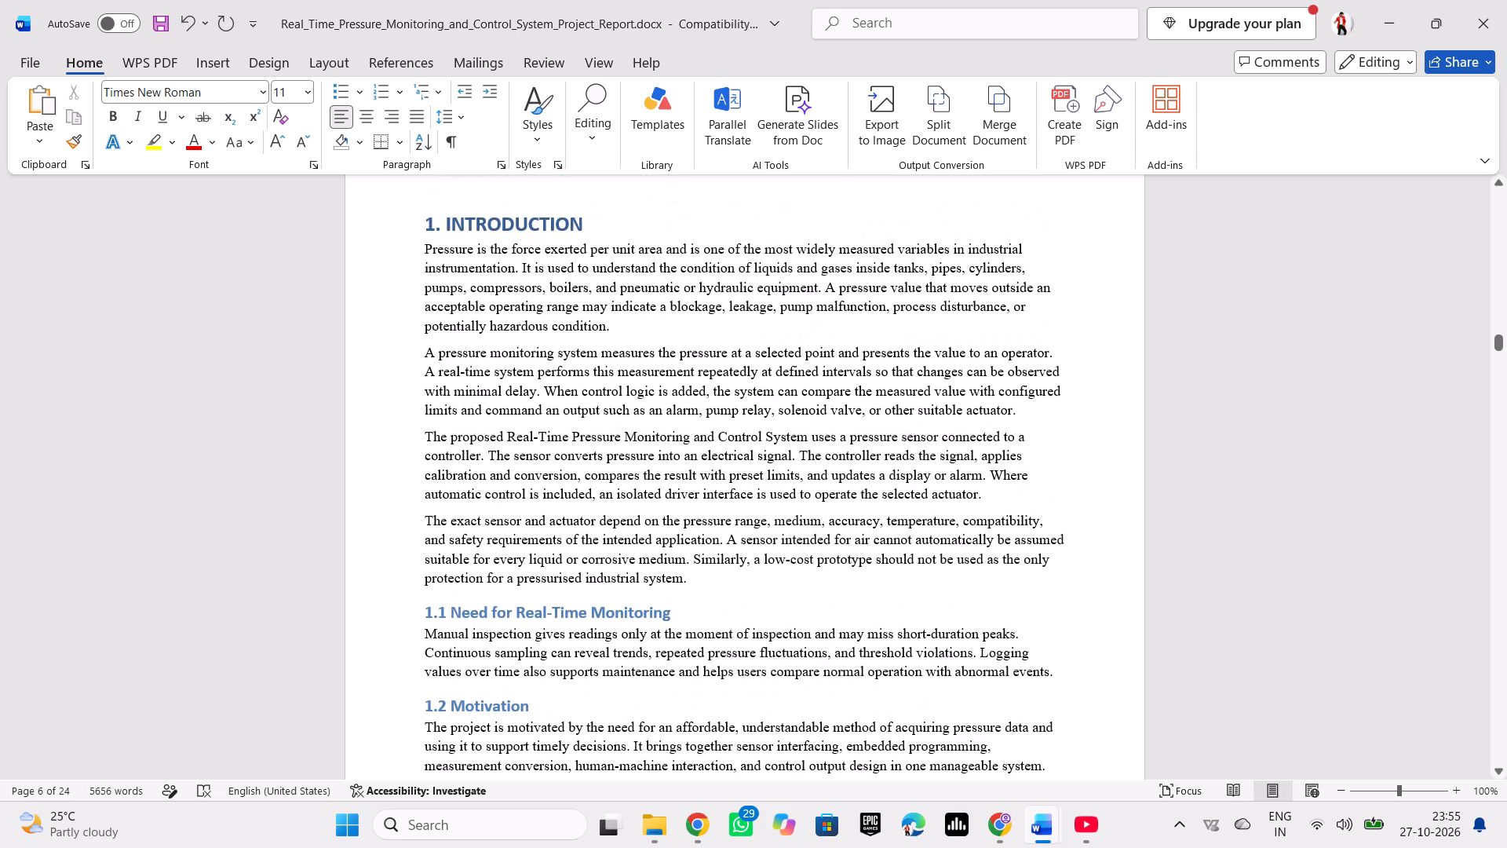
pyautogui.moveTo(441, 221); pyautogui.dragTo(764, 847)
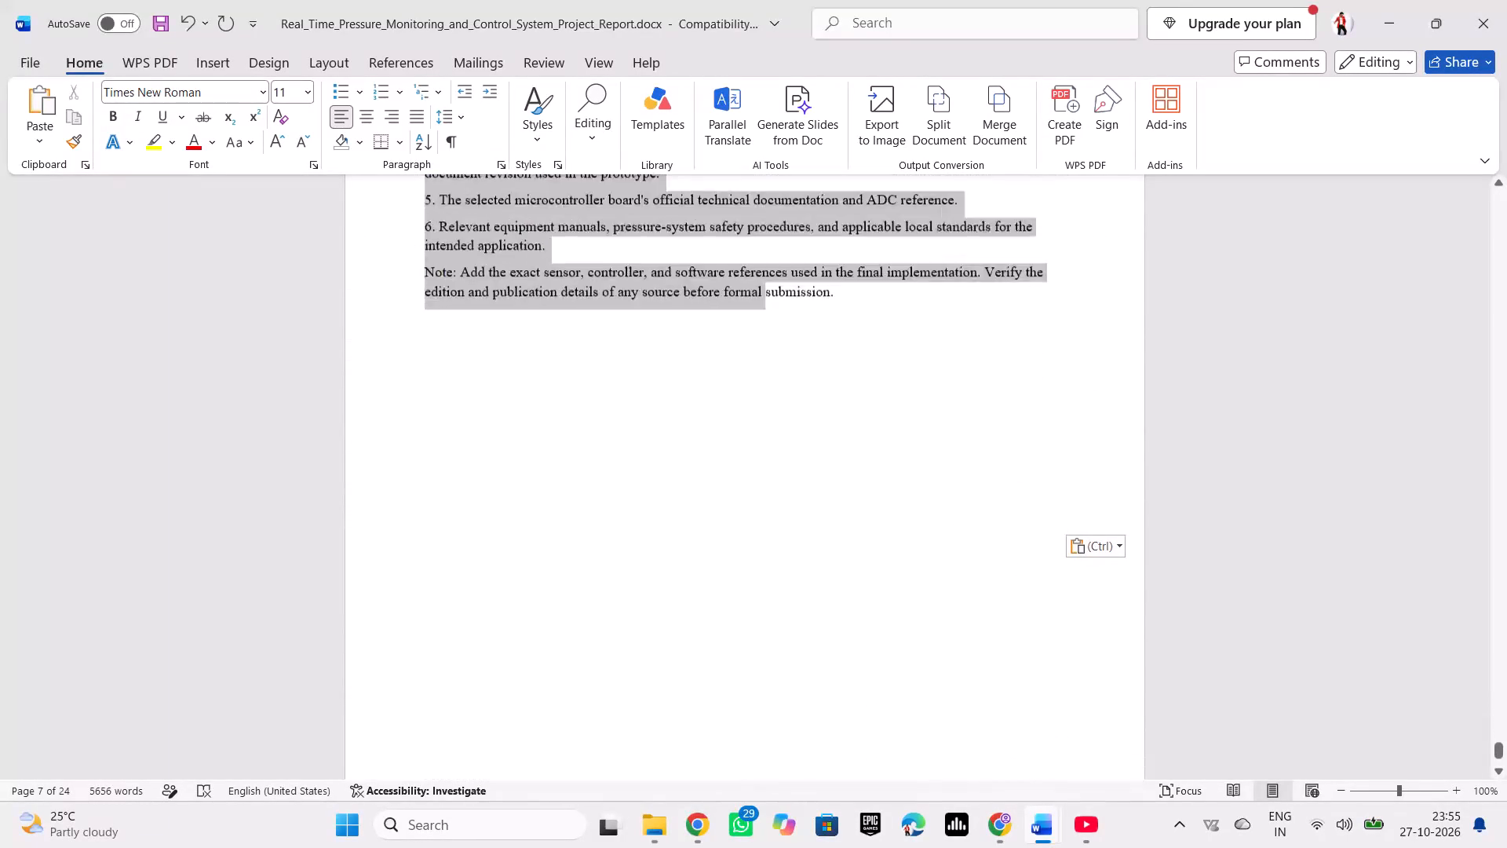
pyautogui.moveTo(764, 847); pyautogui.dragTo(658, 431)
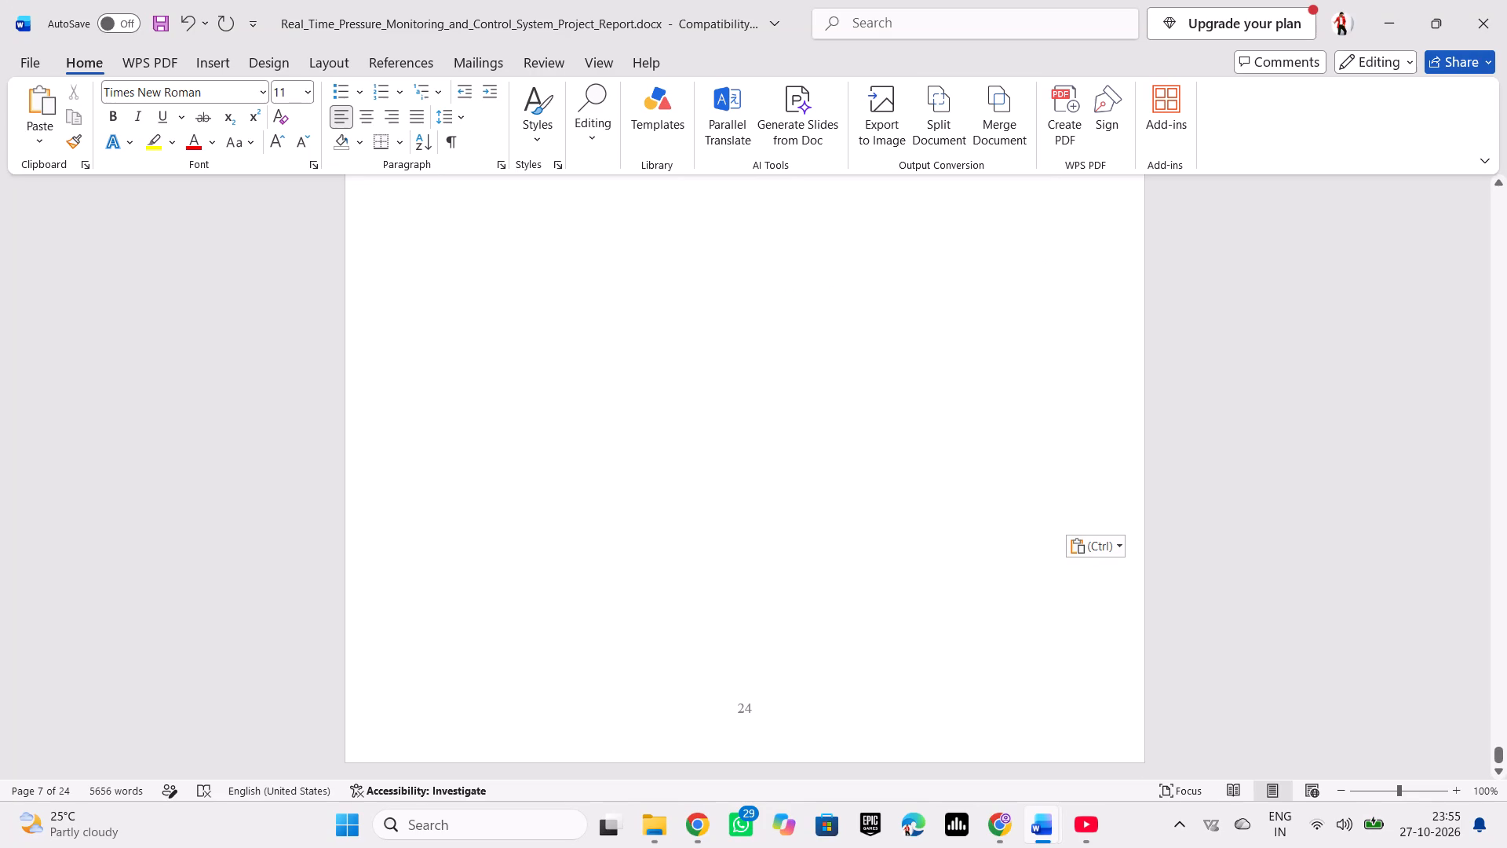
pyautogui.moveTo(658, 431); pyautogui.dragTo(733, 140)
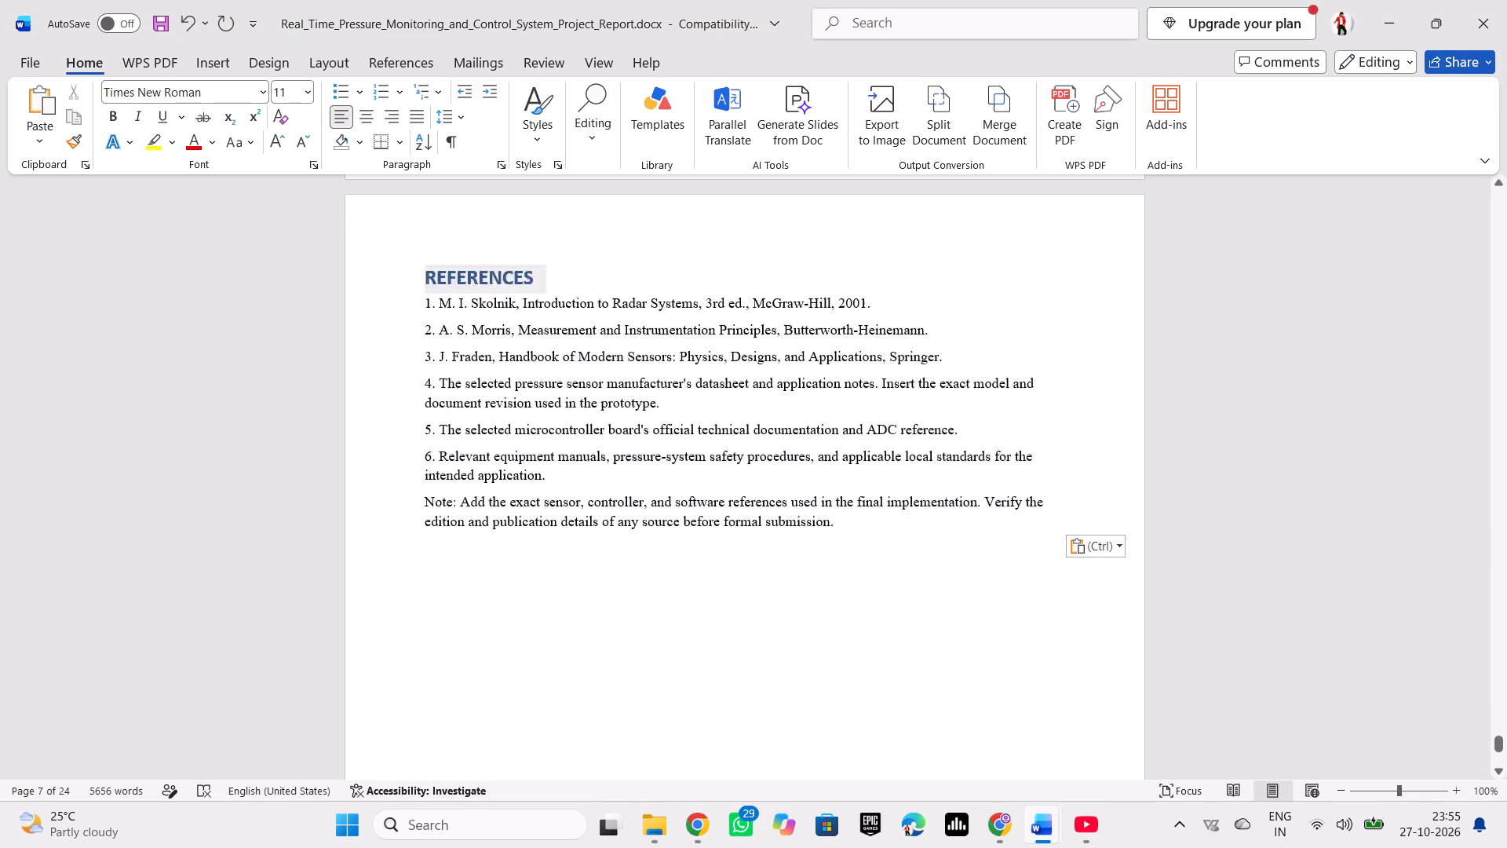
pyautogui.moveTo(733, 140); pyautogui.dragTo(828, 672)
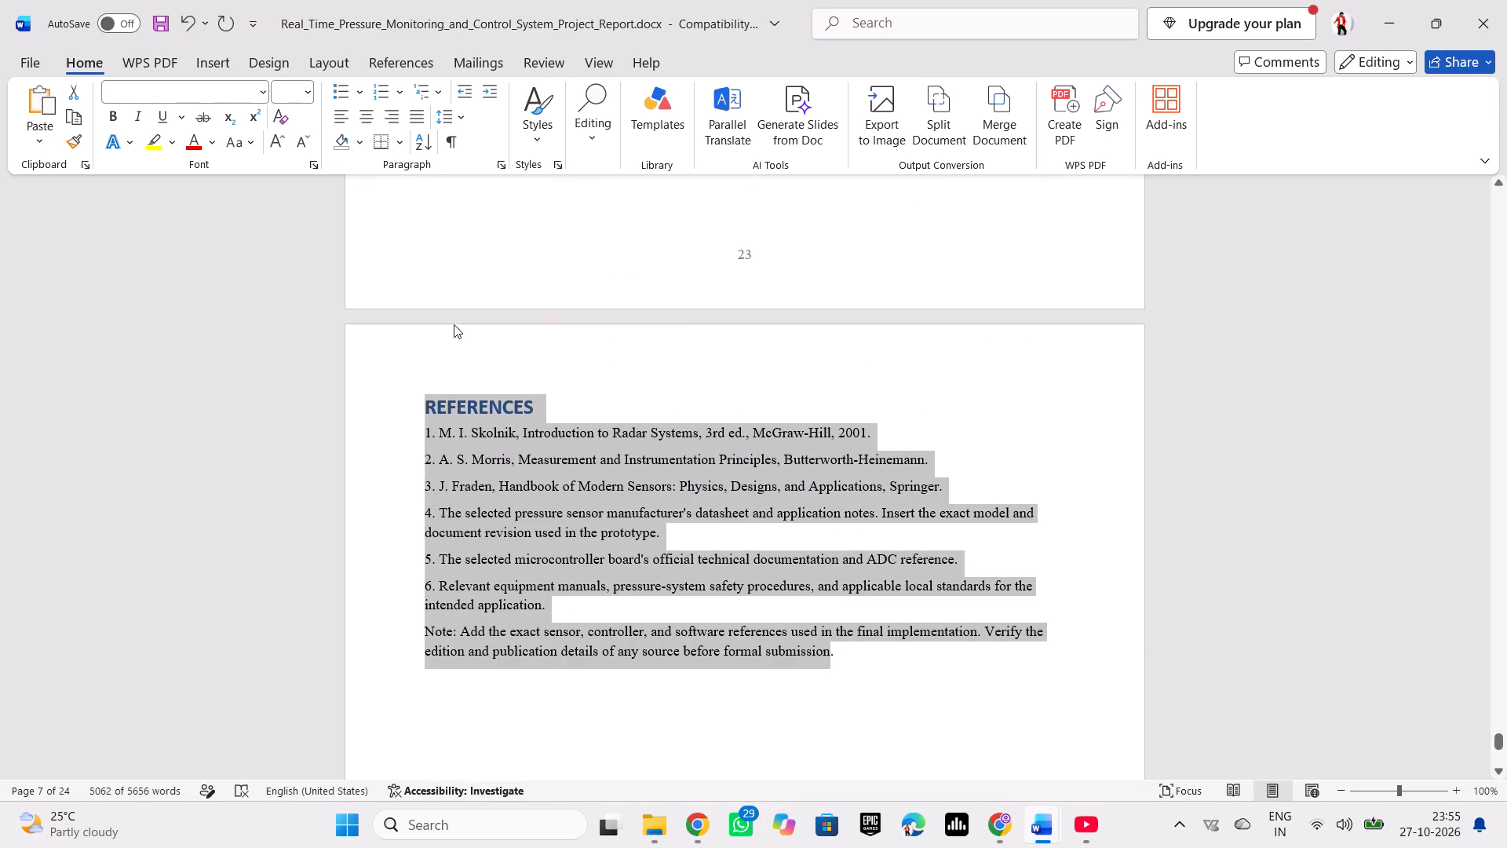
pyautogui.click(410, 117)
pyautogui.click(273, 86)
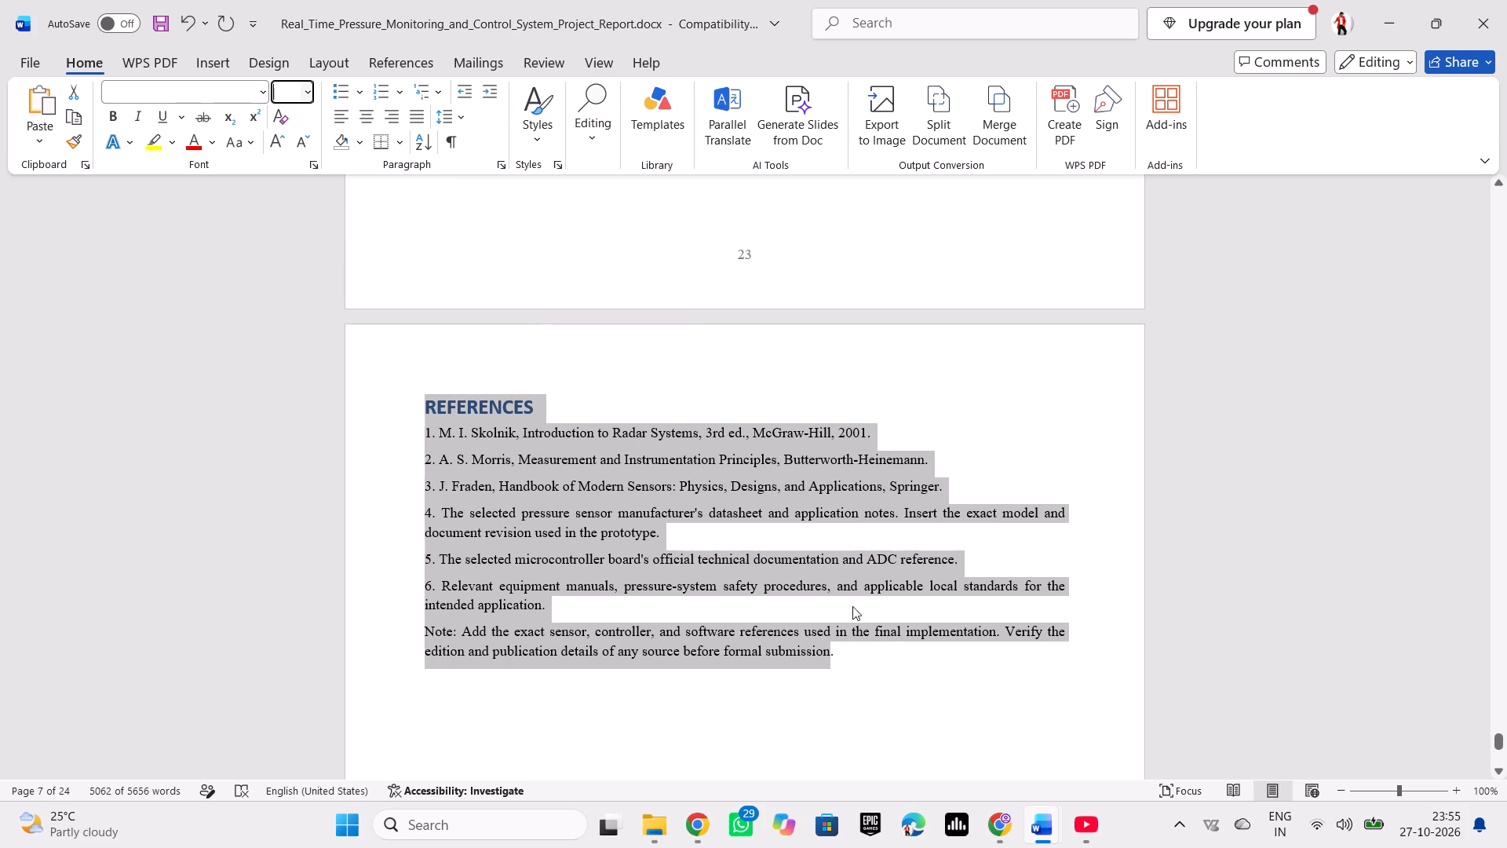
# Delete the whole REFERENCES section, from its heading through the closing note about source verification.
pyautogui.click(882, 649)
pyautogui.moveTo(845, 656); pyautogui.dragTo(549, 487)
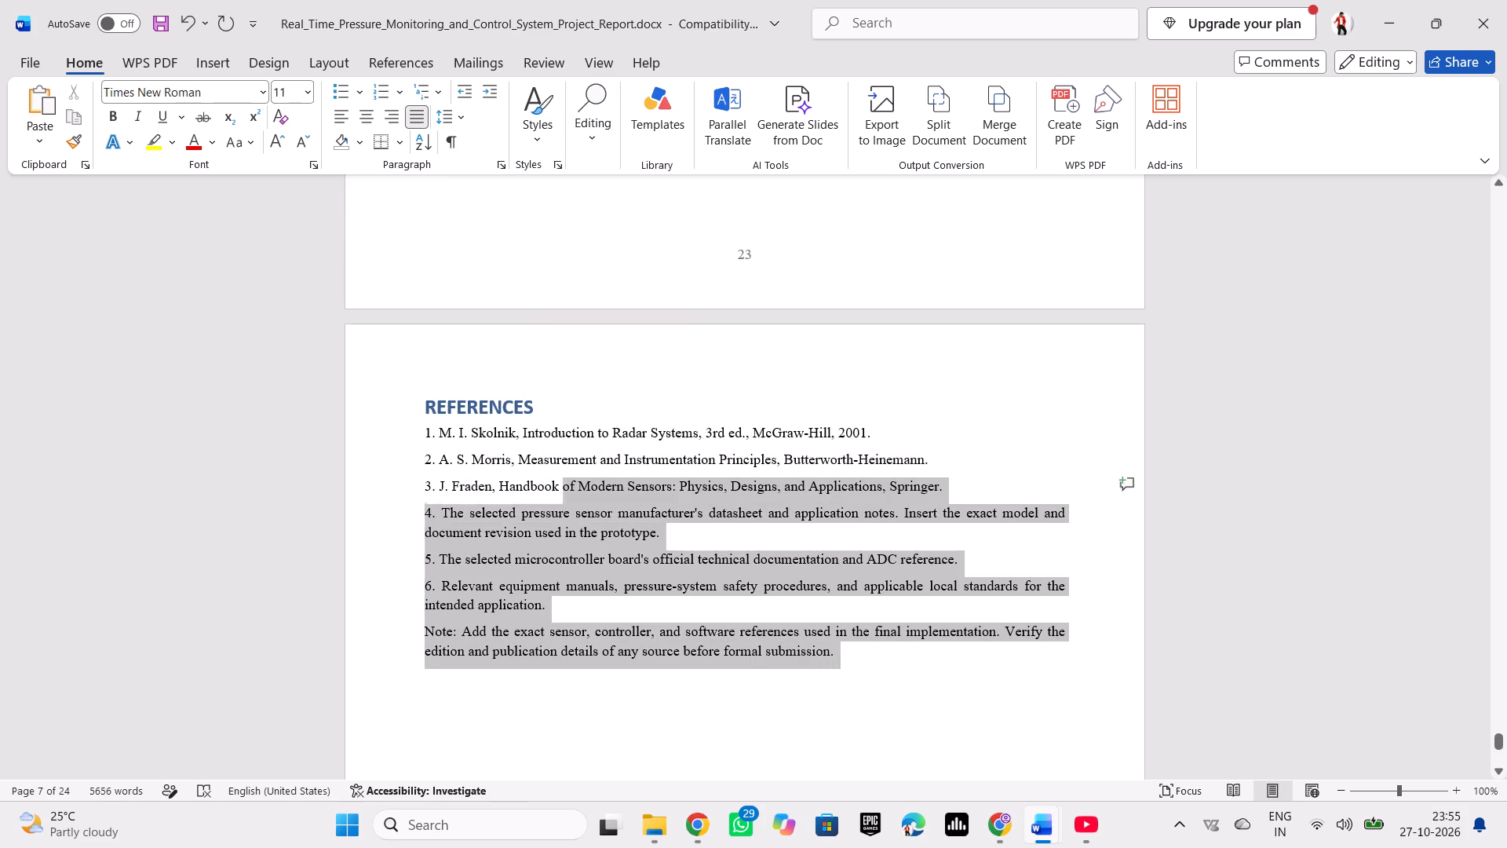
pyautogui.moveTo(549, 487); pyautogui.dragTo(435, 404)
pyautogui.press('BackSpace')
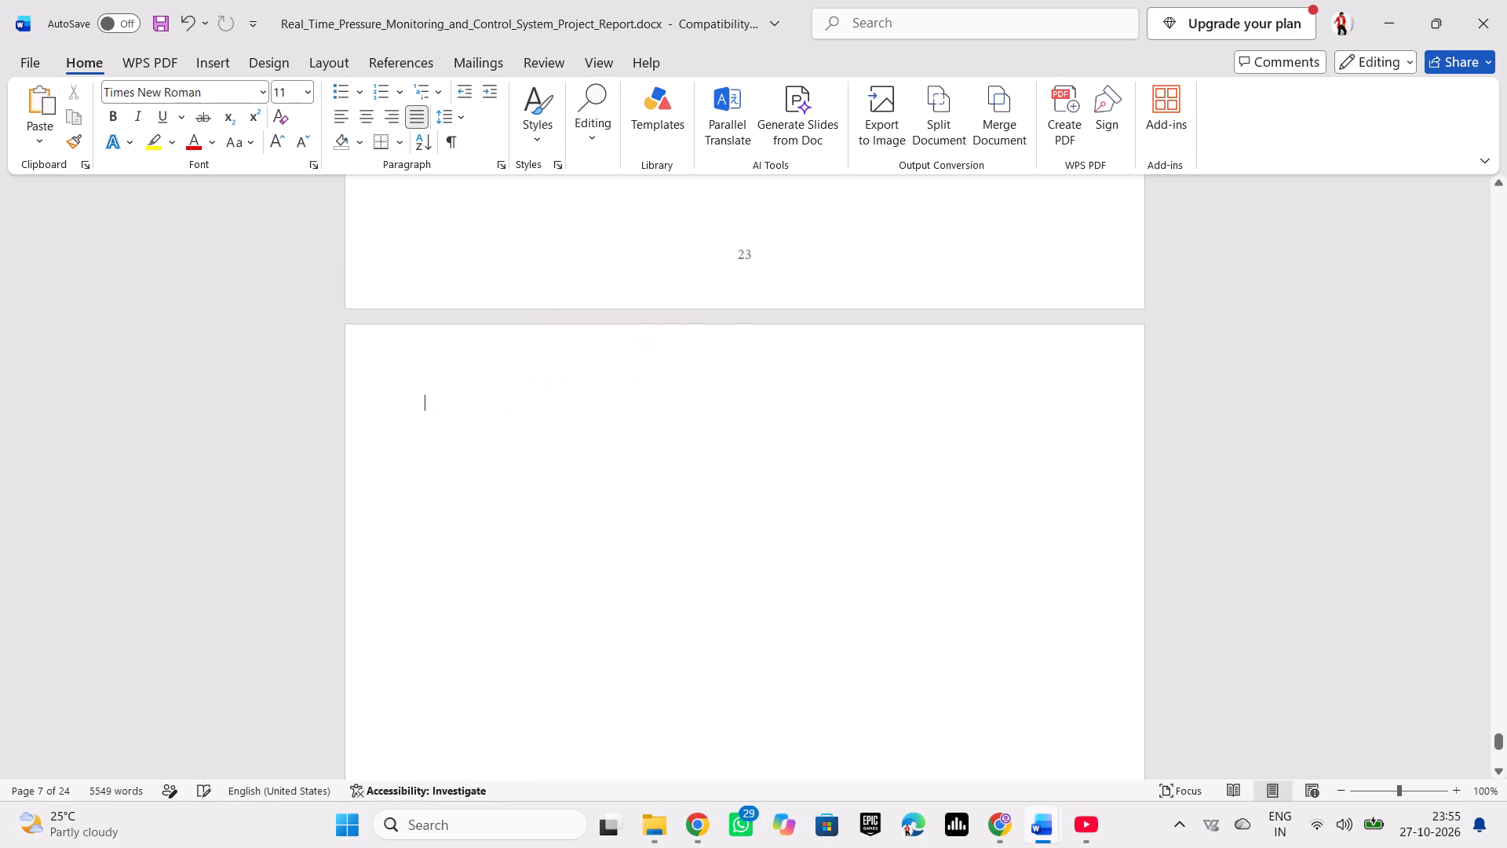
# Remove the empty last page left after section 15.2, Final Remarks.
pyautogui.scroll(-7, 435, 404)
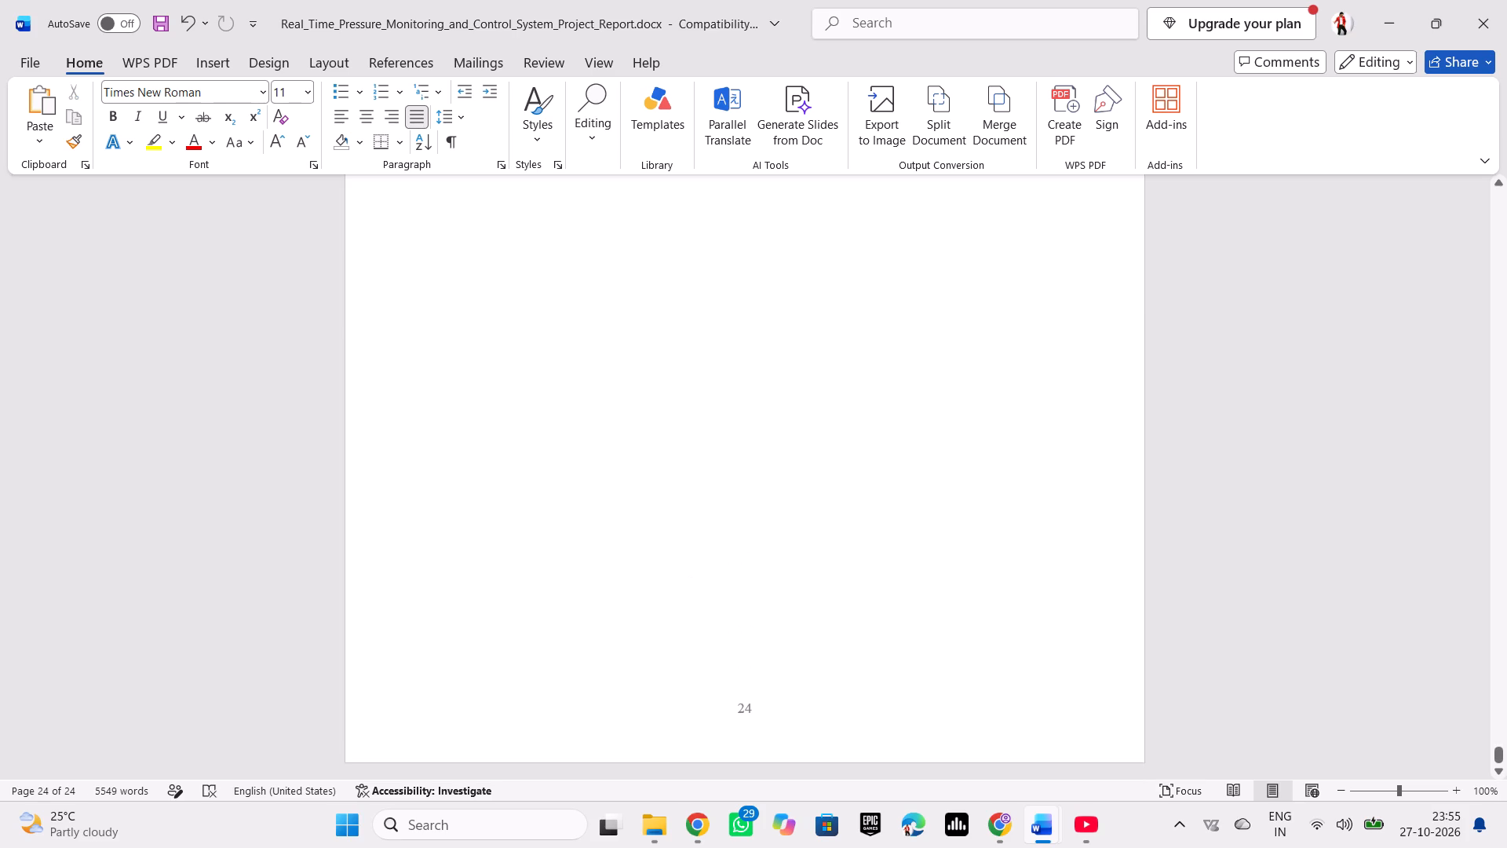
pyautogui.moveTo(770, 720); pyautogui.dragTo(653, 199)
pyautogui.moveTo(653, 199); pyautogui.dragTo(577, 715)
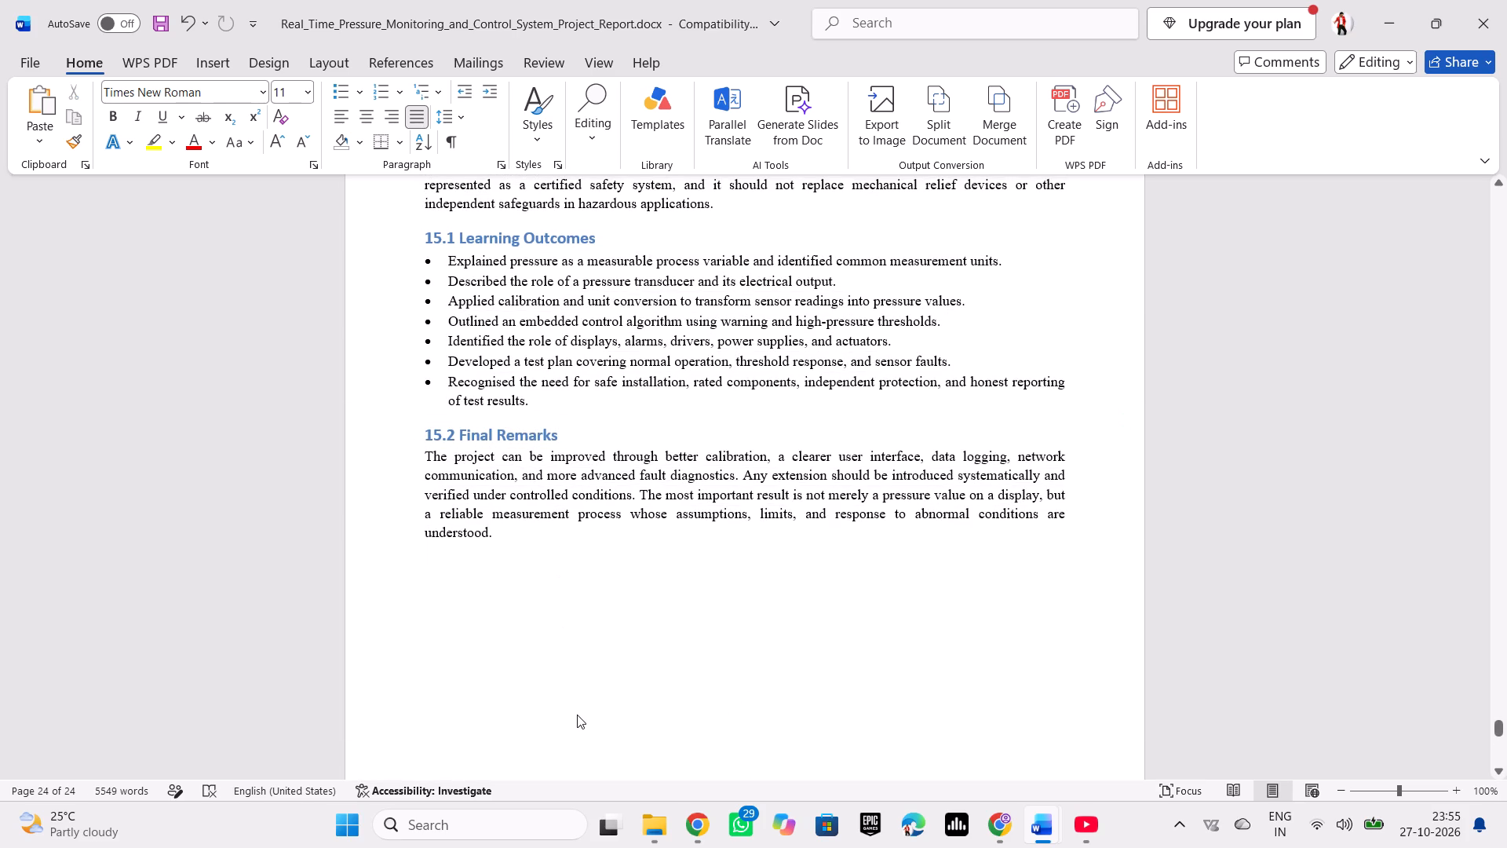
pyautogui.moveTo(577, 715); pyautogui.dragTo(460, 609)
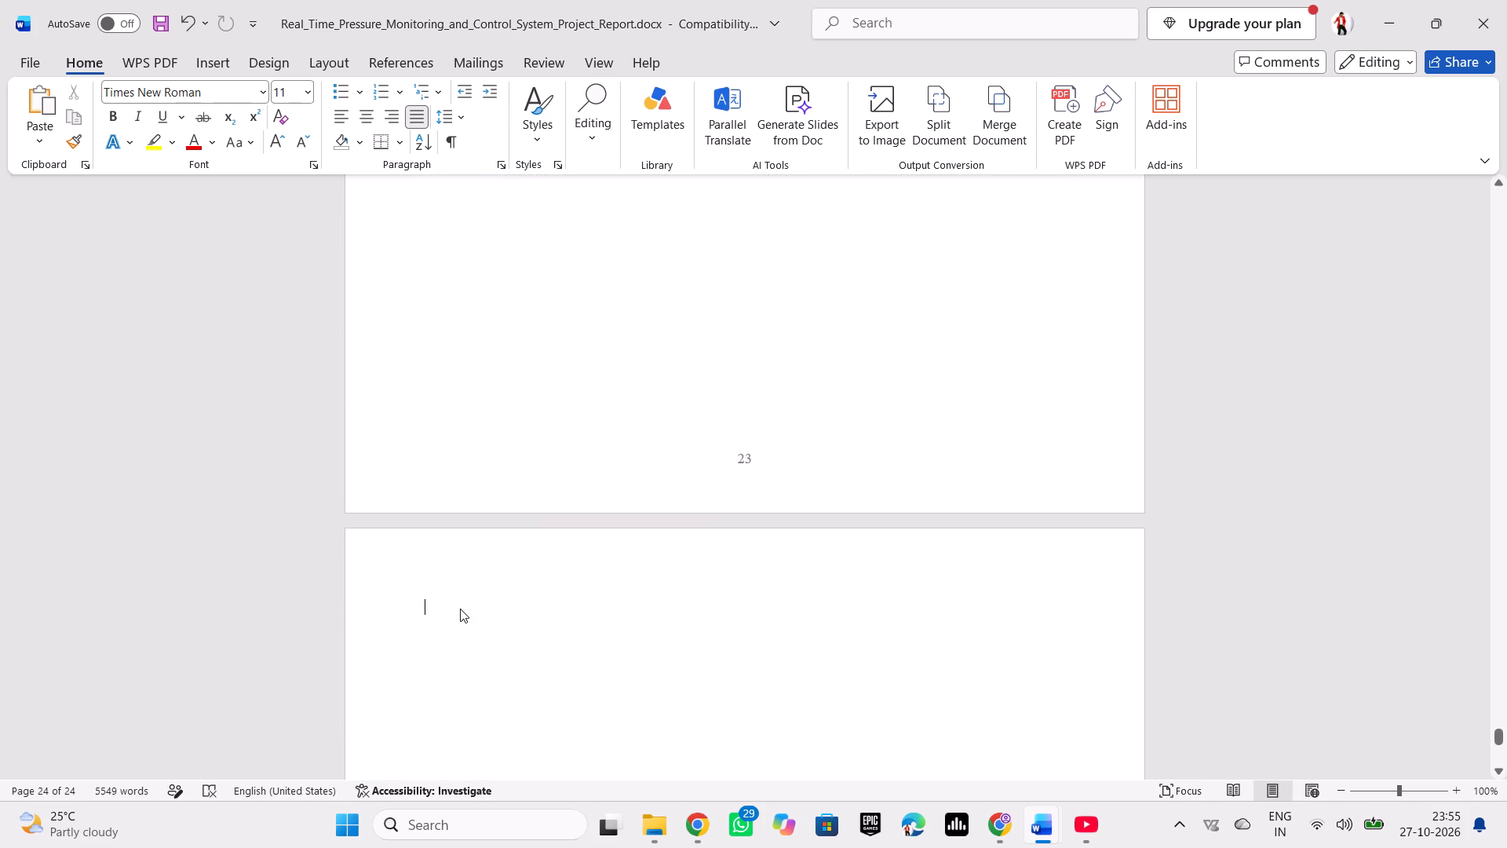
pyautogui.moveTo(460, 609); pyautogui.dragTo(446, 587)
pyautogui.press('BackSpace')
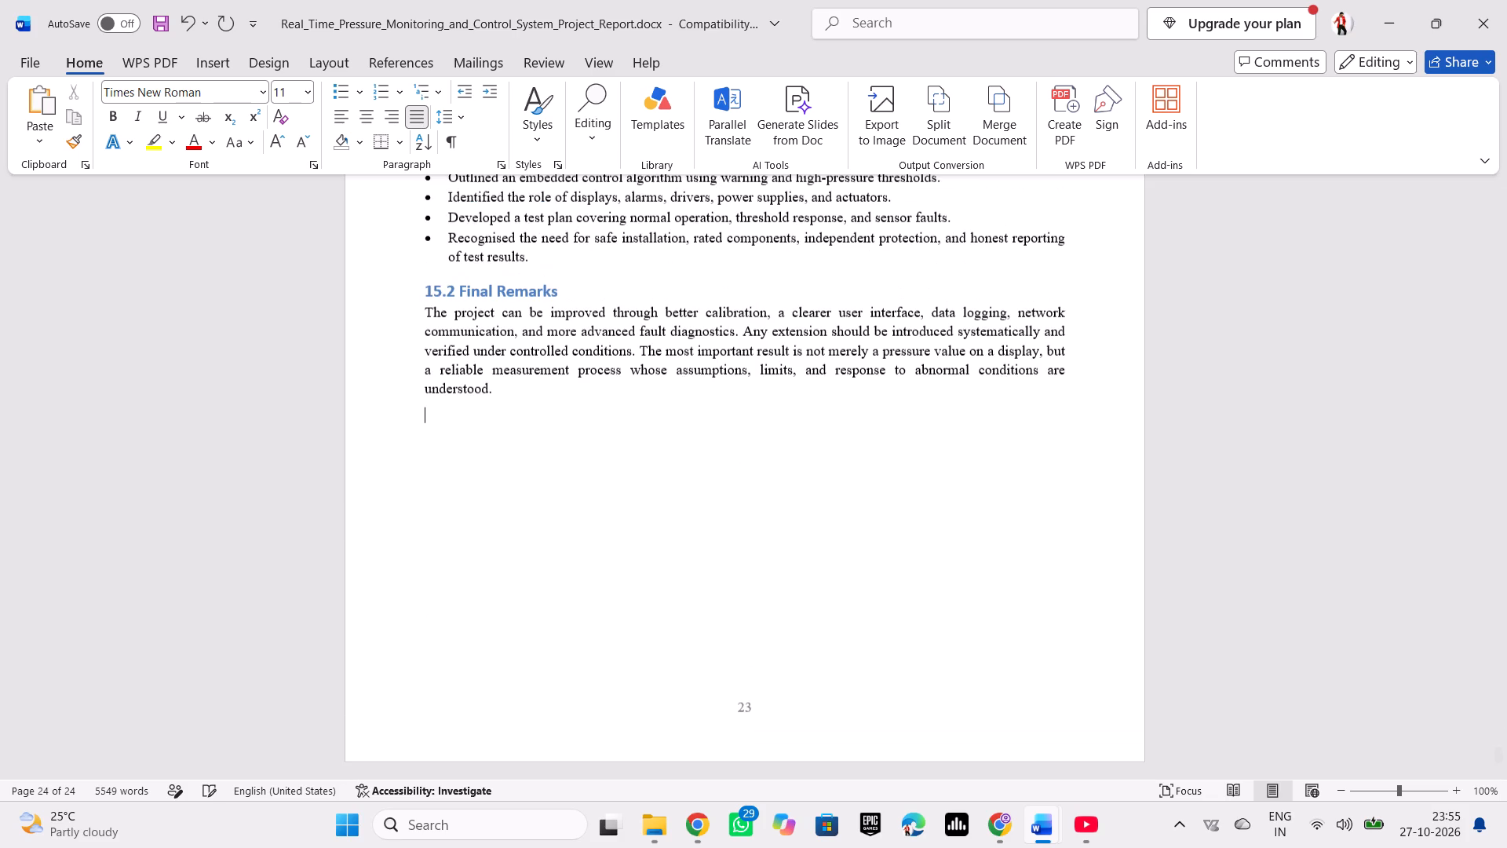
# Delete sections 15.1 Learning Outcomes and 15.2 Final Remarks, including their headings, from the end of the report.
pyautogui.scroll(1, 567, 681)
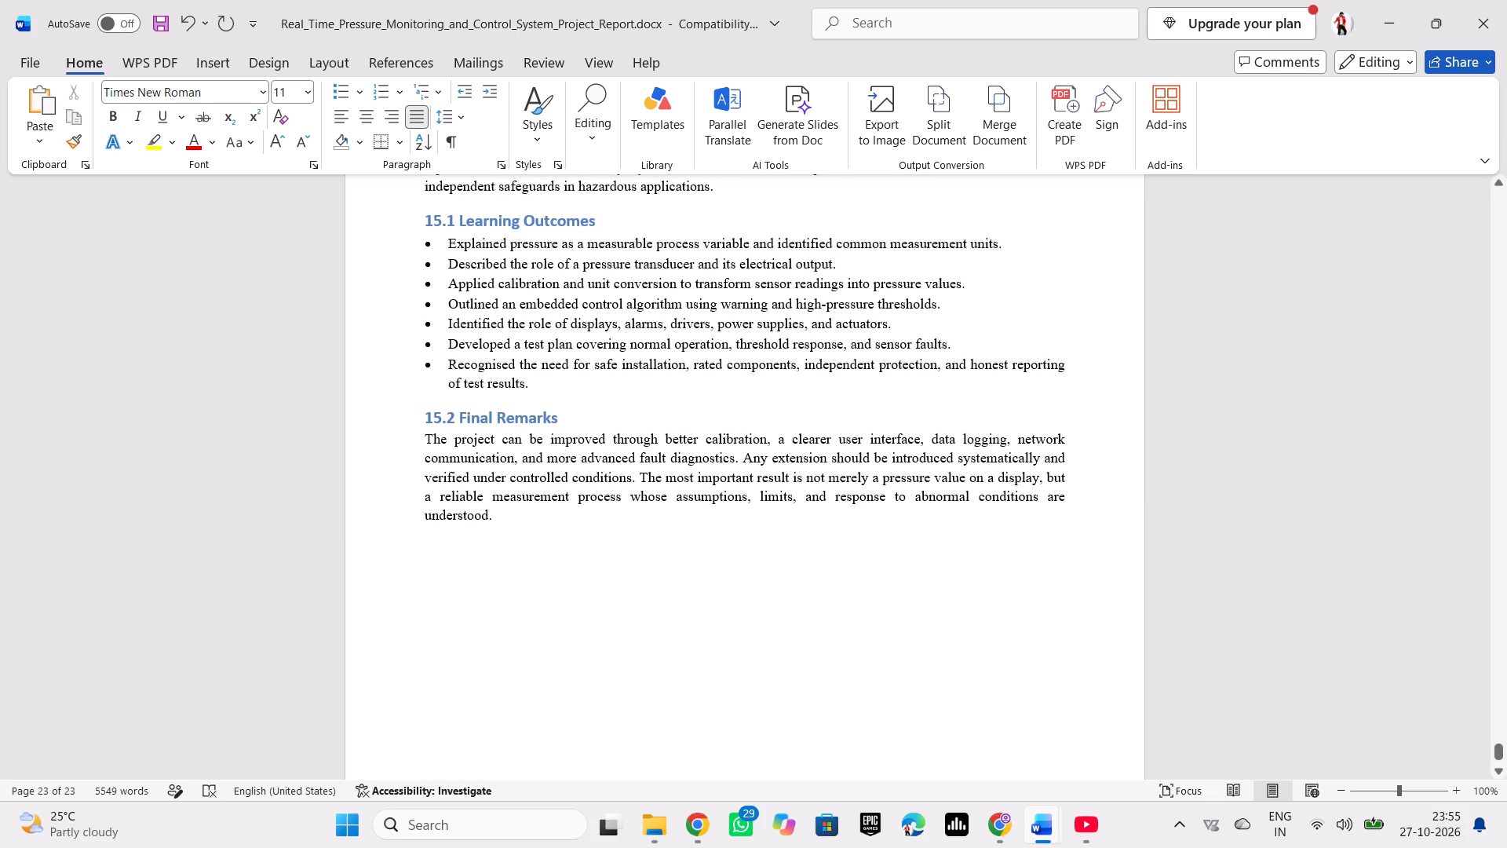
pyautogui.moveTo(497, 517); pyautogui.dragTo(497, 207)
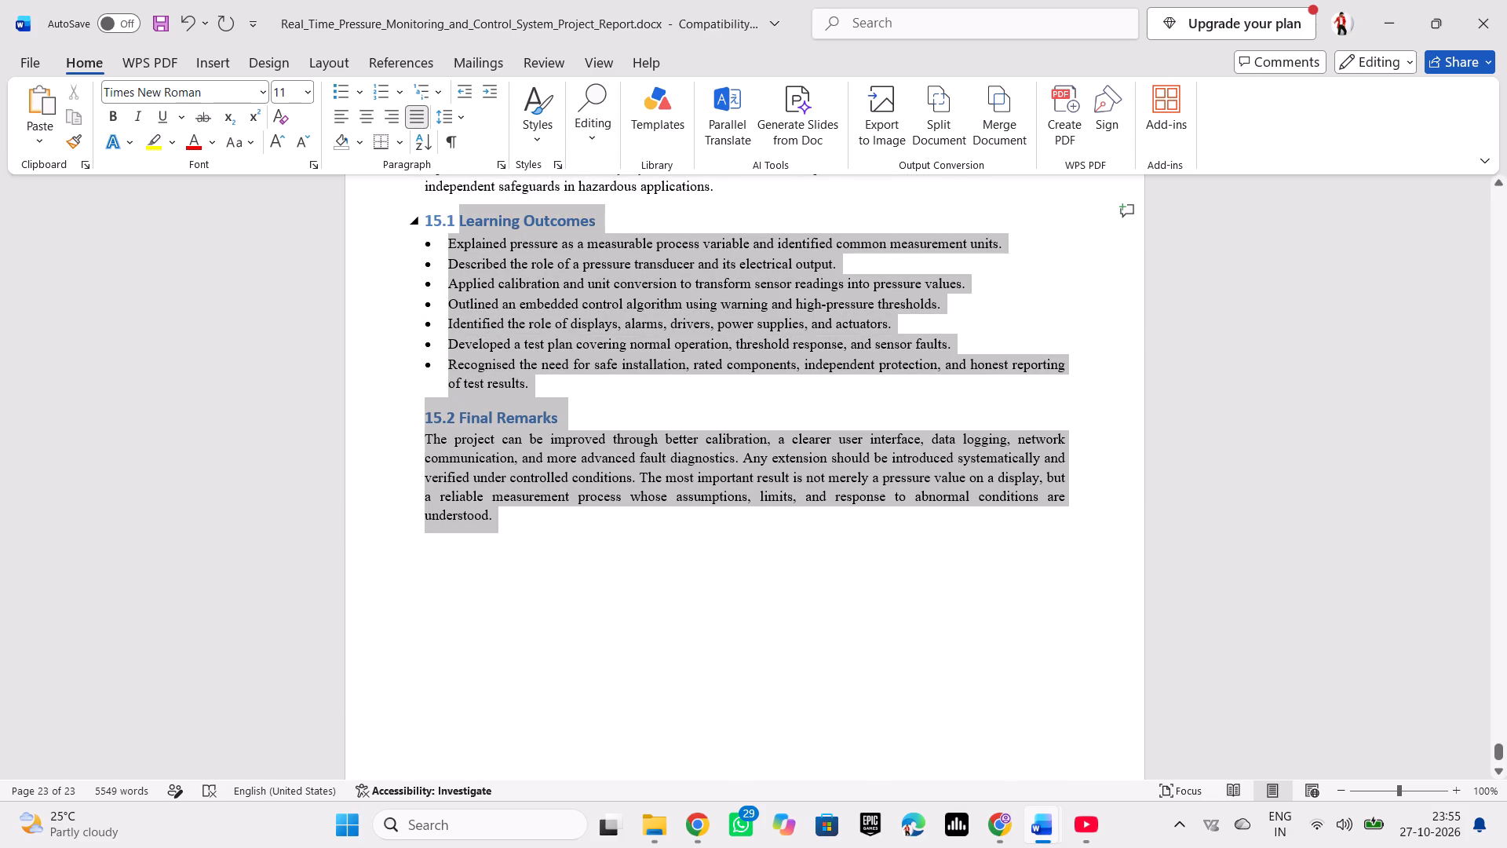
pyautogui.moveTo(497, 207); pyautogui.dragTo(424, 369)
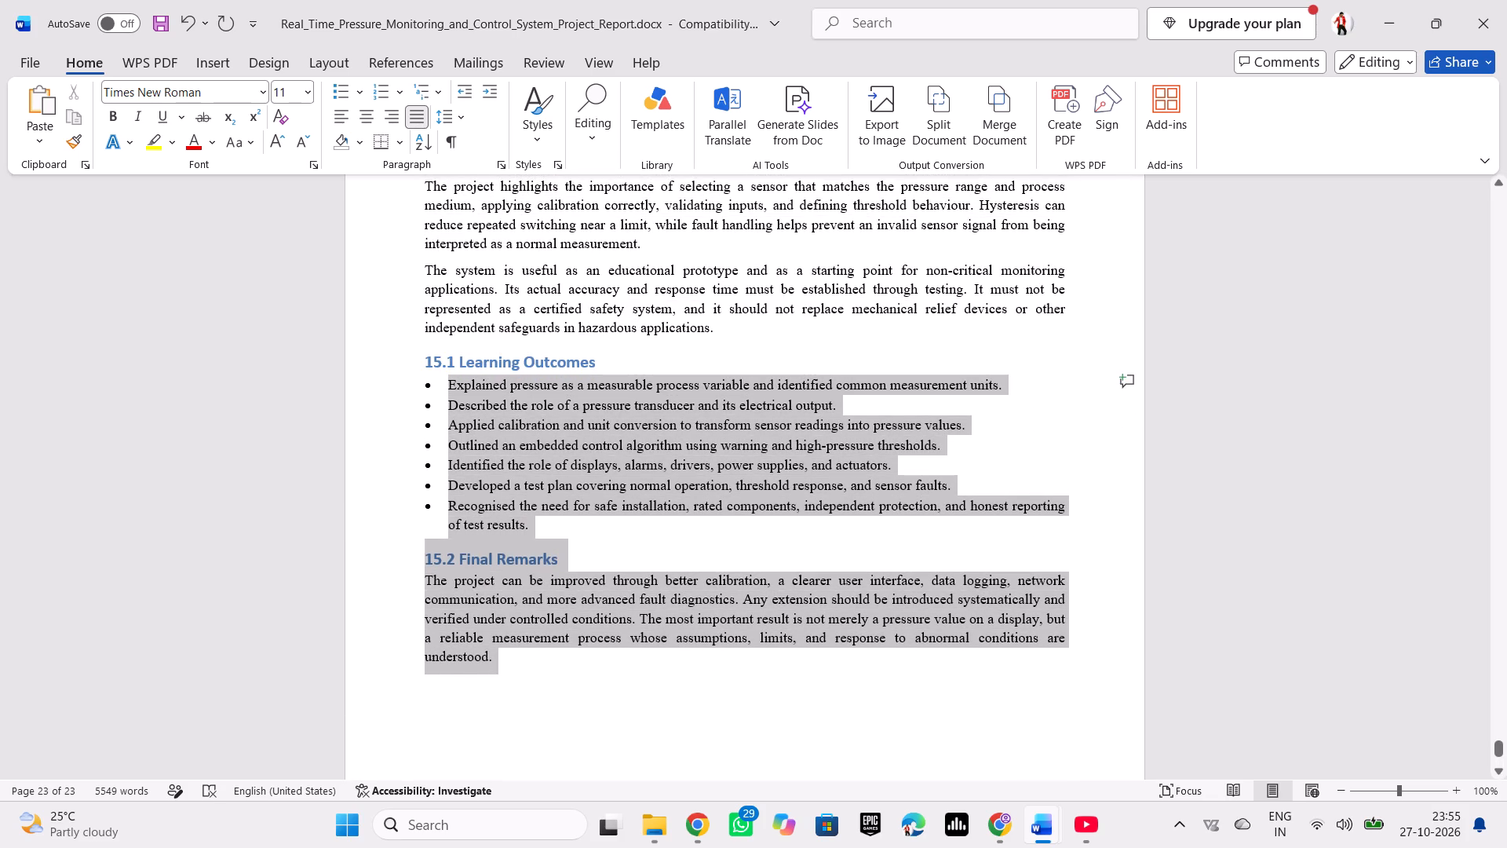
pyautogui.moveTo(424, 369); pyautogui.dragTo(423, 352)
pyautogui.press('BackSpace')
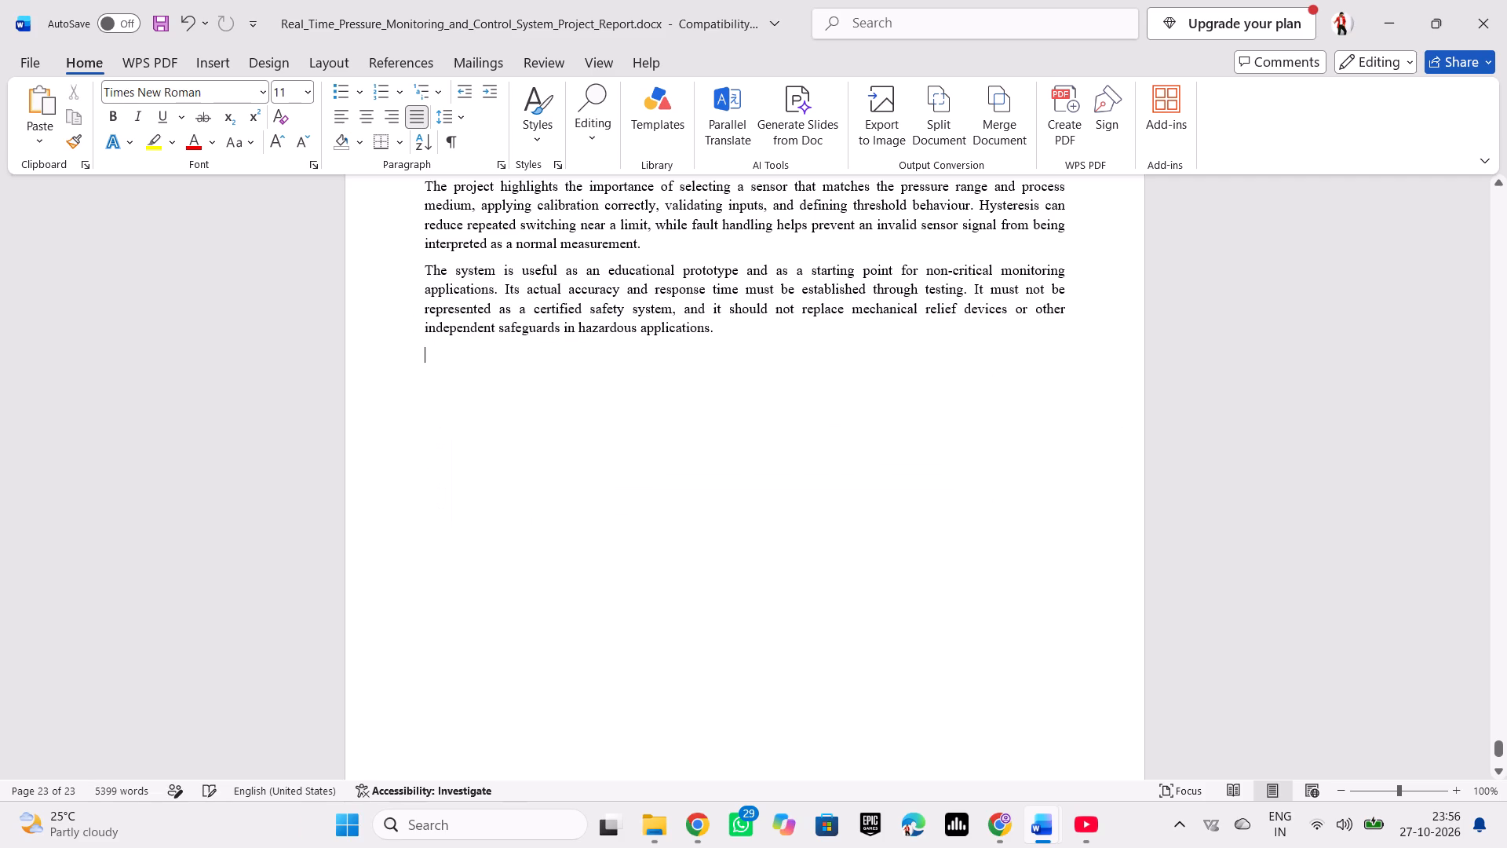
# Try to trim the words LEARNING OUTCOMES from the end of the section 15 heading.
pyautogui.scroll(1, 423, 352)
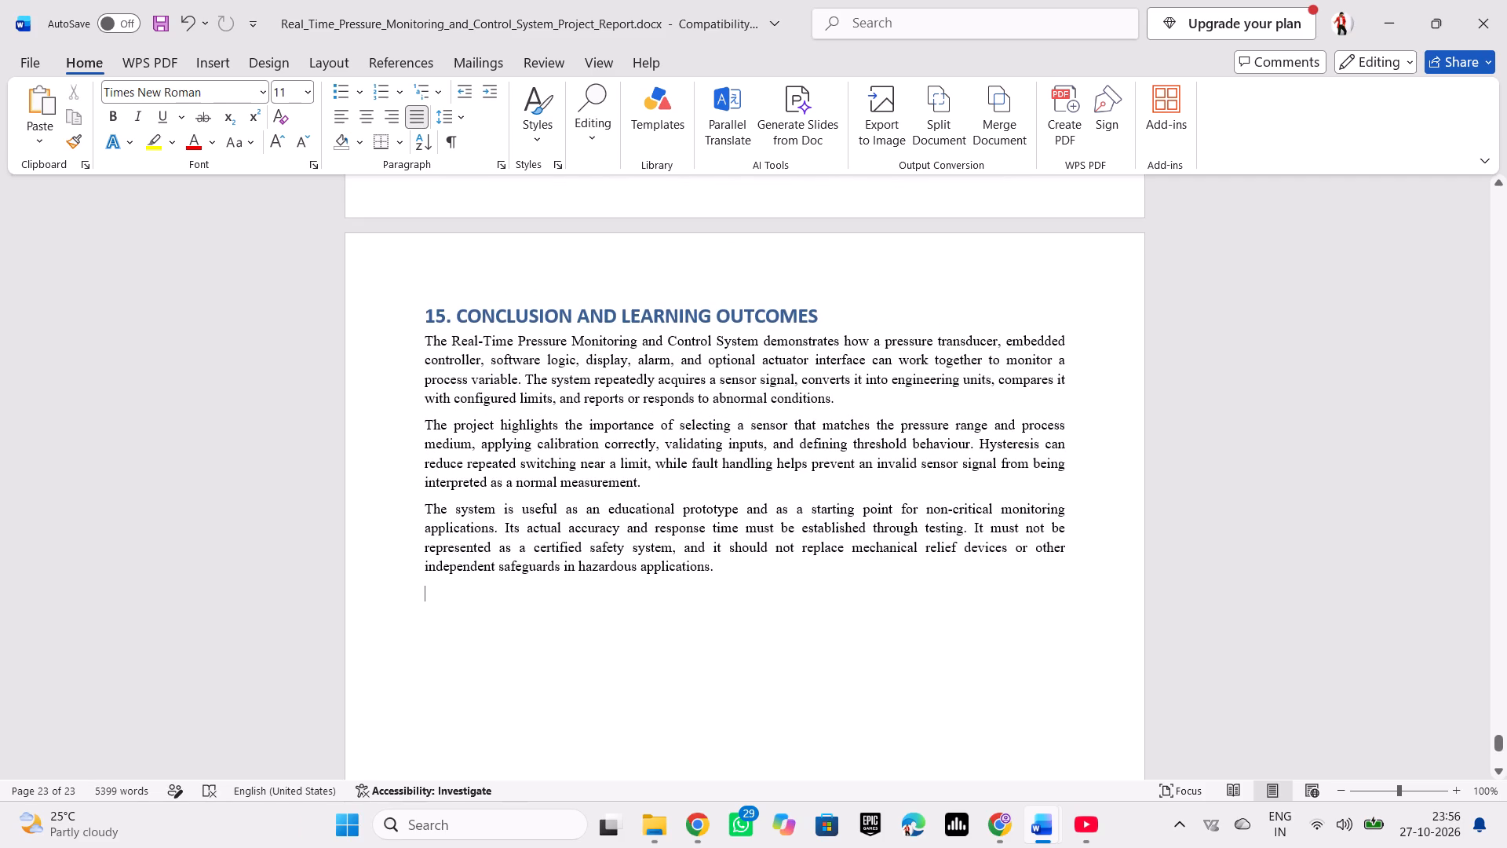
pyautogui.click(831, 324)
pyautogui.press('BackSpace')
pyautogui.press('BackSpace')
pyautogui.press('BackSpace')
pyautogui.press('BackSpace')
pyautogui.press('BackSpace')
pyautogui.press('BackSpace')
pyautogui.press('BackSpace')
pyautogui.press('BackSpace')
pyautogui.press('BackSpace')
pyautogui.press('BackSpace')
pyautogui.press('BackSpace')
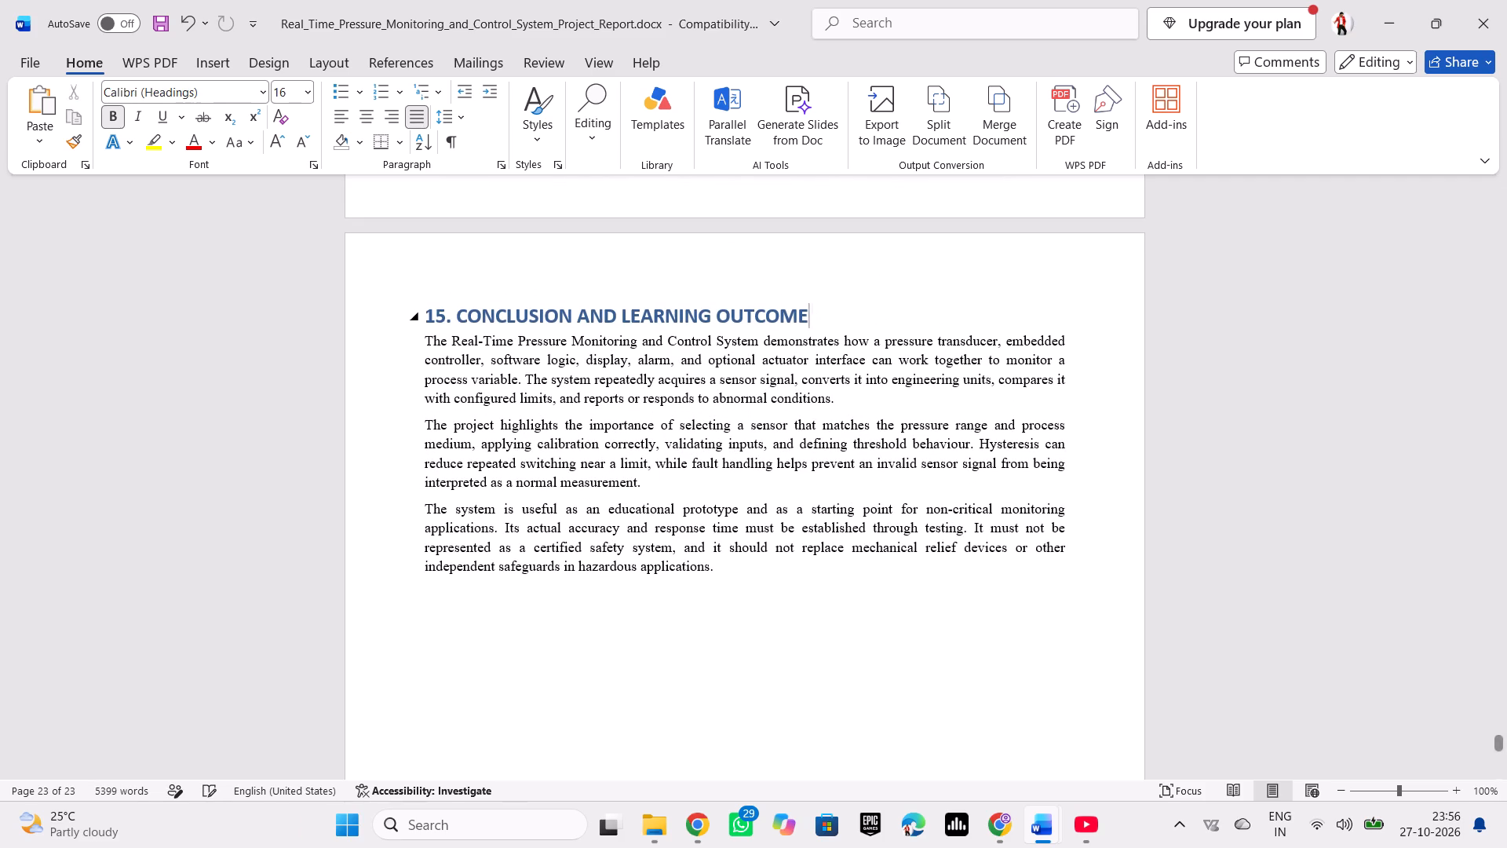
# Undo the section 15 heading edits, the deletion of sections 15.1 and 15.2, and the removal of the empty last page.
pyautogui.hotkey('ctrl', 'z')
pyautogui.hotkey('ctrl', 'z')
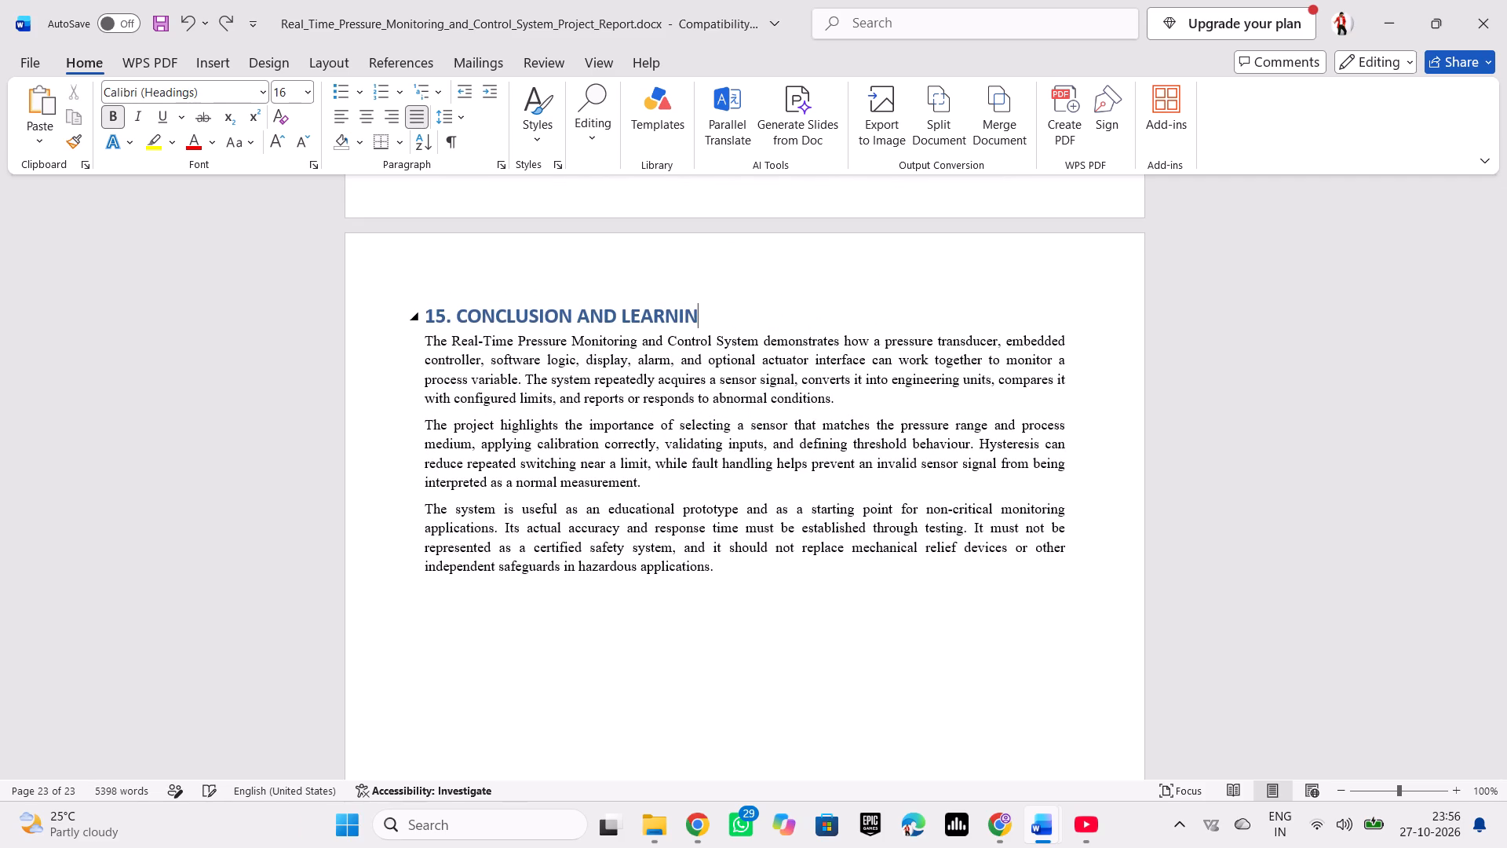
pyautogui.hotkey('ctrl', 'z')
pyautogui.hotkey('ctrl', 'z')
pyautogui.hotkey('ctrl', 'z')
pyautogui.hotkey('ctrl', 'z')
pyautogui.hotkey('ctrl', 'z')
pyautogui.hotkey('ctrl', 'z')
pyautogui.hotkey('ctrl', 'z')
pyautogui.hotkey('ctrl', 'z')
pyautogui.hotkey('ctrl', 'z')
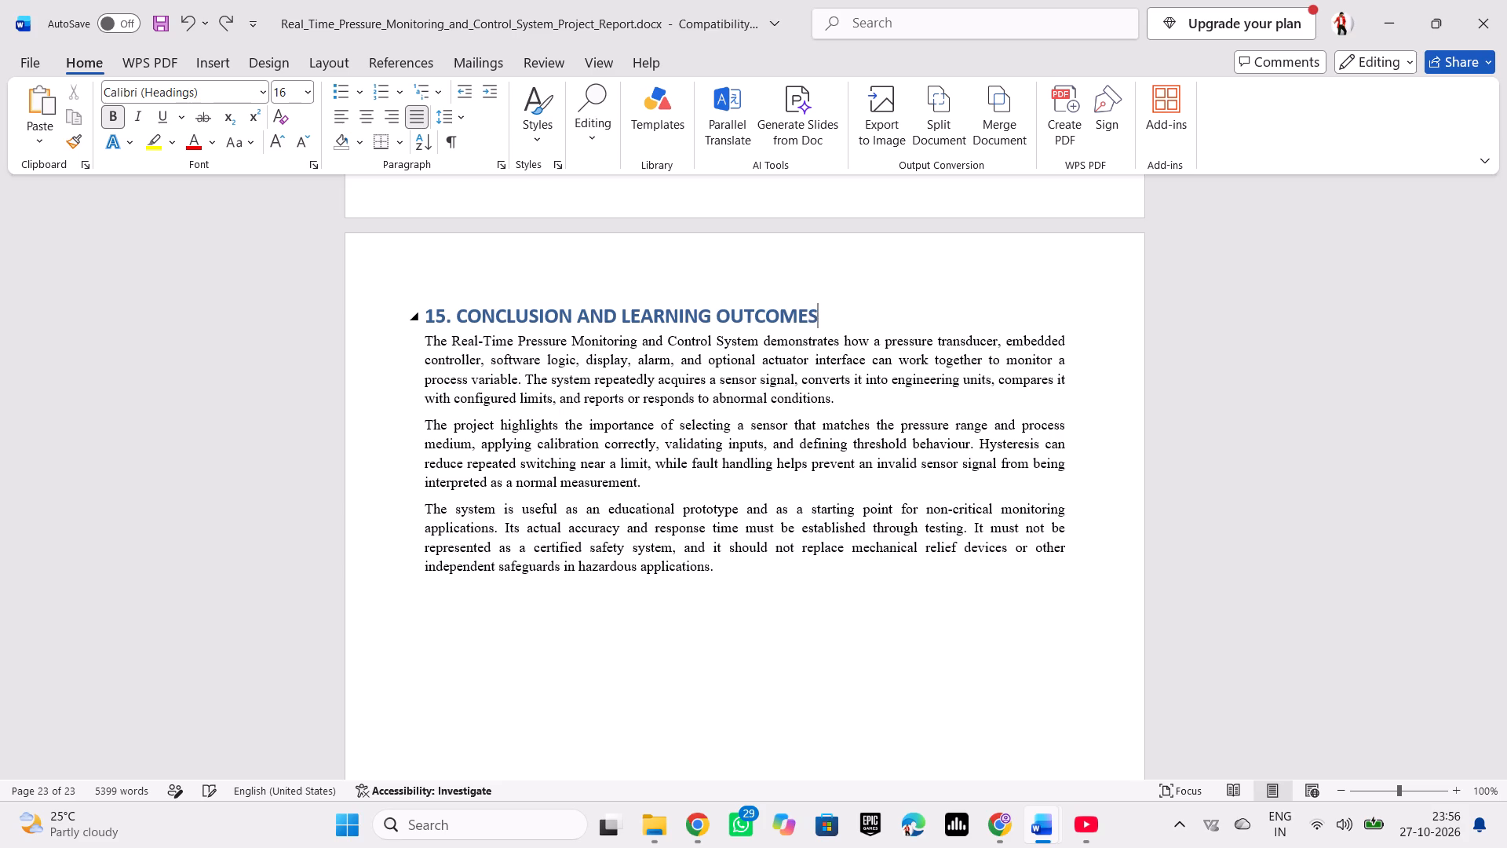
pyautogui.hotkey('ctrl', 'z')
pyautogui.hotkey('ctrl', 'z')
# Remove the empty last page following the 15.2 Final Remarks paragraph.
pyautogui.scroll(-1, 831, 324)
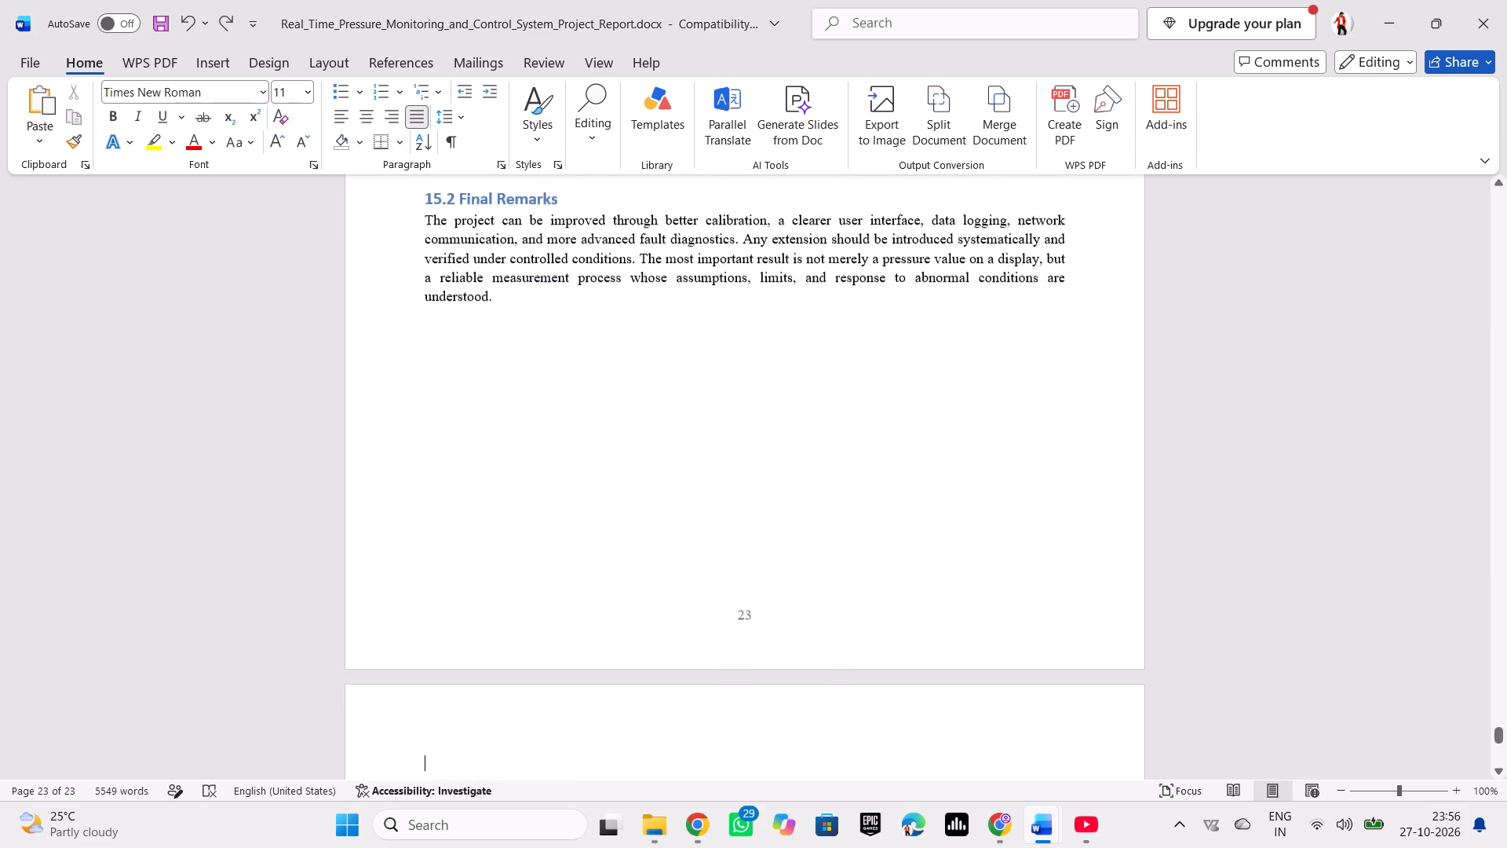
pyautogui.scroll(-1, 831, 324)
pyautogui.hscroll(1, 831, 324)
pyautogui.press('BackSpace')
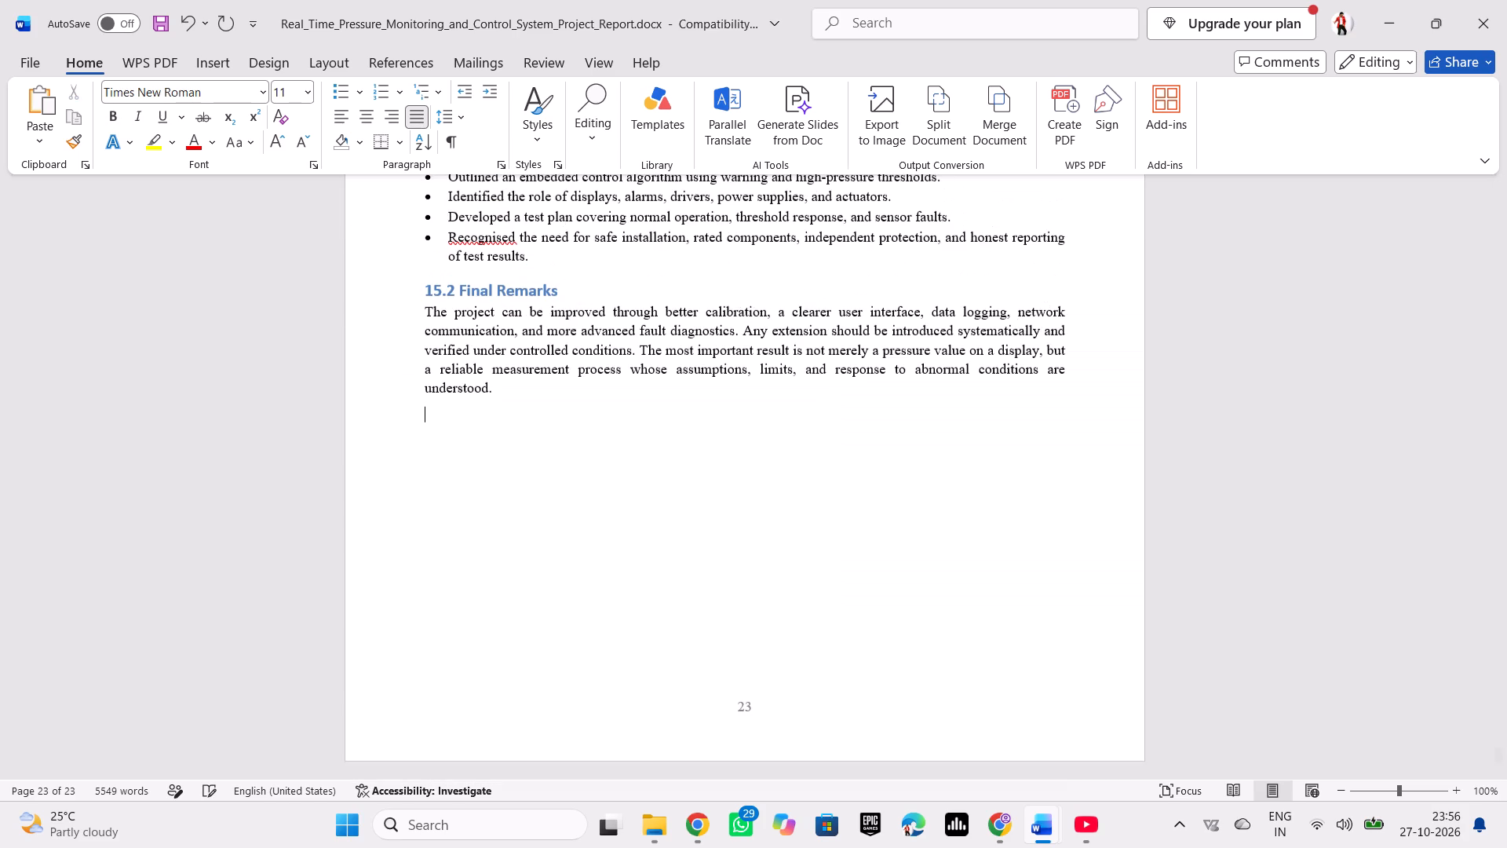
# Copy the paragraph under 15.2 Final Remarks and paste it after "hazardous applications." at the end of section 15's third paragraph.
pyautogui.scroll(1, 831, 324)
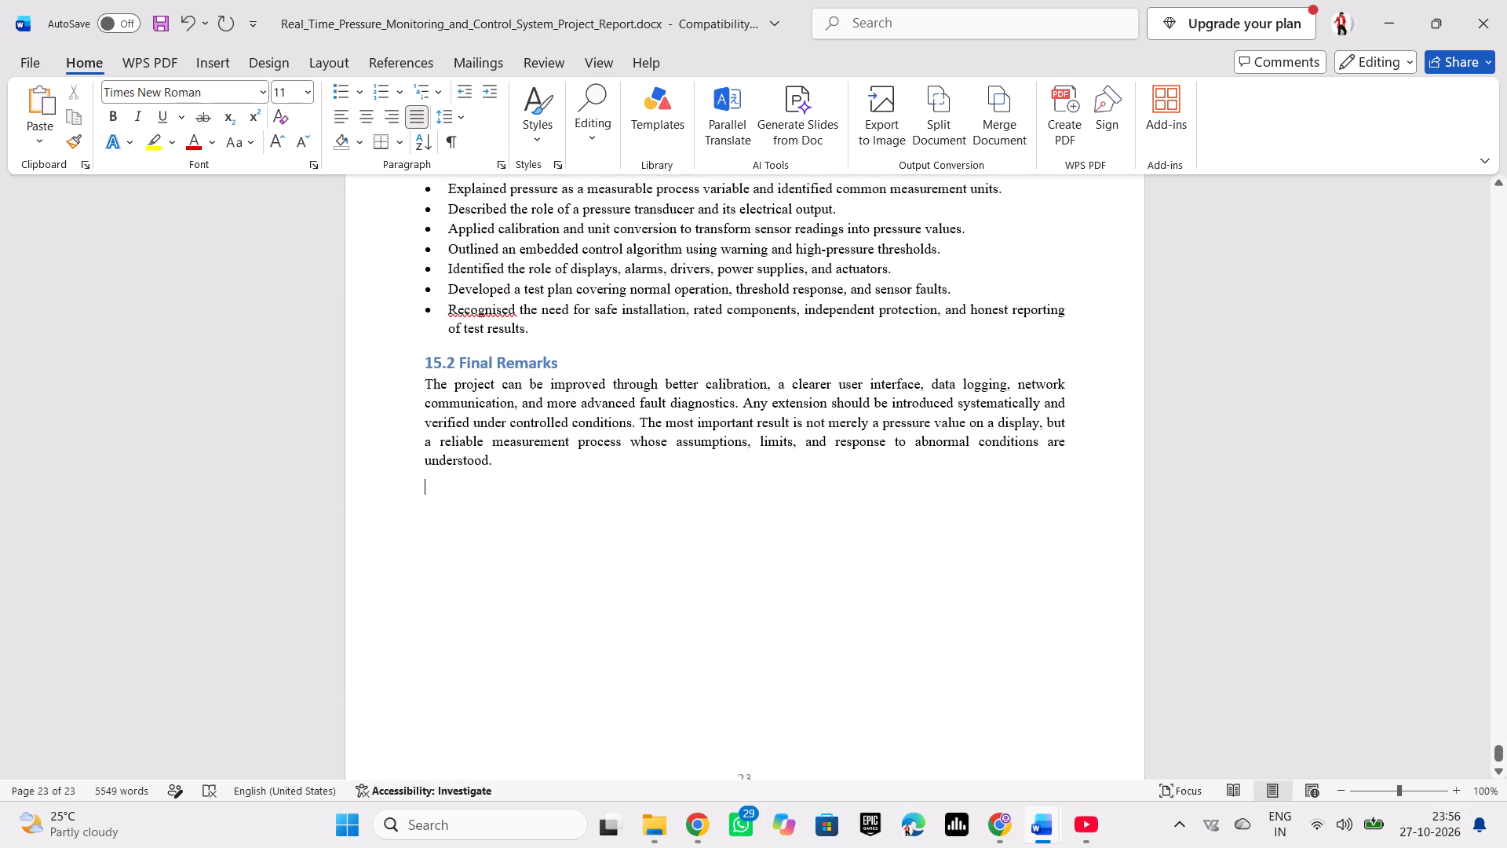
pyautogui.moveTo(560, 477); pyautogui.dragTo(386, 398)
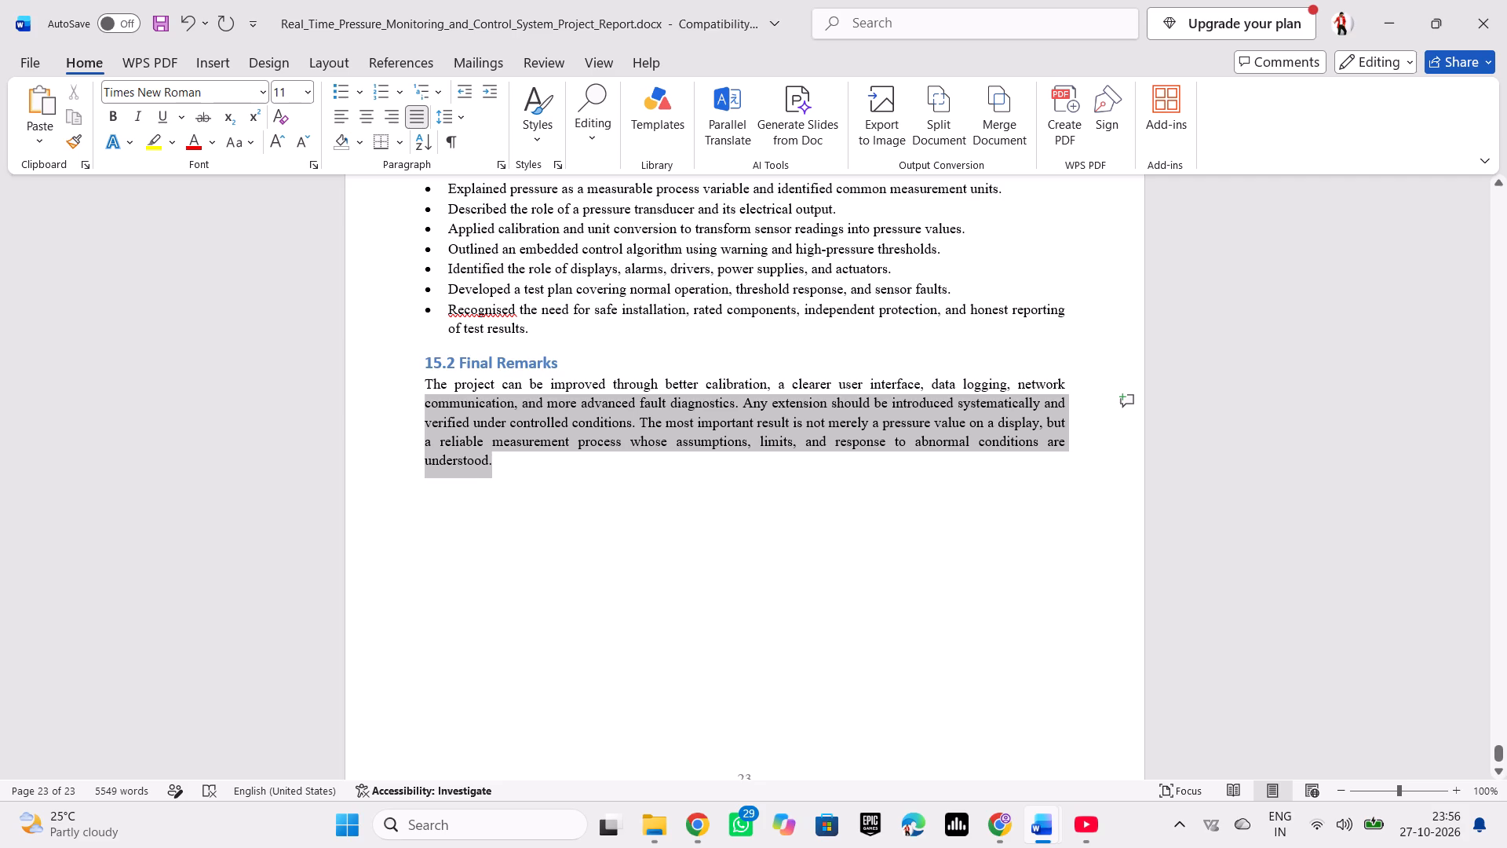
pyautogui.moveTo(386, 398); pyautogui.dragTo(408, 389)
pyautogui.hotkey('ctrl', 'c')
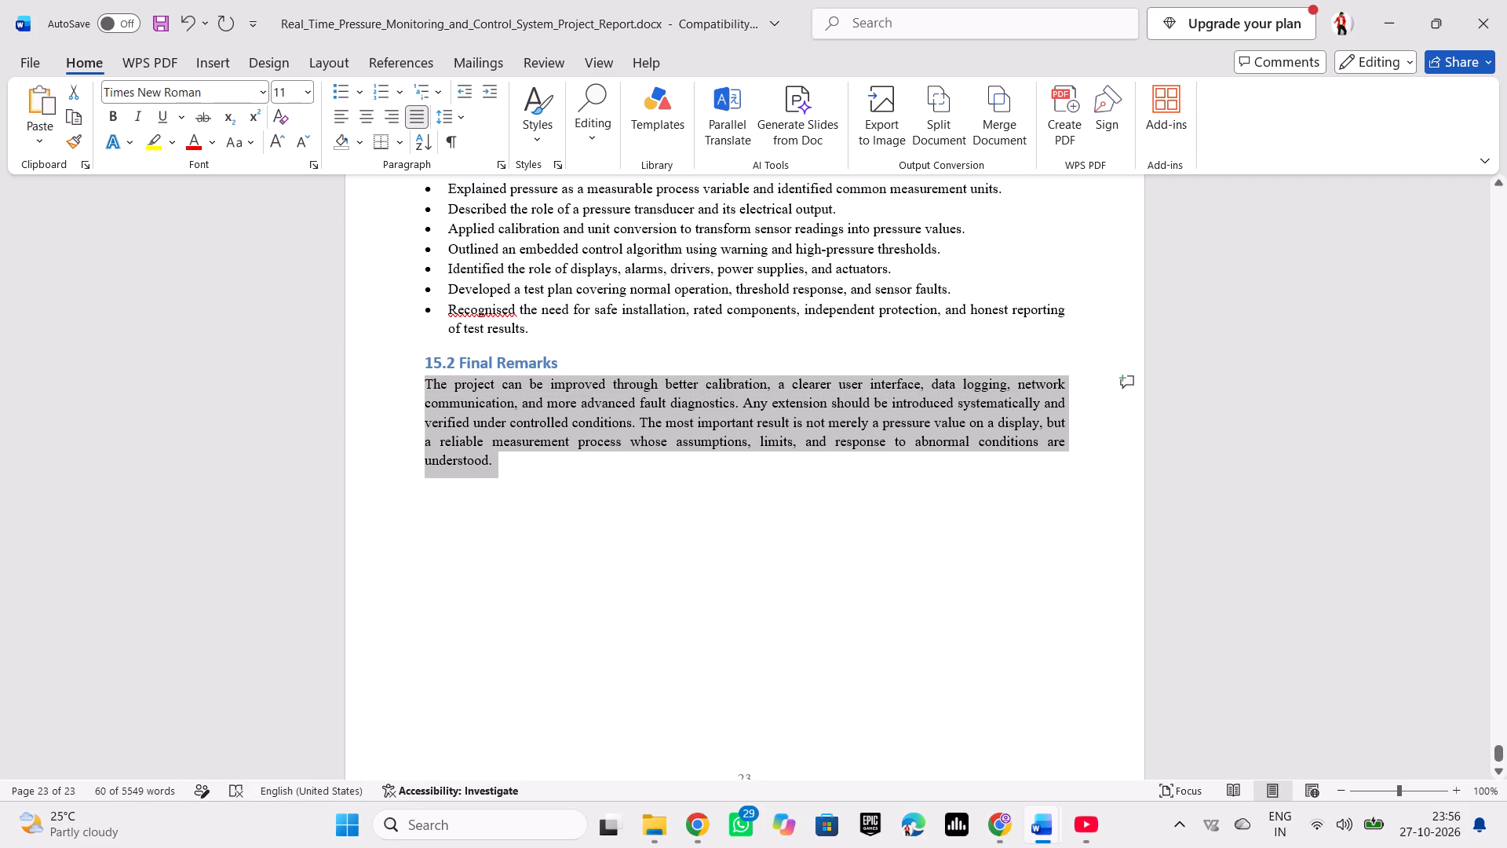
pyautogui.click(644, 531)
pyautogui.scroll(2, 644, 531)
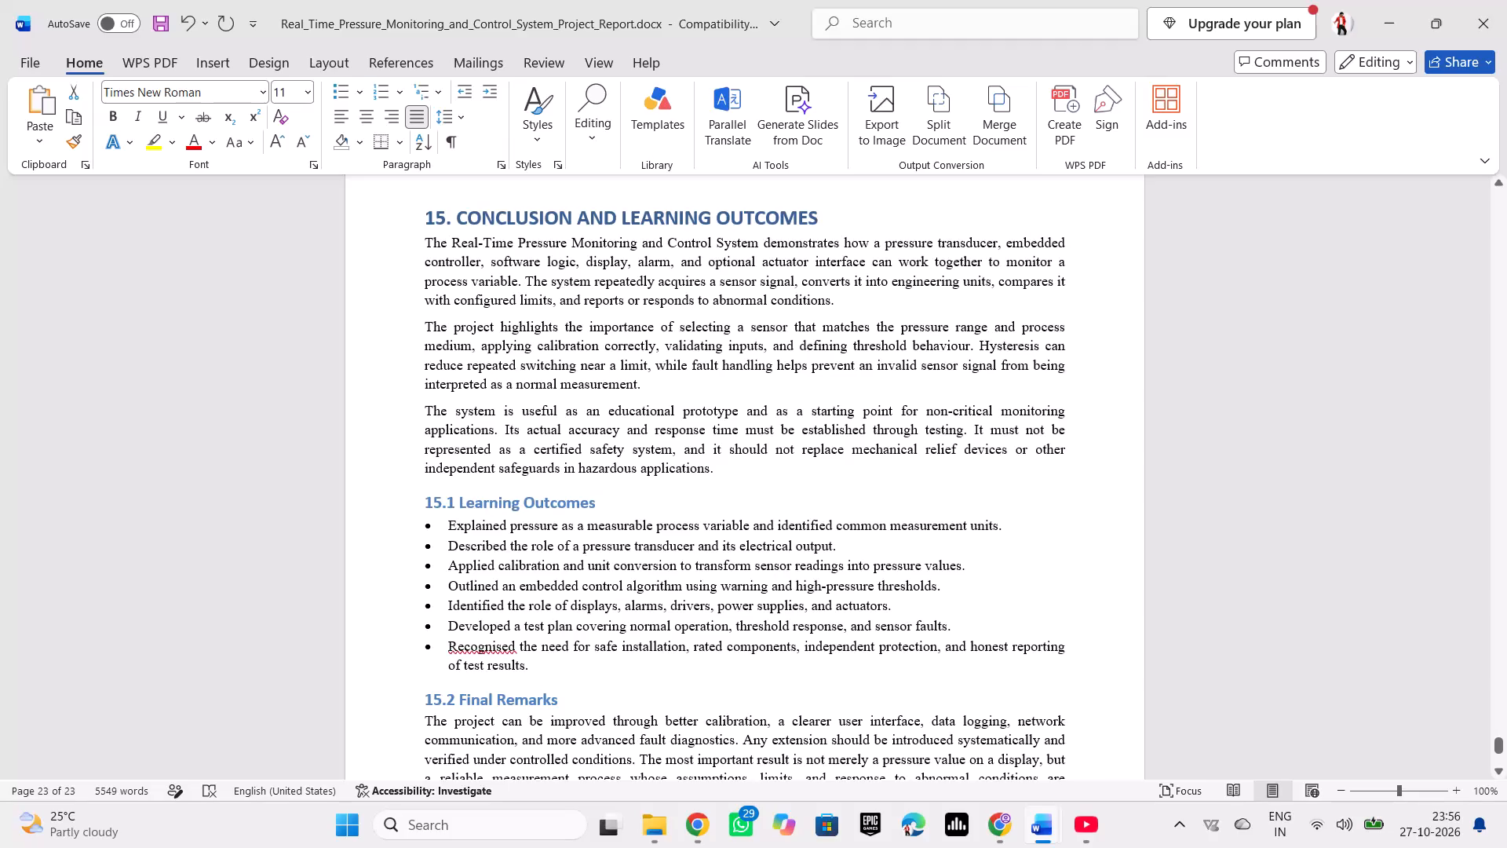
pyautogui.click(735, 467)
pyautogui.hotkey('ctrl', 'v')
# Delete sections 15.1 Learning Outcomes and 15.2 Final Remarks, with their headings, below the extended conclusion paragraph.
pyautogui.scroll(-1, 735, 467)
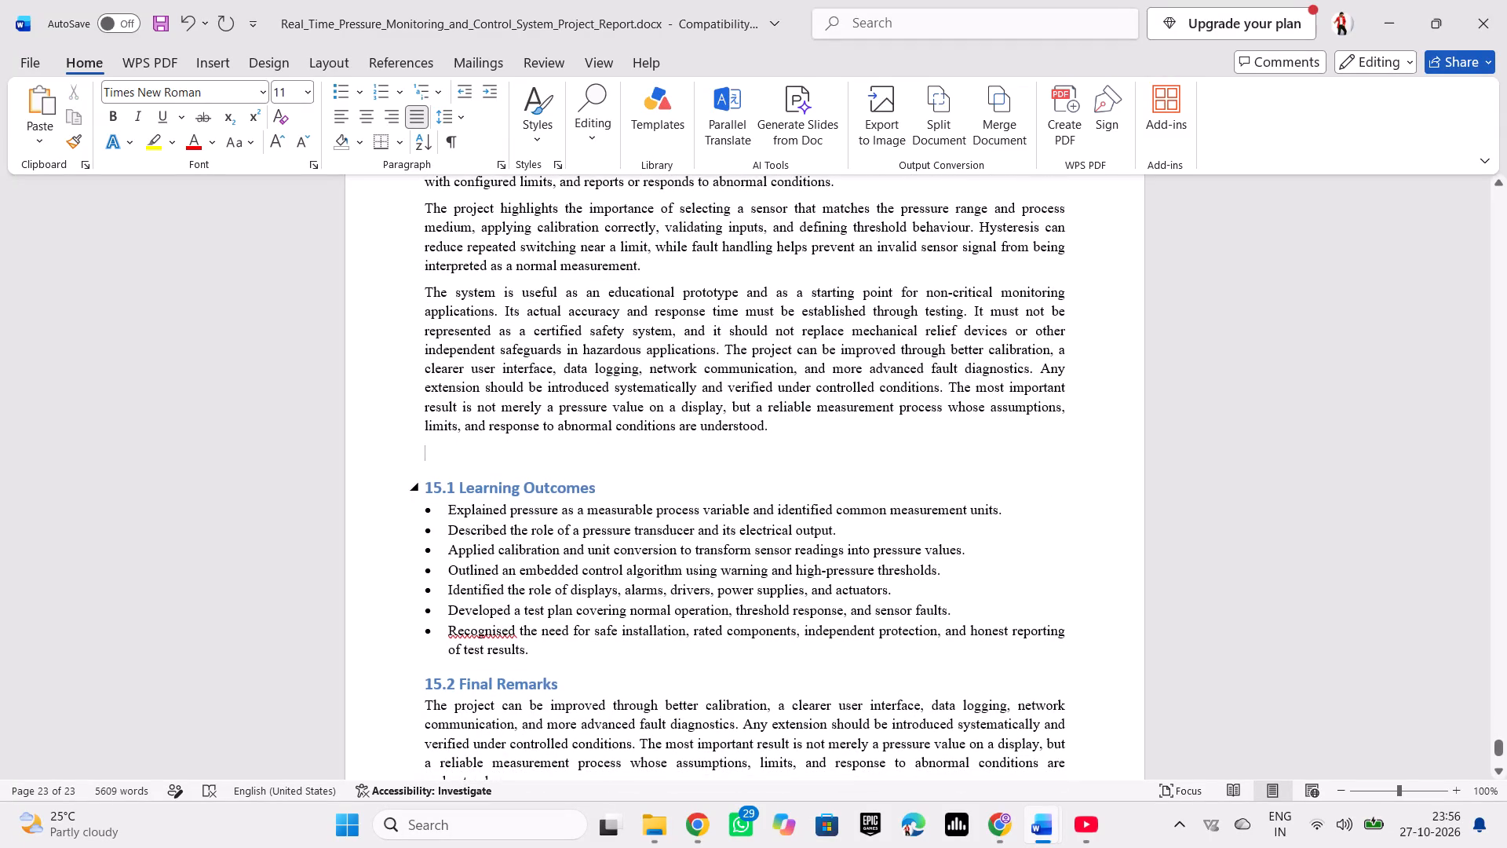
pyautogui.click(418, 482)
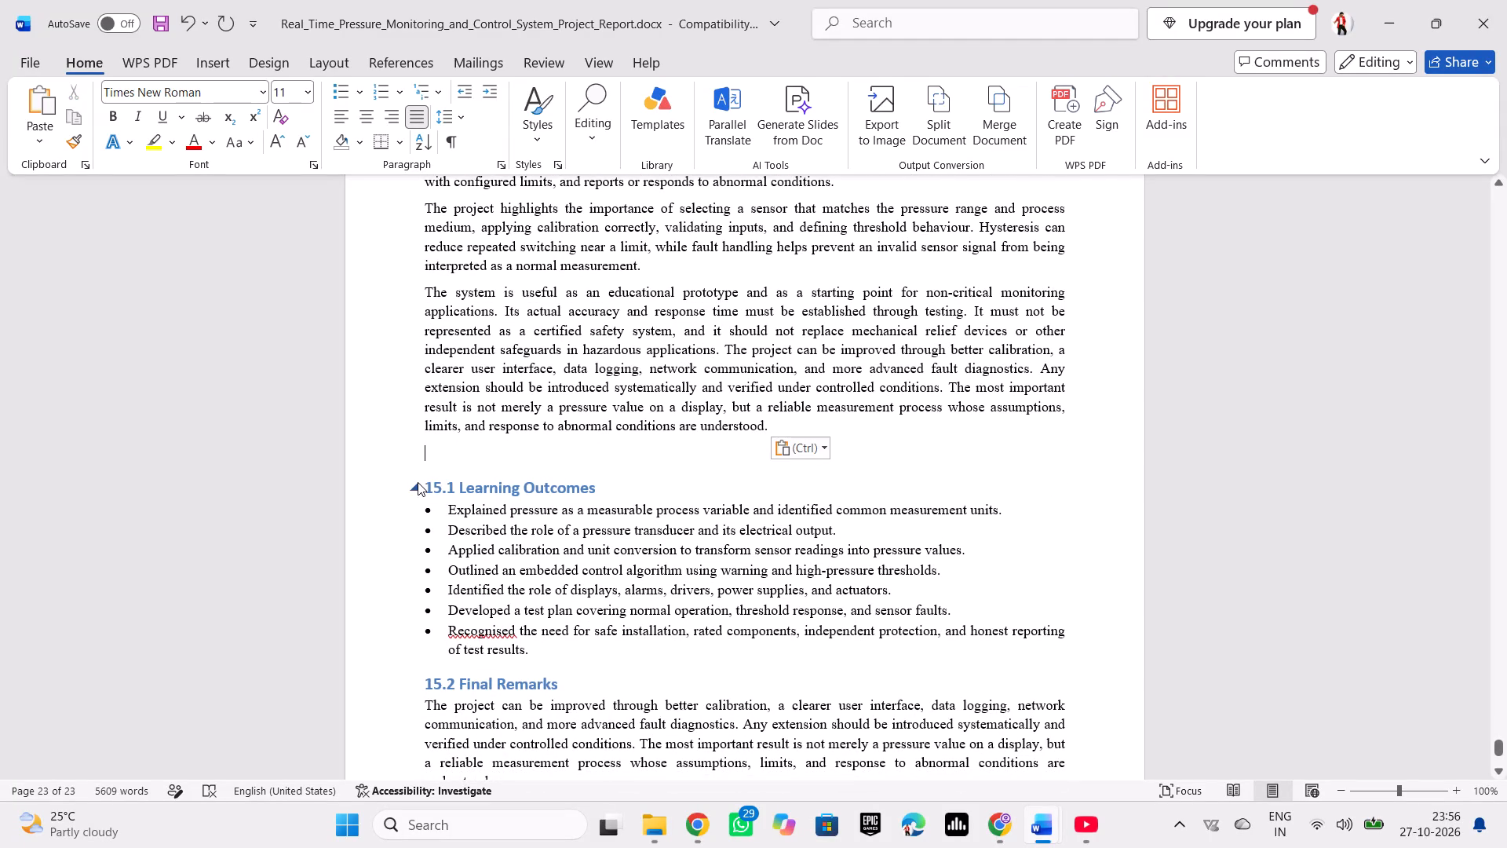
pyautogui.click(418, 482)
pyautogui.moveTo(427, 484); pyautogui.dragTo(427, 485)
pyautogui.moveTo(427, 485); pyautogui.dragTo(627, 810)
pyautogui.press('BackSpace')
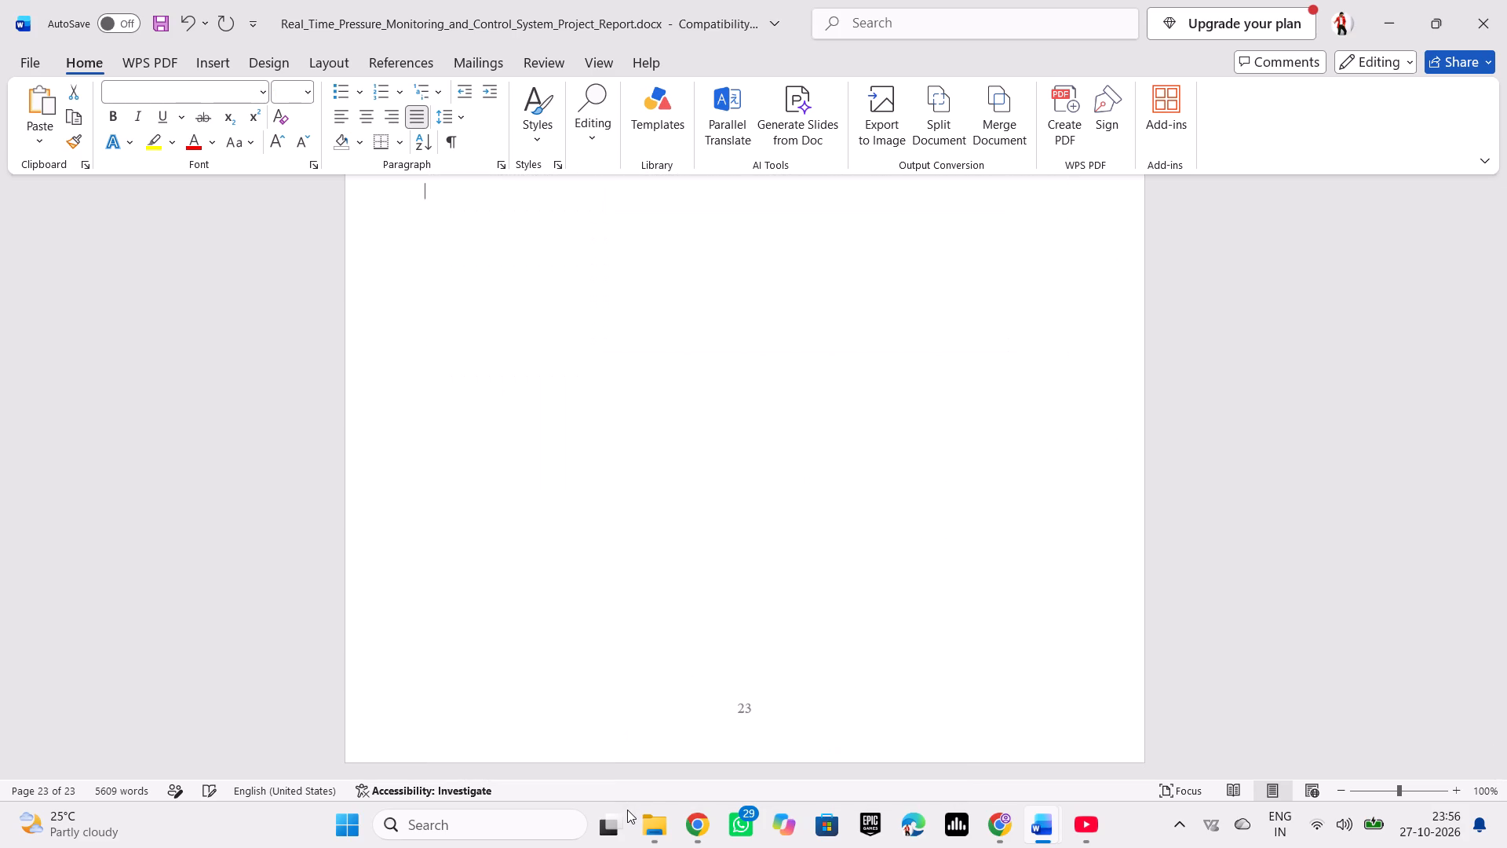
pyautogui.scroll(4, 627, 810)
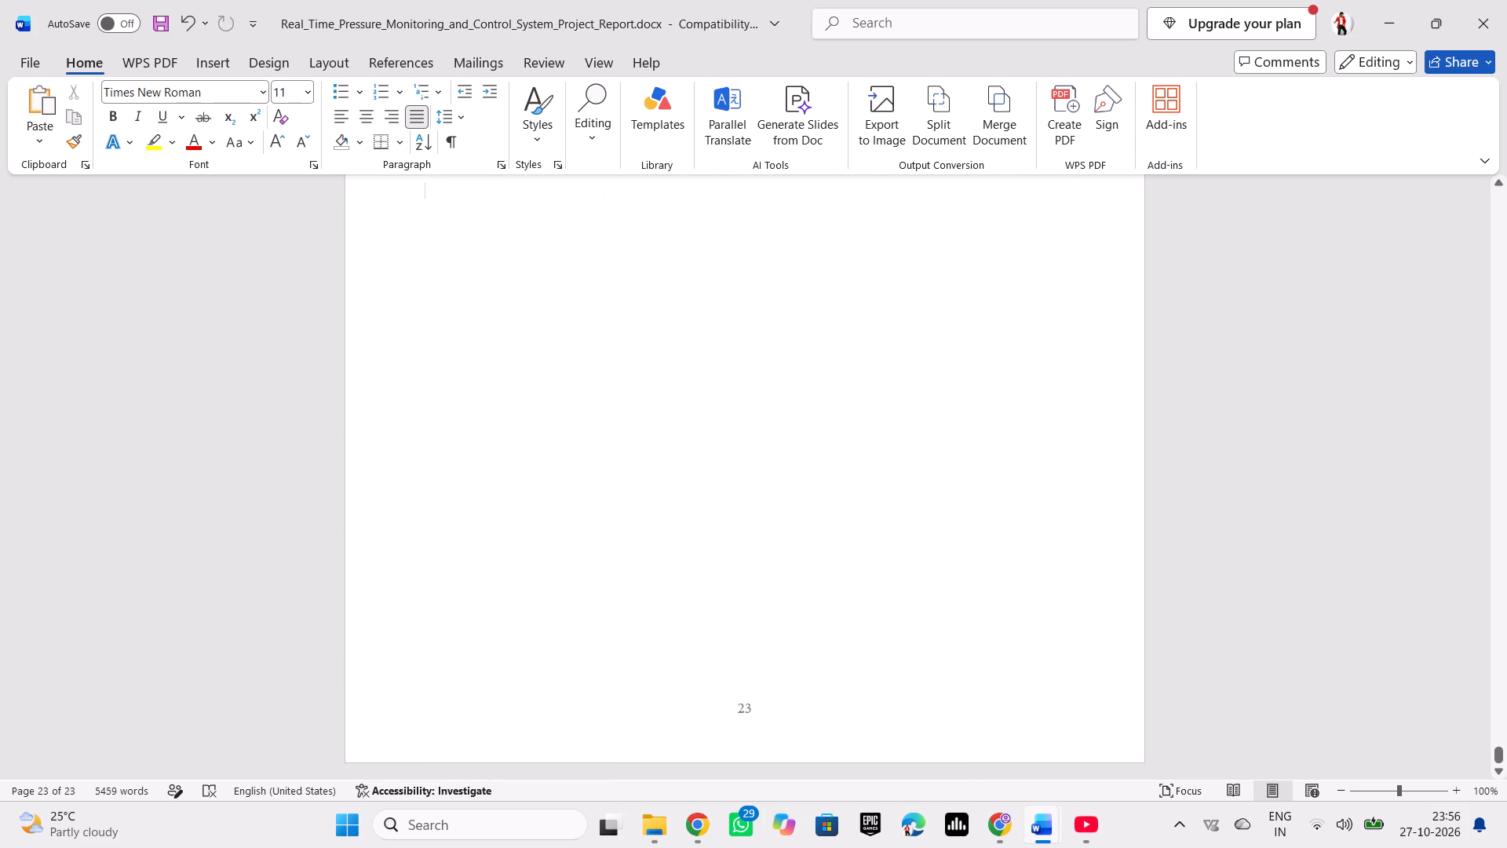
# Shorten the section 15 heading to "15. CONCLUSION" by deleting "AND LEARNING OUTCOMES".
pyautogui.scroll(3, 625, 641)
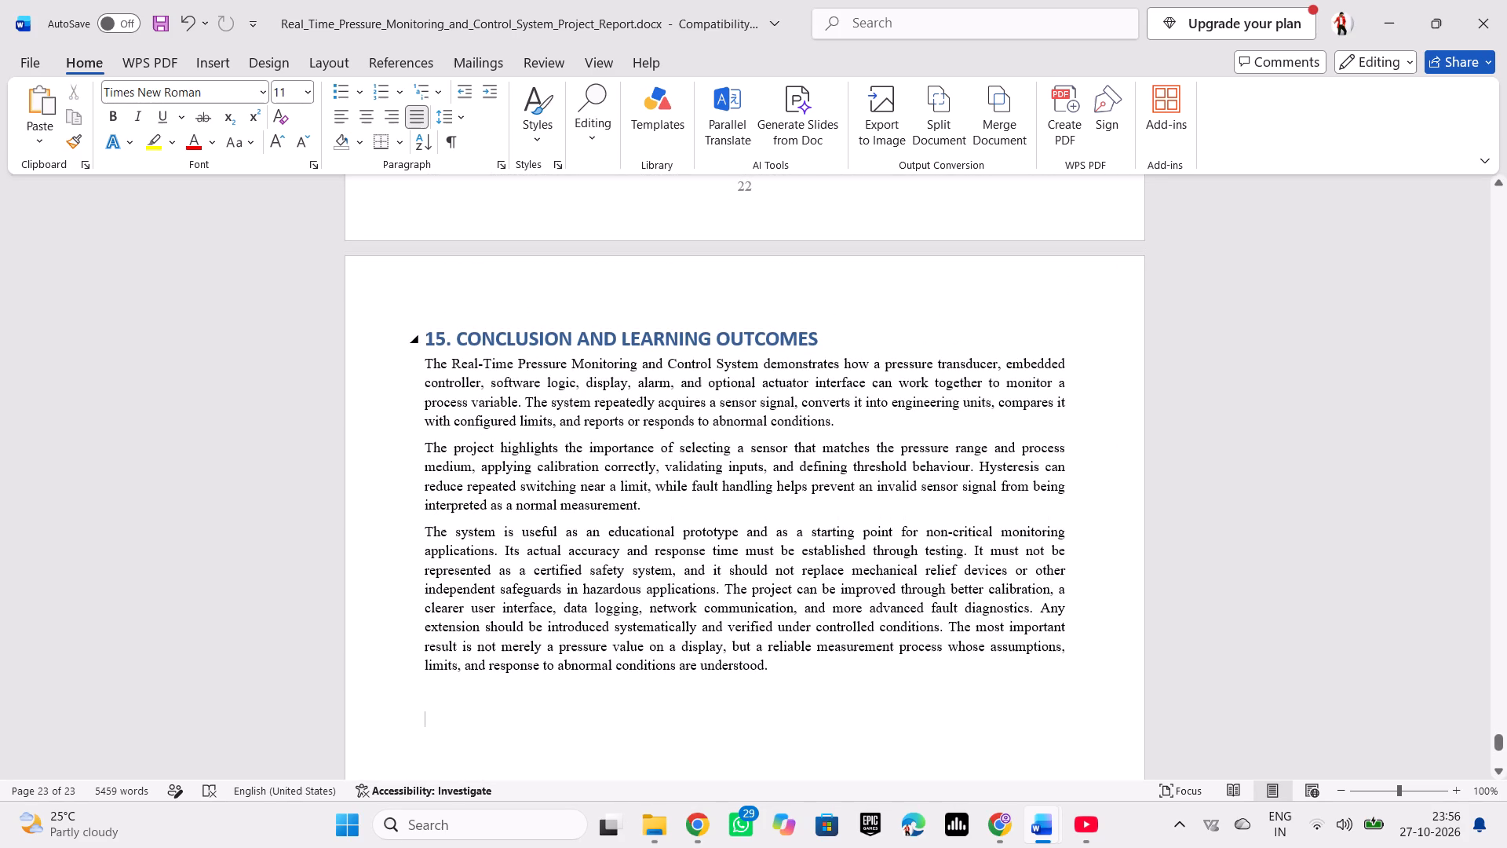
pyautogui.click(840, 330)
pyautogui.press('BackSpace')
pyautogui.press('BackSpace')
pyautogui.press('BackSpace')
pyautogui.press('BackSpace')
pyautogui.press('BackSpace')
pyautogui.press('BackSpace')
pyautogui.press('BackSpace')
pyautogui.press('BackSpace')
pyautogui.press('BackSpace')
pyautogui.press('BackSpace')
pyautogui.press('BackSpace')
pyautogui.press('BackSpace')
pyautogui.press('BackSpace')
pyautogui.press('BackSpace')
pyautogui.press('BackSpace')
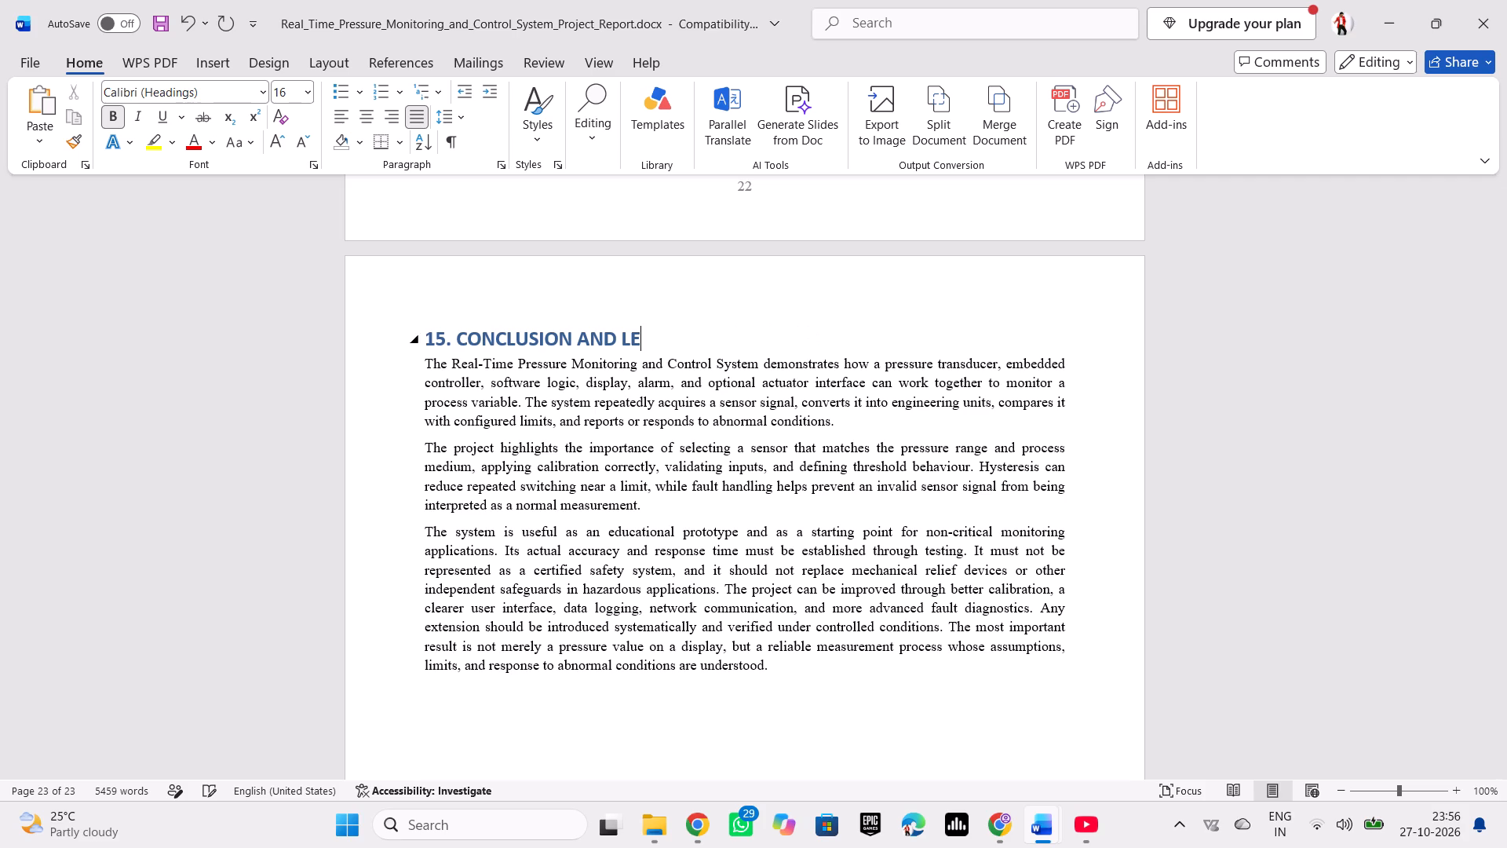
pyautogui.press('BackSpace')
pyautogui.press('BackSpace')
pyautogui.press('BackSpace')
pyautogui.press('BackSpace')
pyautogui.press('BackSpace')
pyautogui.press('BackSpace')
pyautogui.press('BackSpace')
# Insert a blank line after "WAIT sampling_interval" in the section 9 pseudocode to push 9.4 Error Handling onto the following page.
pyautogui.scroll(6, 840, 330)
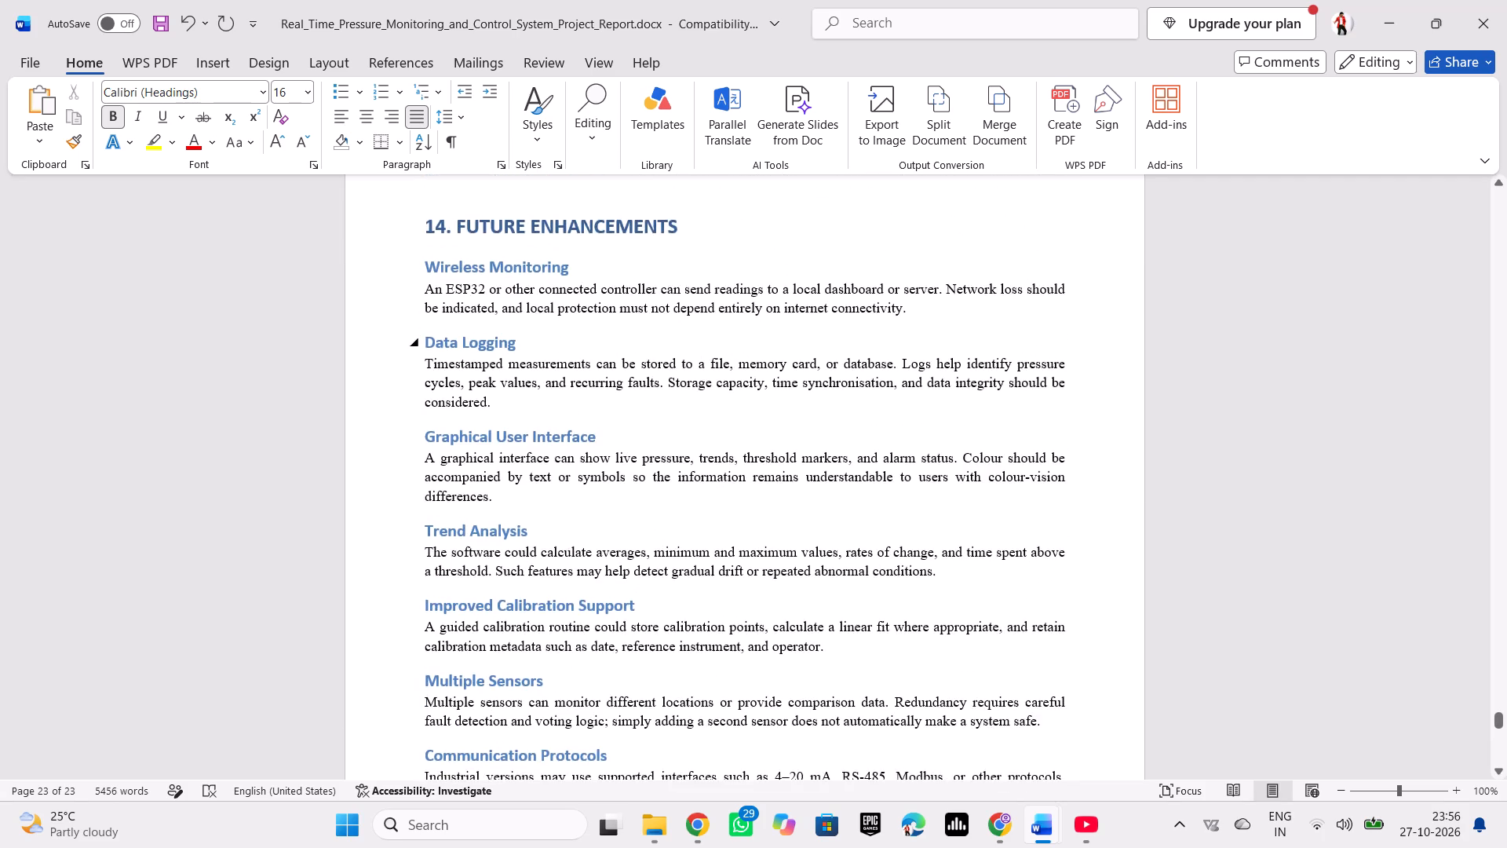
pyautogui.scroll(5, 840, 330)
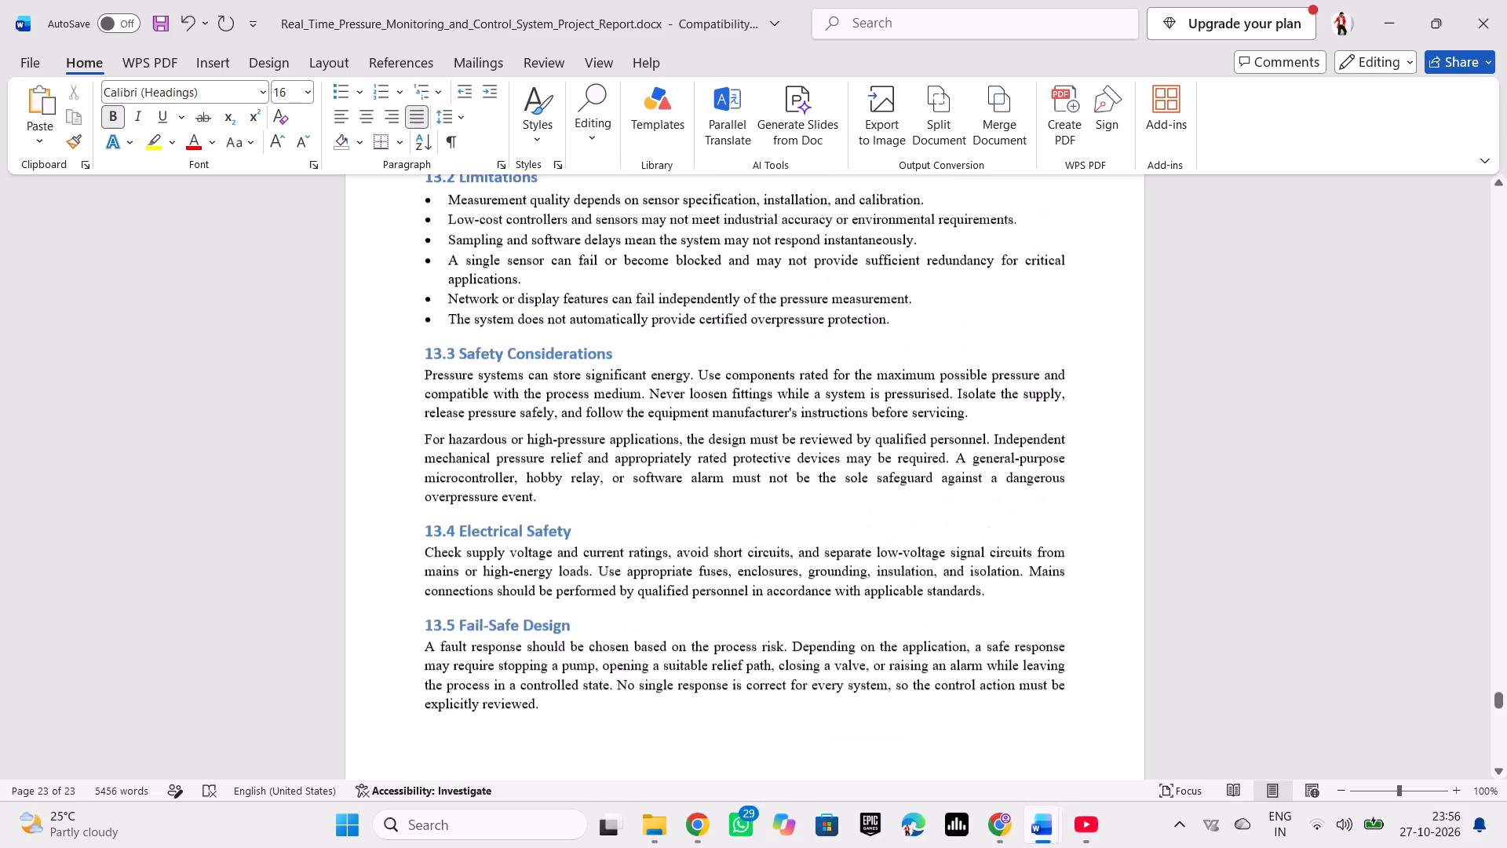
pyautogui.scroll(5, 840, 330)
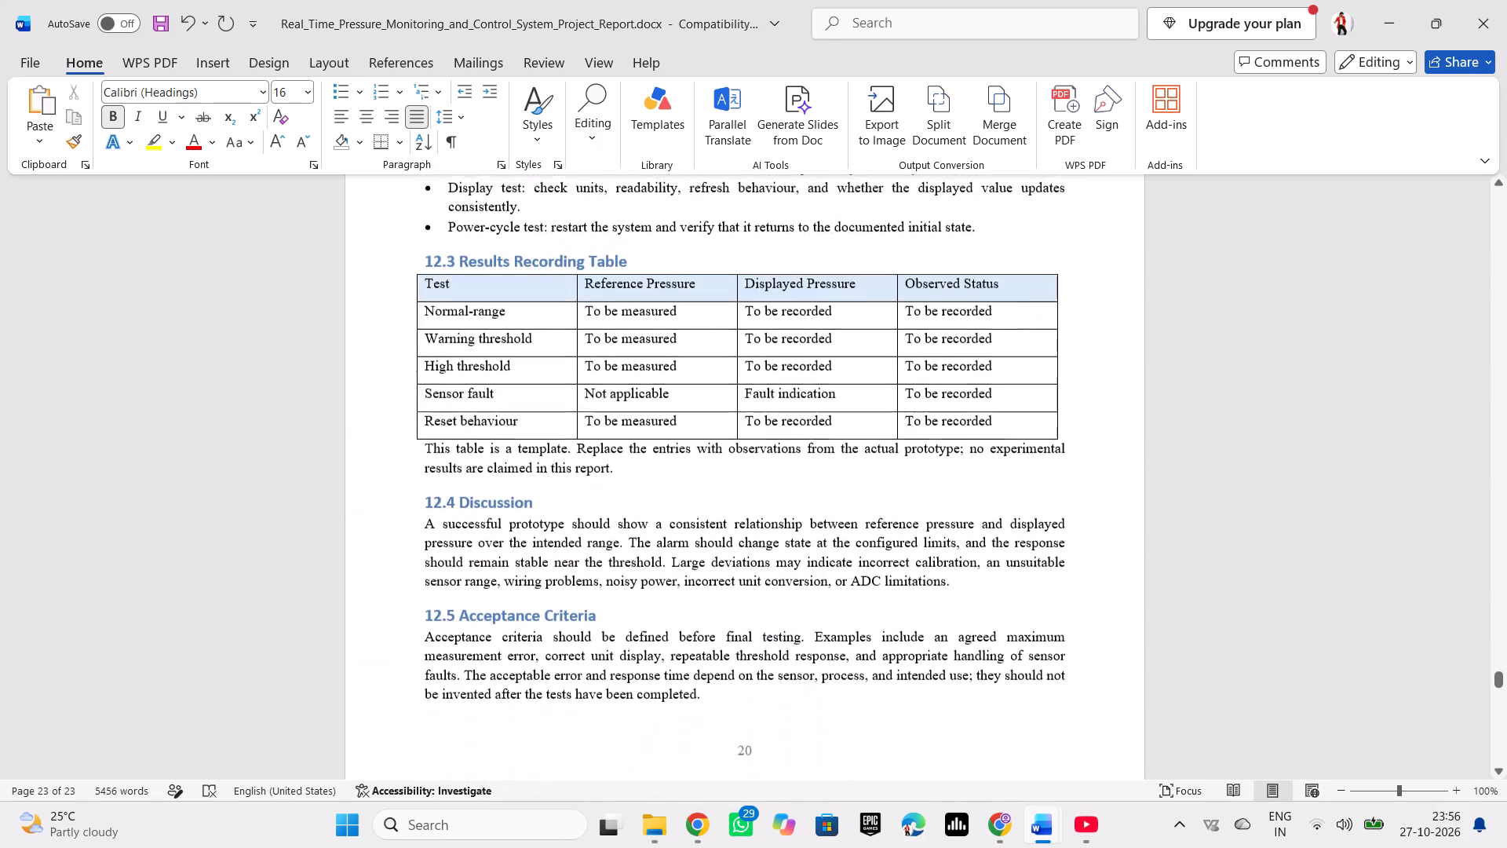
pyautogui.scroll(6, 840, 330)
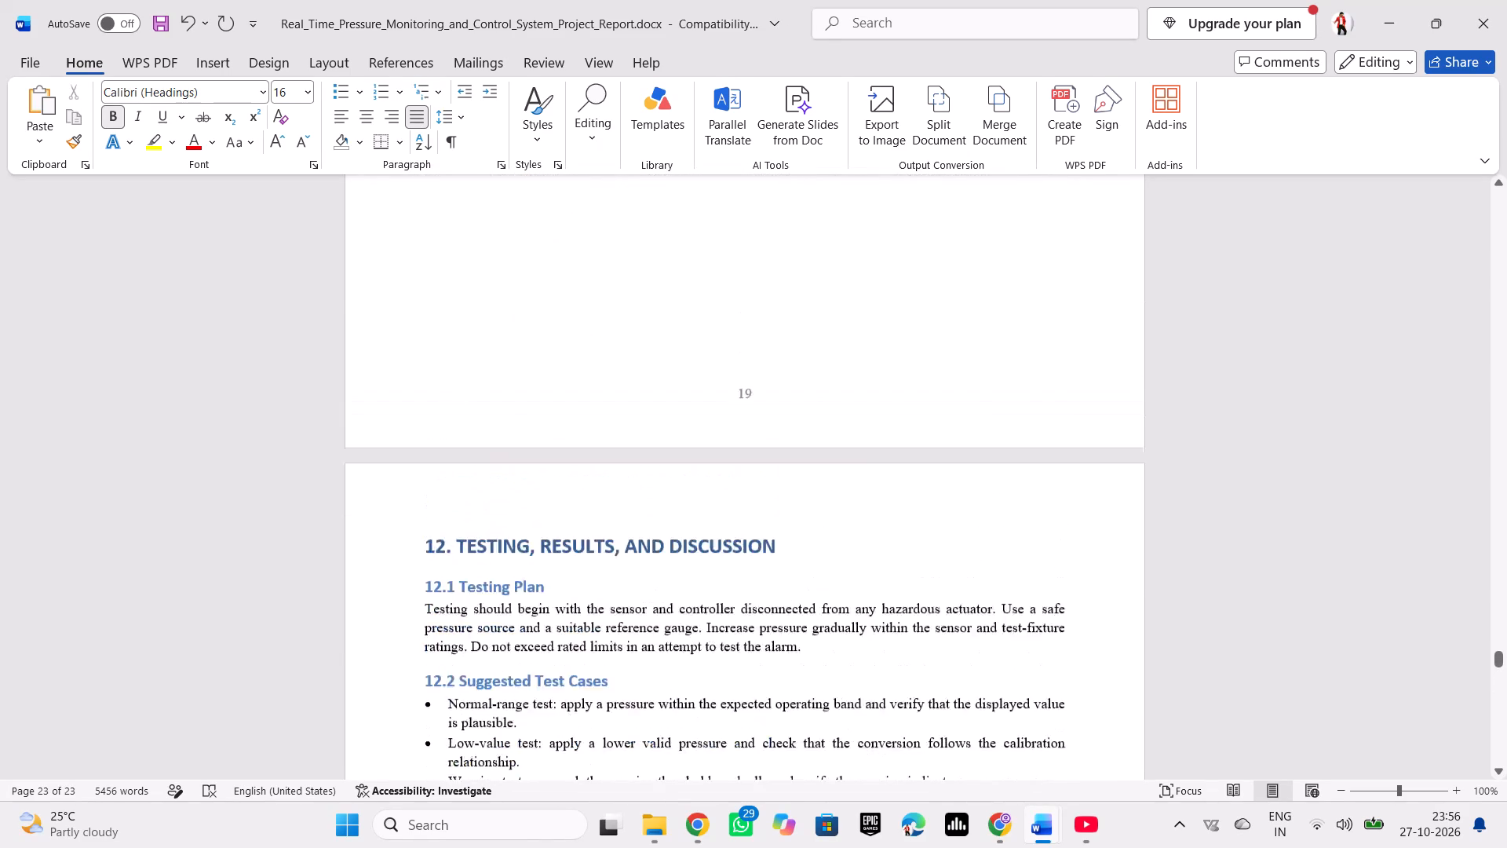
pyautogui.scroll(6, 840, 330)
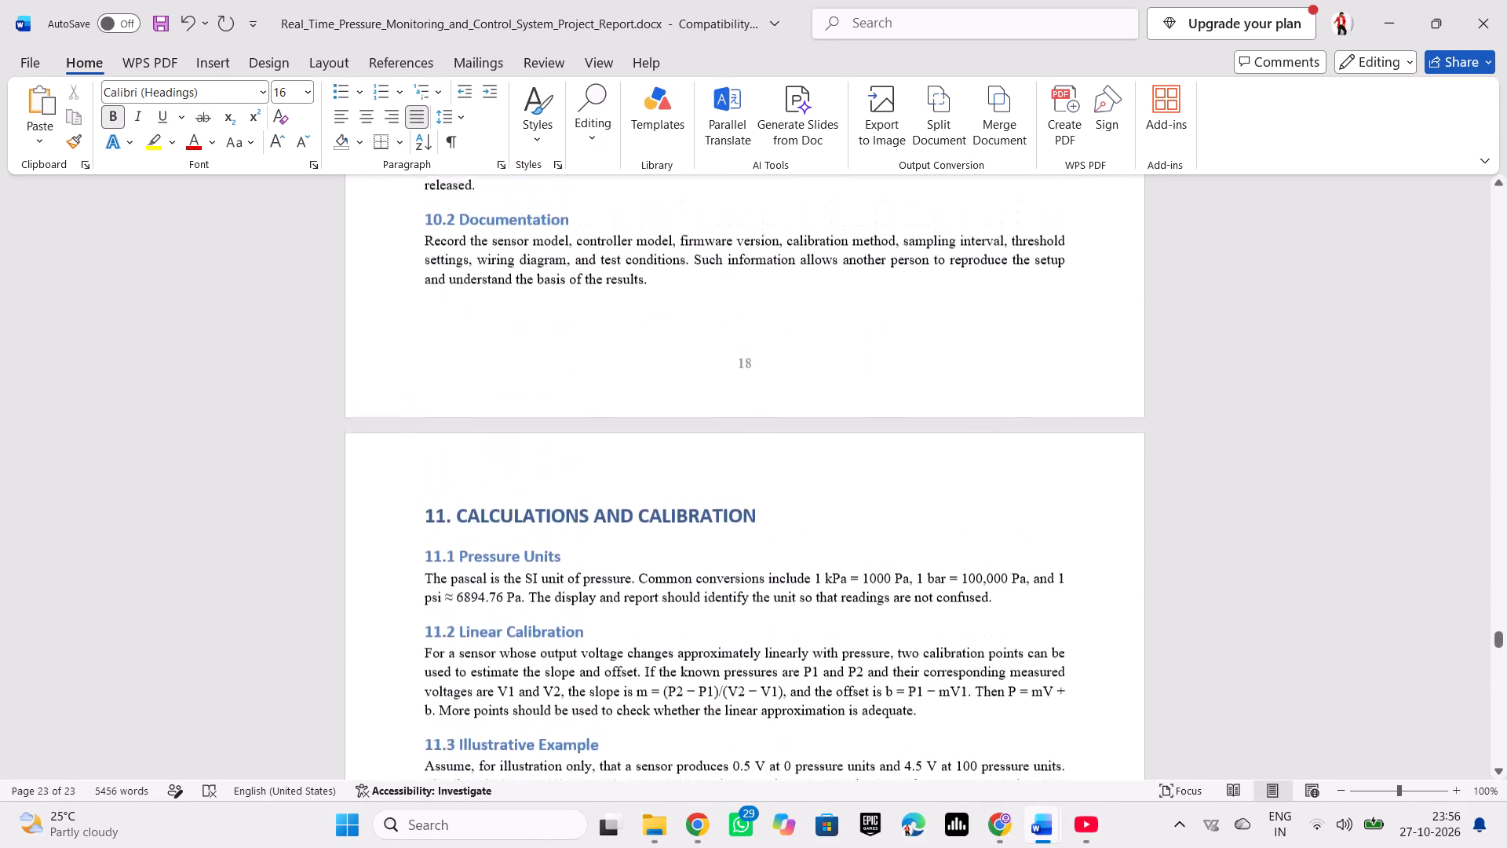
pyautogui.scroll(6, 840, 330)
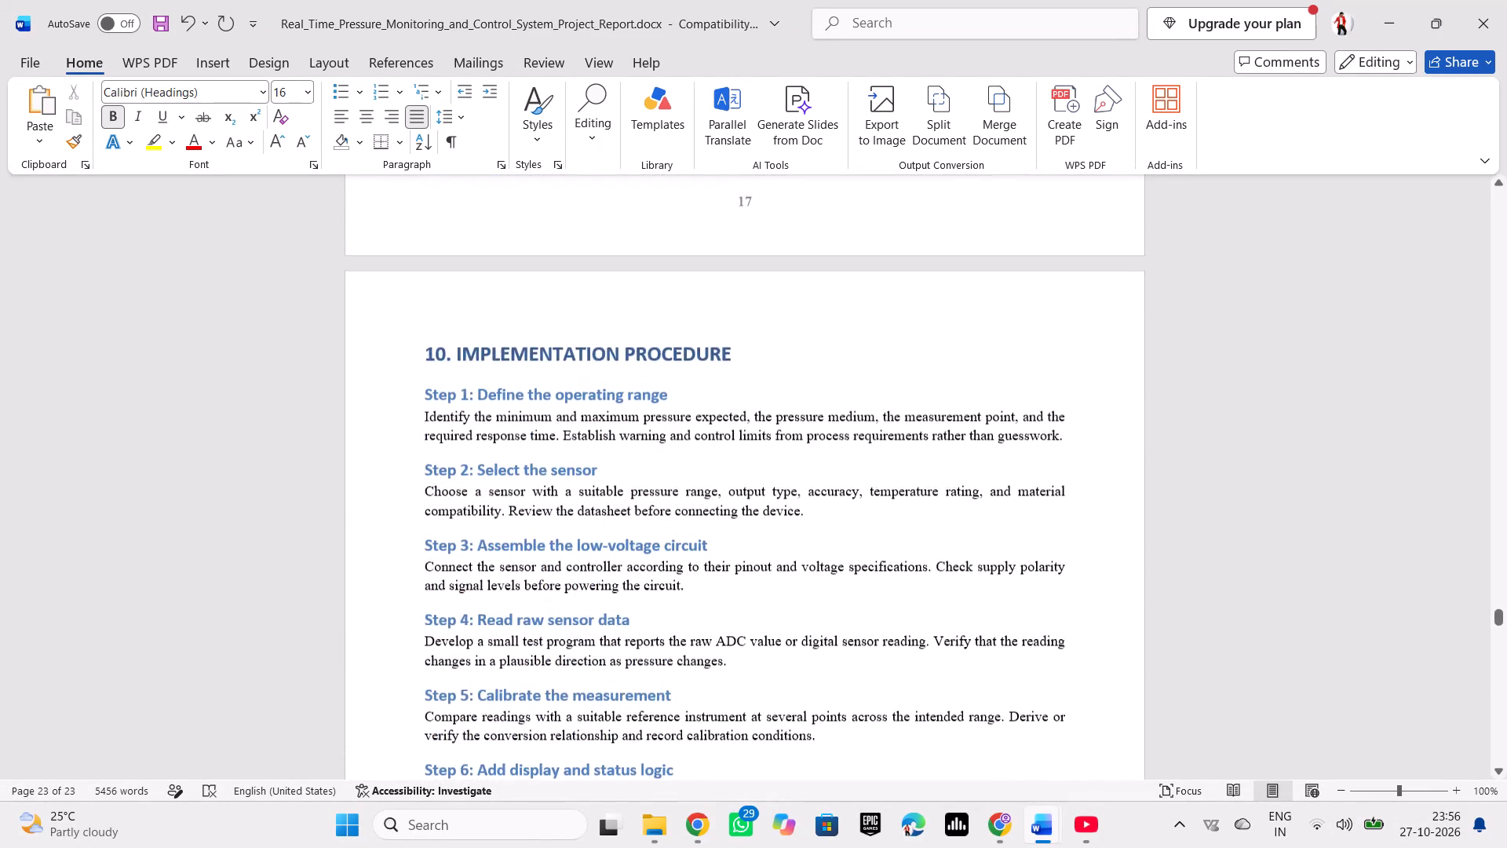
pyautogui.scroll(6, 840, 330)
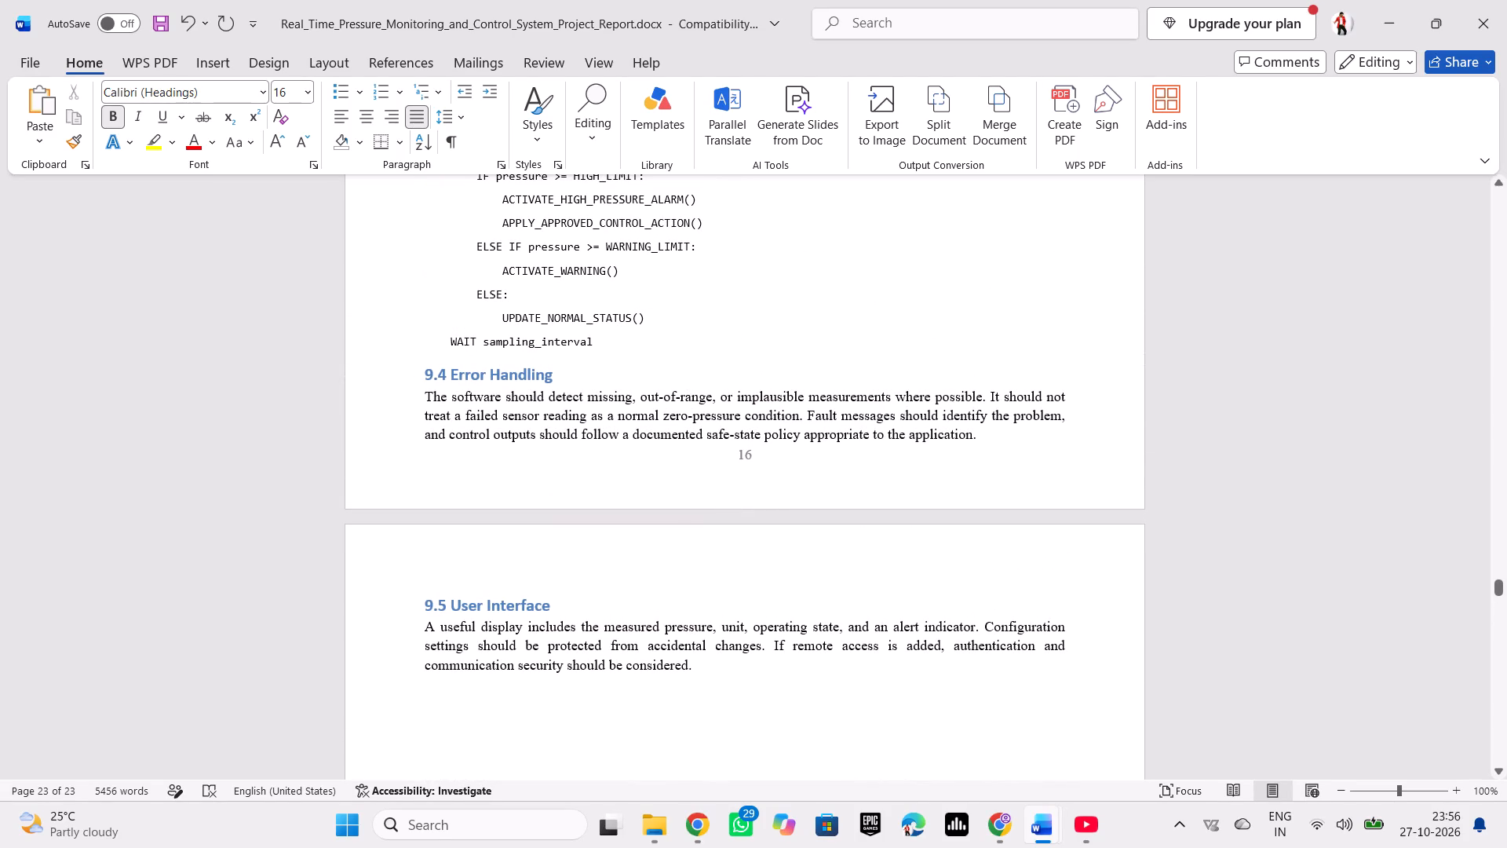
pyautogui.click(601, 341)
pyautogui.press('Return')
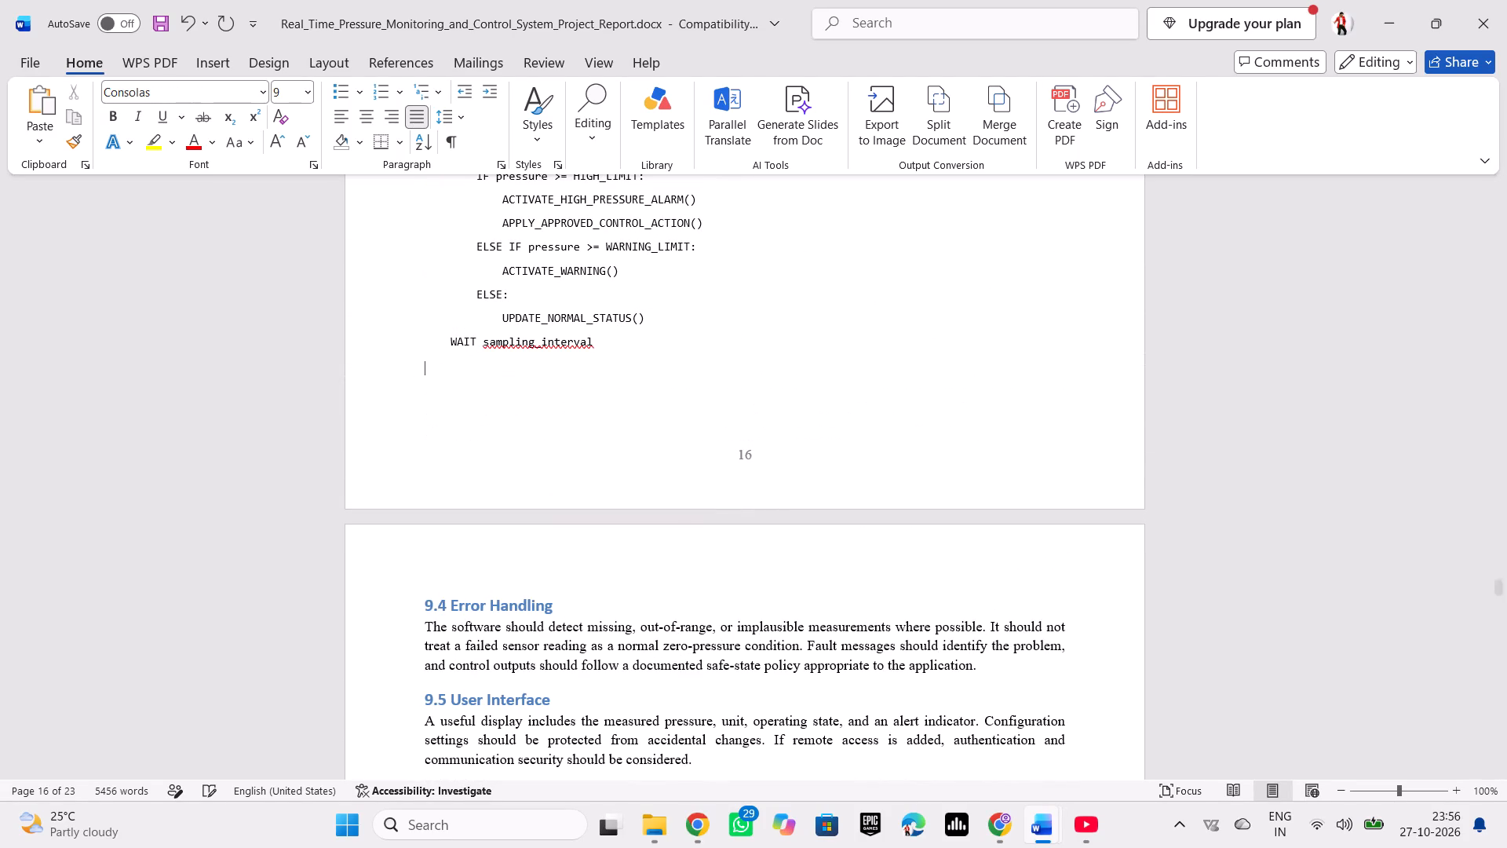
# Remove the page break before "10. IMPLEMENTATION PROCEDURE" so the section follows directly after 9.5 User Interface.
pyautogui.scroll(-5, 601, 341)
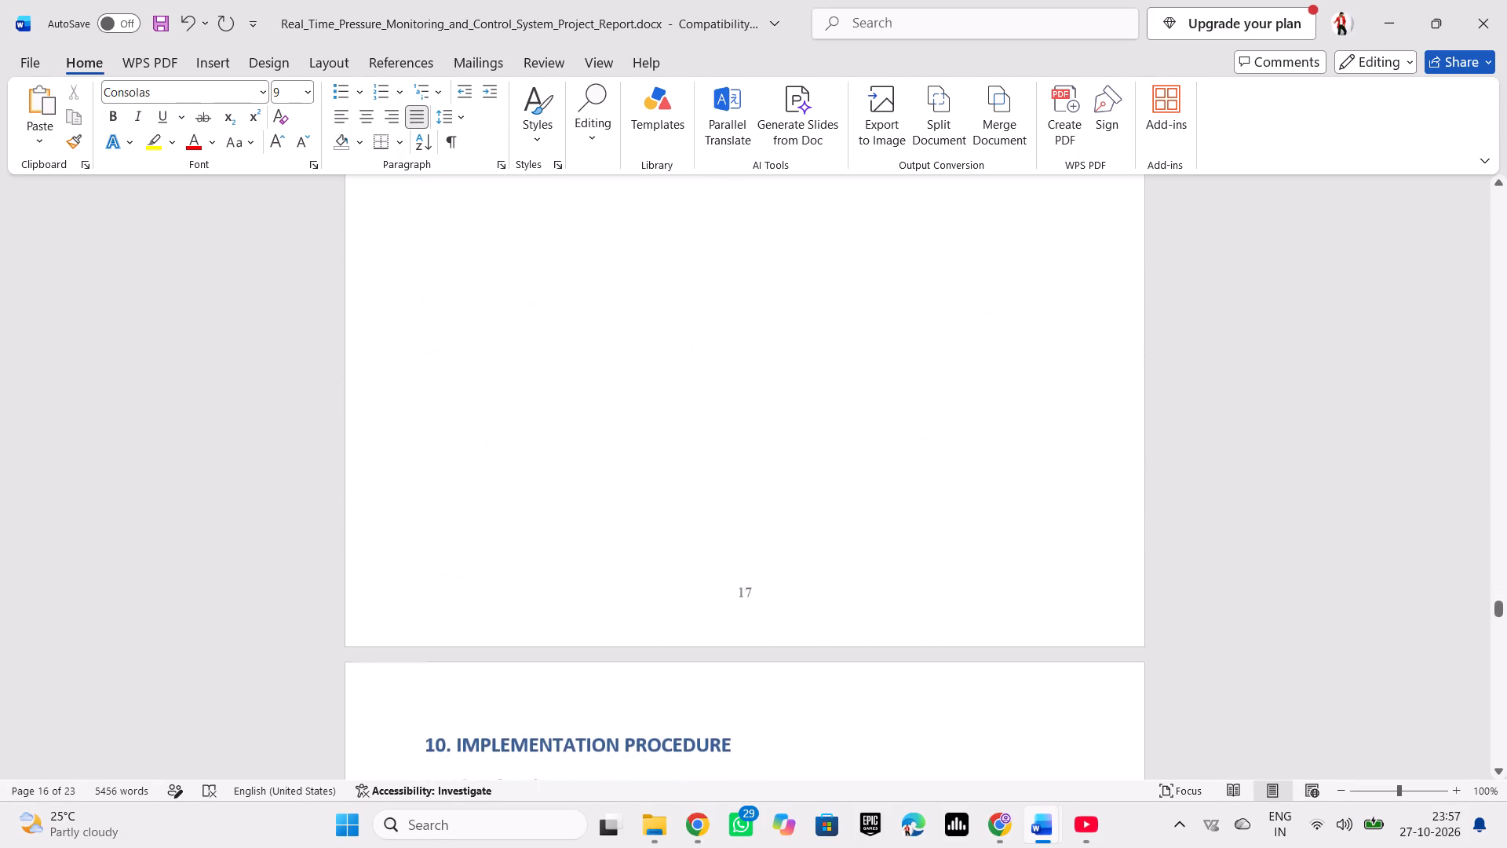
pyautogui.scroll(-1, 601, 341)
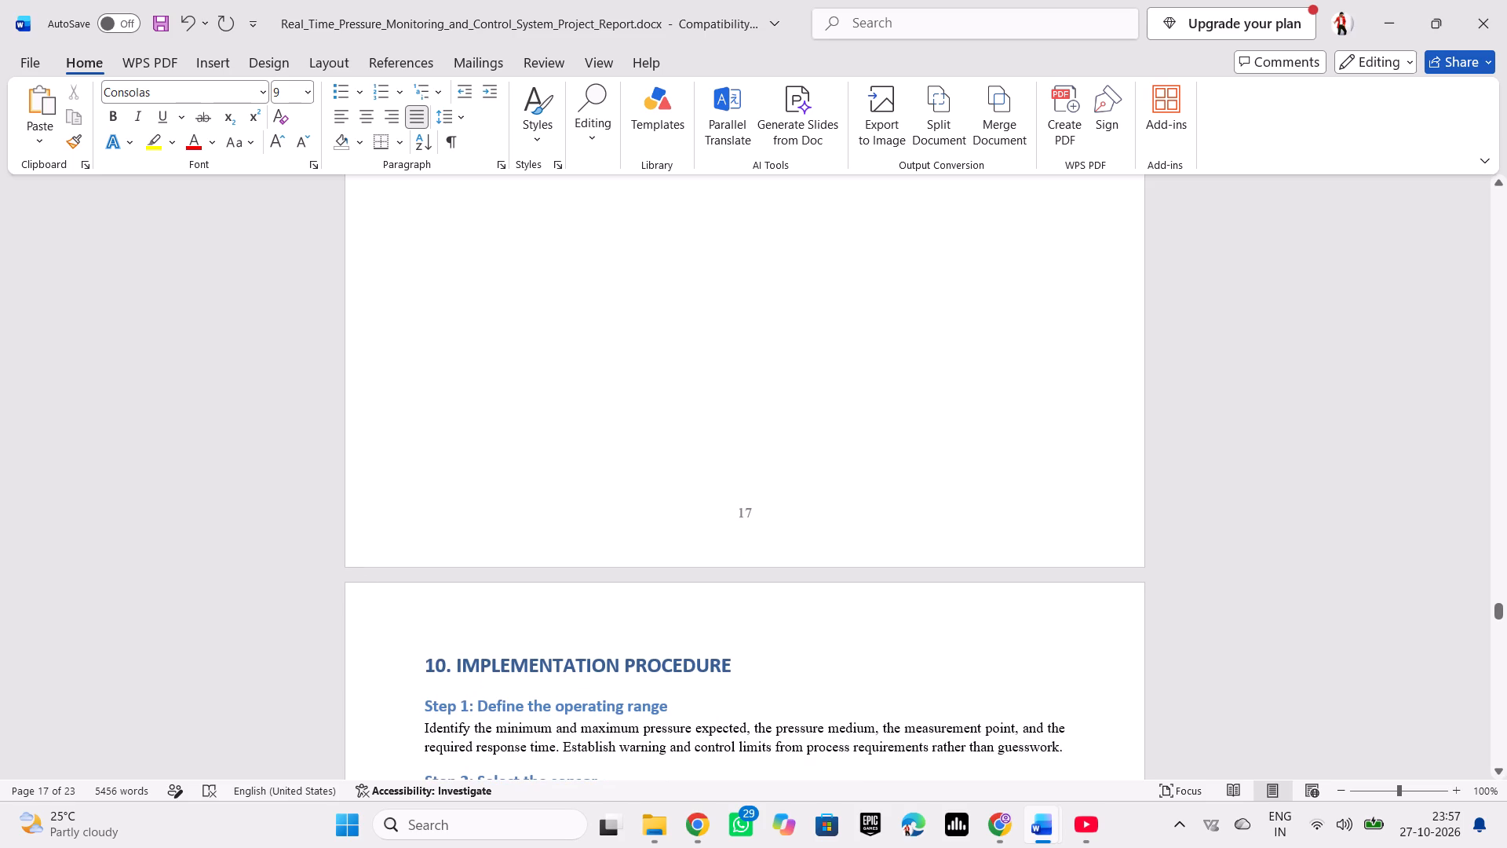
pyautogui.click(433, 639)
pyautogui.press('Left')
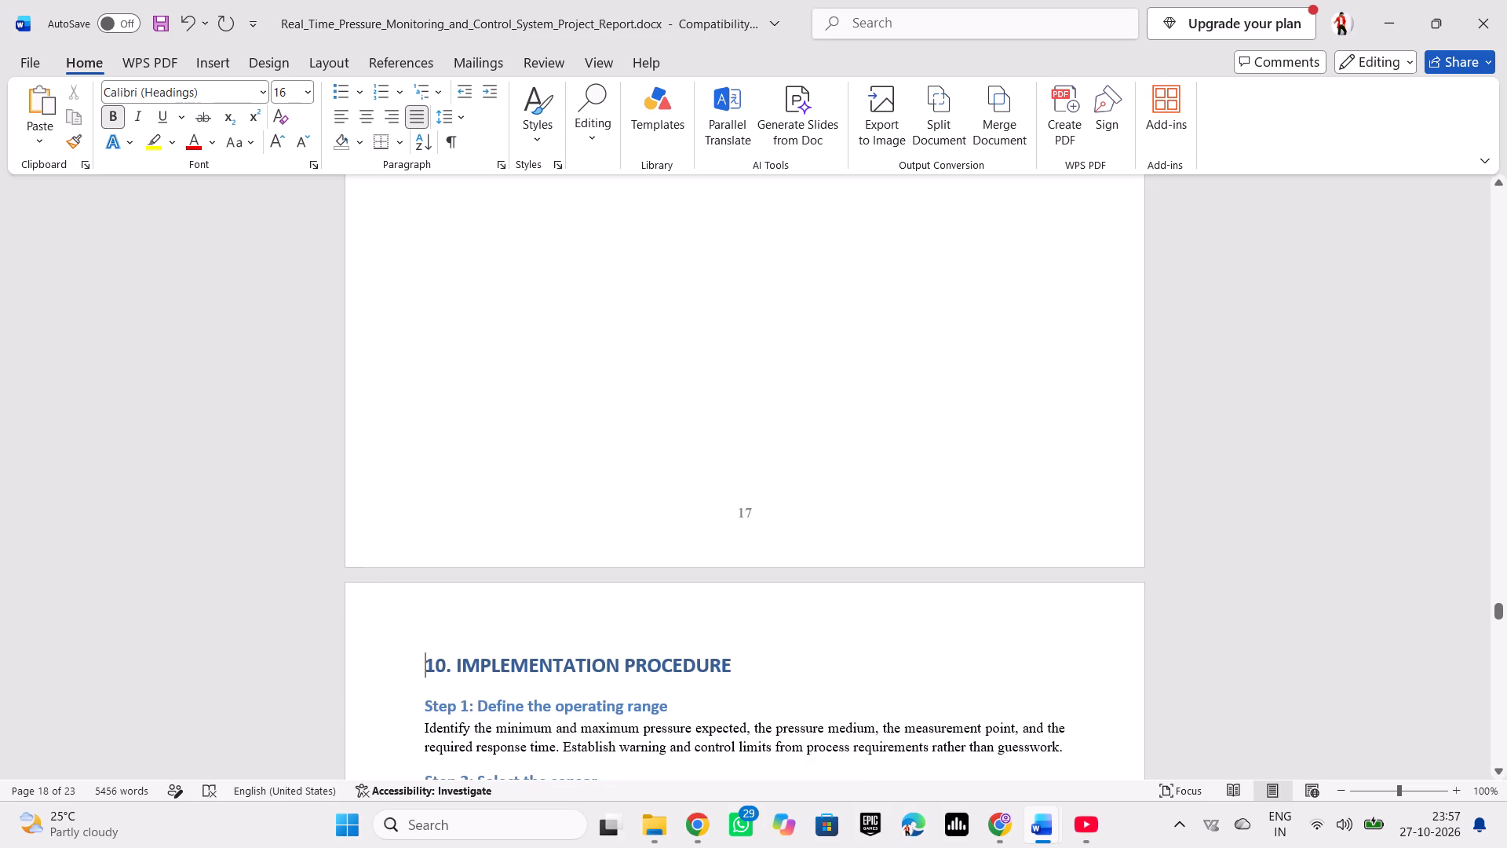
pyautogui.press('BackSpace')
pyautogui.press('BackSpace')
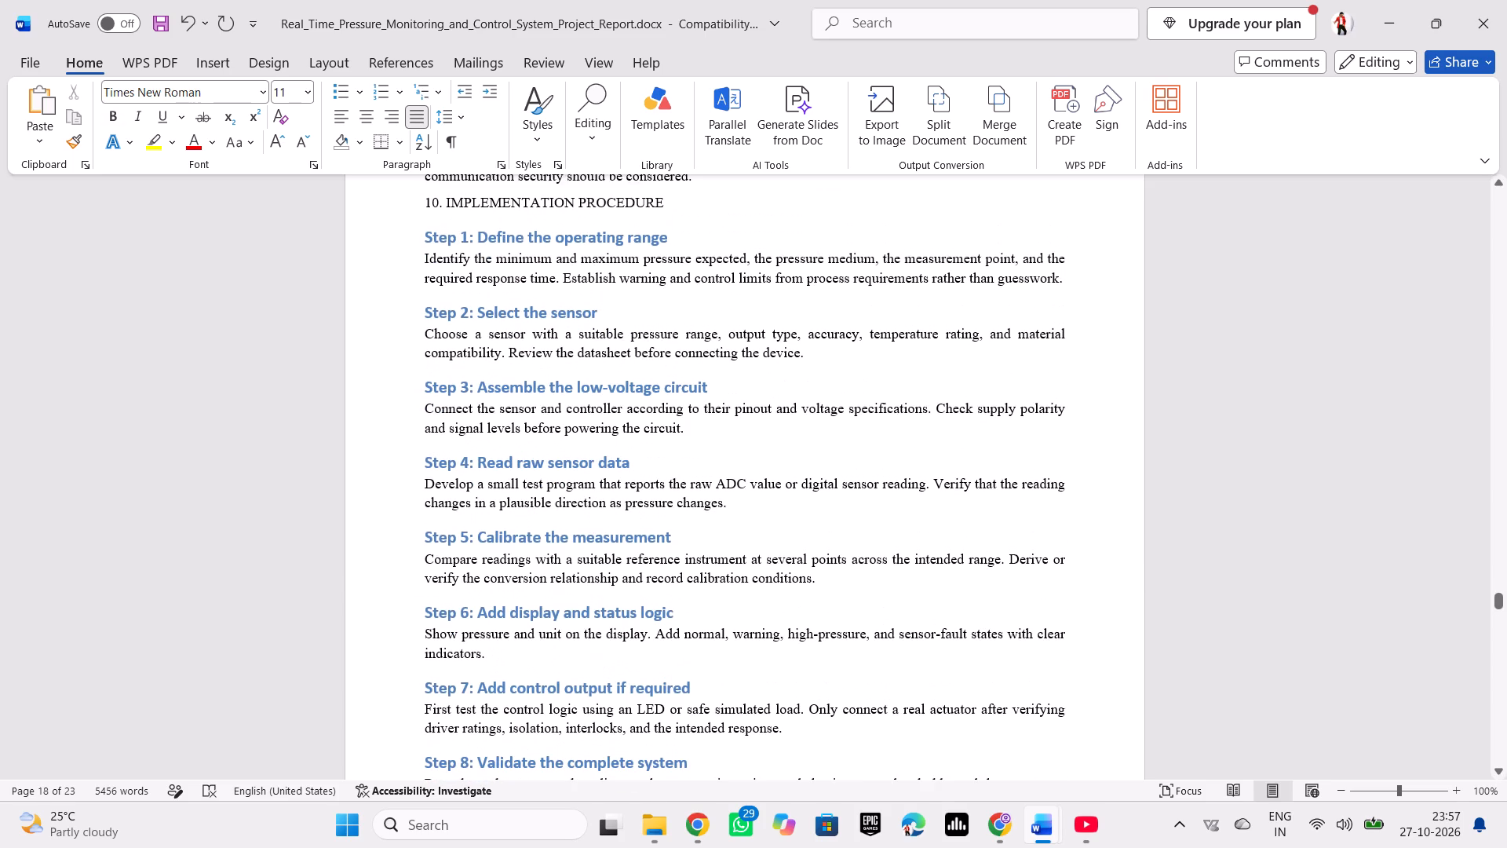
# Format the "10. IMPLEMENTATION PROCEDURE" heading in the dark blue theme colour and bold.
pyautogui.scroll(2, 433, 639)
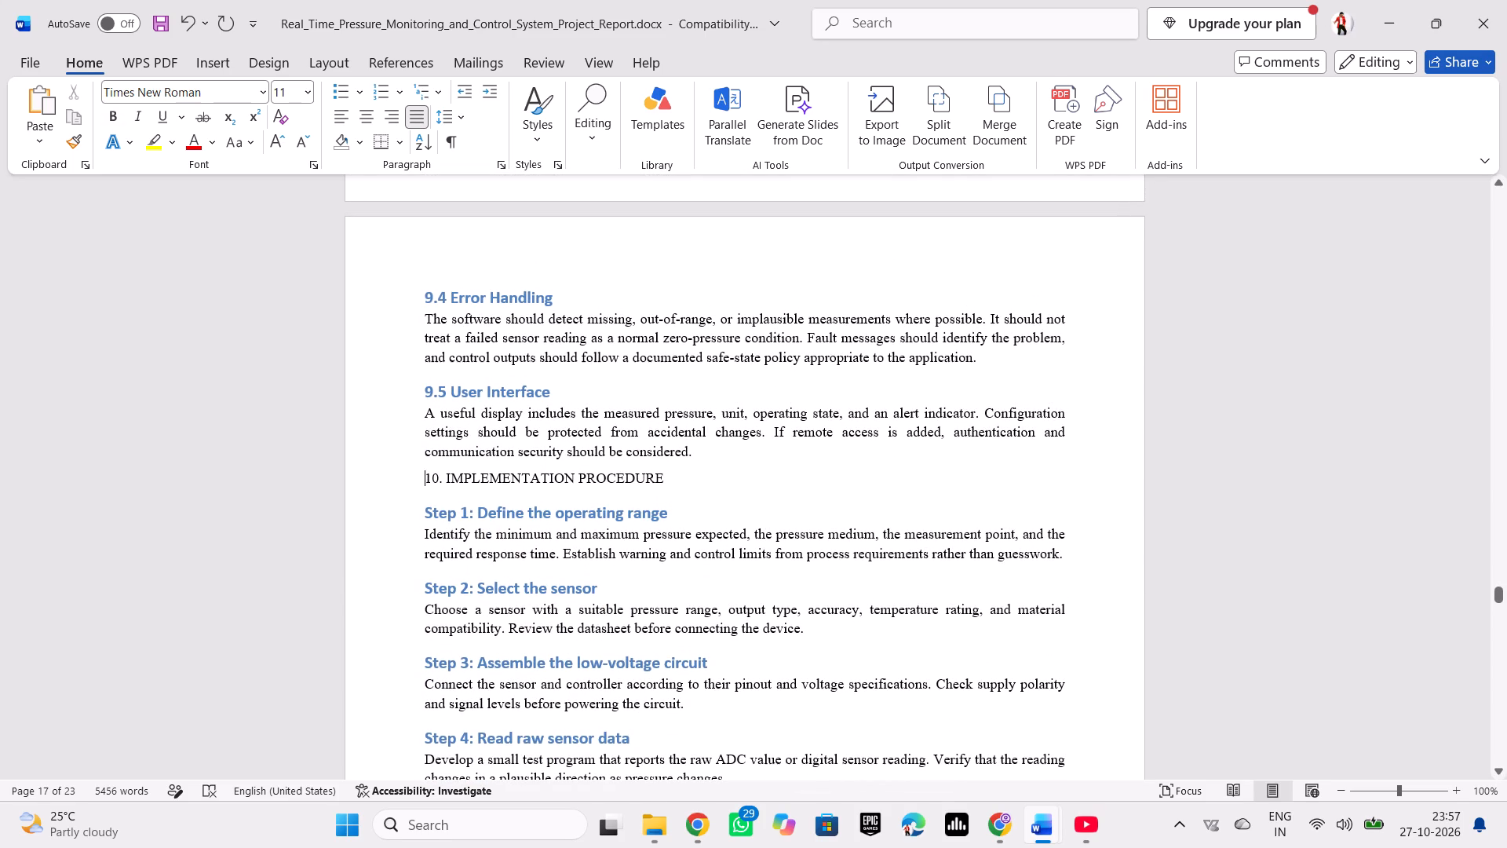
pyautogui.scroll(1, 693, 495)
pyautogui.moveTo(691, 495); pyautogui.dragTo(487, 493)
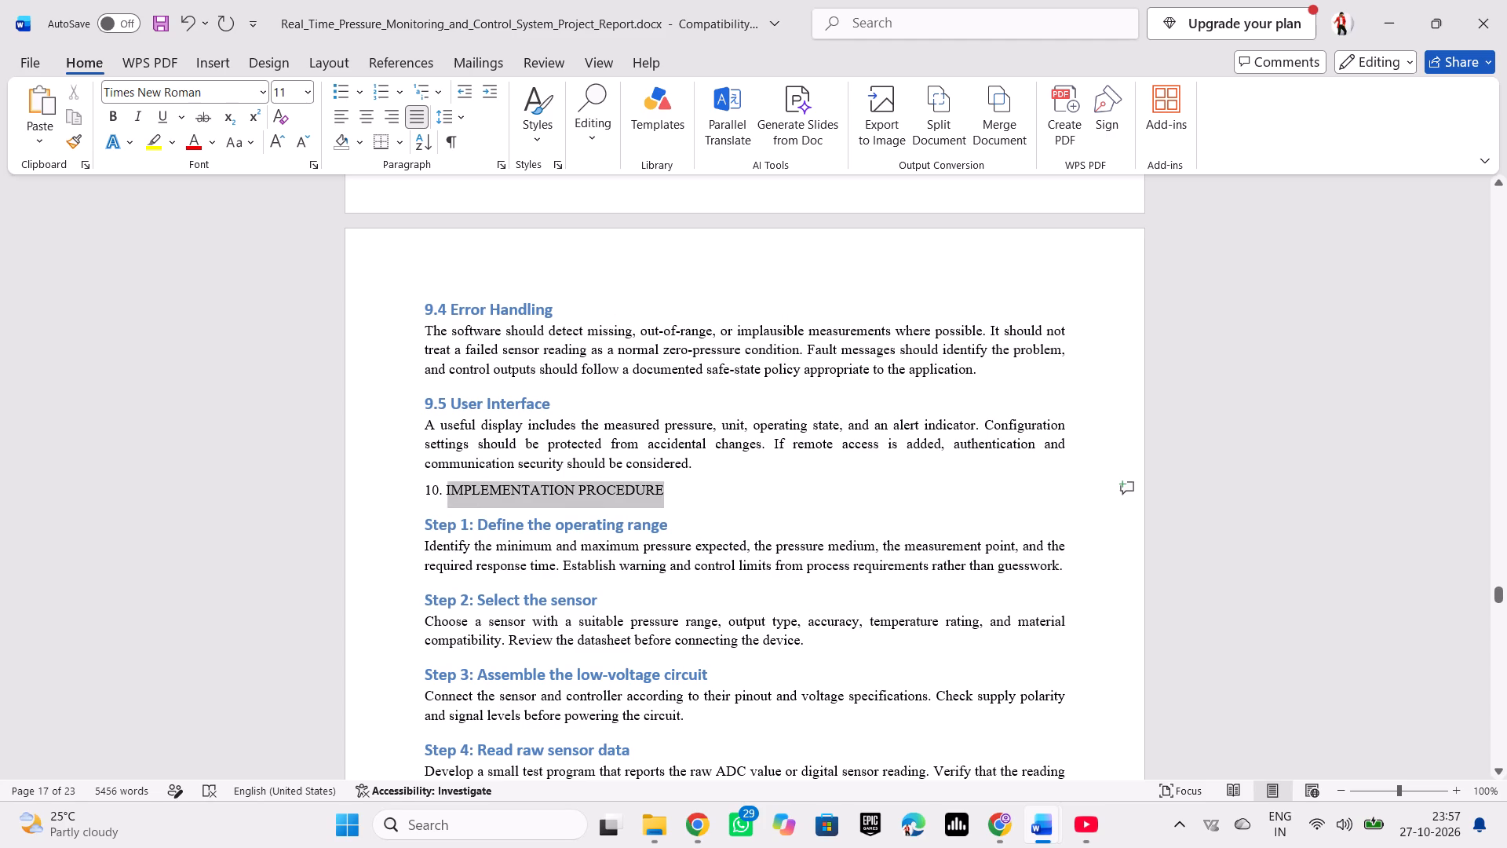
pyautogui.moveTo(487, 493); pyautogui.dragTo(429, 488)
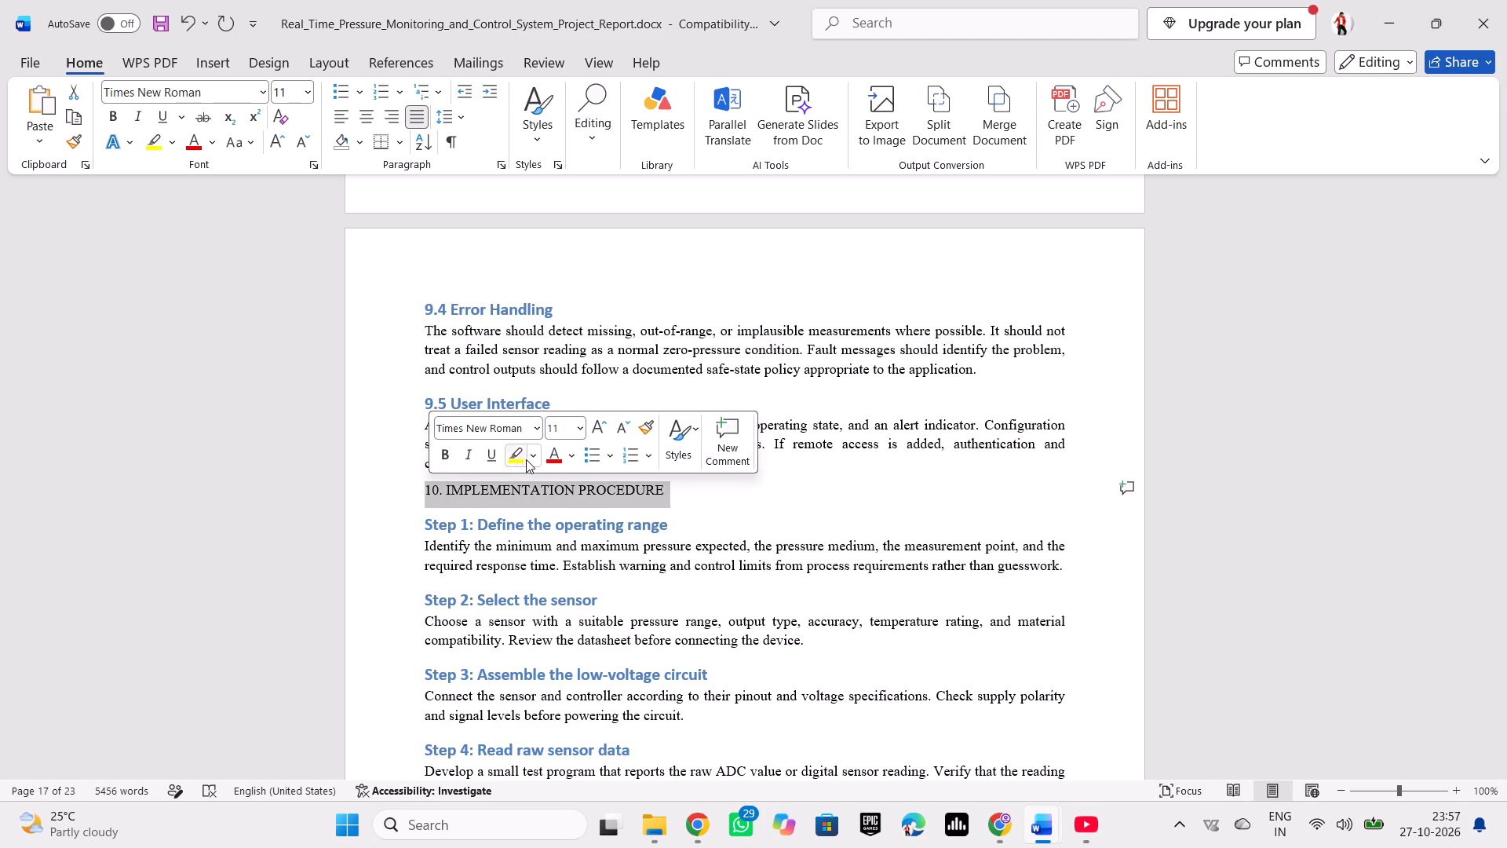
pyautogui.click(570, 455)
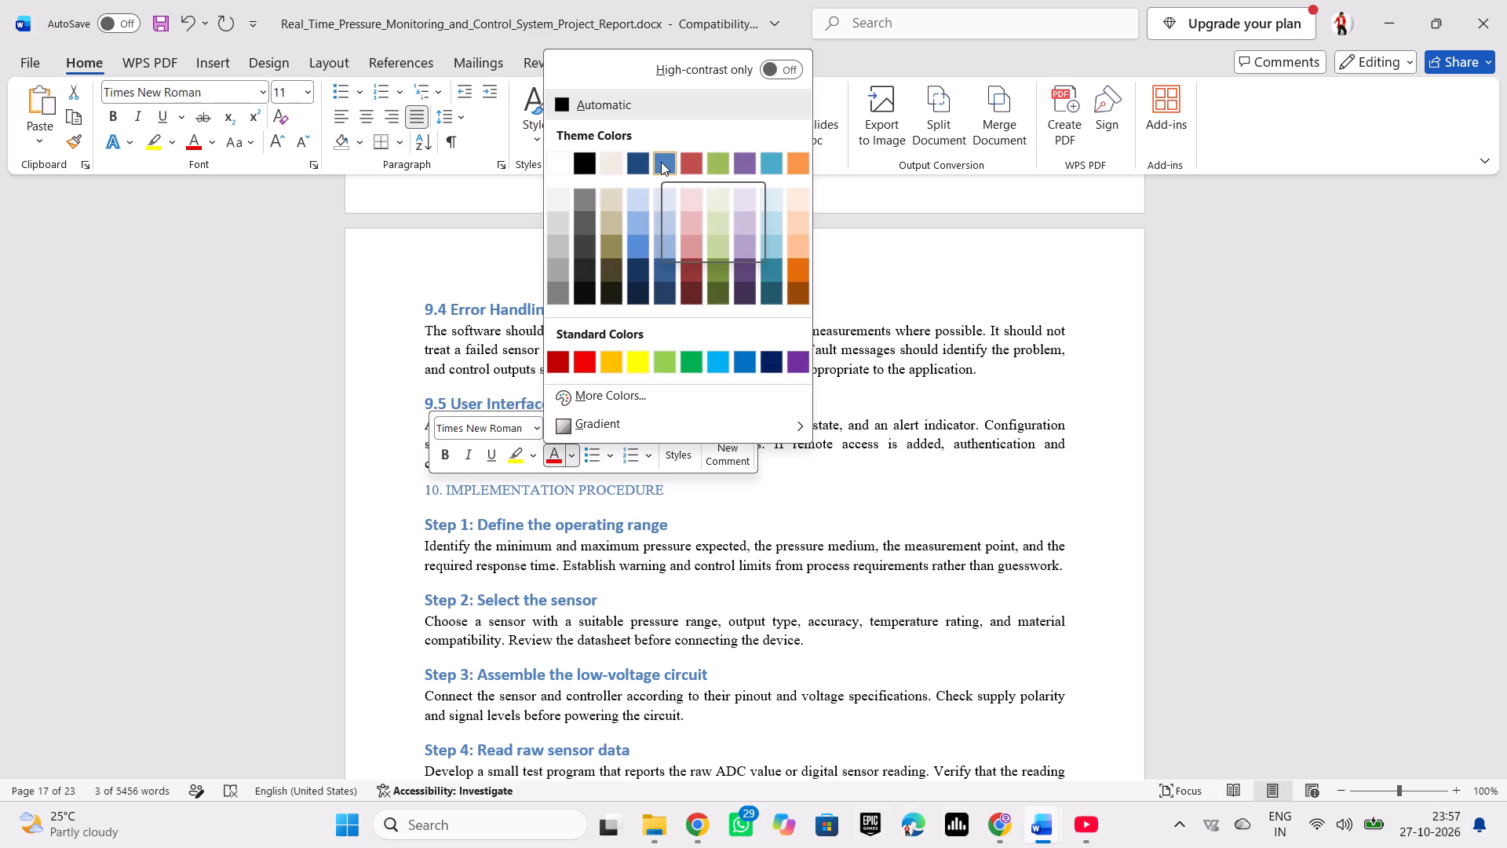
pyautogui.click(634, 162)
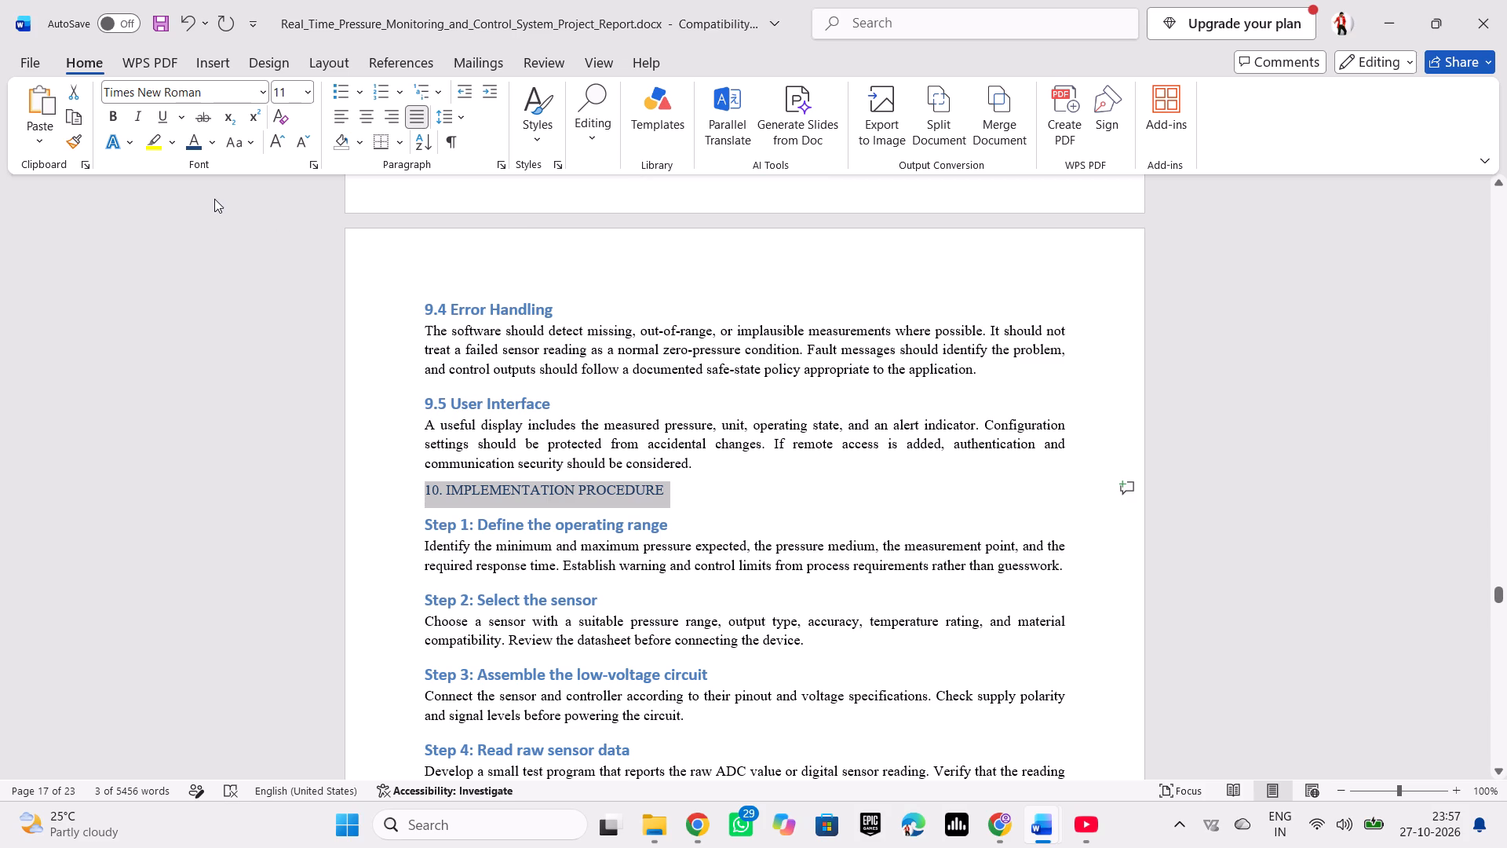
pyautogui.click(111, 119)
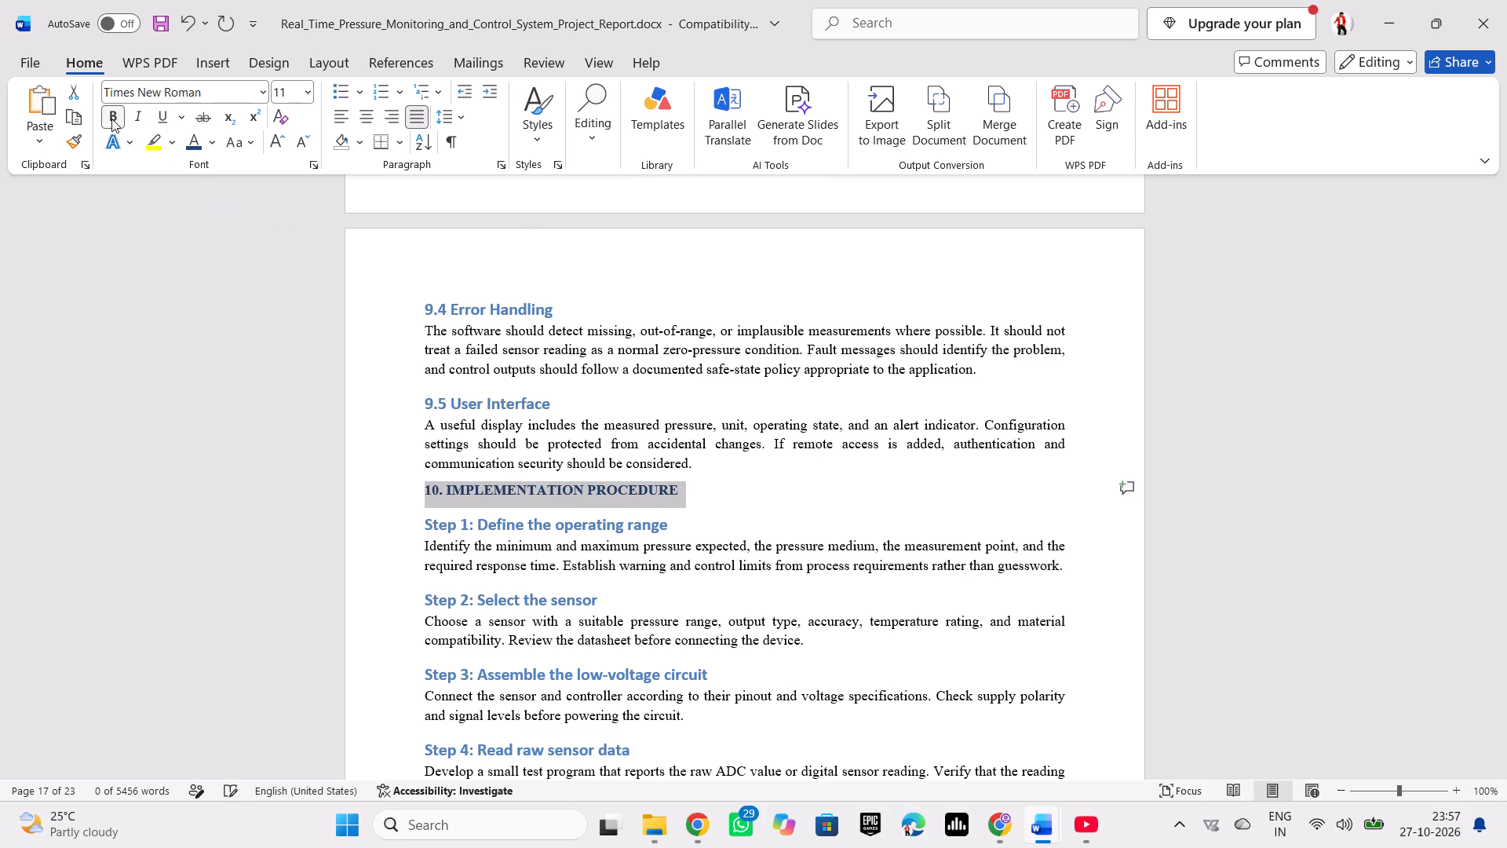
# Change the font colour of the "10. IMPLEMENTATION PROCEDURE" heading to the standard blue.
pyautogui.click(683, 503)
pyautogui.moveTo(683, 503); pyautogui.dragTo(403, 489)
pyautogui.click(547, 448)
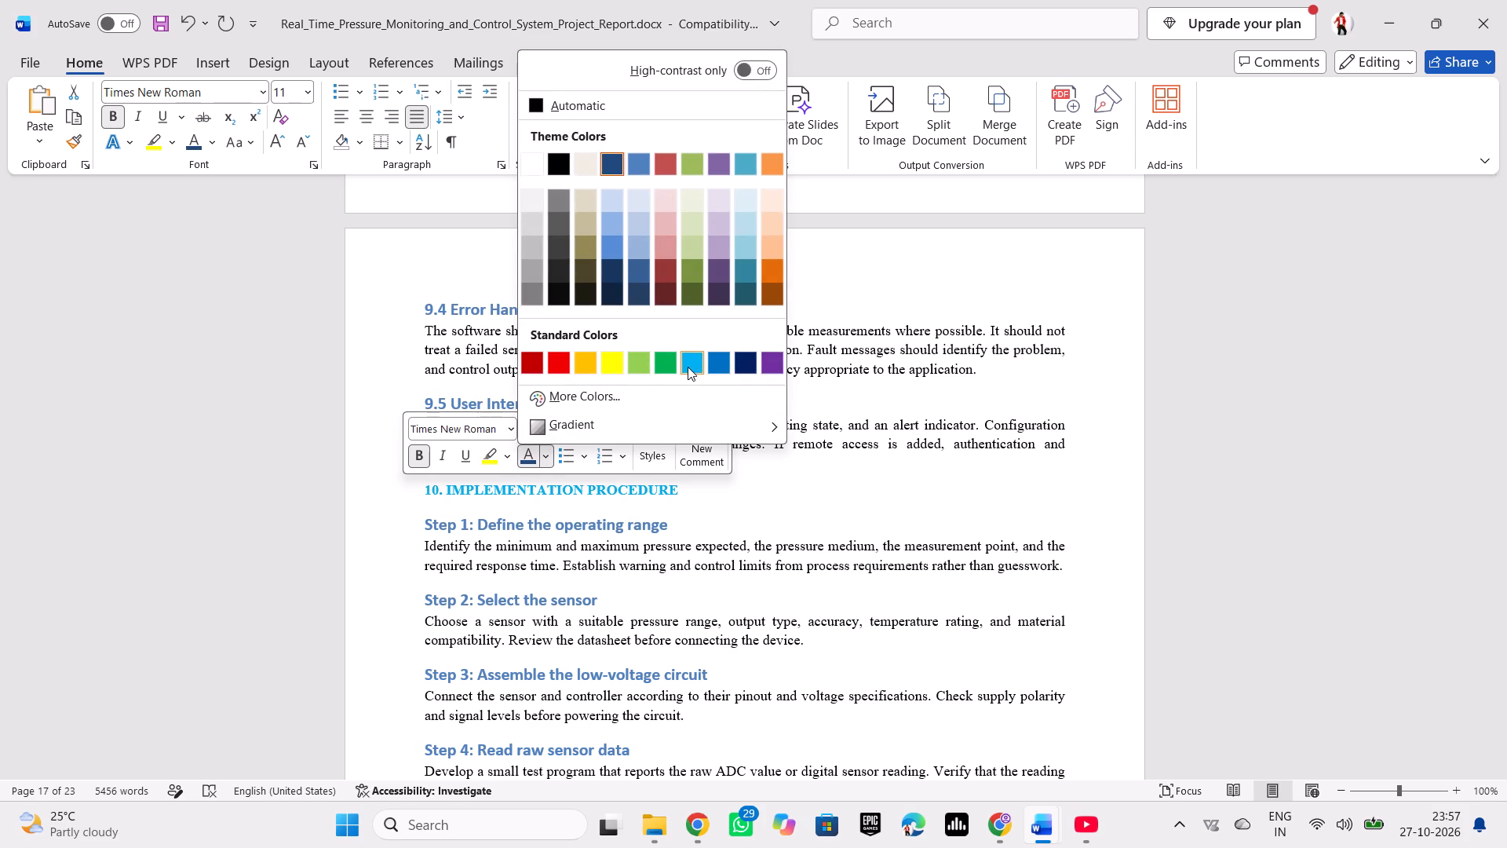
pyautogui.click(709, 369)
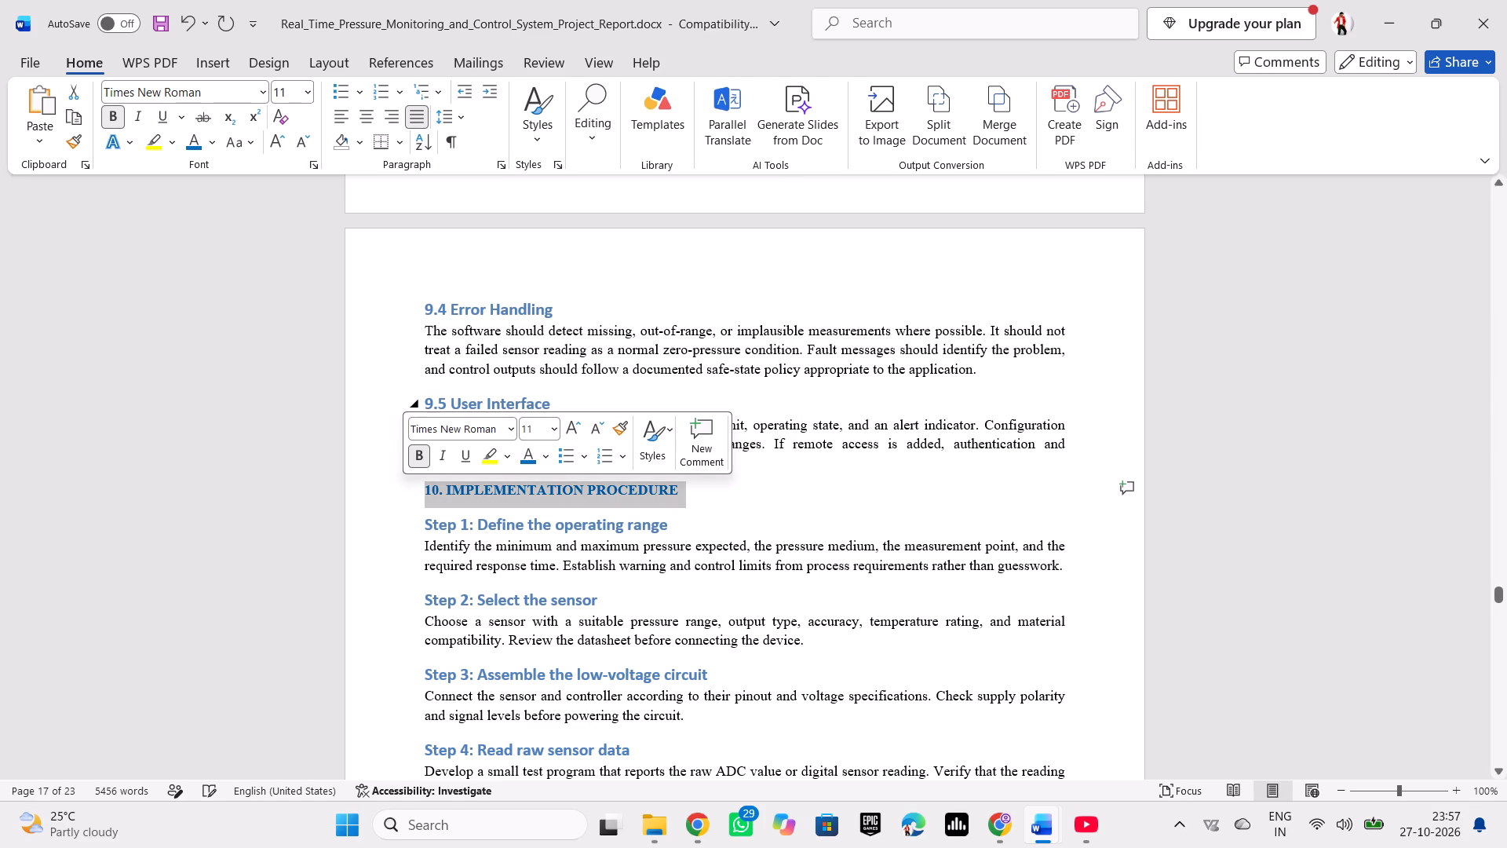
pyautogui.click(740, 492)
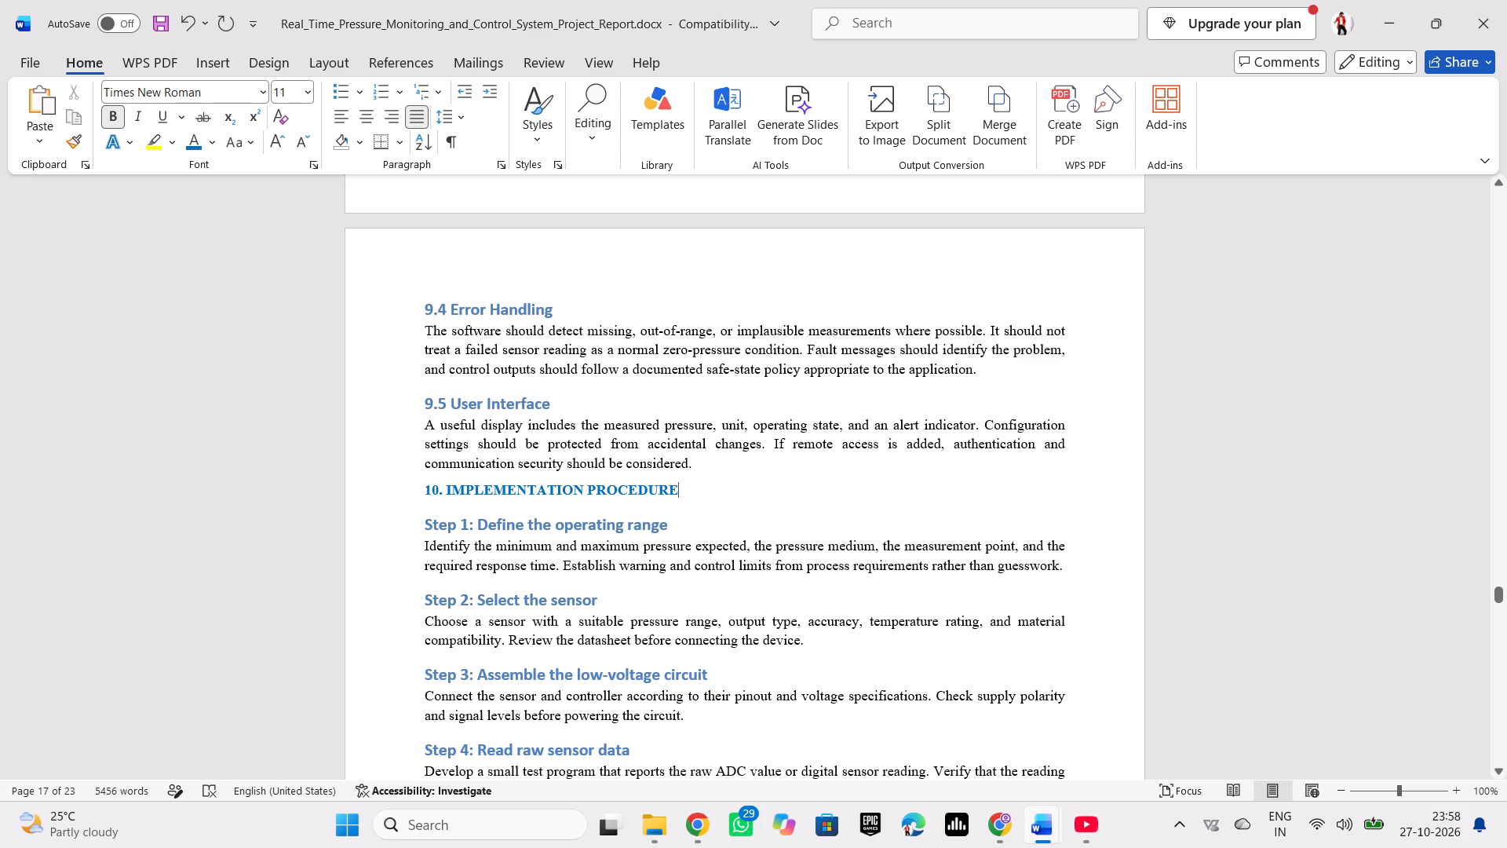
# Check the font and size of the "11. CALCULATIONS AND CALIBRATION" heading as a reference for the section 10 heading.
pyautogui.moveTo(684, 486); pyautogui.dragTo(421, 493)
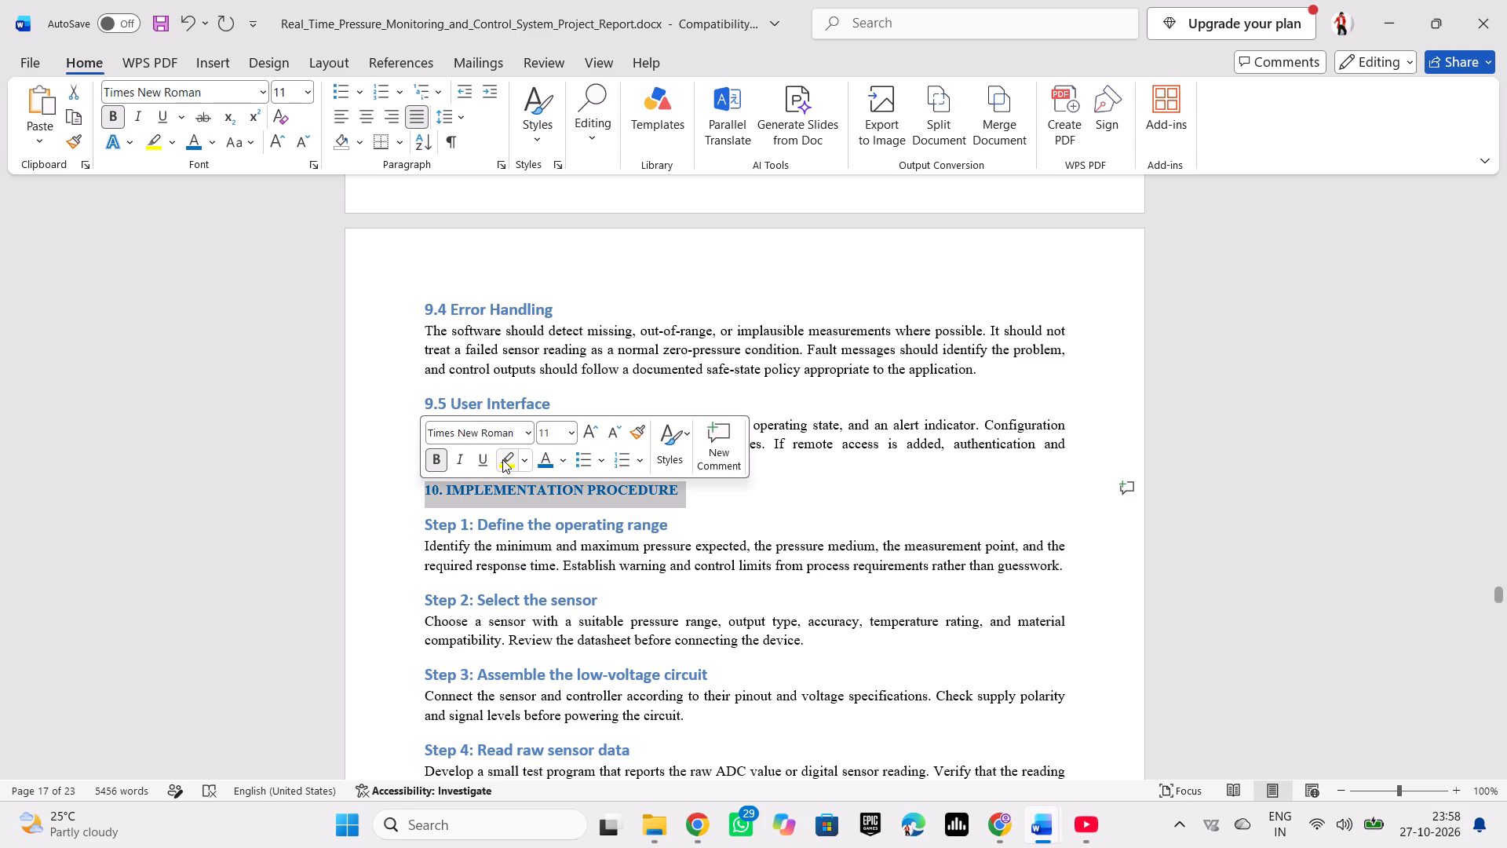
pyautogui.scroll(7, 502, 459)
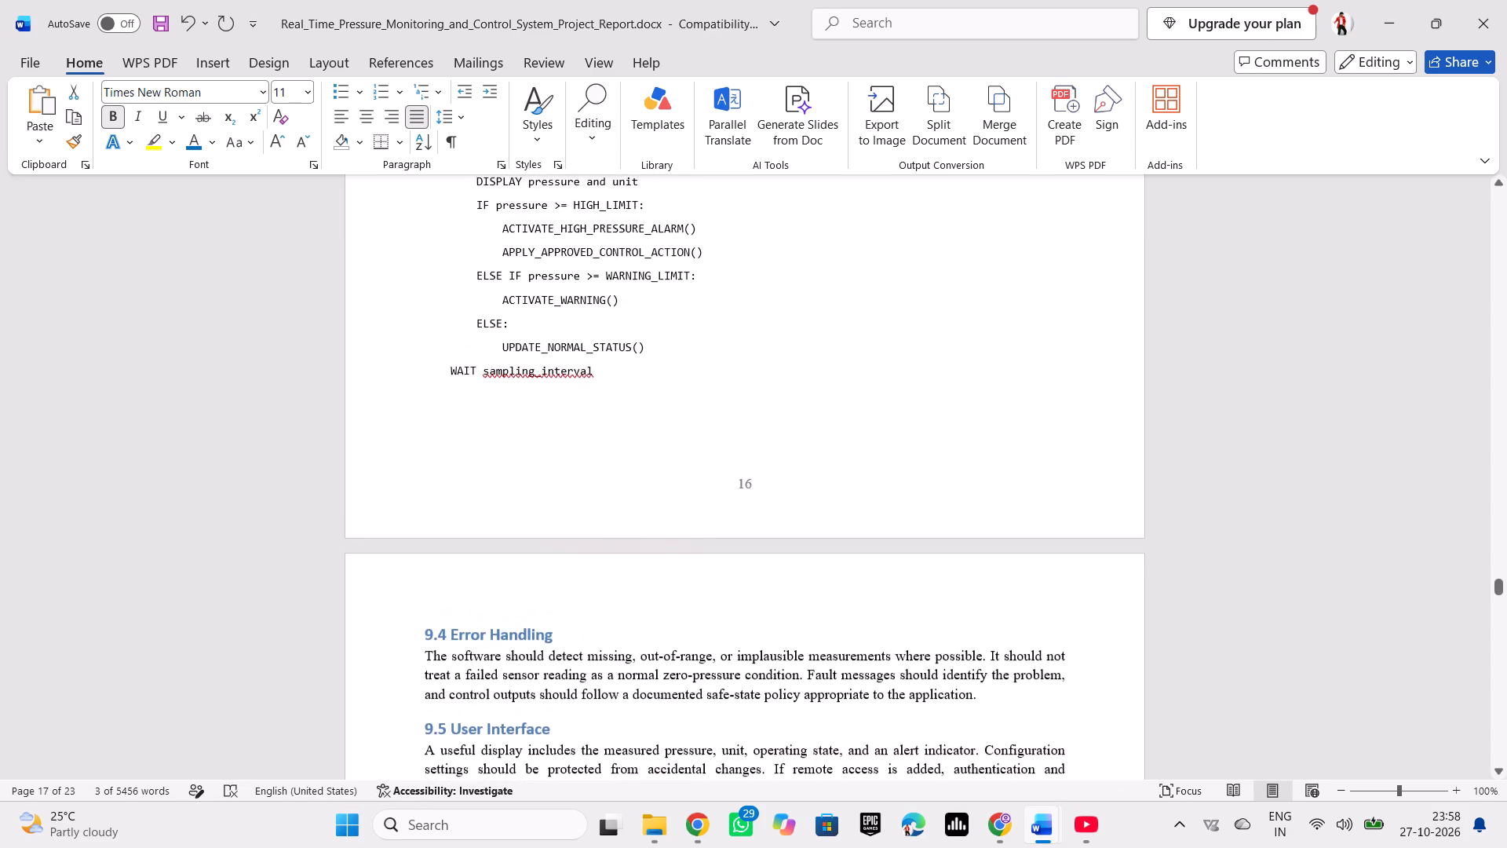
pyautogui.scroll(-8, 502, 459)
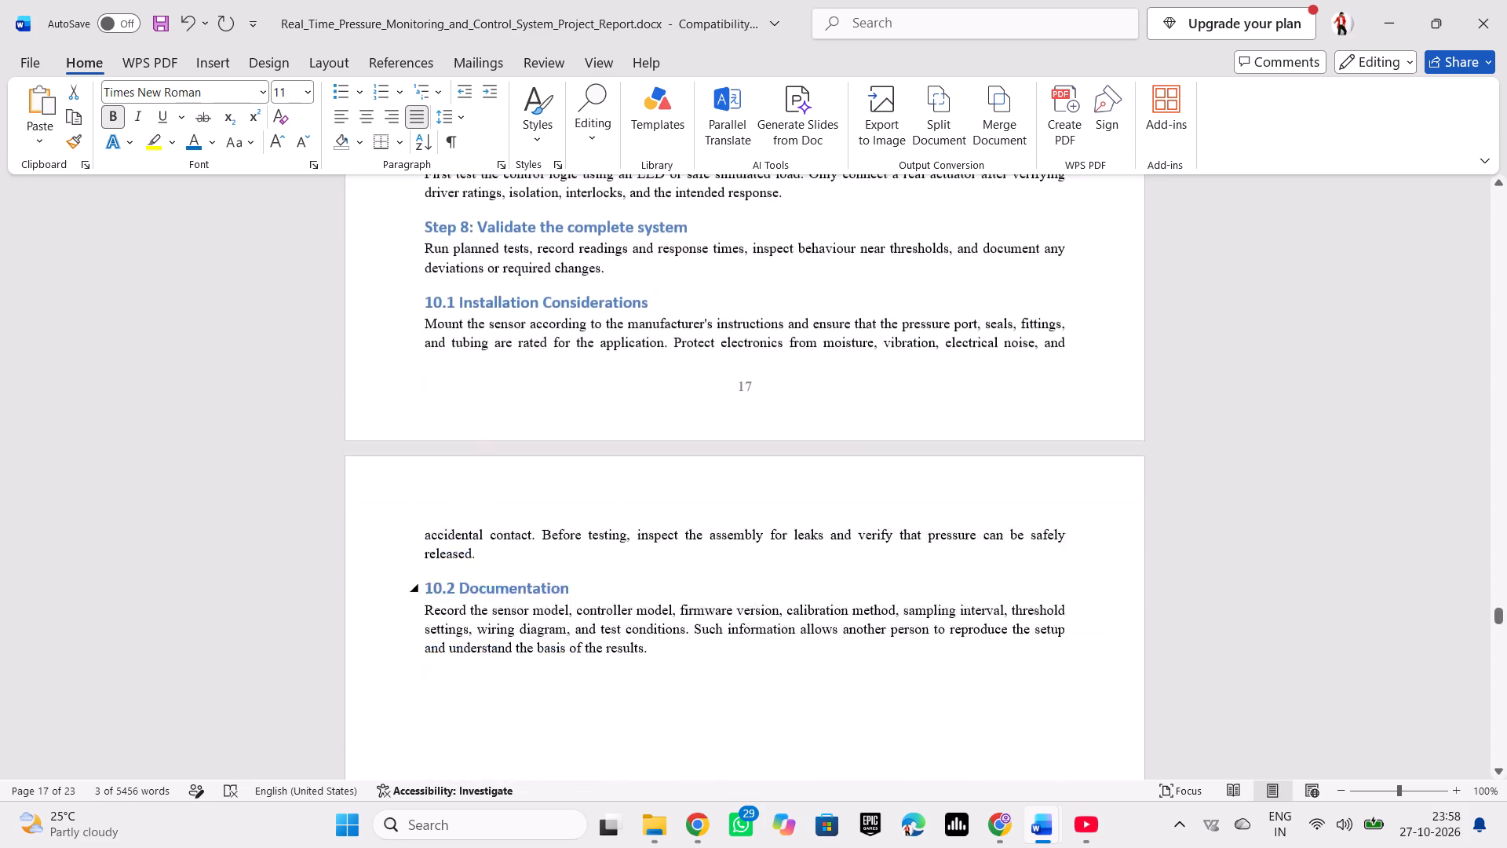
pyautogui.scroll(-6, 502, 459)
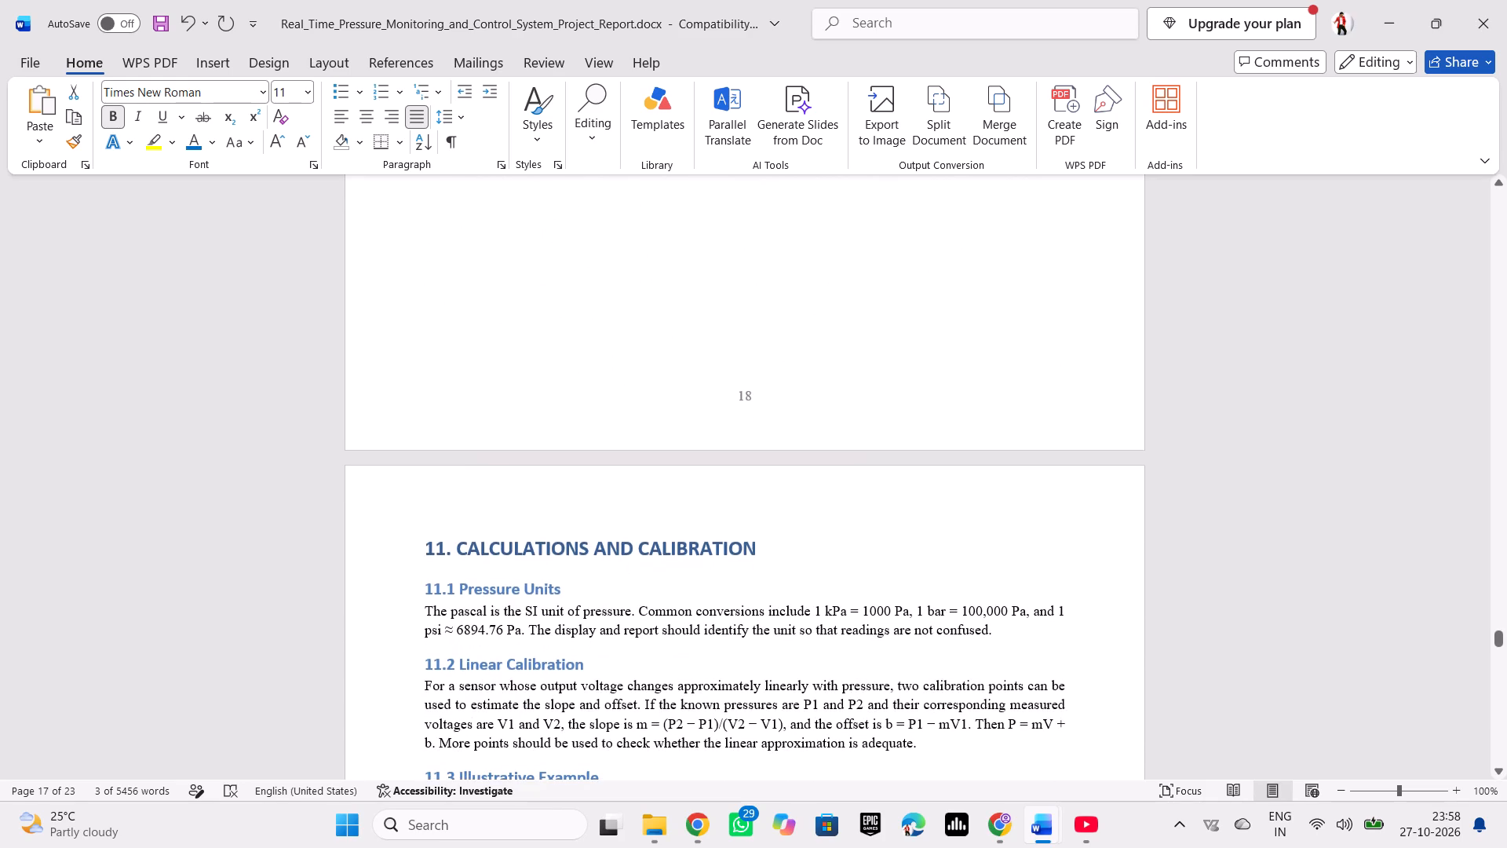
pyautogui.moveTo(771, 546); pyautogui.dragTo(502, 535)
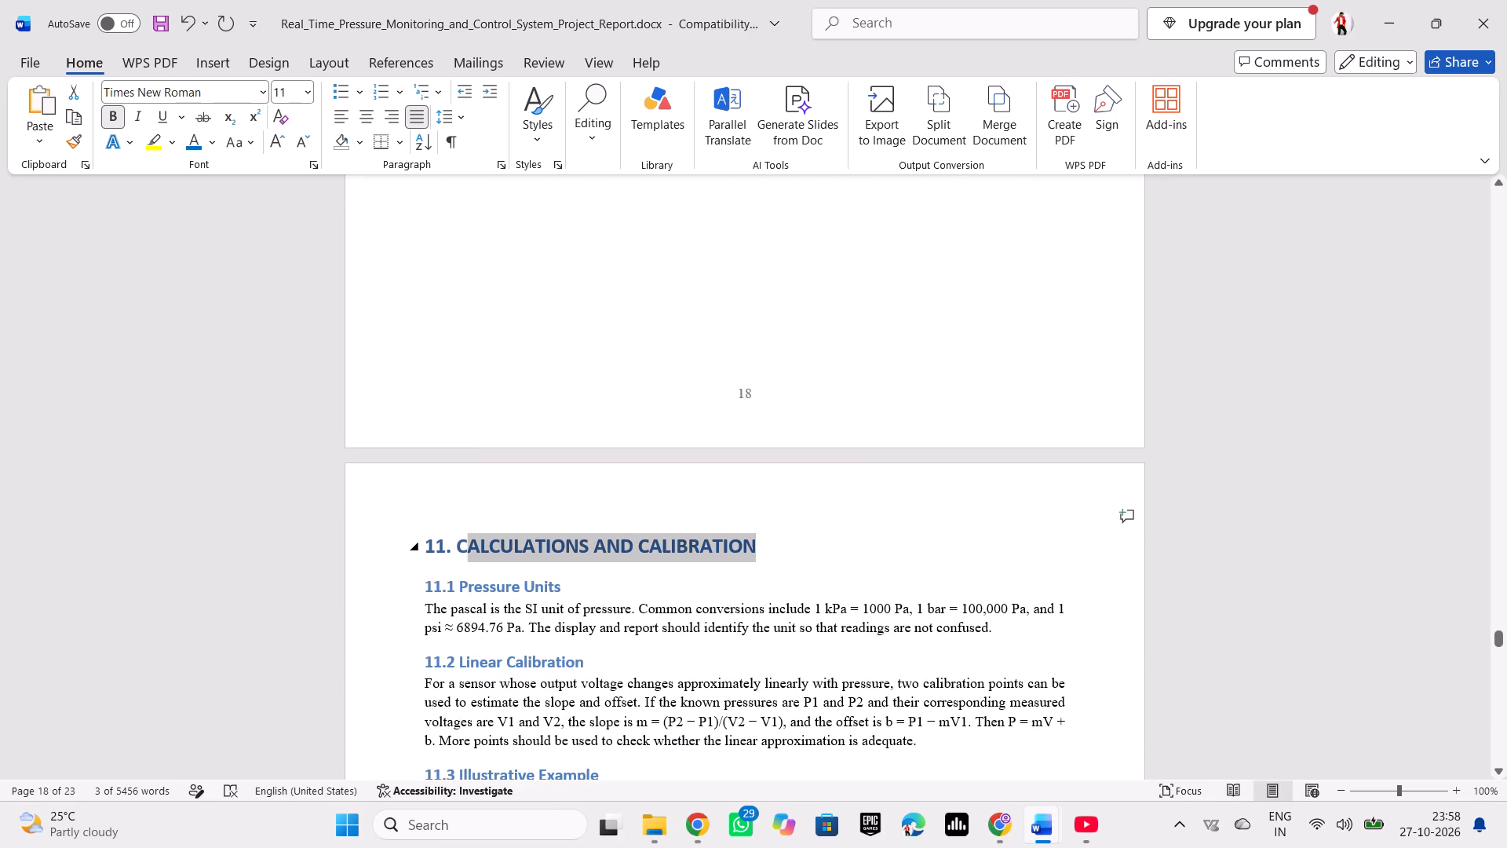
pyautogui.moveTo(502, 535); pyautogui.dragTo(408, 543)
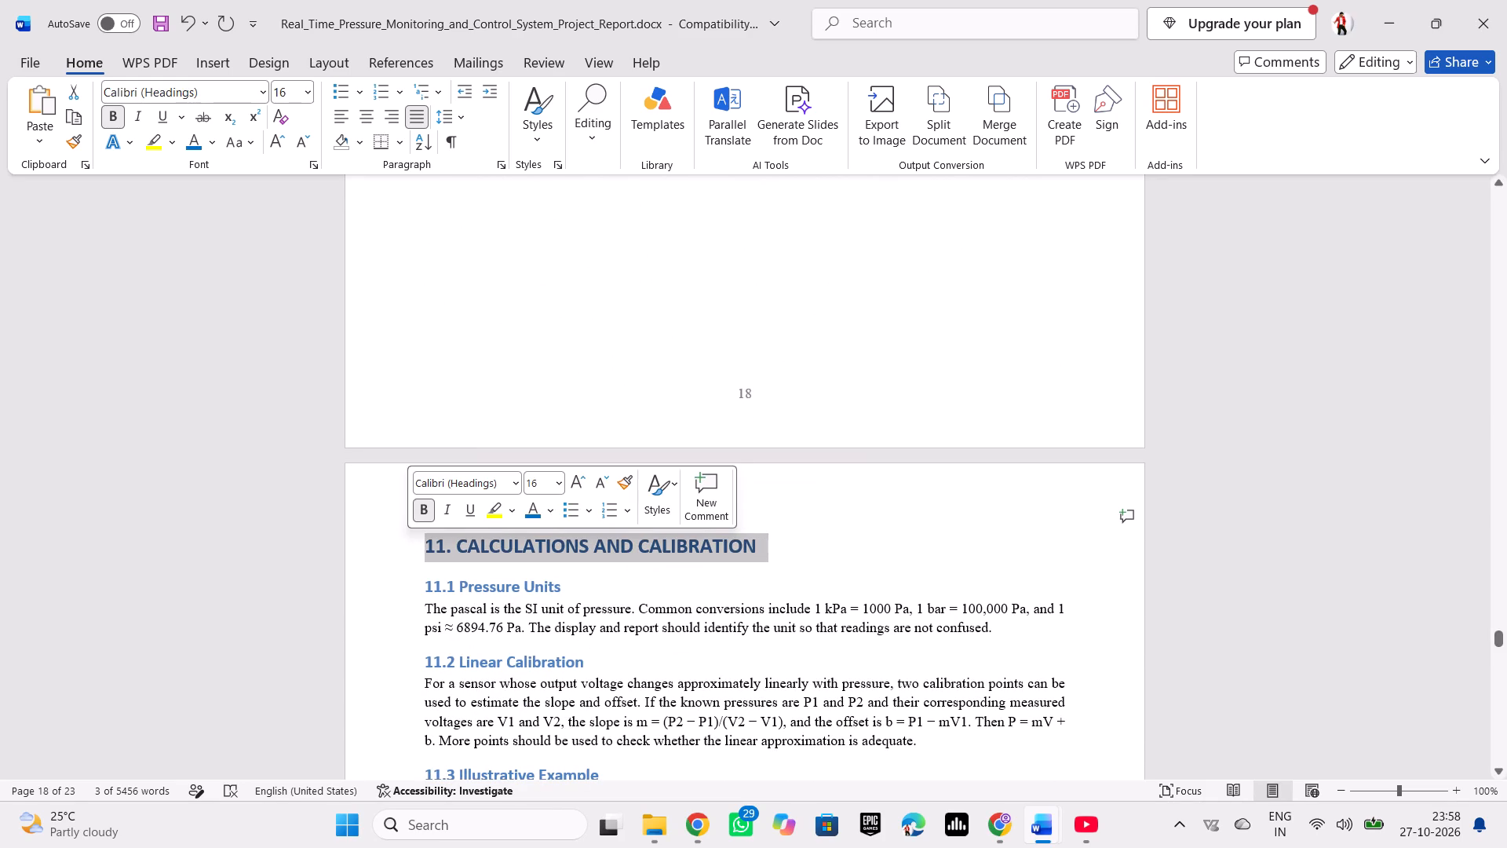
pyautogui.click(676, 361)
# Set the "10. IMPLEMENTATION PROCEDURE" heading to 16 pt in the Calibri (Headings) font.
pyautogui.scroll(7, 676, 361)
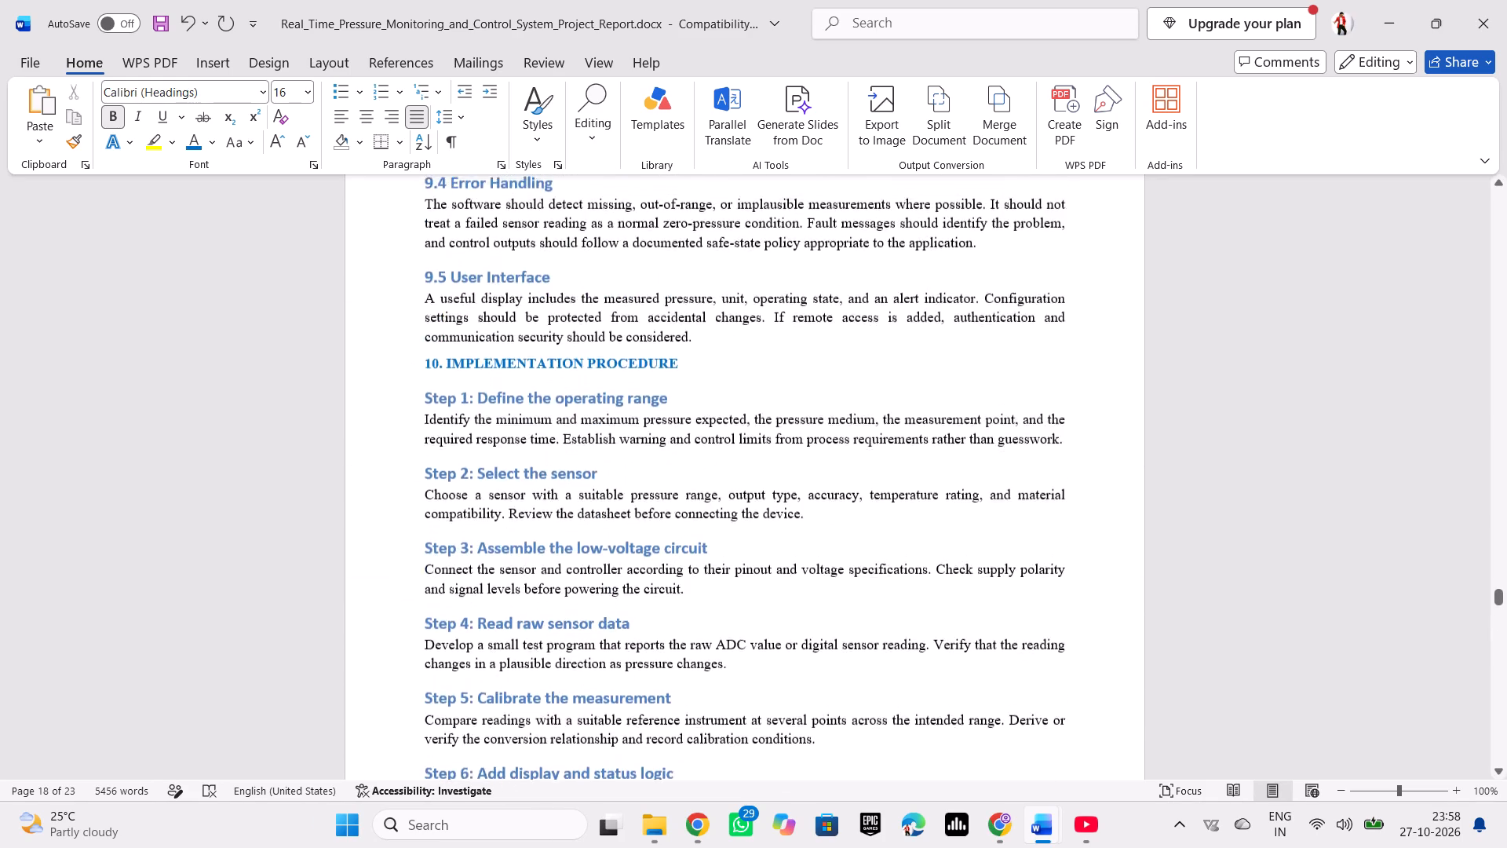
pyautogui.scroll(2, 676, 361)
pyautogui.scroll(-2, 676, 361)
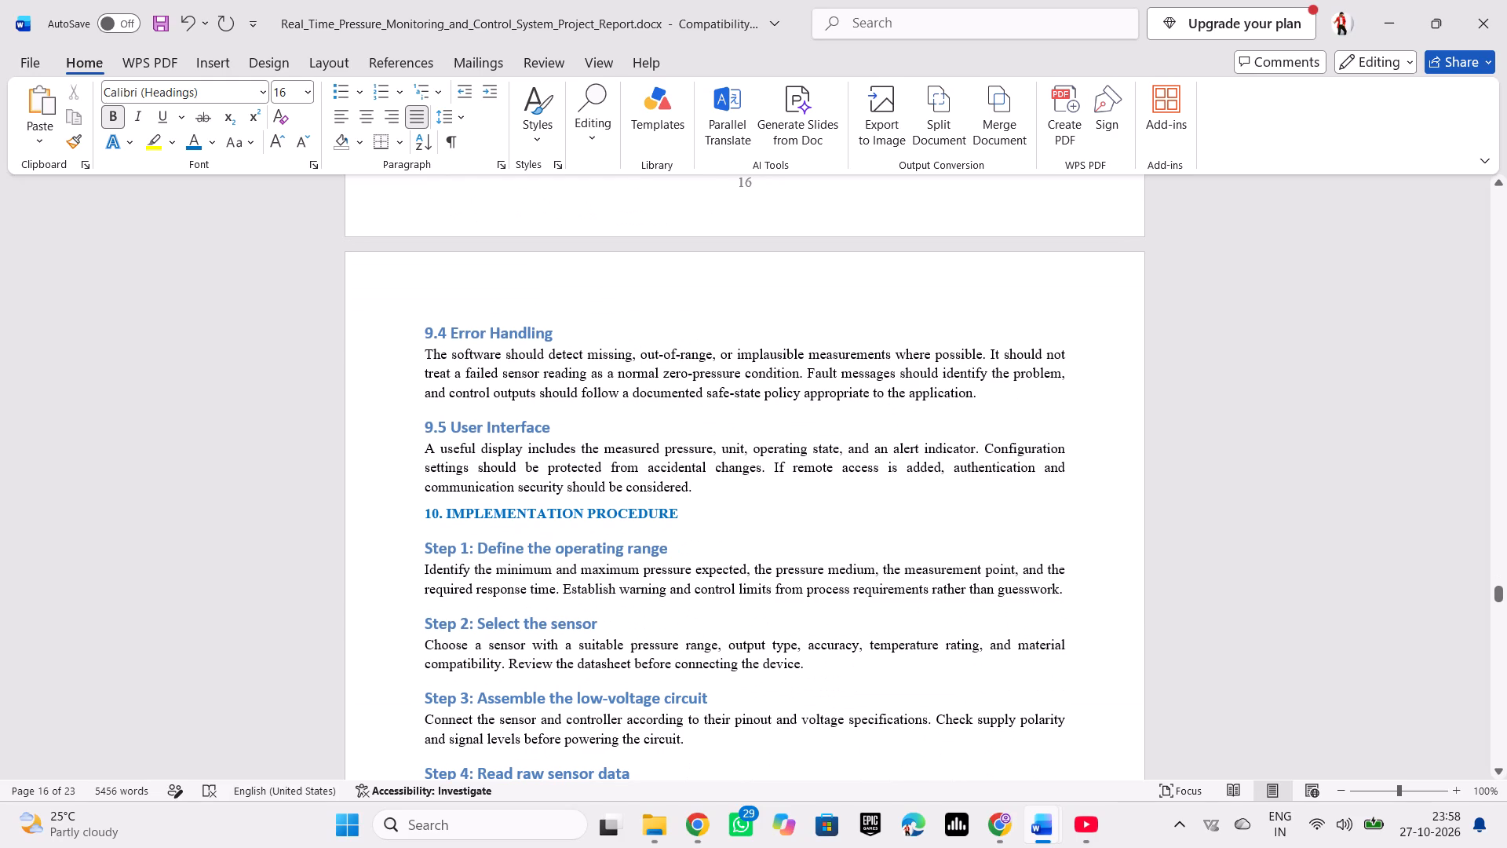
pyautogui.moveTo(681, 520); pyautogui.dragTo(484, 510)
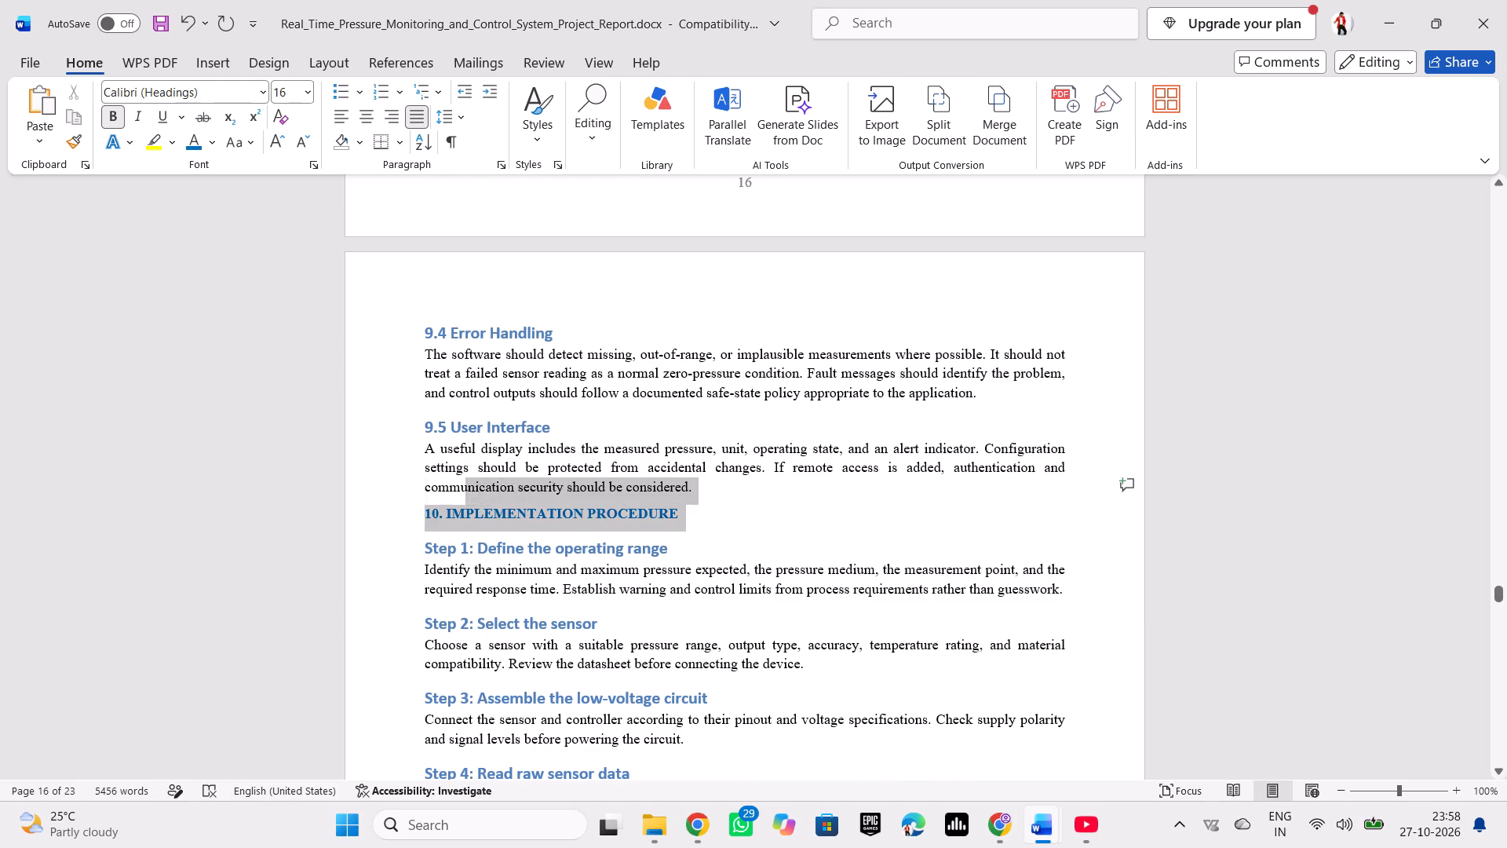
pyautogui.moveTo(484, 510); pyautogui.dragTo(424, 517)
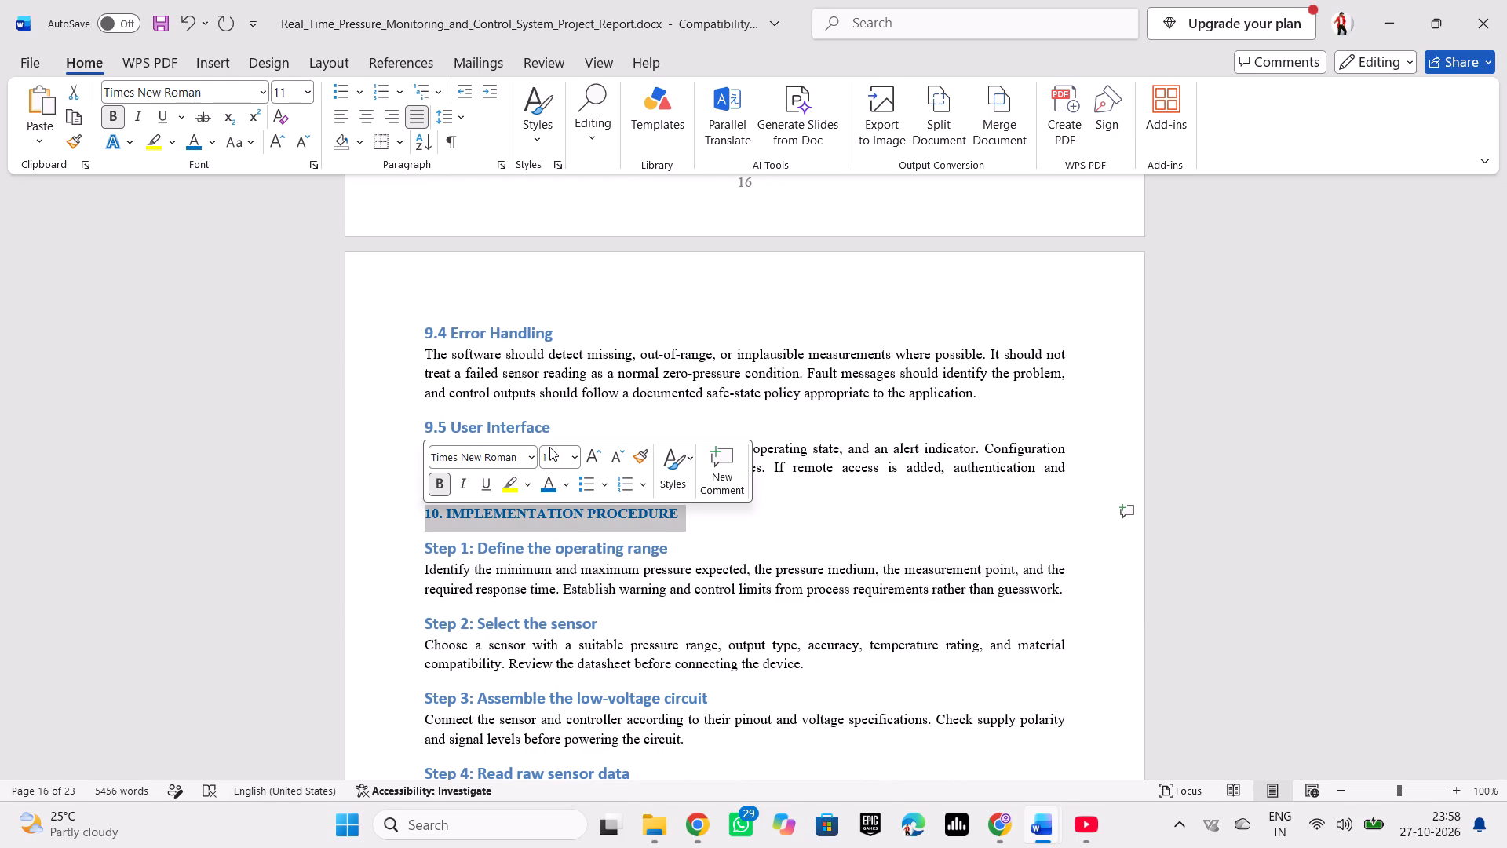
pyautogui.click(549, 447)
pyautogui.click(549, 455)
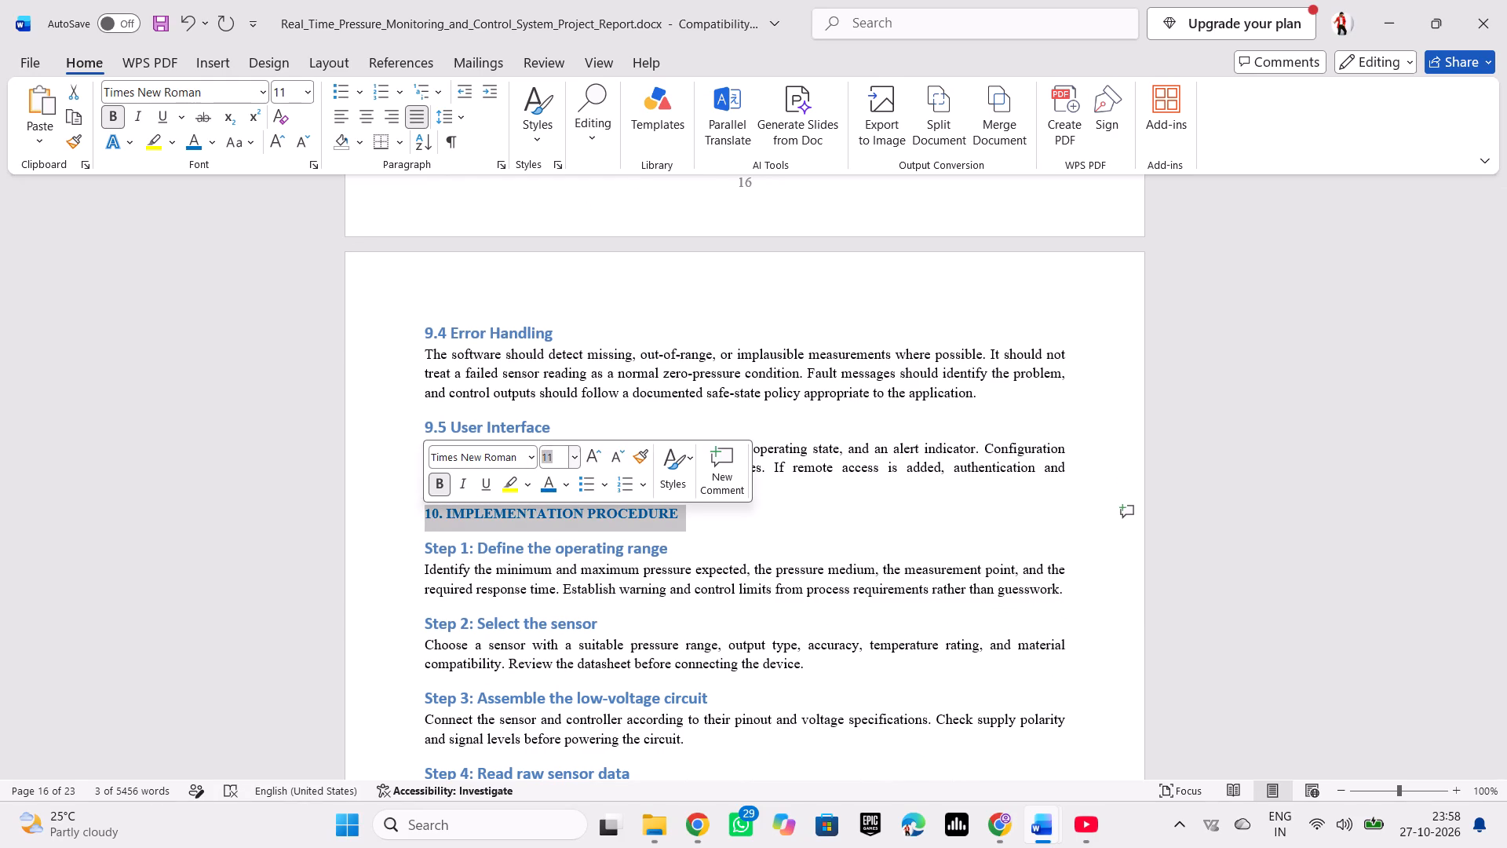
pyautogui.write('16')
pyautogui.press('Return')
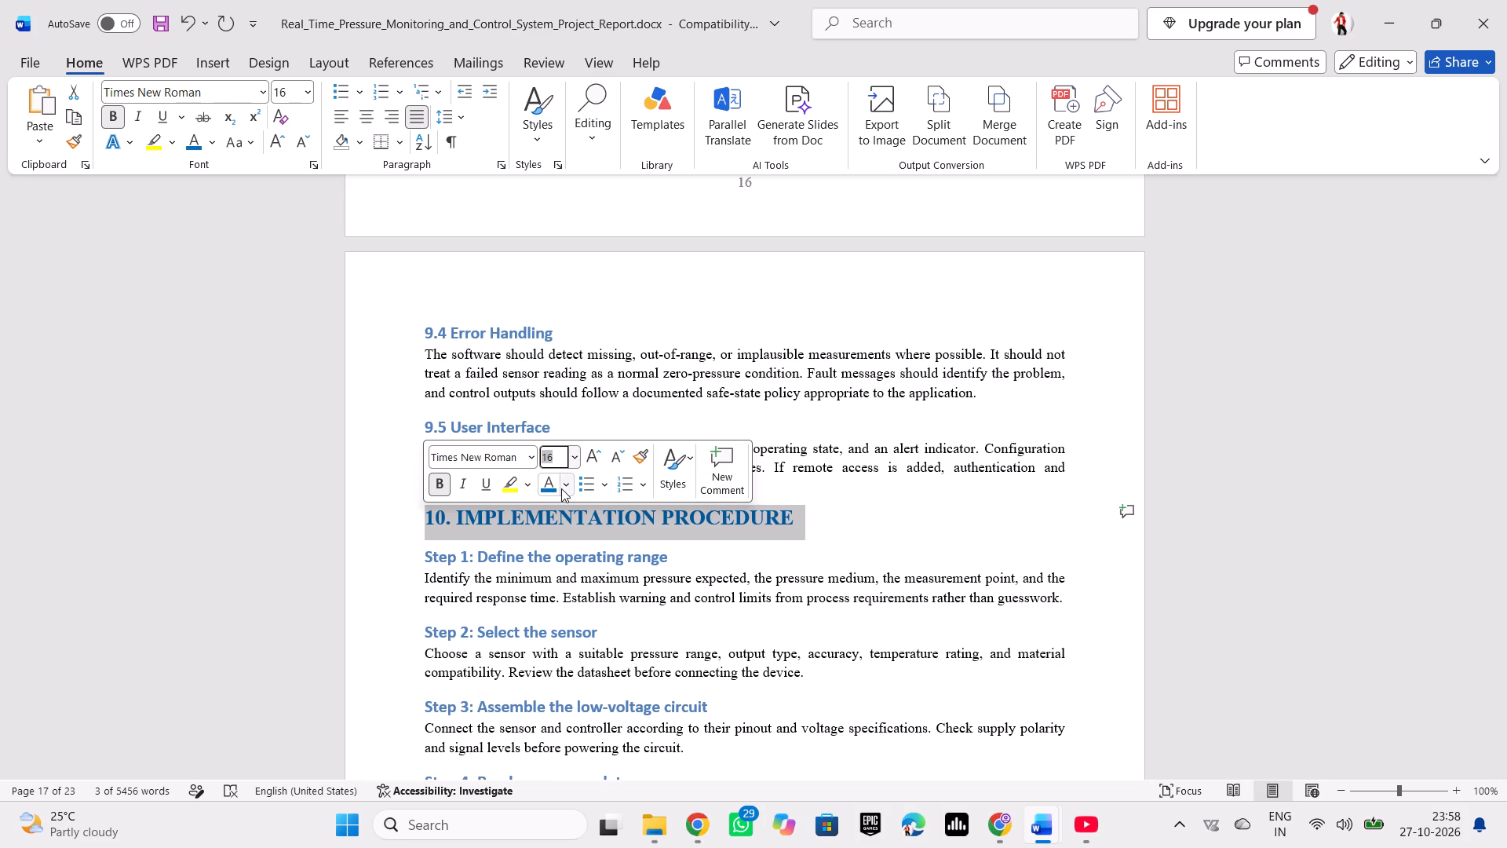
pyautogui.click(527, 462)
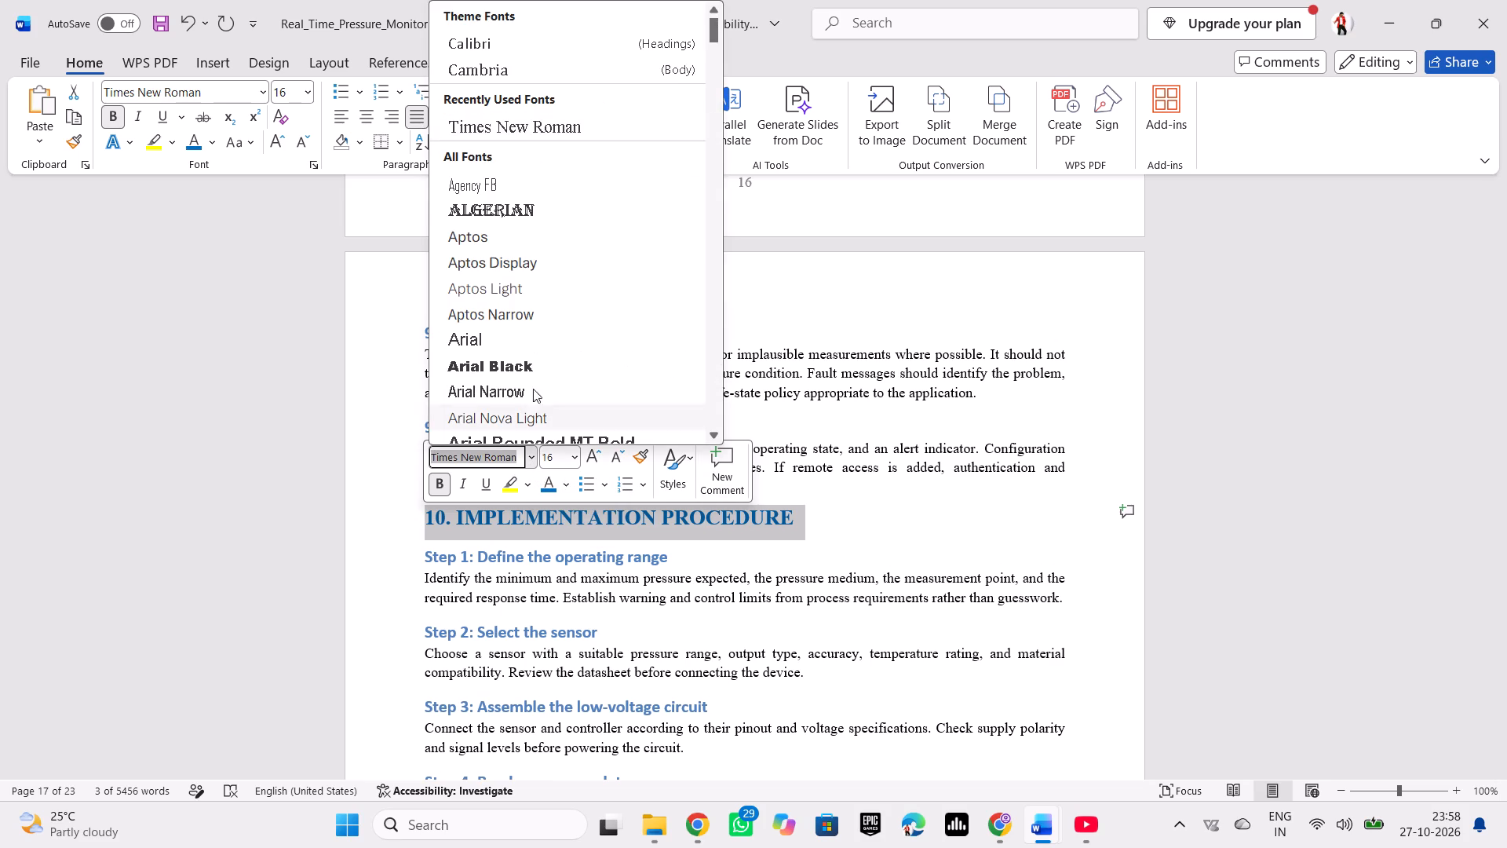
pyautogui.click(498, 40)
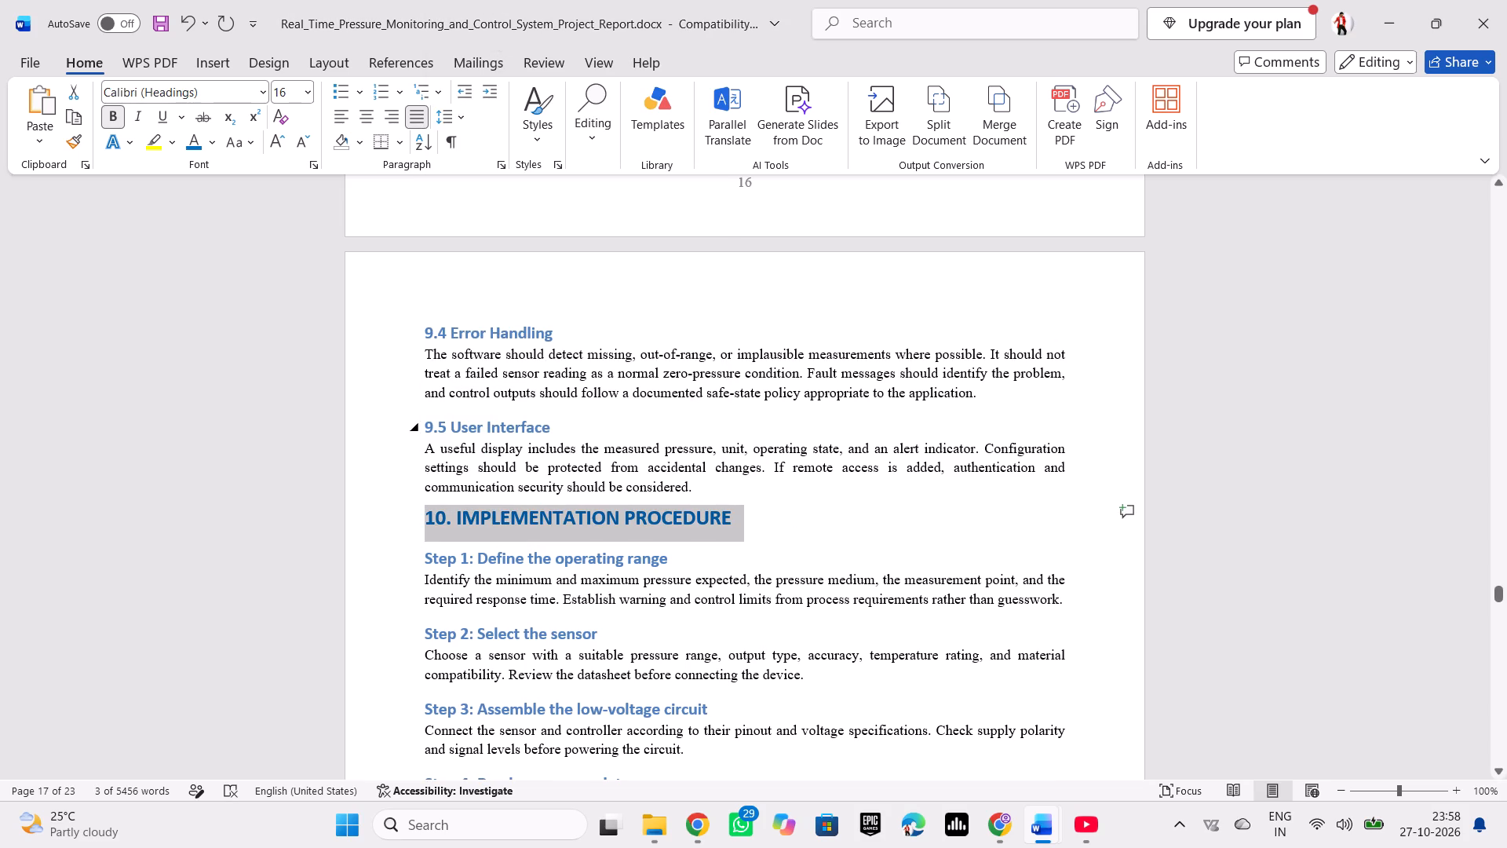
# Change the font colour of the "10. IMPLEMENTATION PROCEDURE" heading to the dark blue theme colour.
pyautogui.click(213, 134)
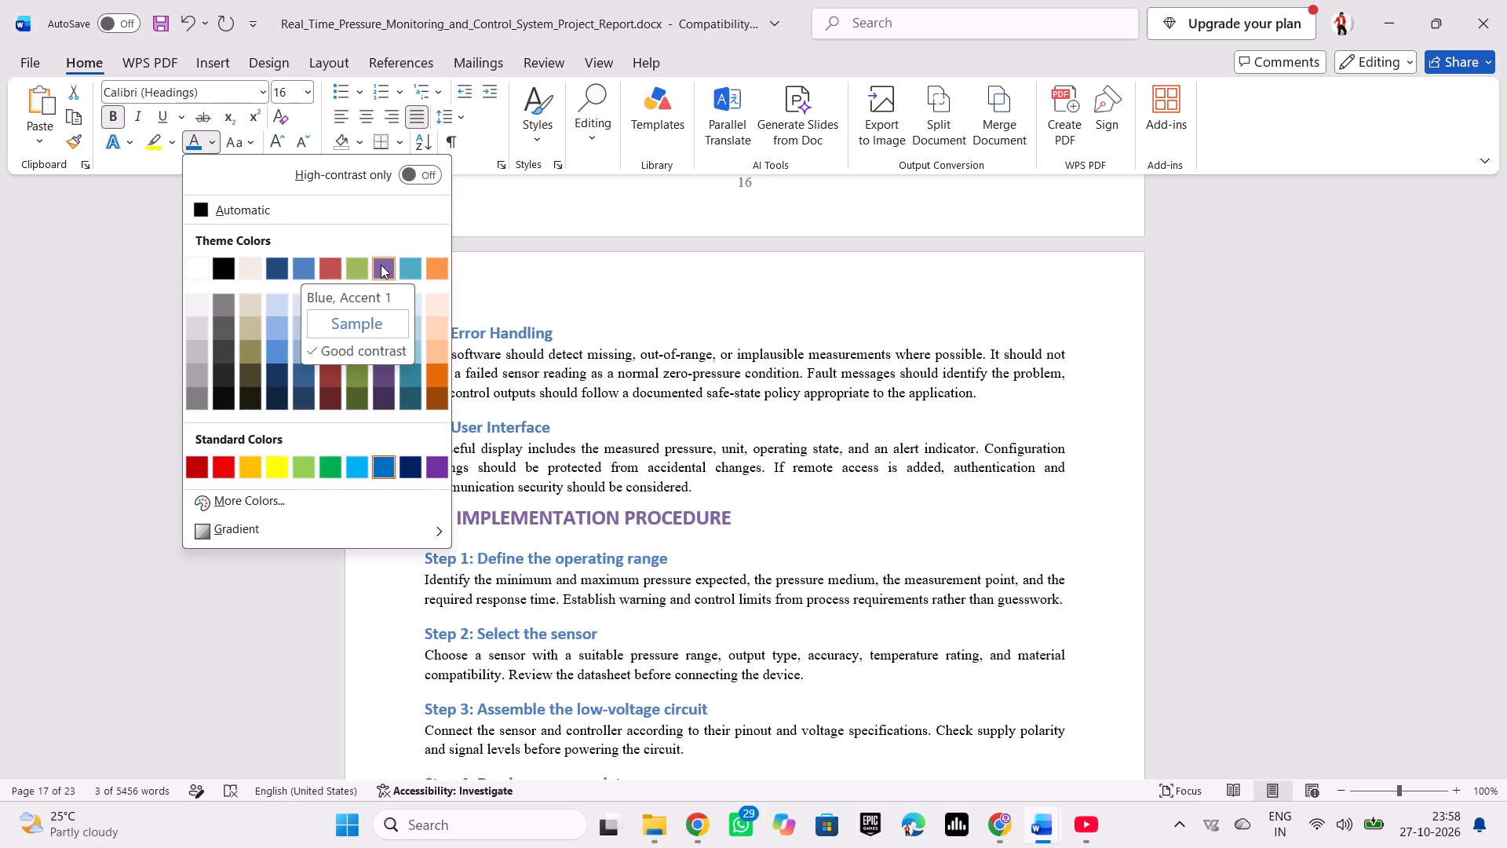
pyautogui.click(280, 270)
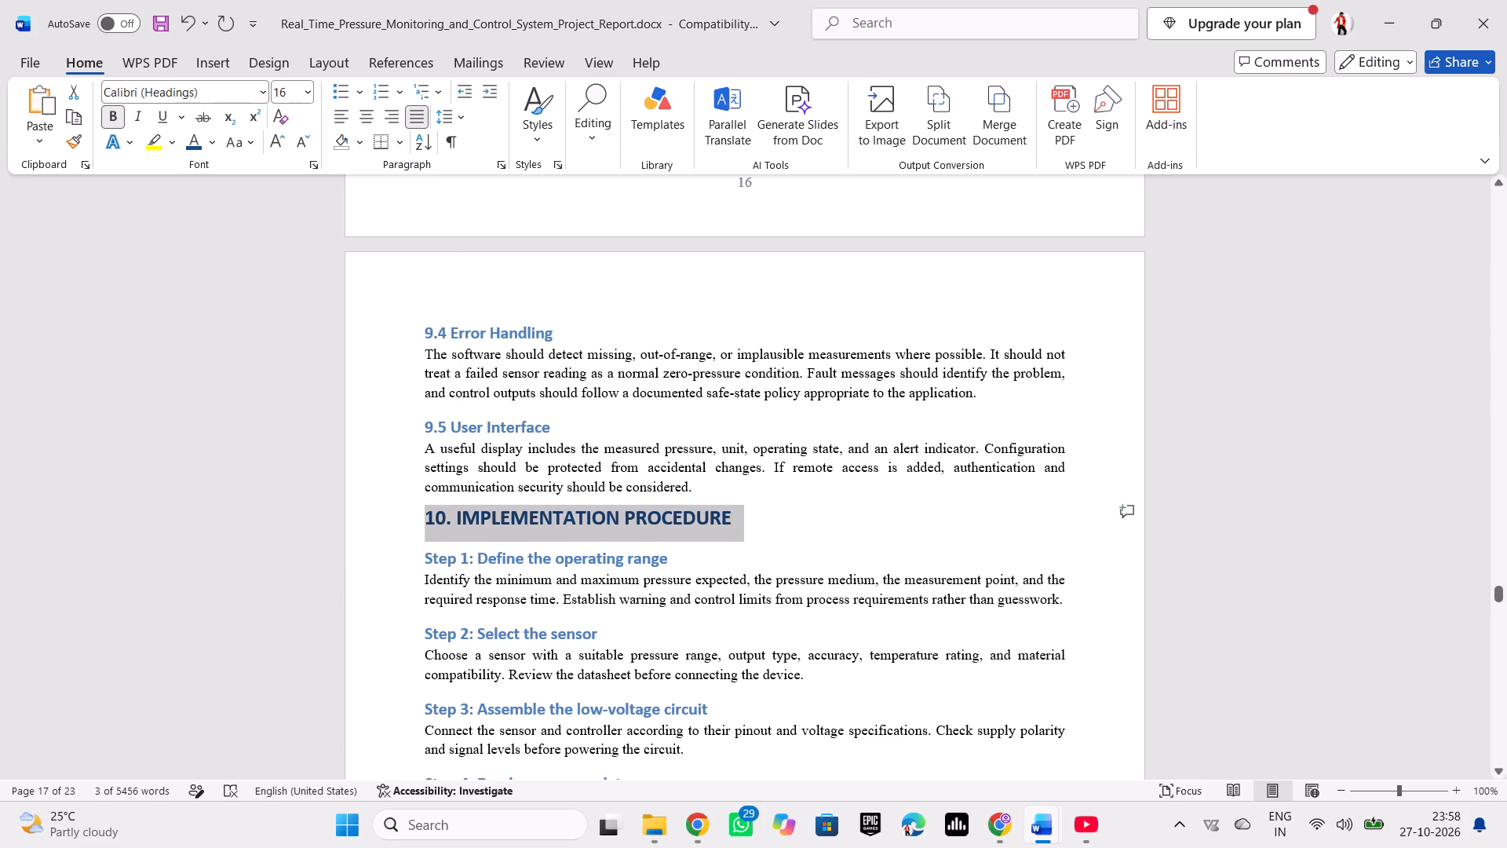
pyautogui.click(304, 370)
# Remove the page break before "11. CALCULATIONS AND CALIBRATION" so the section follows directly after 10.2 Documentation.
pyautogui.scroll(-3, 304, 370)
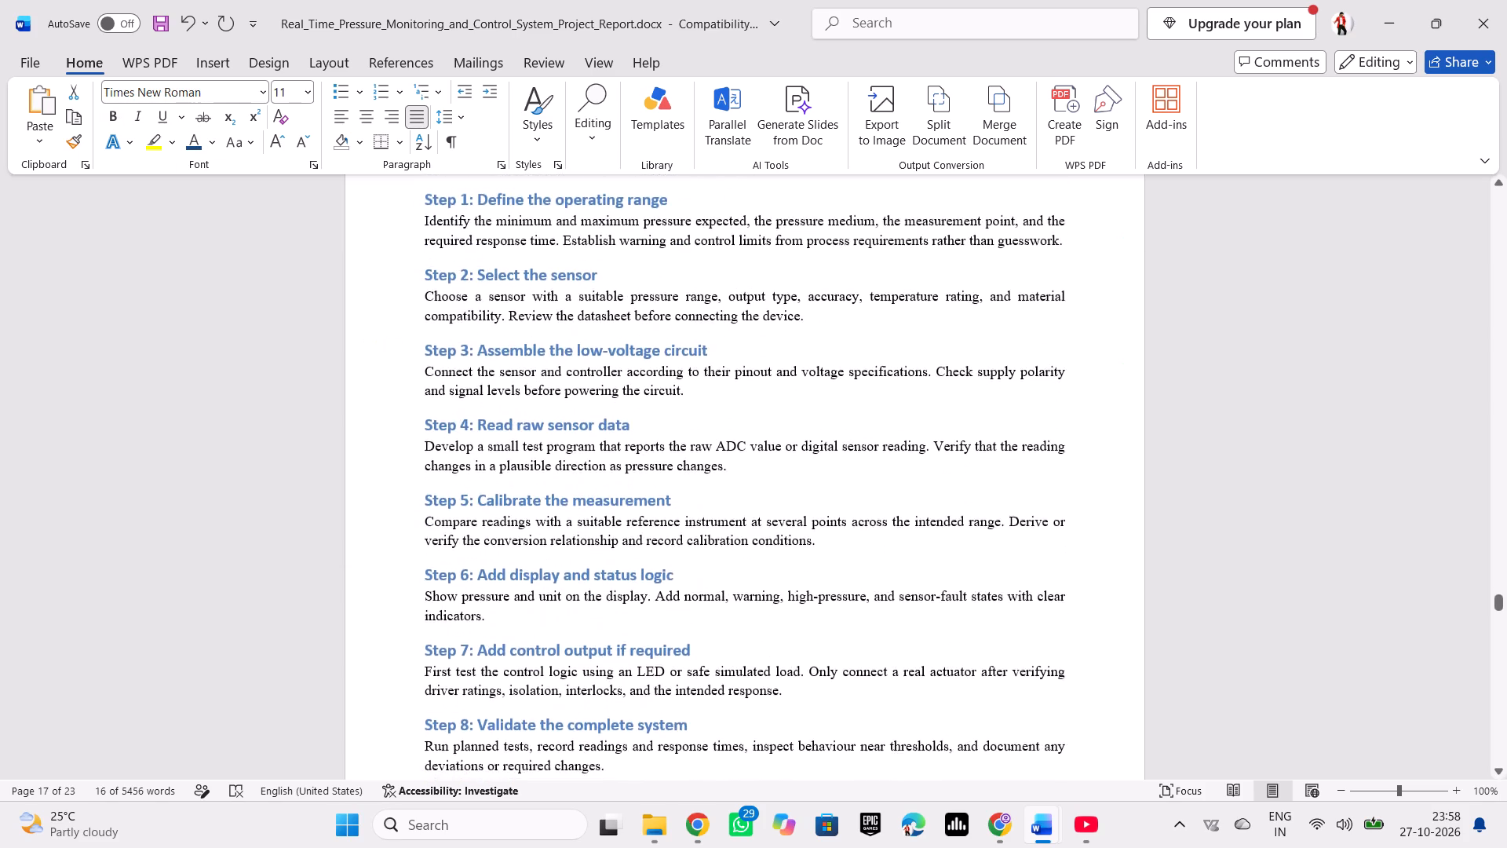
pyautogui.scroll(-4, 304, 370)
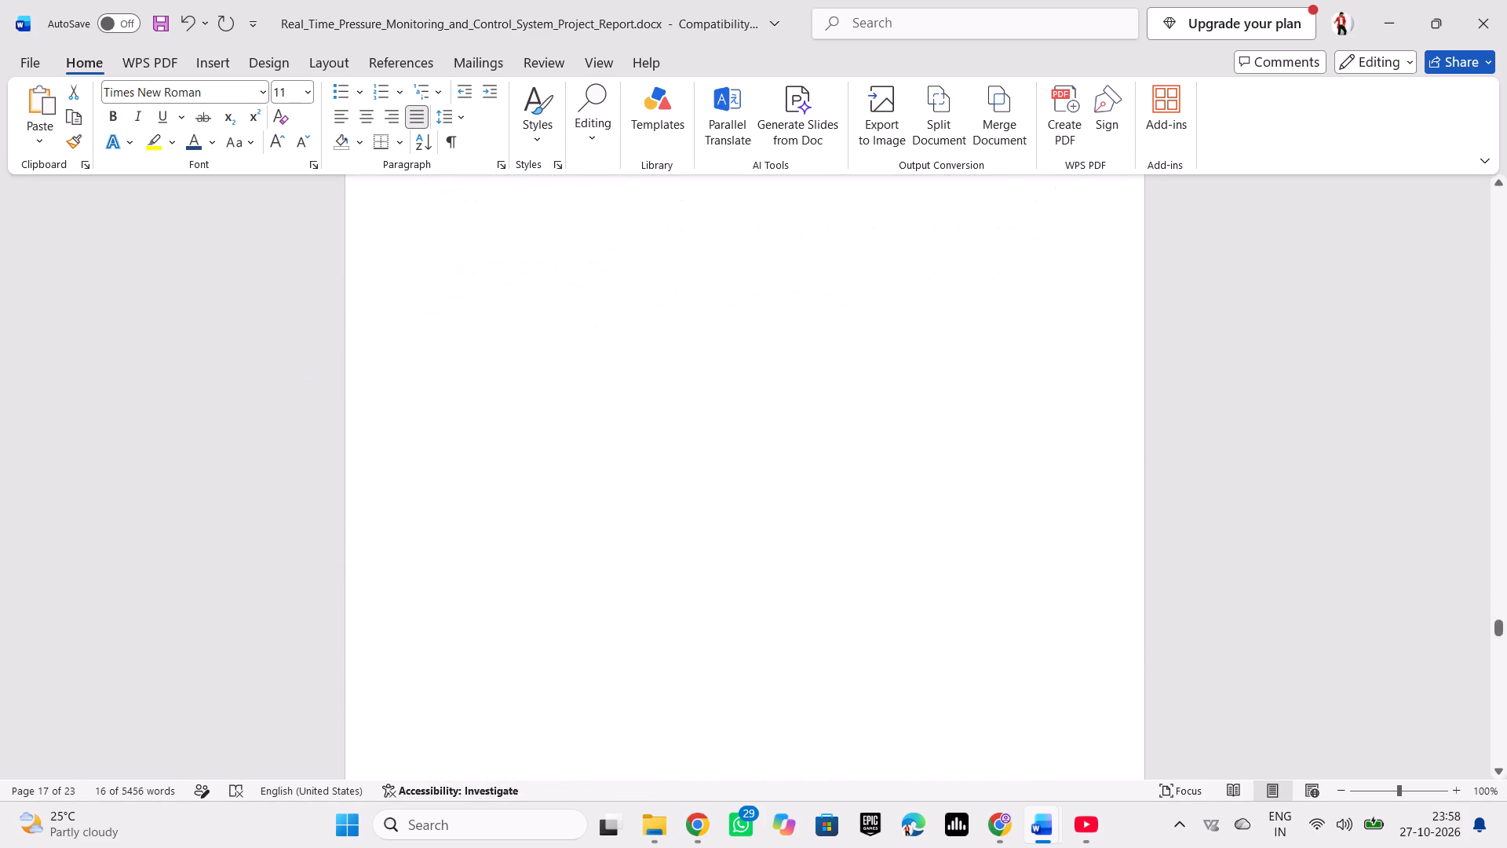
pyautogui.scroll(-3, 304, 370)
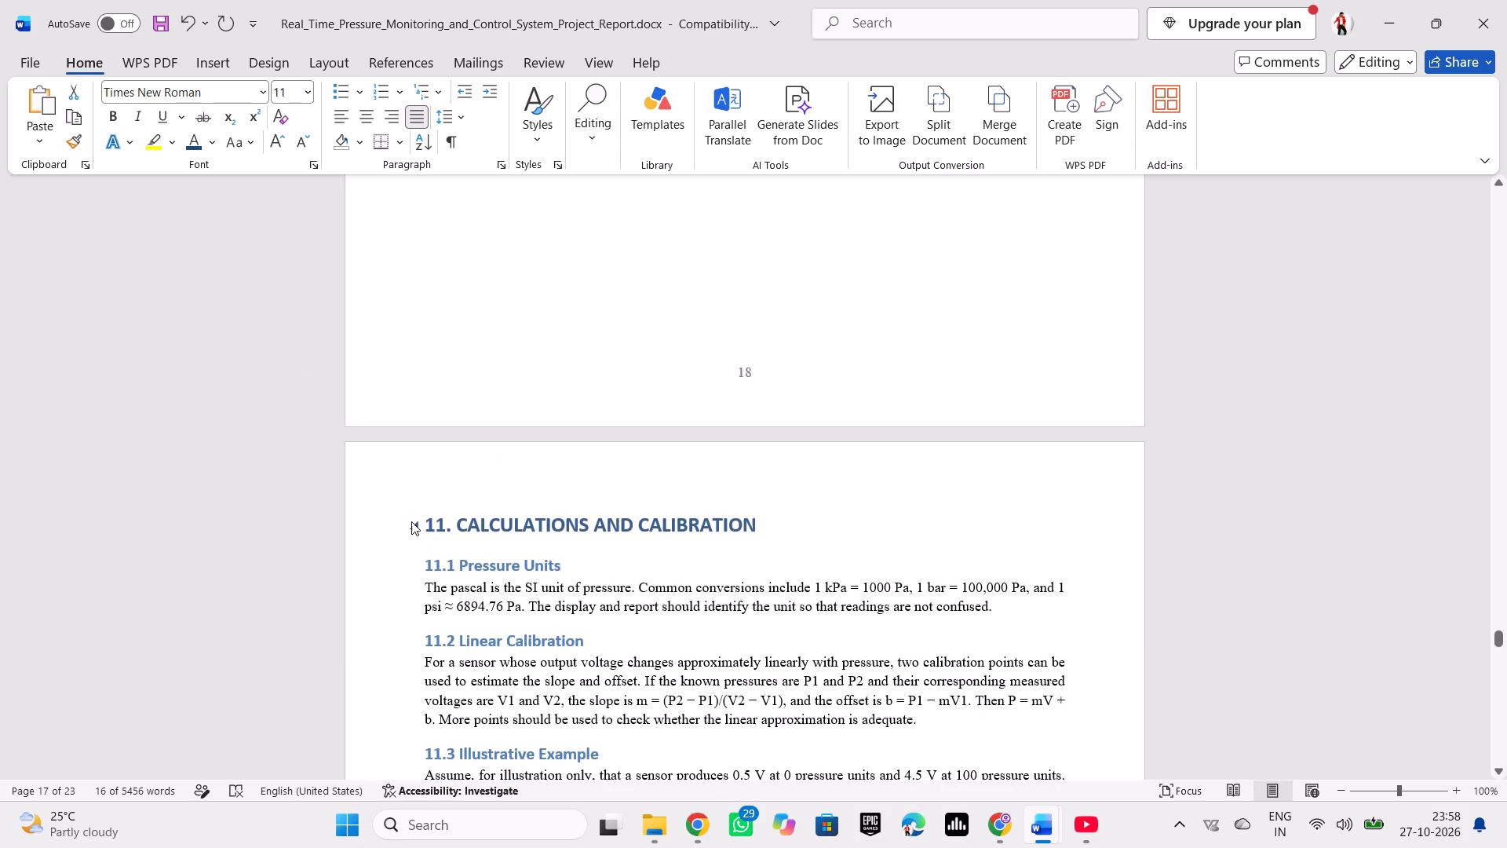
pyautogui.click(424, 533)
pyautogui.press('BackSpace')
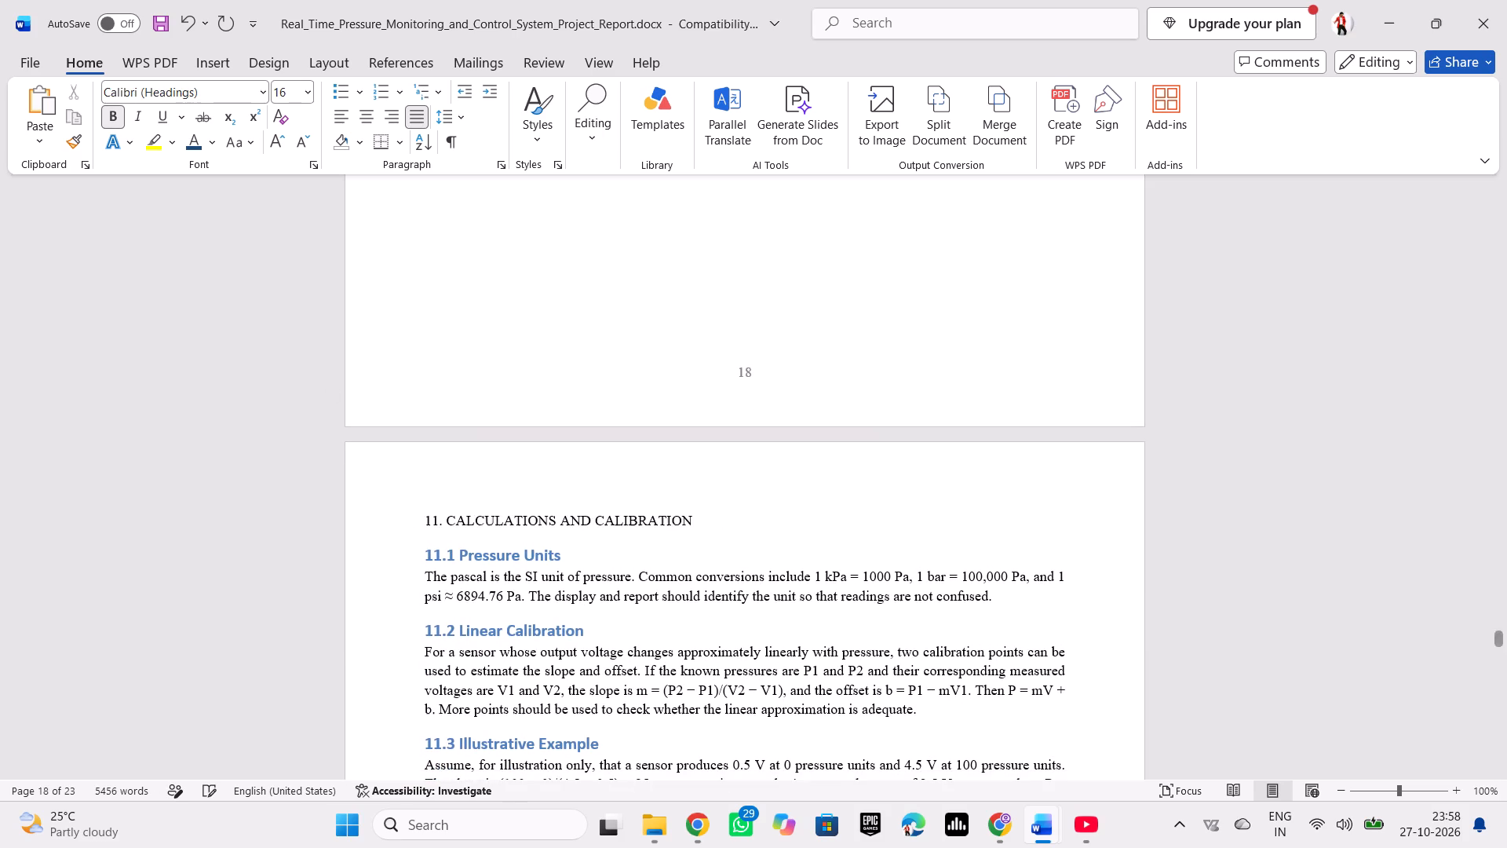
pyautogui.press('BackSpace')
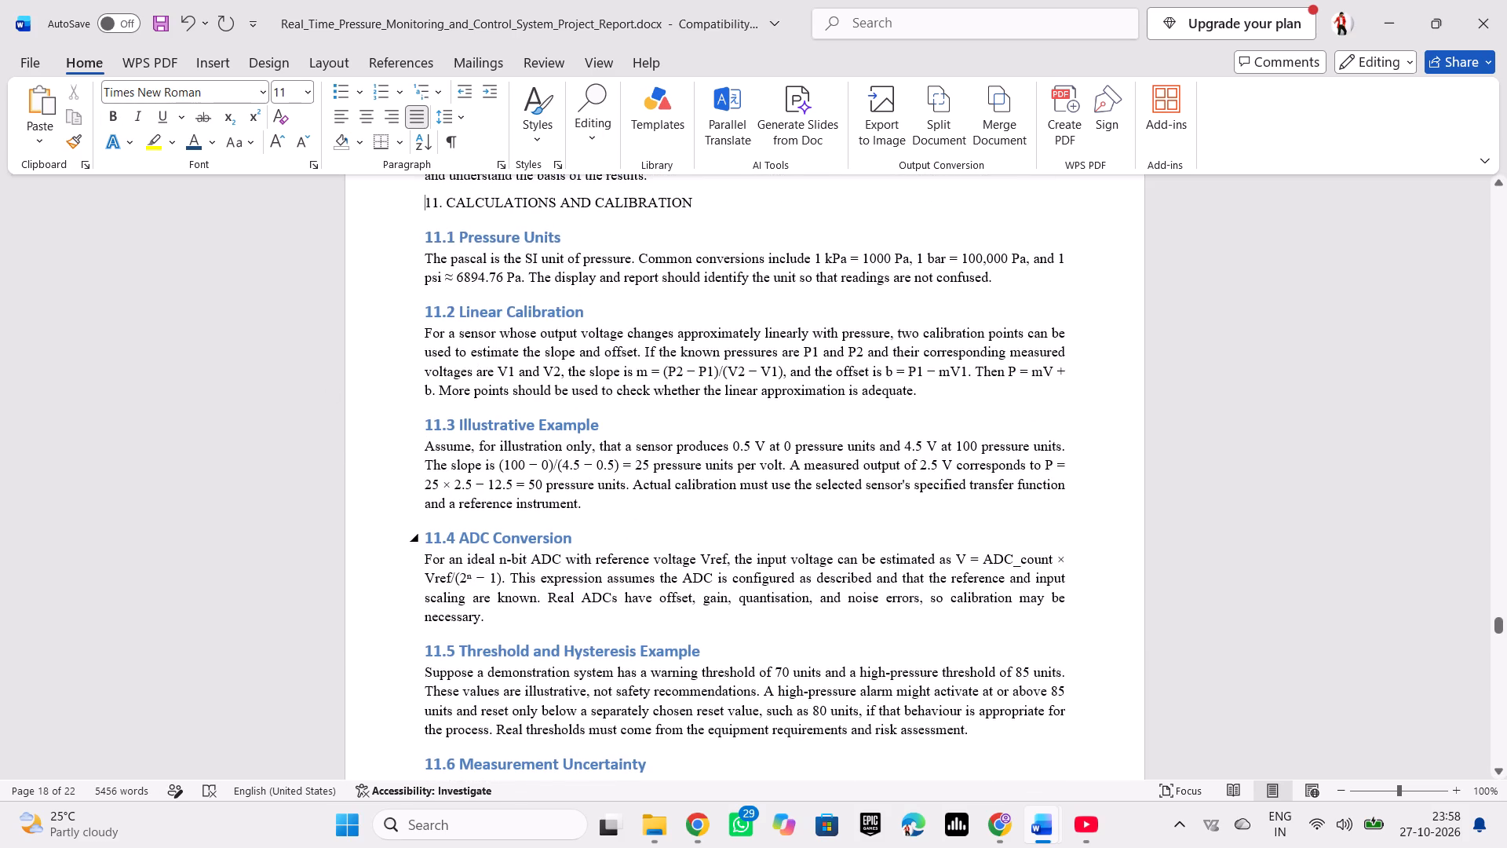
# Format the "11. CALCULATIONS AND CALIBRATION" heading as bold Calibri (Headings) at 16 pt.
pyautogui.scroll(1, 424, 533)
pyautogui.moveTo(697, 368); pyautogui.dragTo(428, 381)
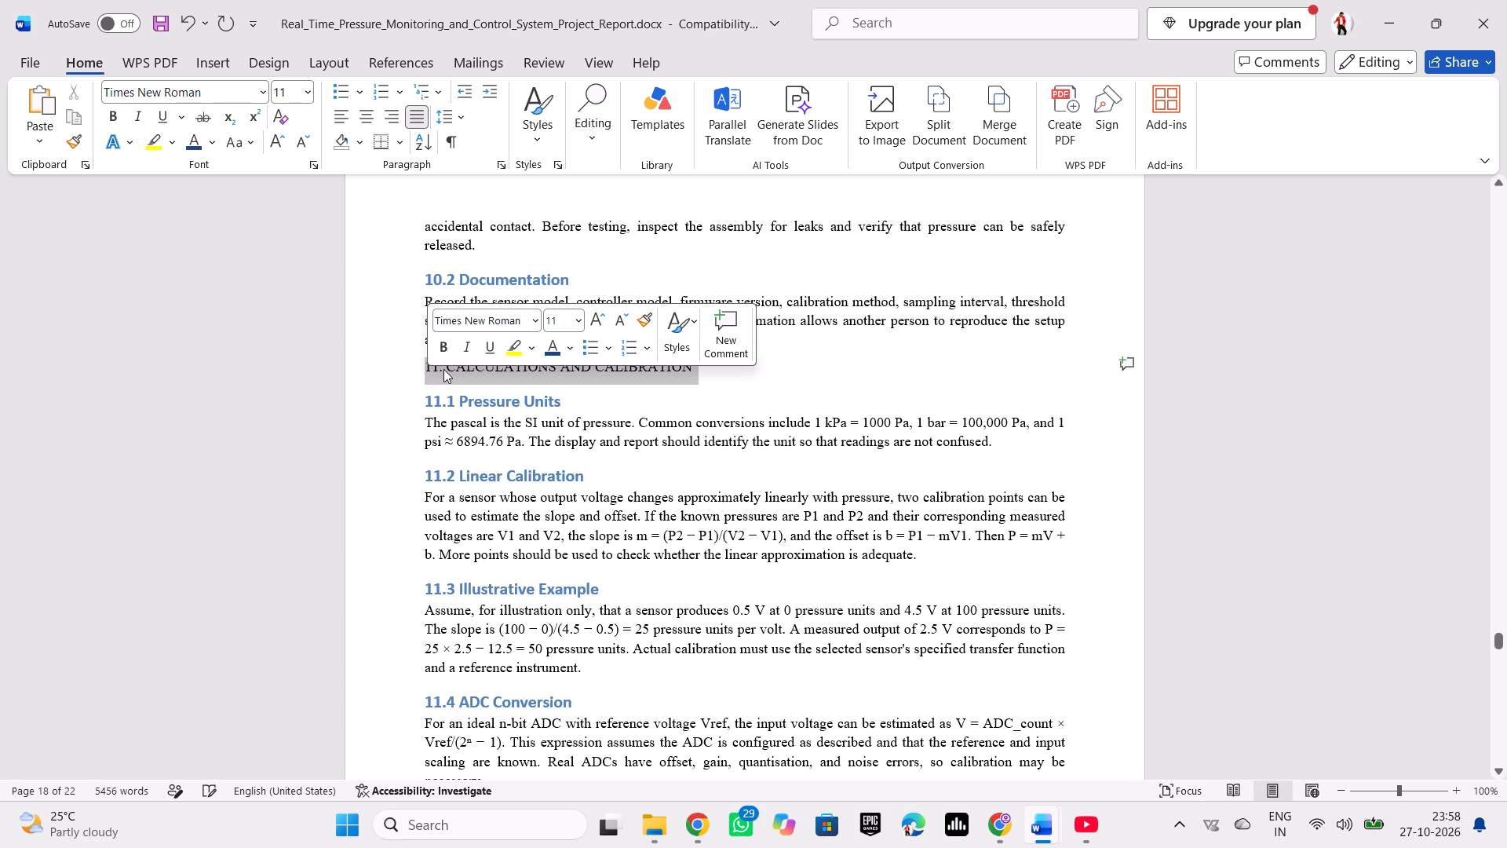
pyautogui.click(443, 352)
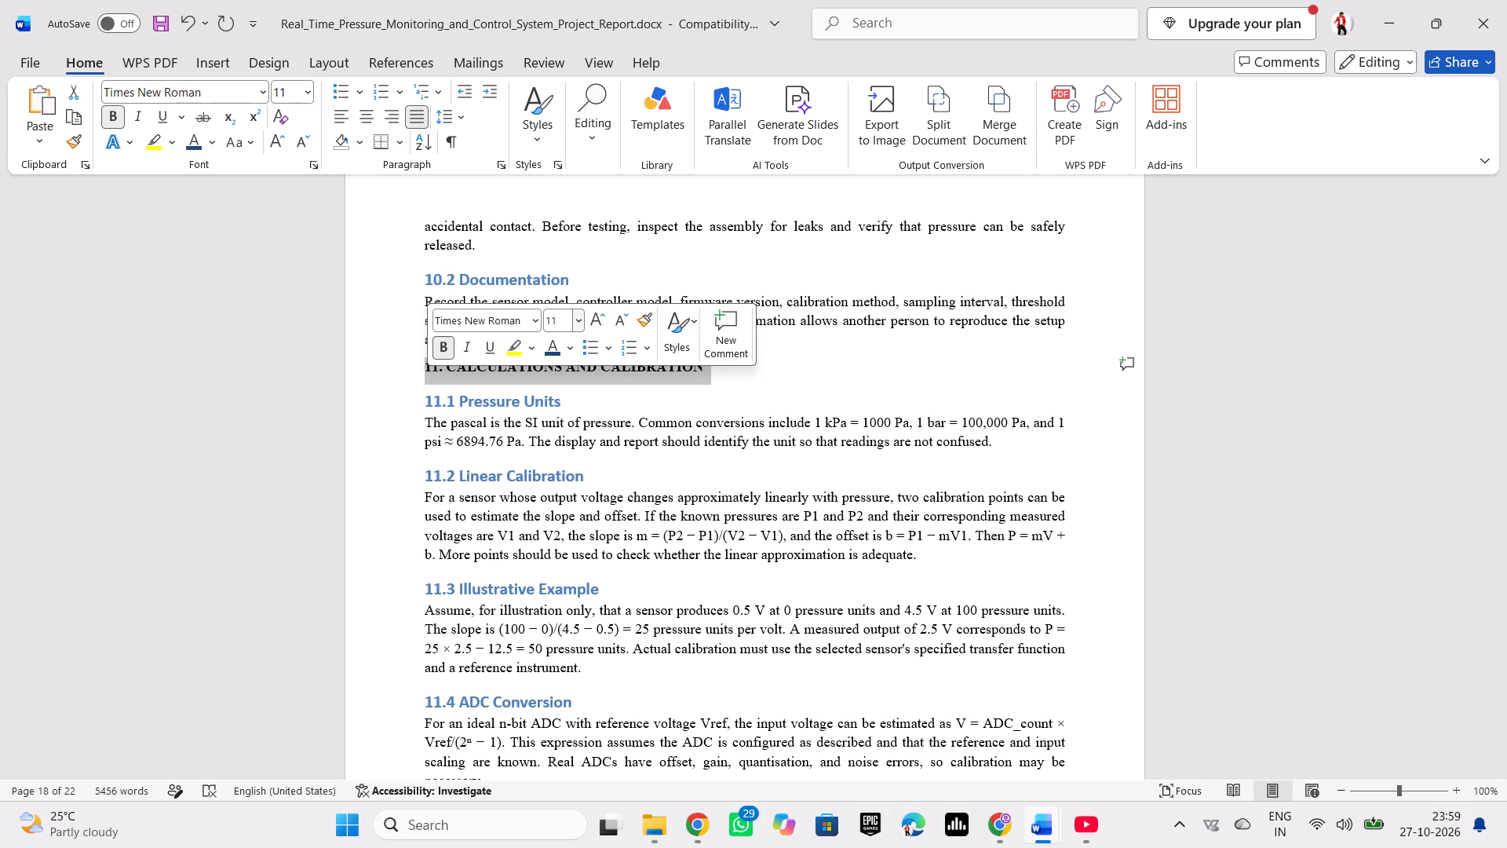
pyautogui.click(533, 323)
pyautogui.click(483, 378)
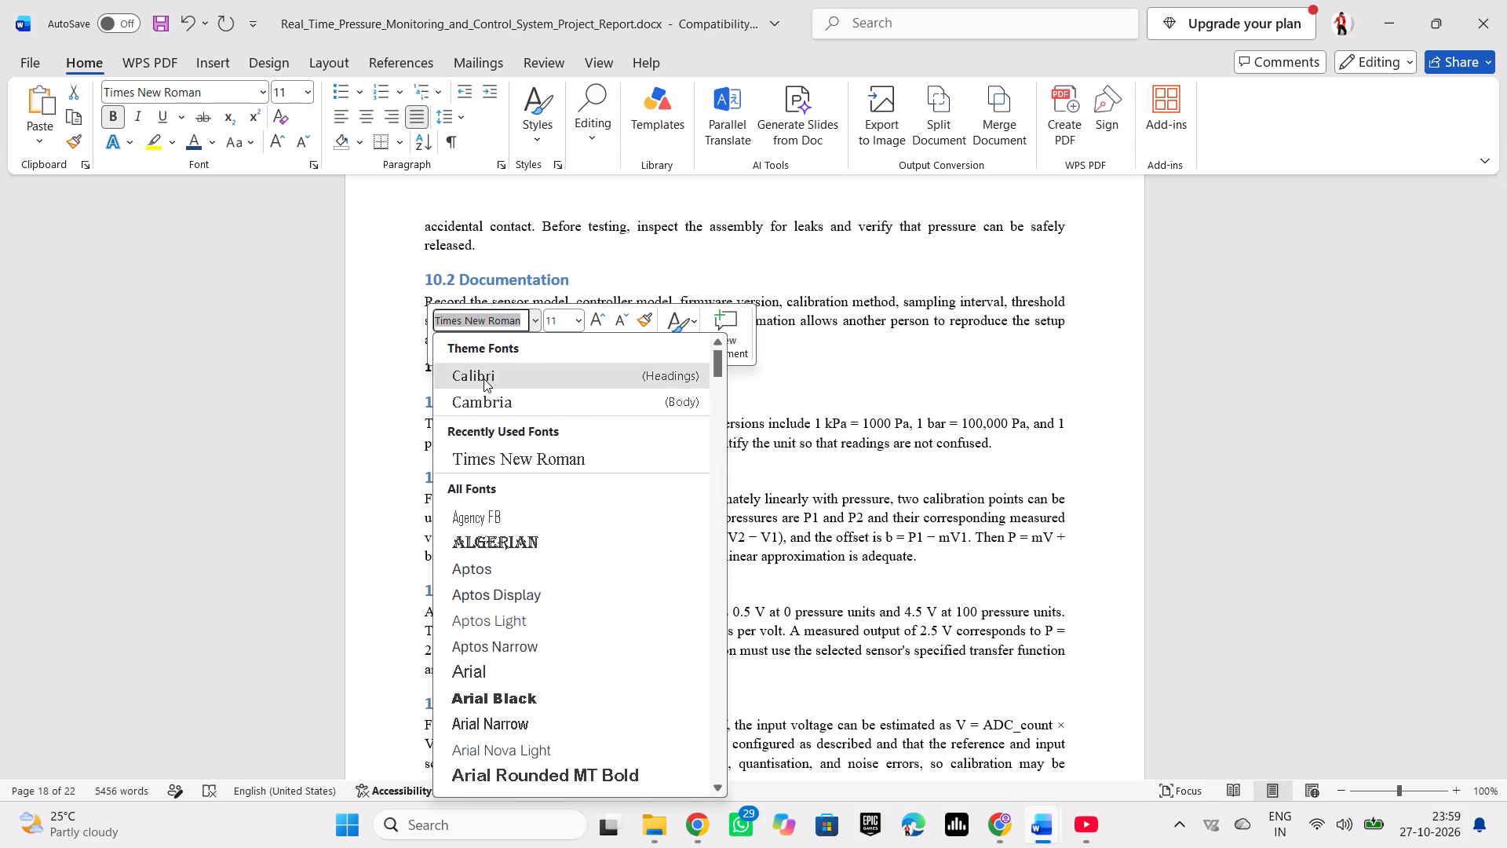
pyautogui.click(561, 313)
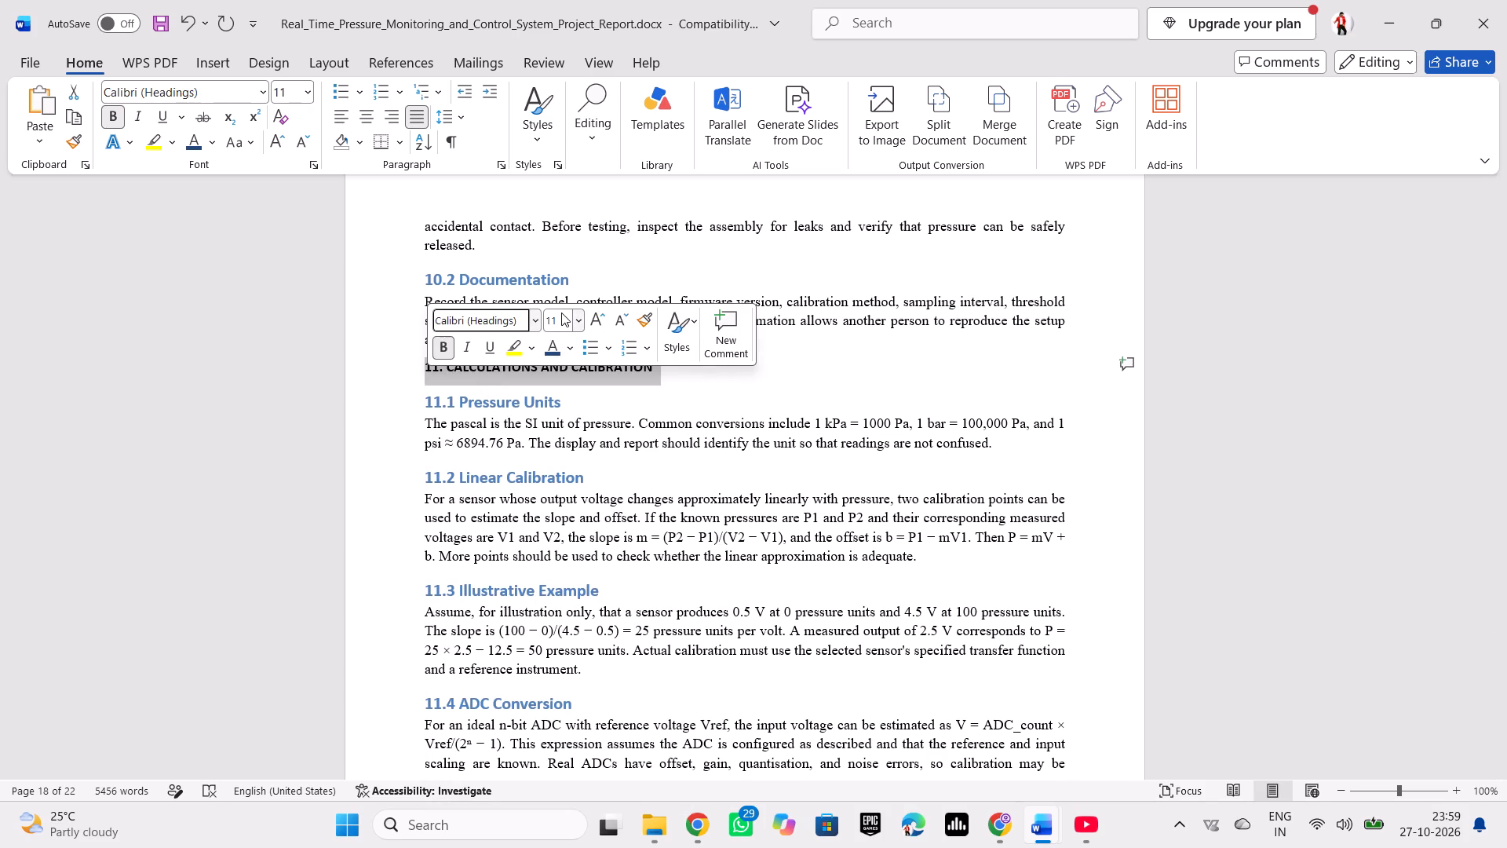
pyautogui.click(553, 315)
pyautogui.write('16')
pyautogui.press('Return')
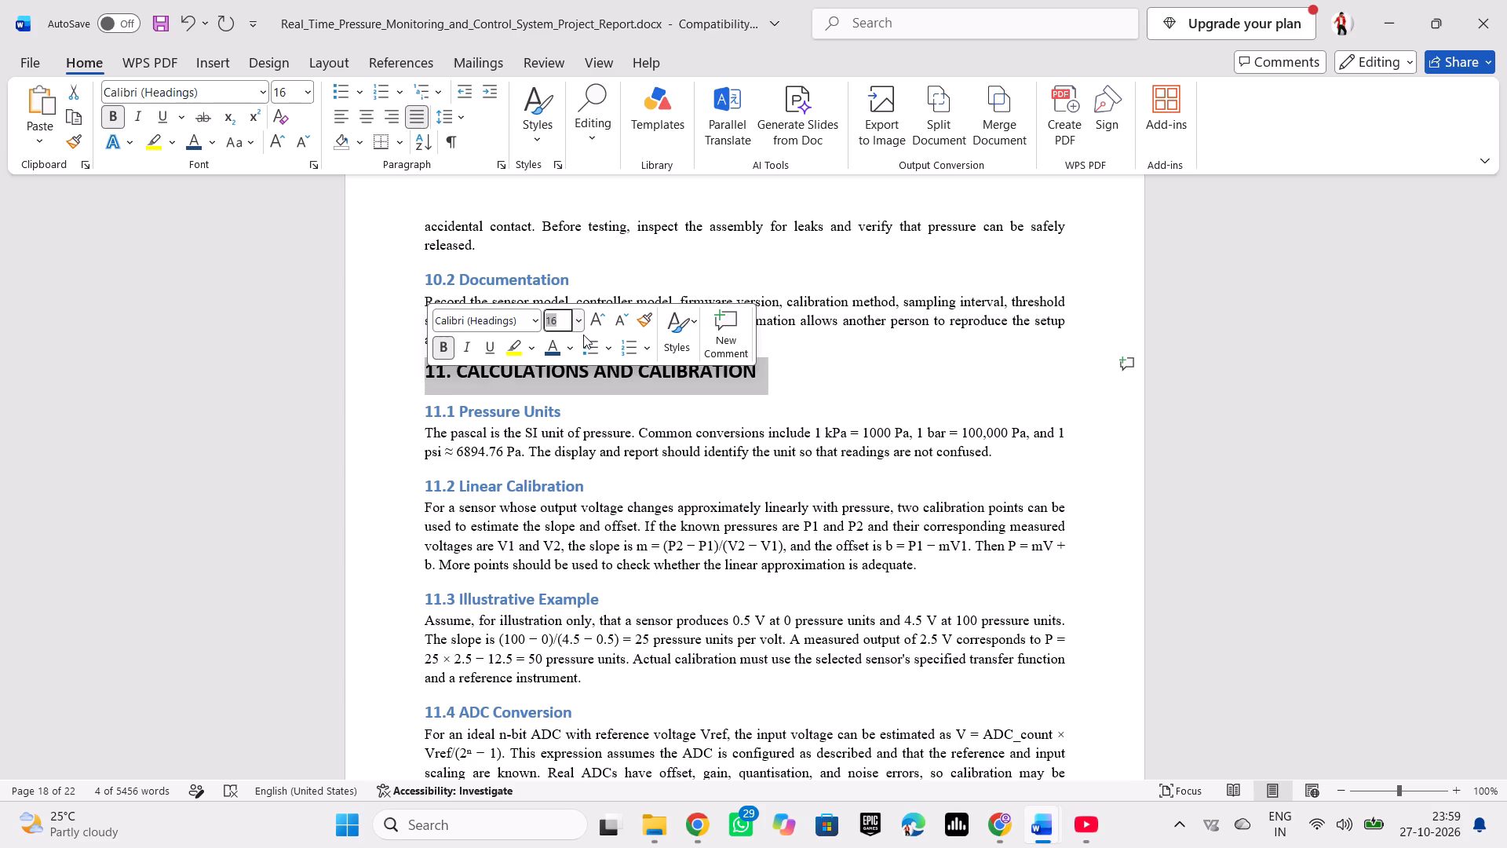
pyautogui.click(577, 325)
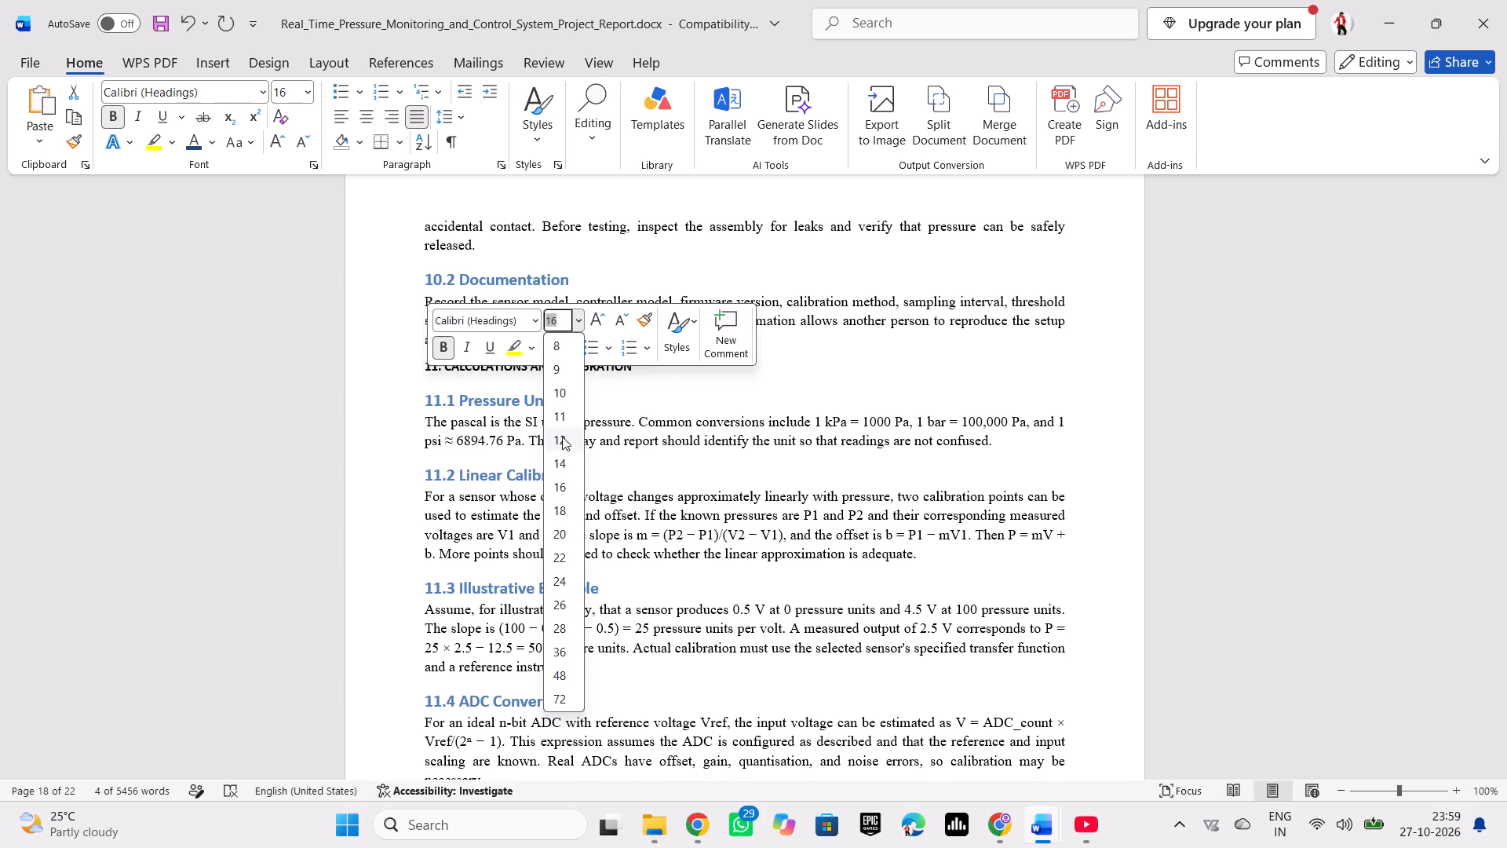
pyautogui.click(554, 321)
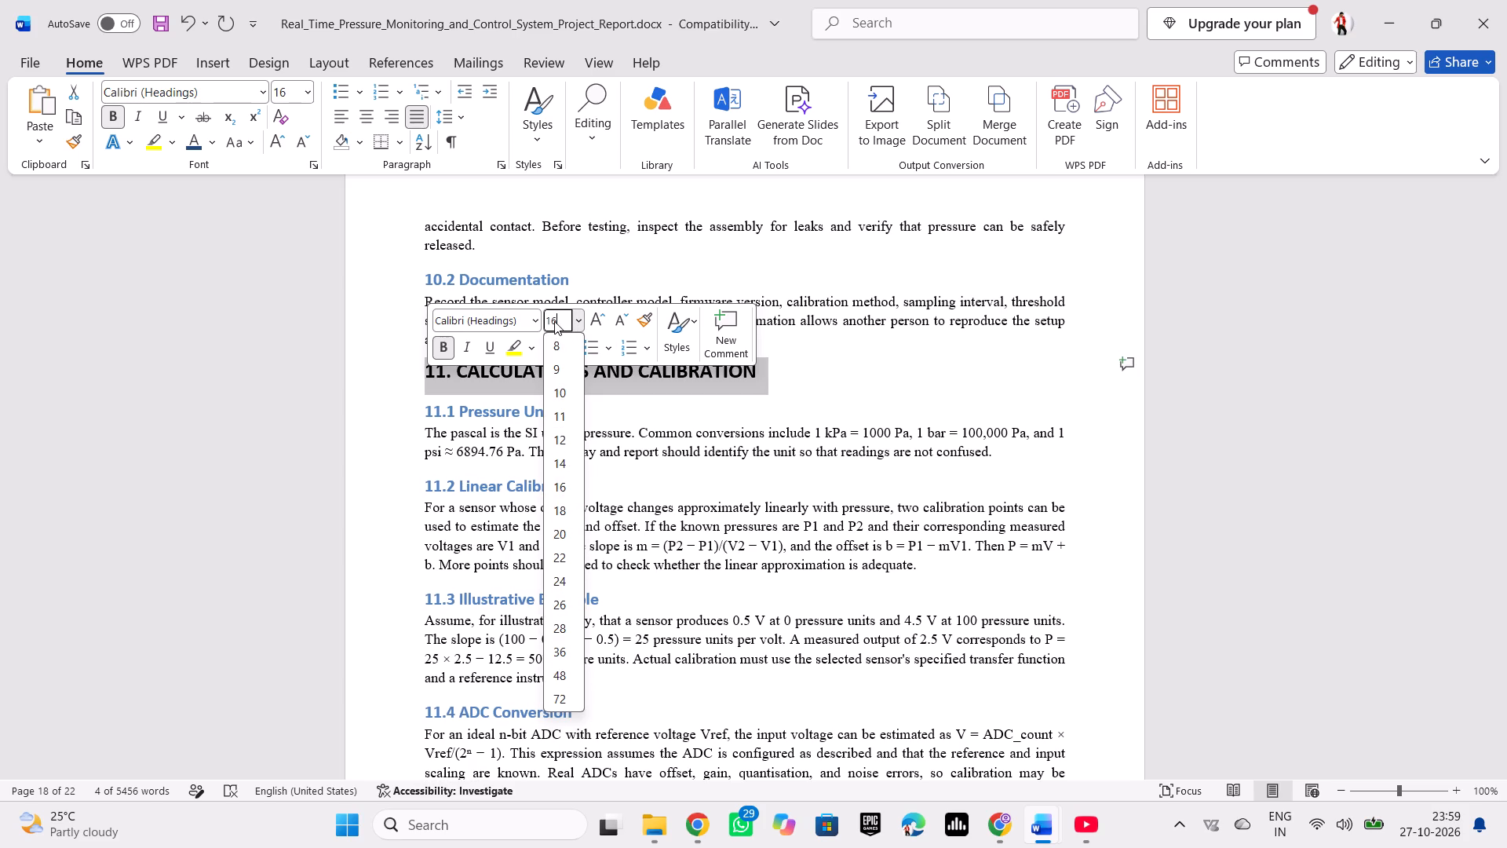
pyautogui.click(575, 320)
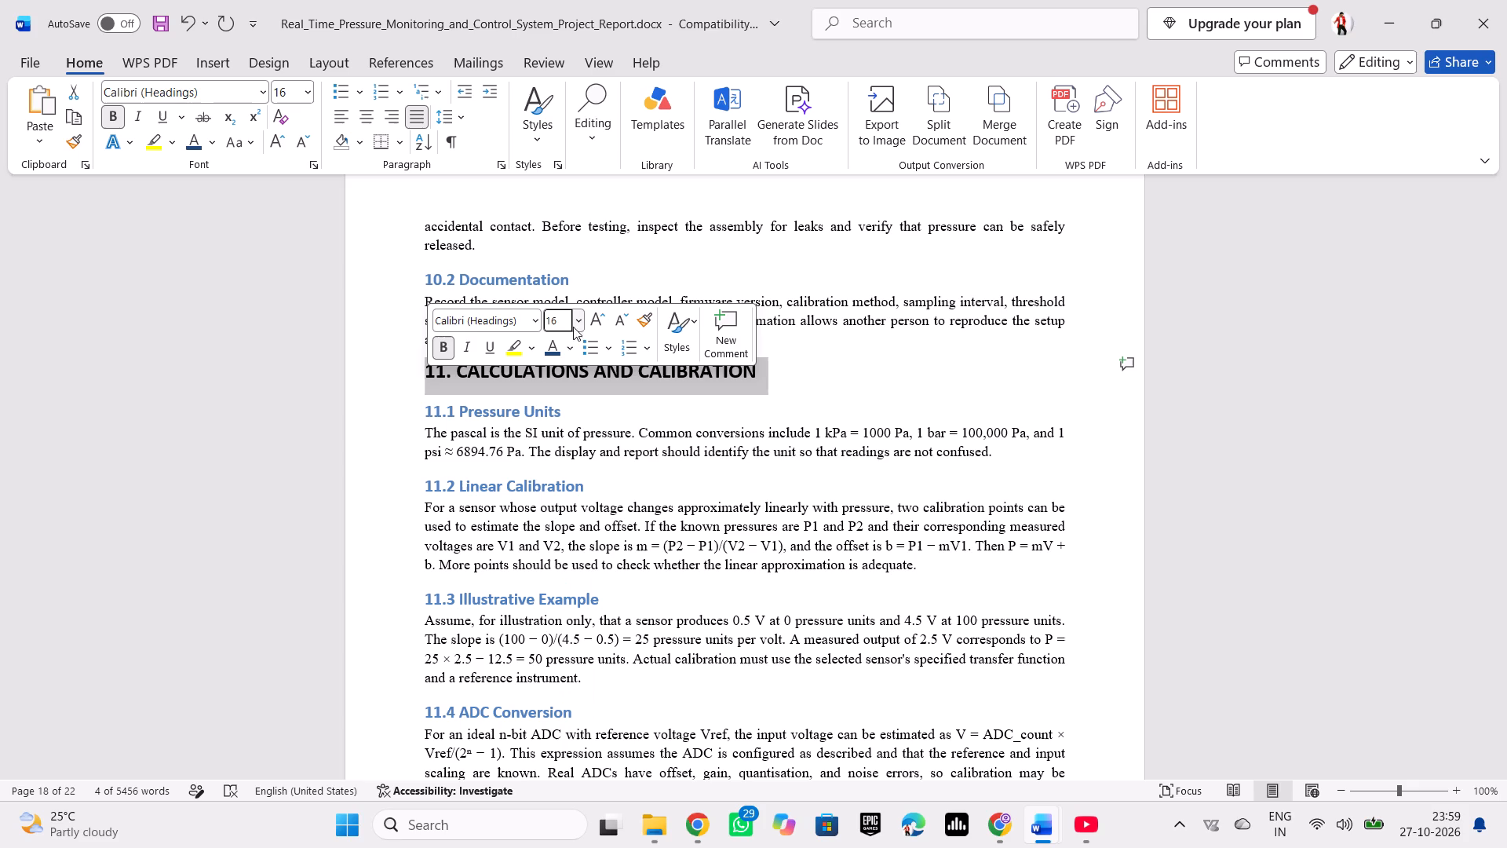
# Change the font colour of the "11. CALCULATIONS AND CALIBRATION" heading to the standard blue.
pyautogui.click(568, 353)
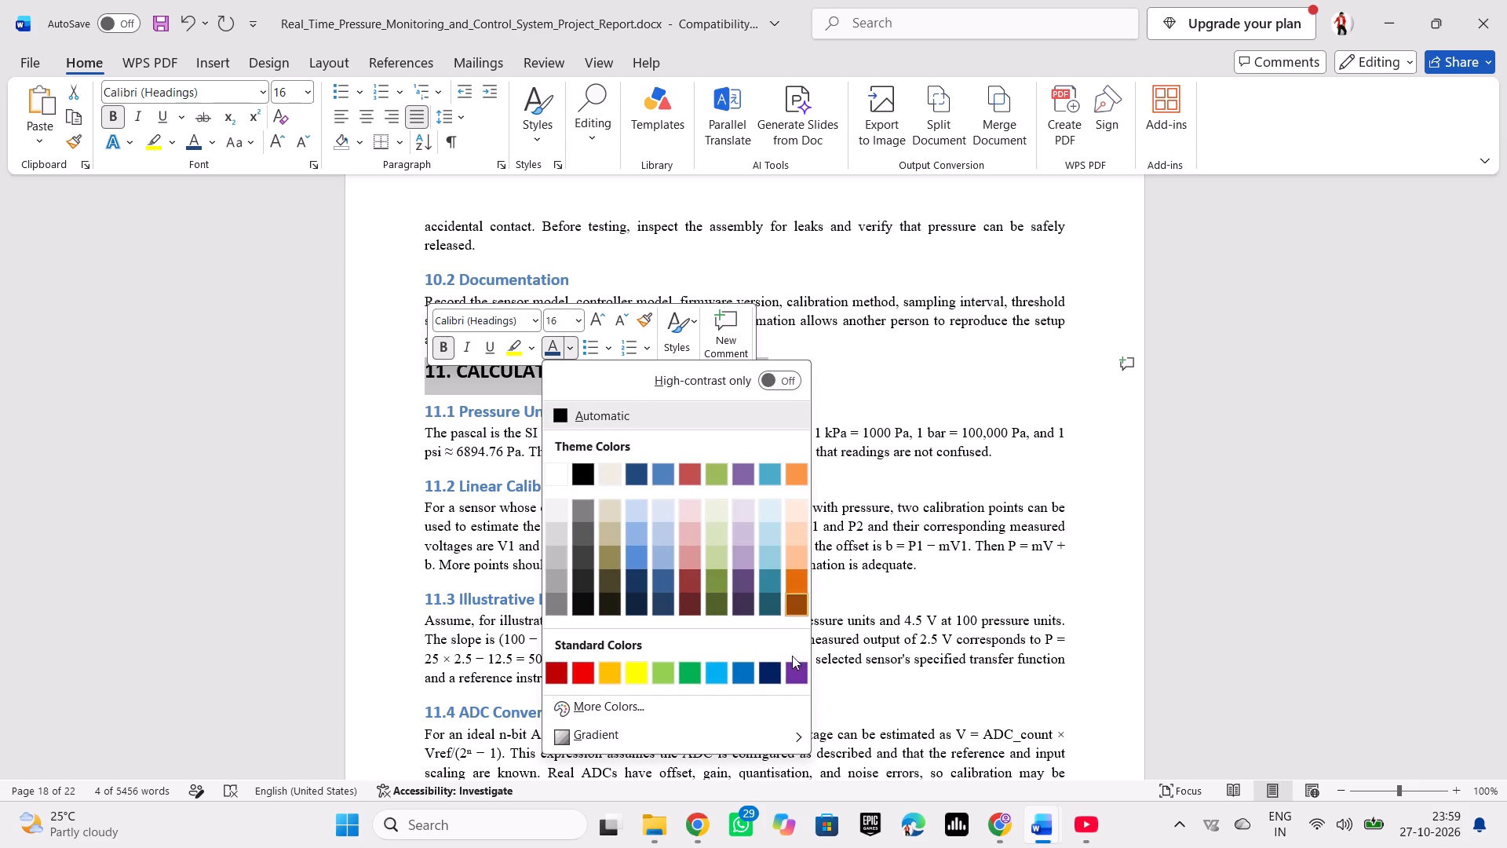
pyautogui.click(757, 680)
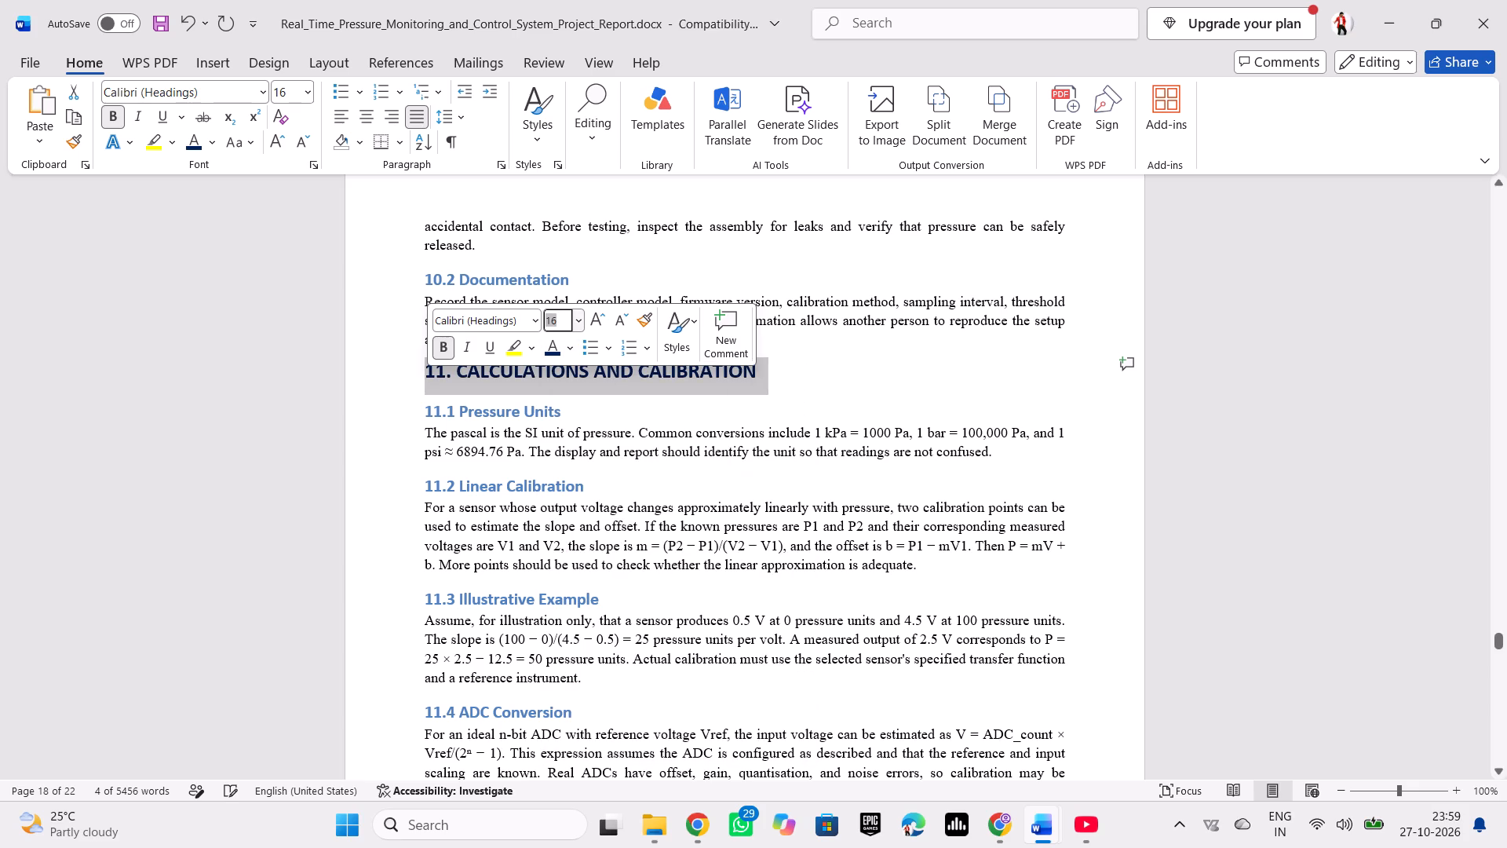
pyautogui.click(567, 338)
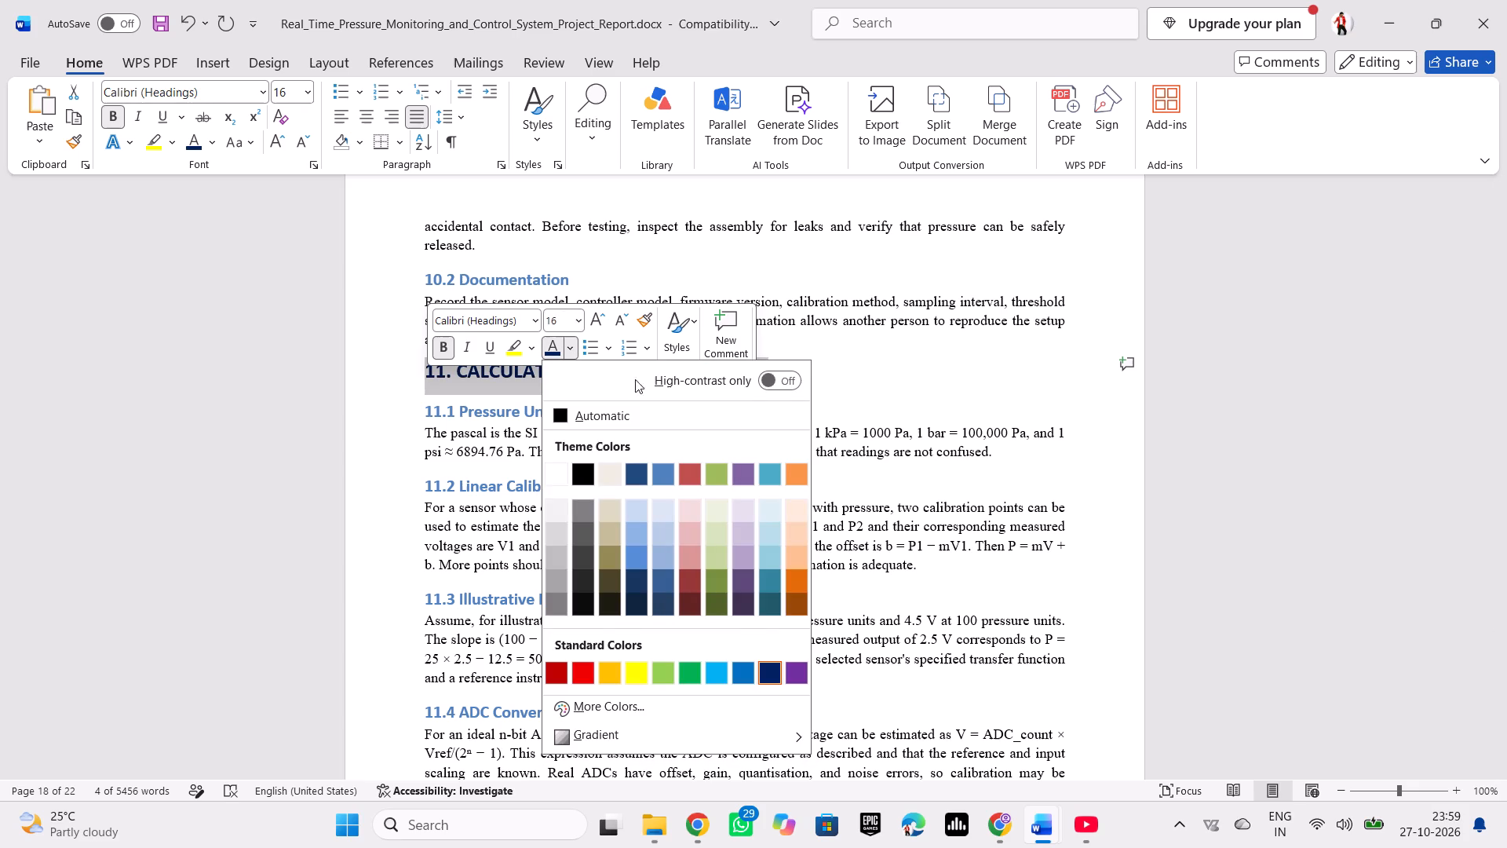
pyautogui.click(736, 676)
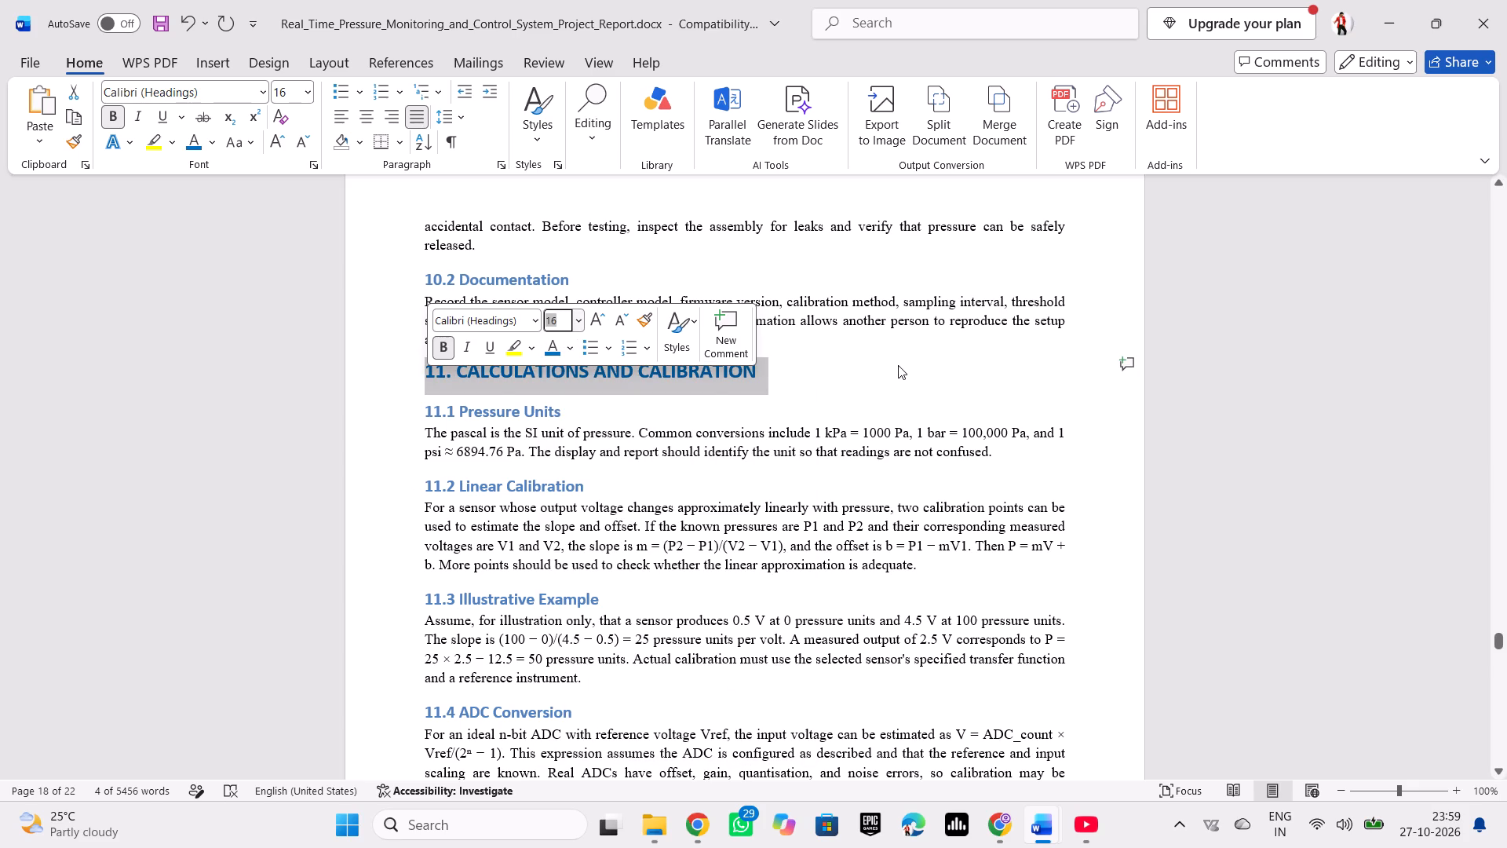
pyautogui.click(898, 364)
# Review the headings and page flow of the earlier sections, going back from section 10 to "3. PROJECT OVERVIEW".
pyautogui.scroll(6, 898, 364)
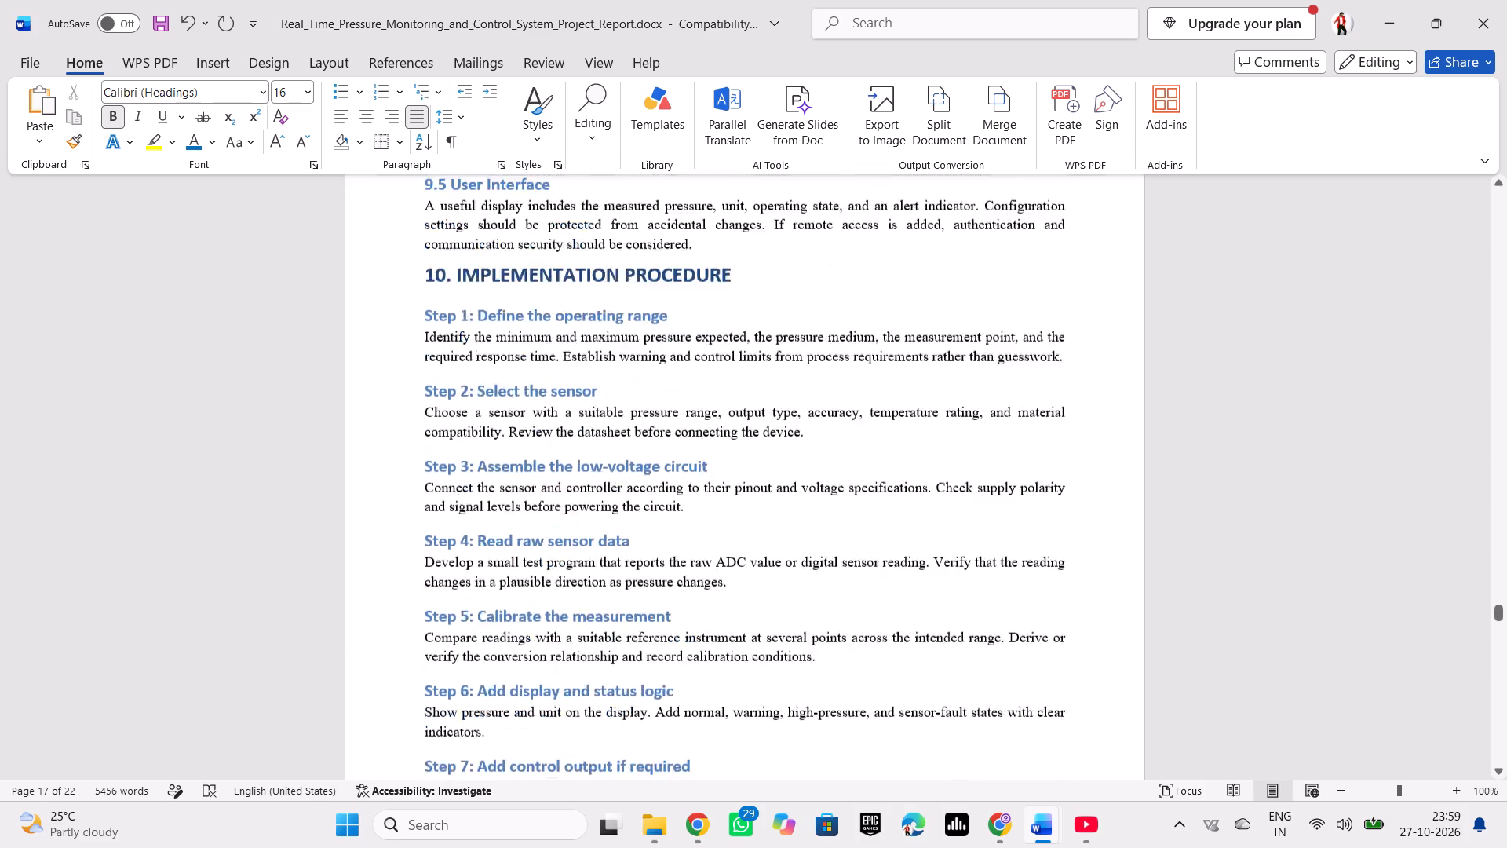
pyautogui.scroll(7, 898, 364)
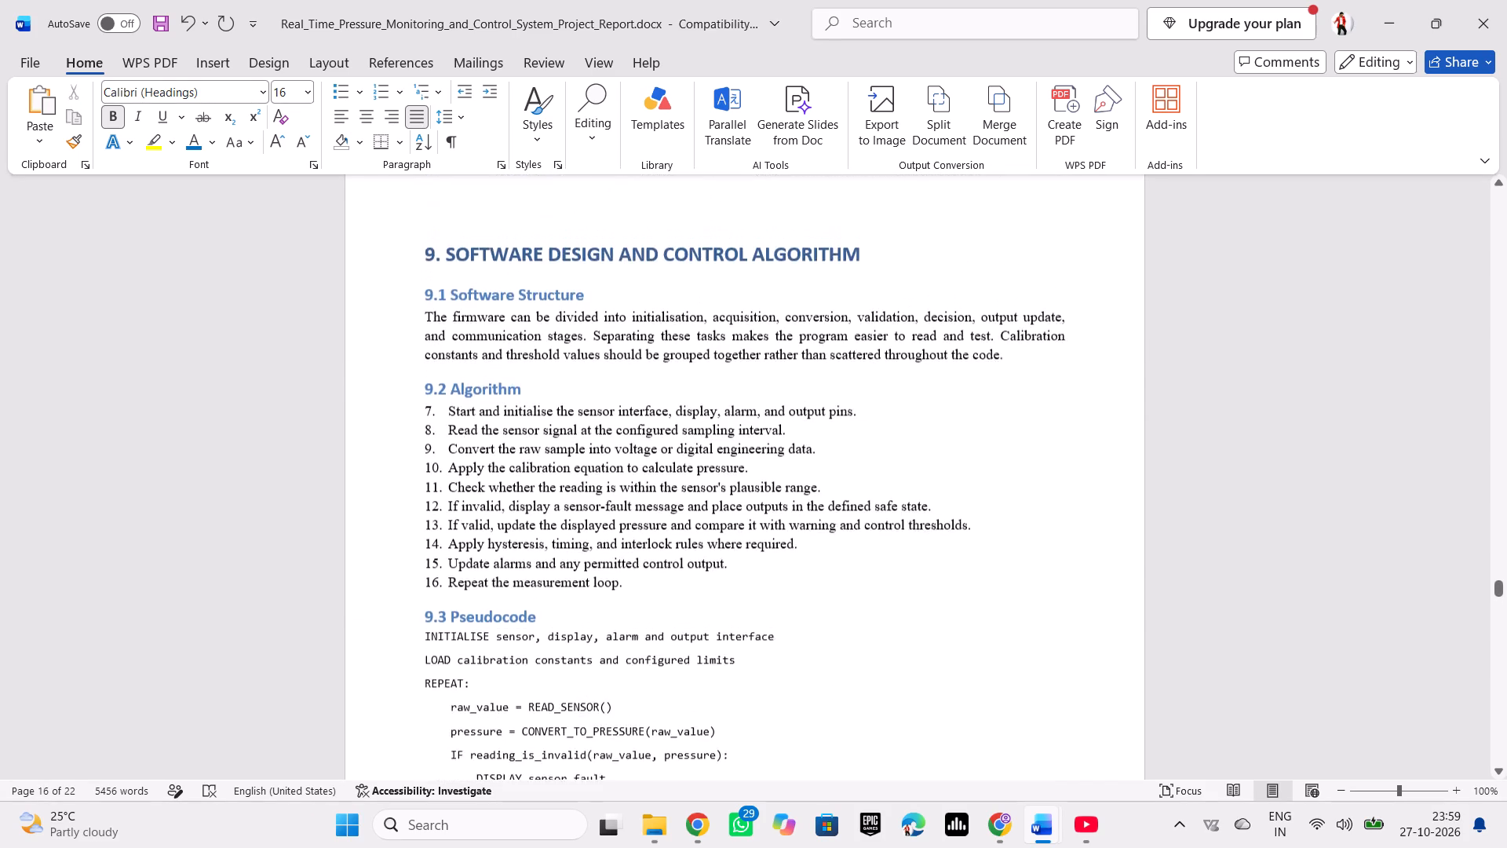
pyautogui.scroll(8, 898, 364)
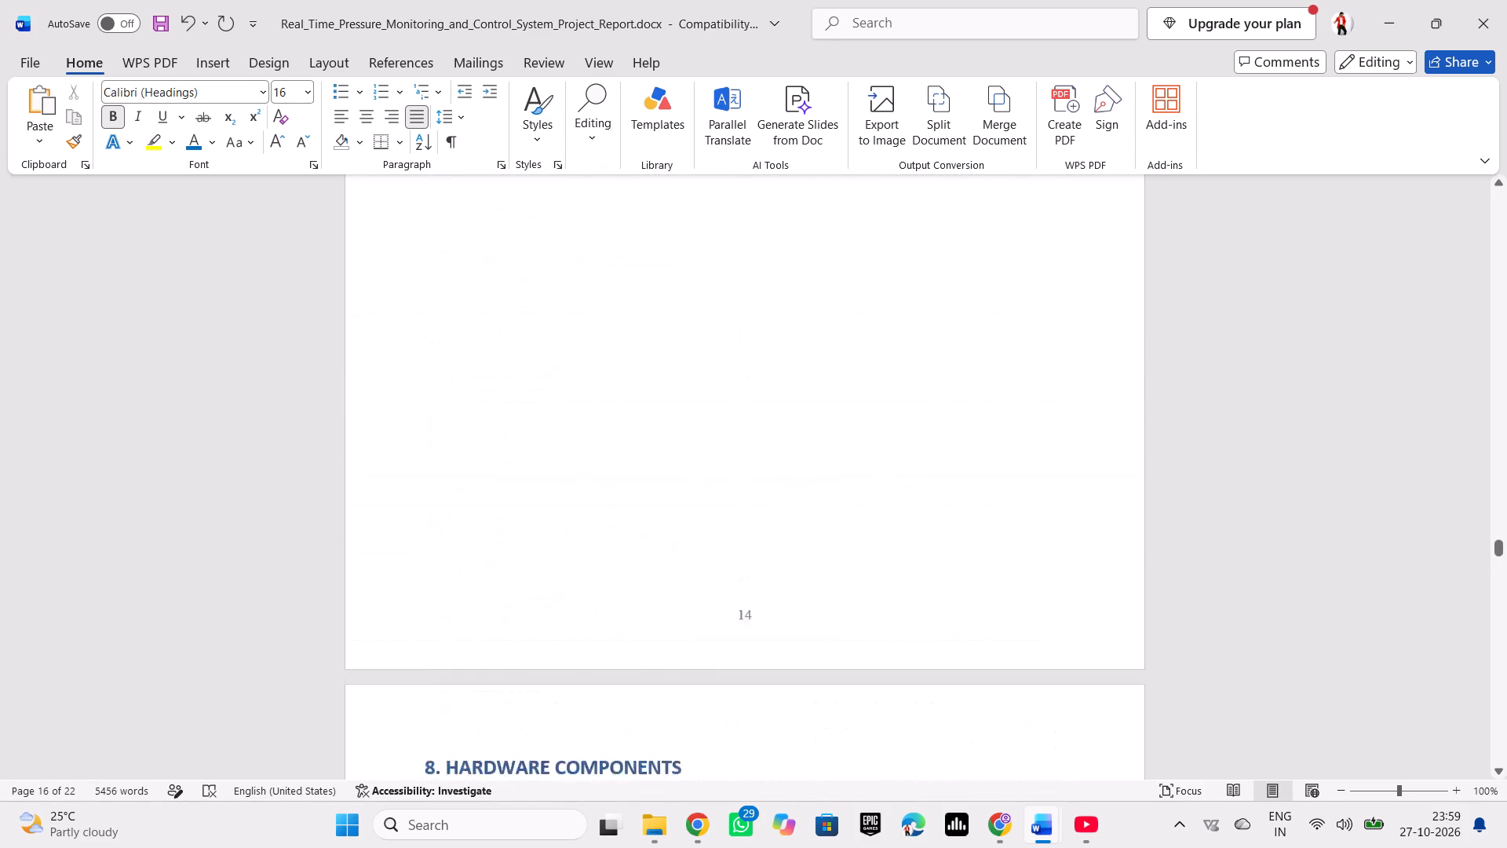
pyautogui.scroll(6, 898, 364)
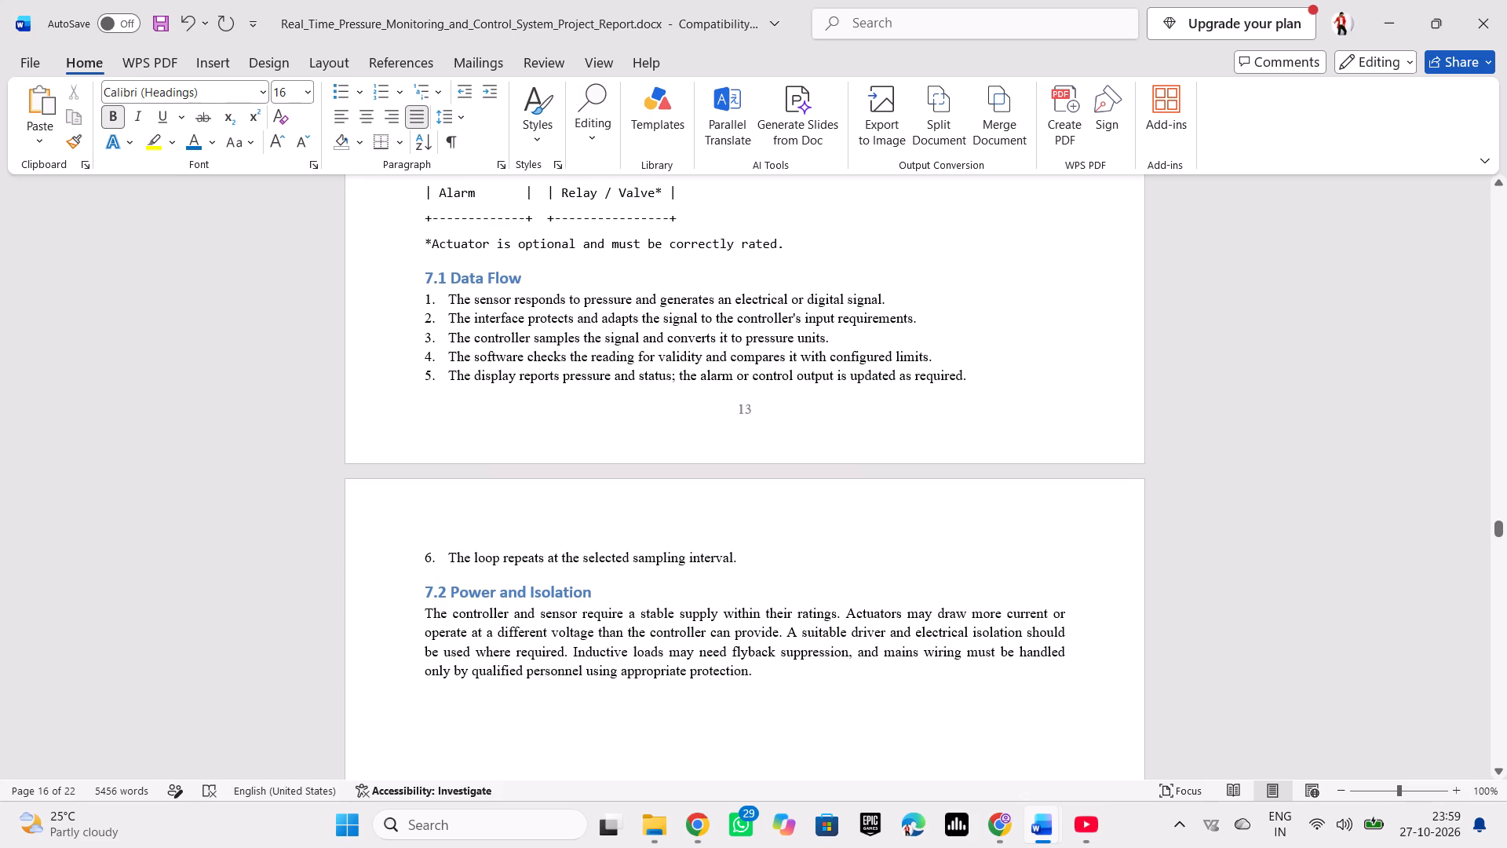
pyautogui.scroll(4, 898, 364)
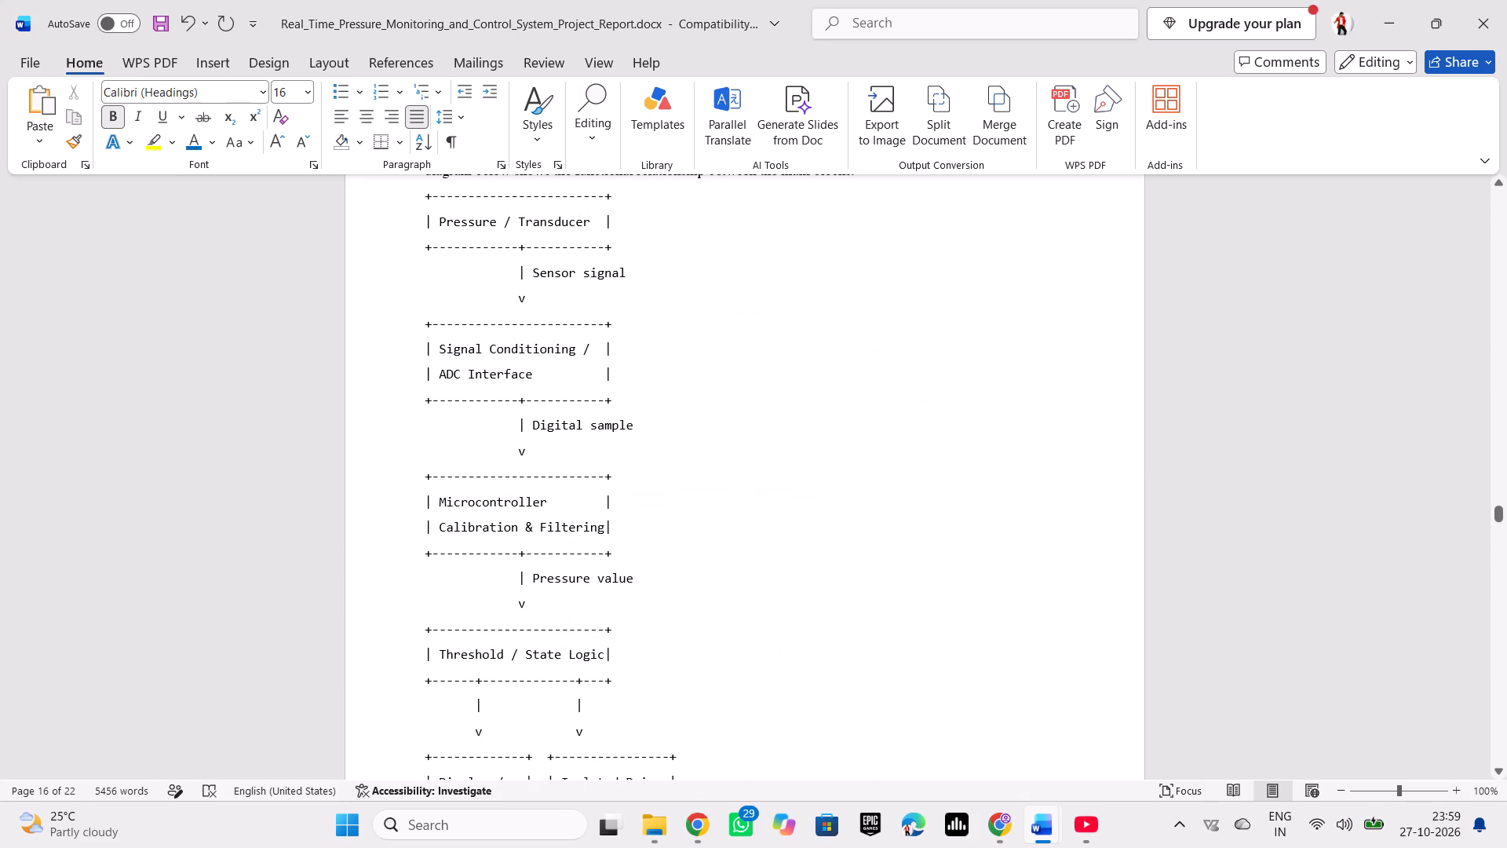
pyautogui.scroll(12, 898, 364)
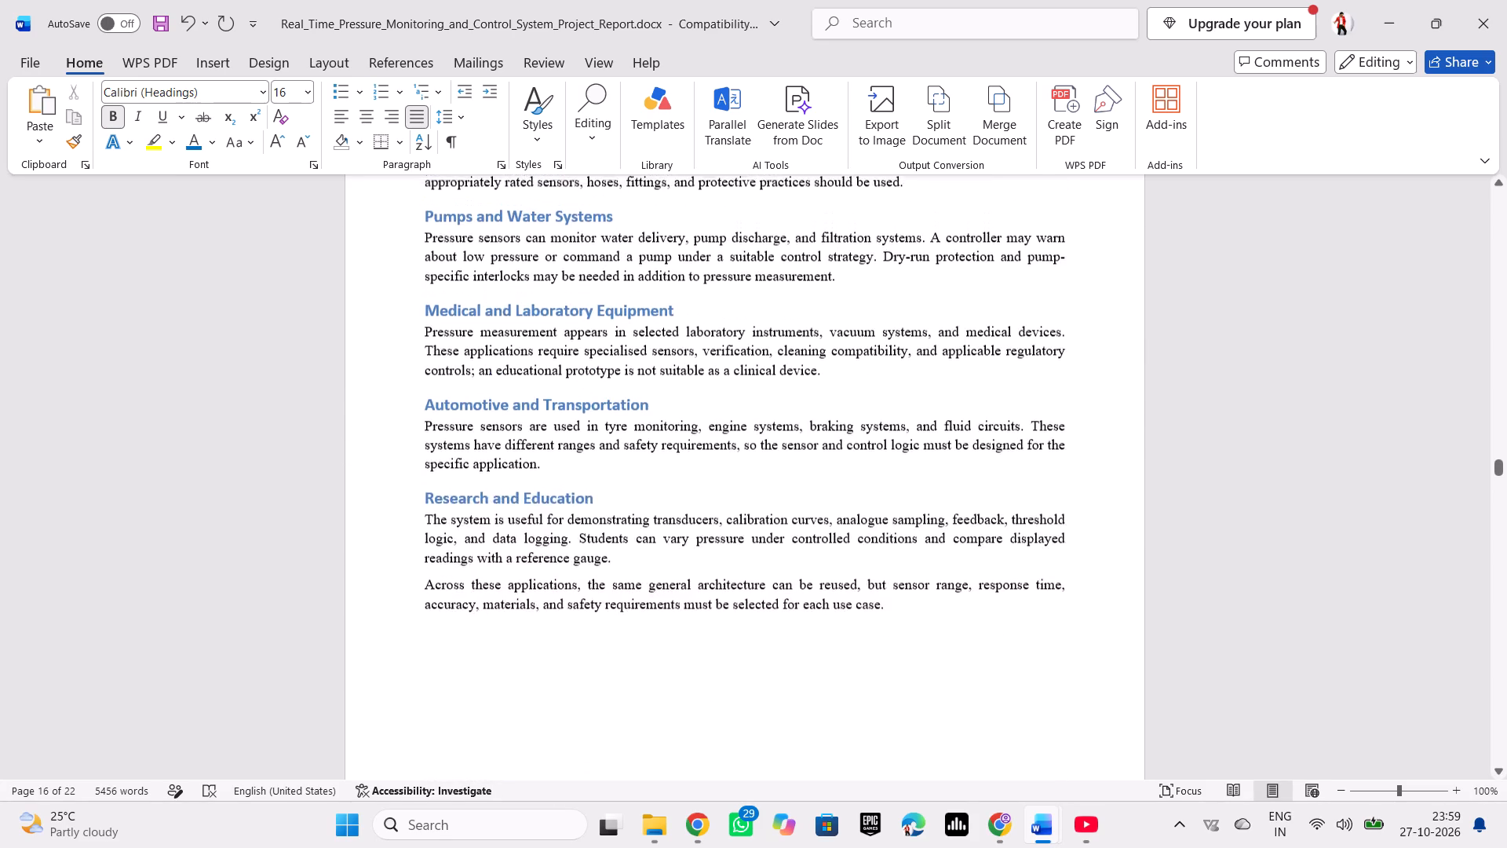
pyautogui.scroll(5, 898, 364)
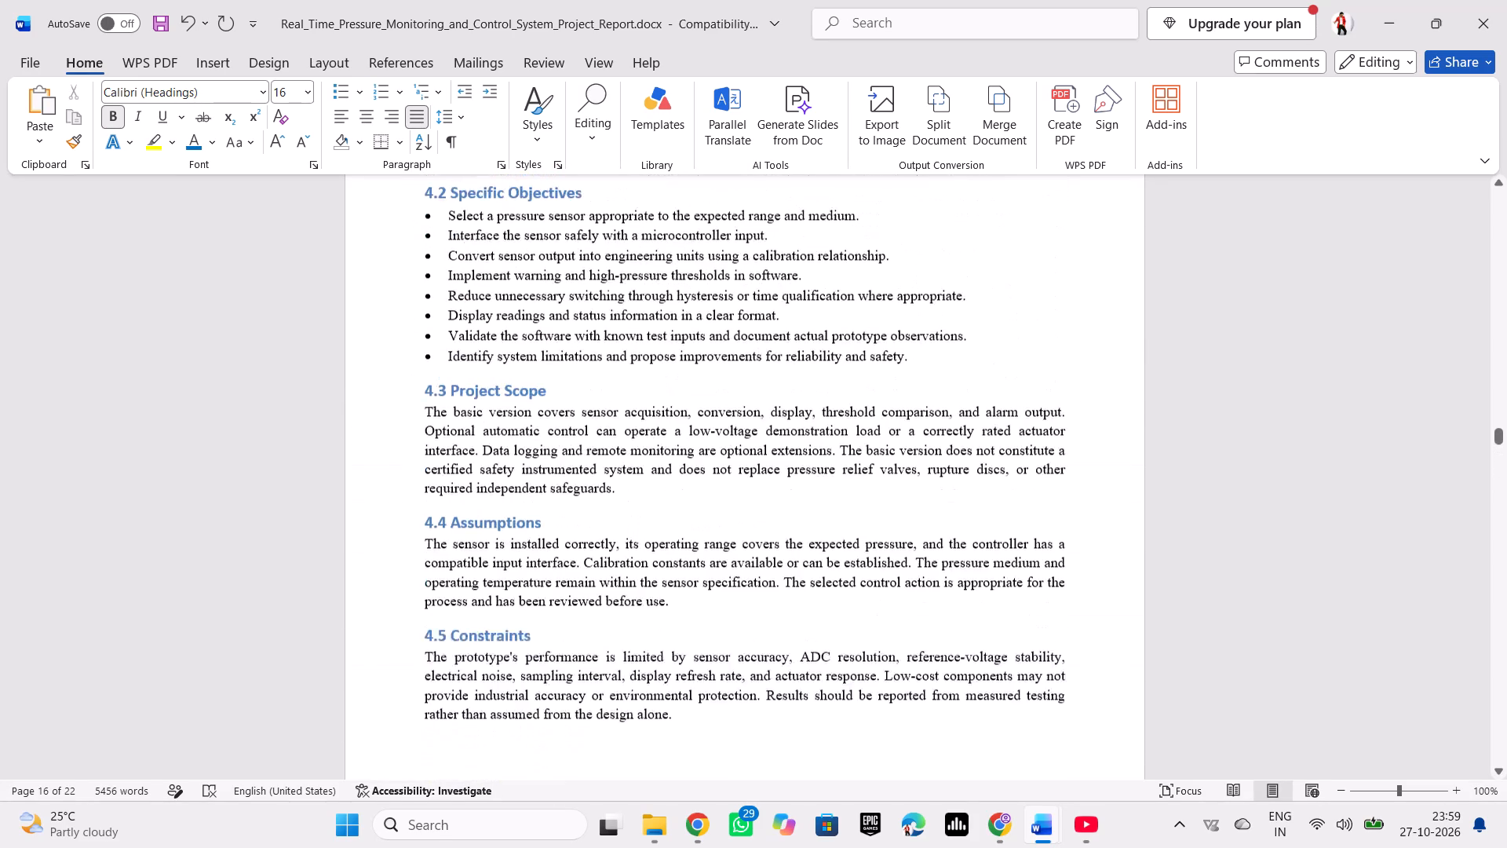
pyautogui.scroll(6, 898, 364)
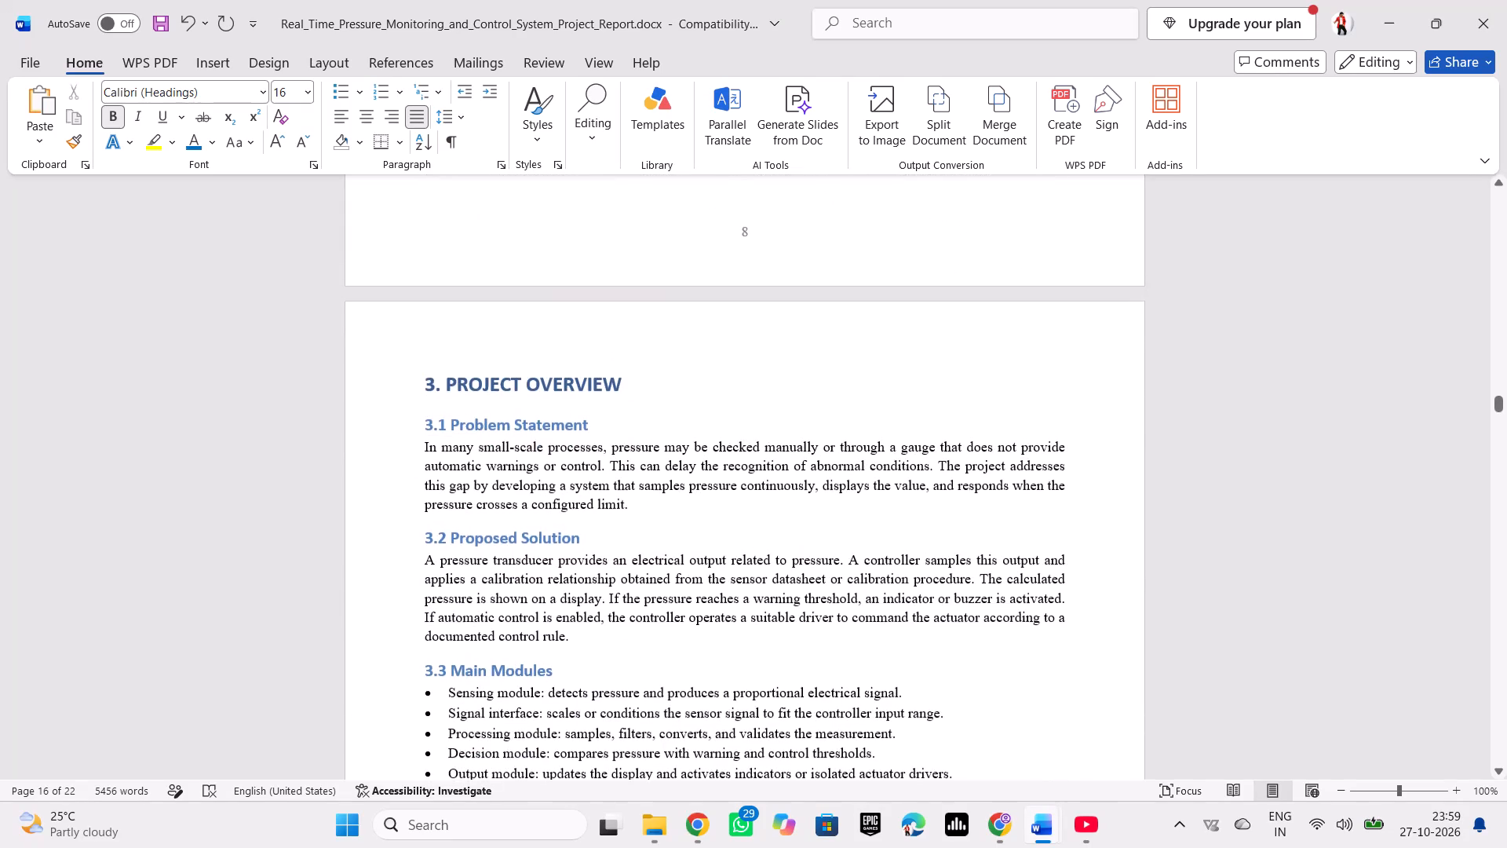
# Copy the "3.4 Expected Operation" paragraph and append it to the end of the "3.5 Intended Use" paragraph.
pyautogui.scroll(1, 898, 364)
pyautogui.scroll(-4, 898, 364)
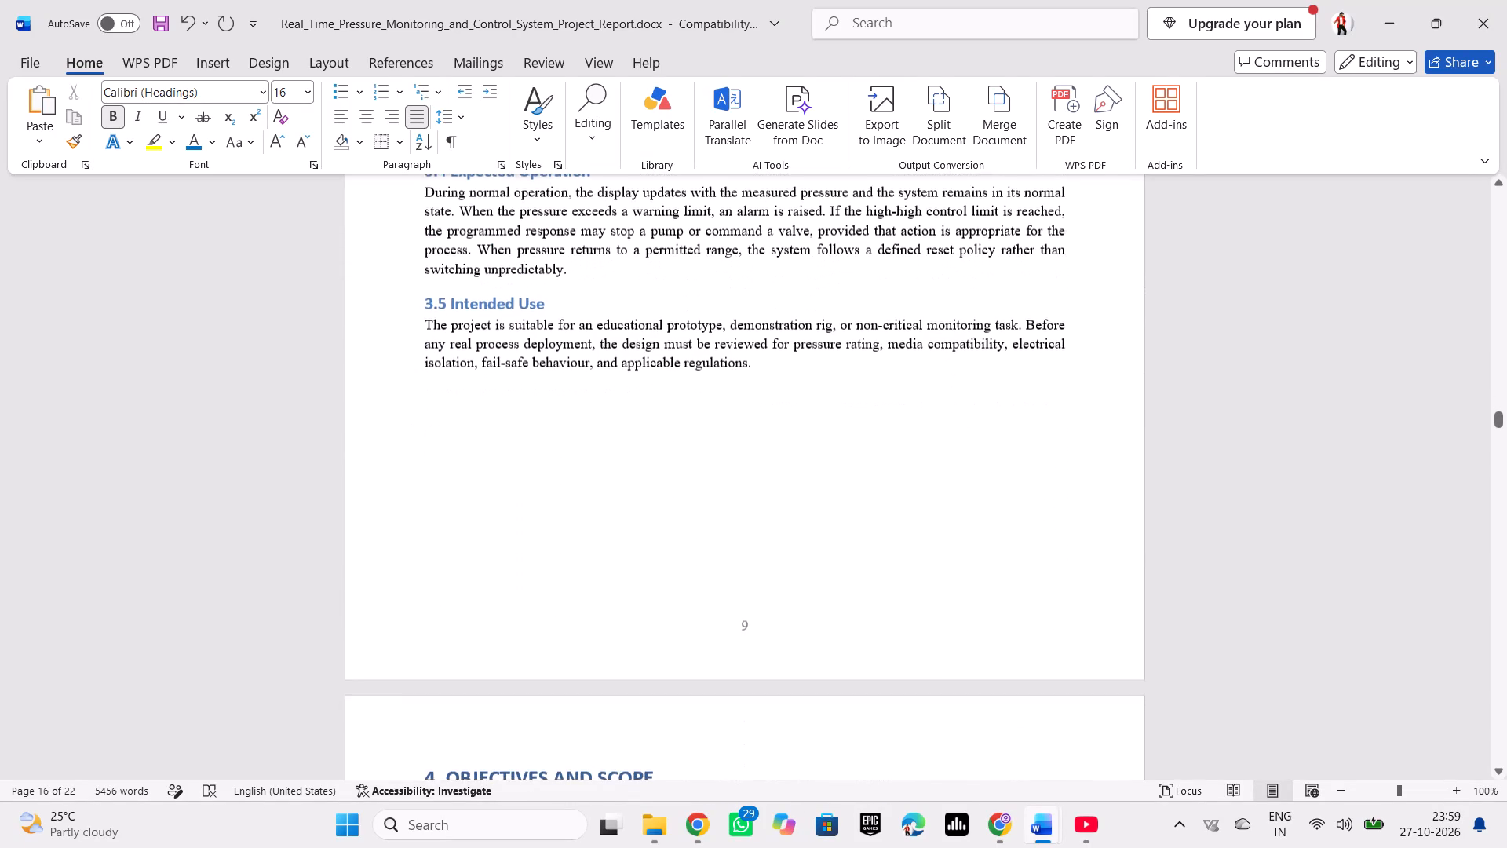
pyautogui.scroll(-1, 898, 364)
pyautogui.scroll(1, 898, 364)
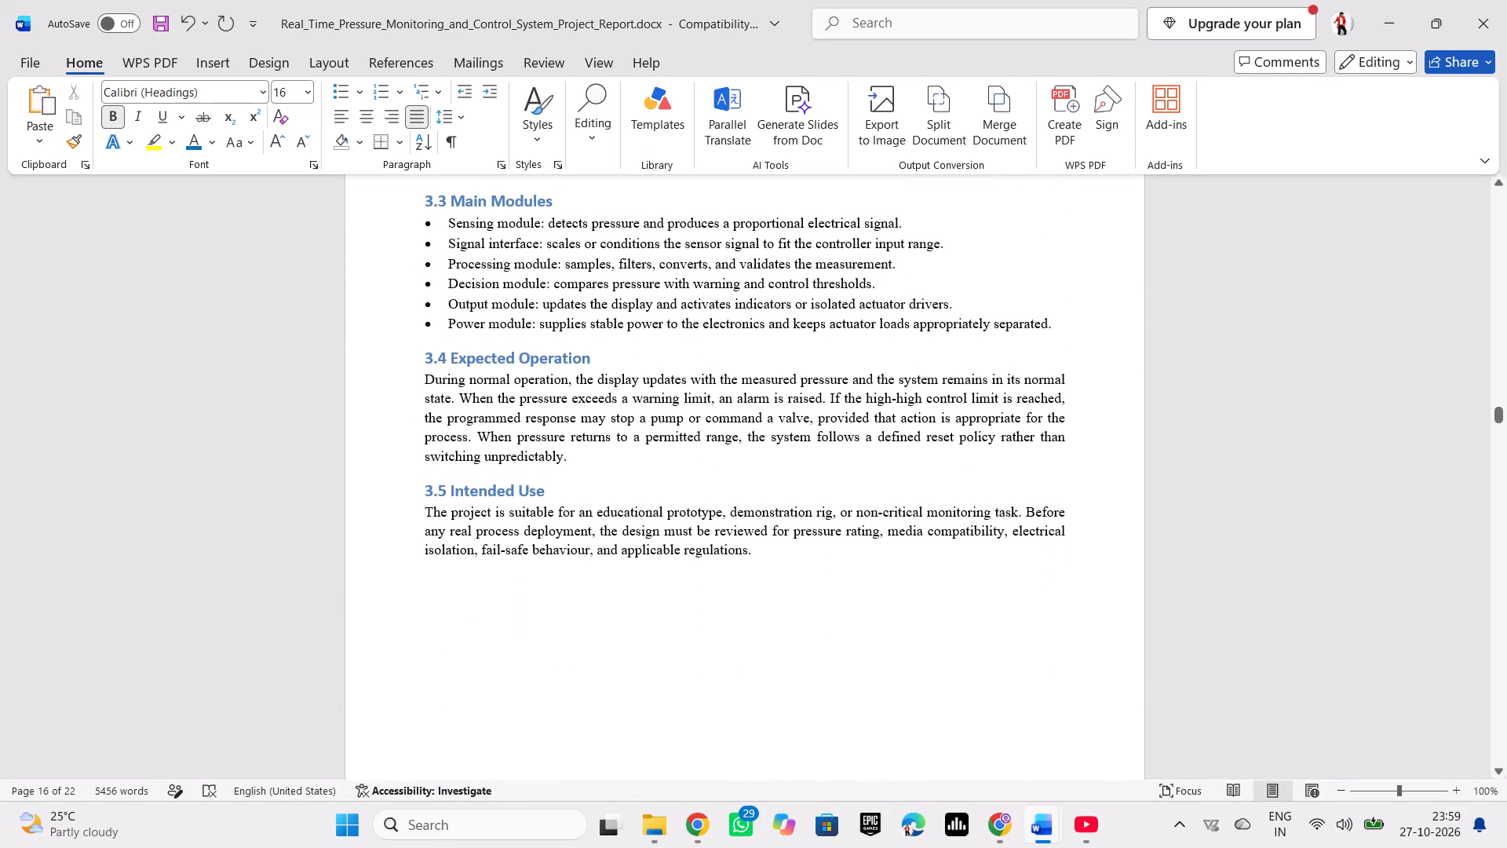
pyautogui.moveTo(615, 454); pyautogui.dragTo(421, 397)
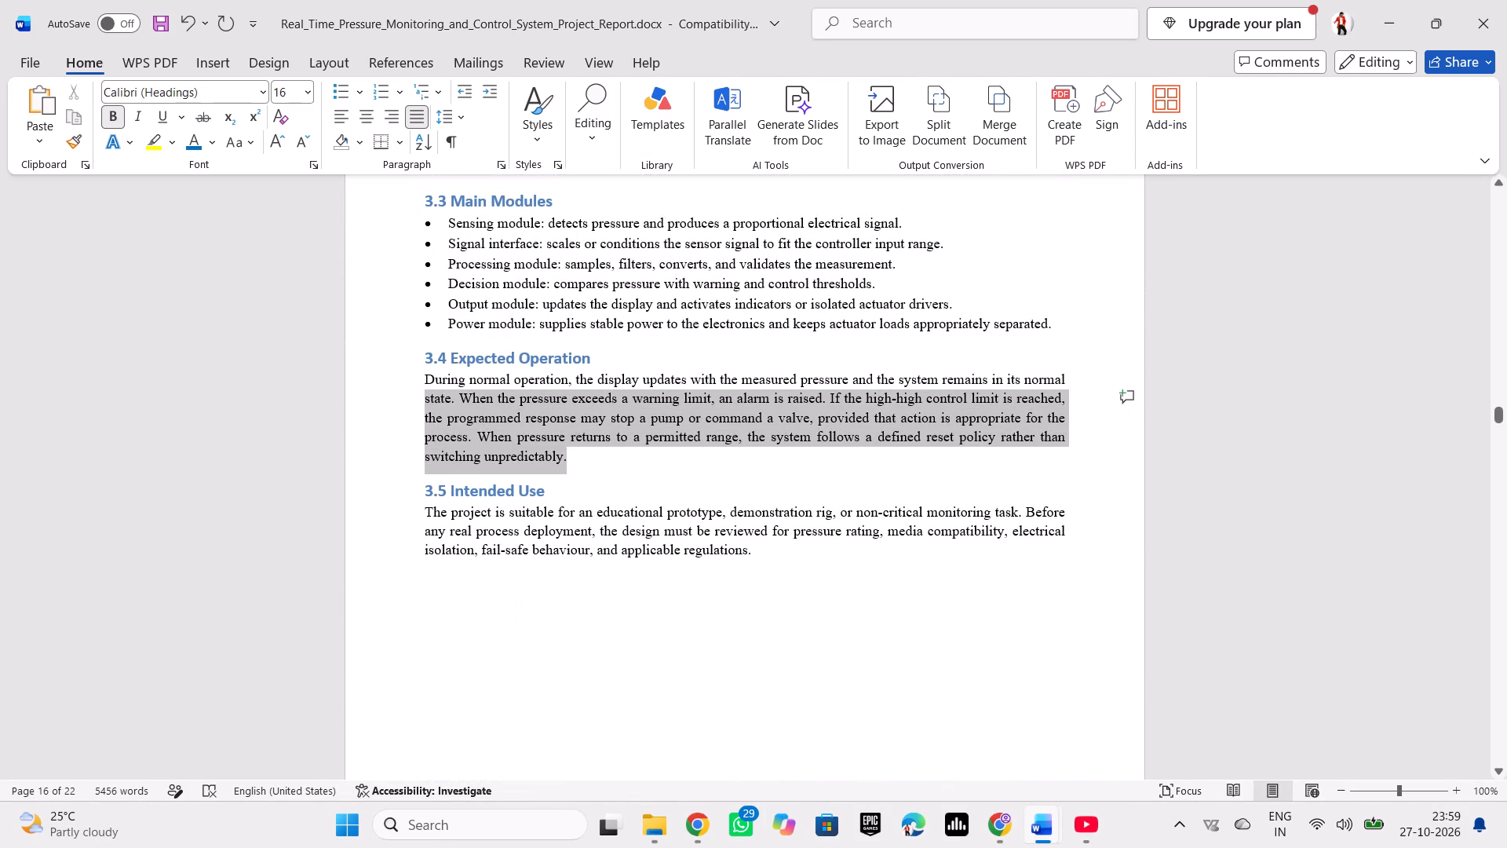
pyautogui.moveTo(421, 397); pyautogui.dragTo(421, 382)
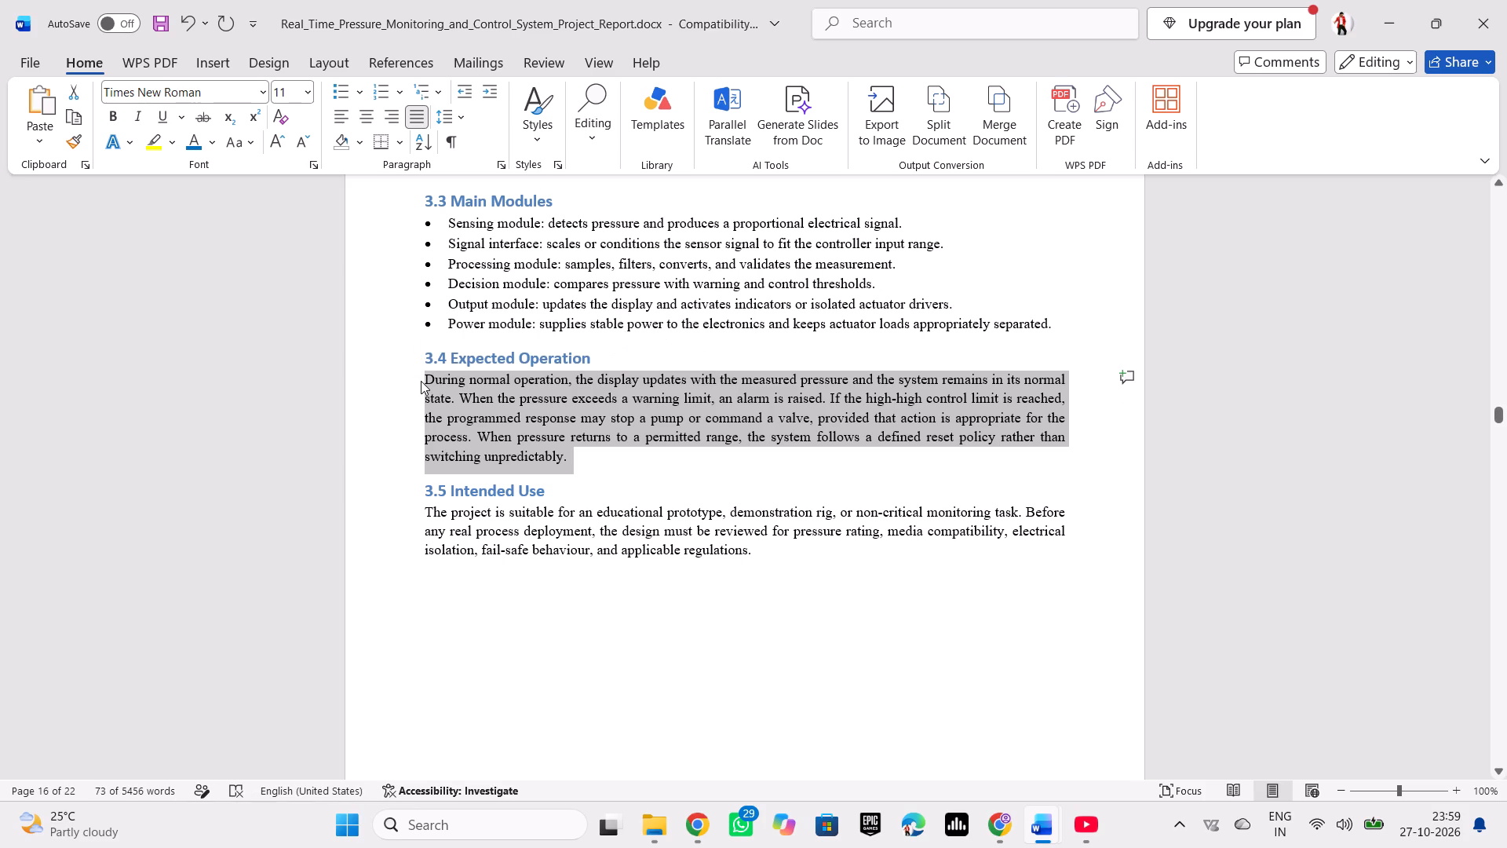
pyautogui.hotkey('ctrl', 'c')
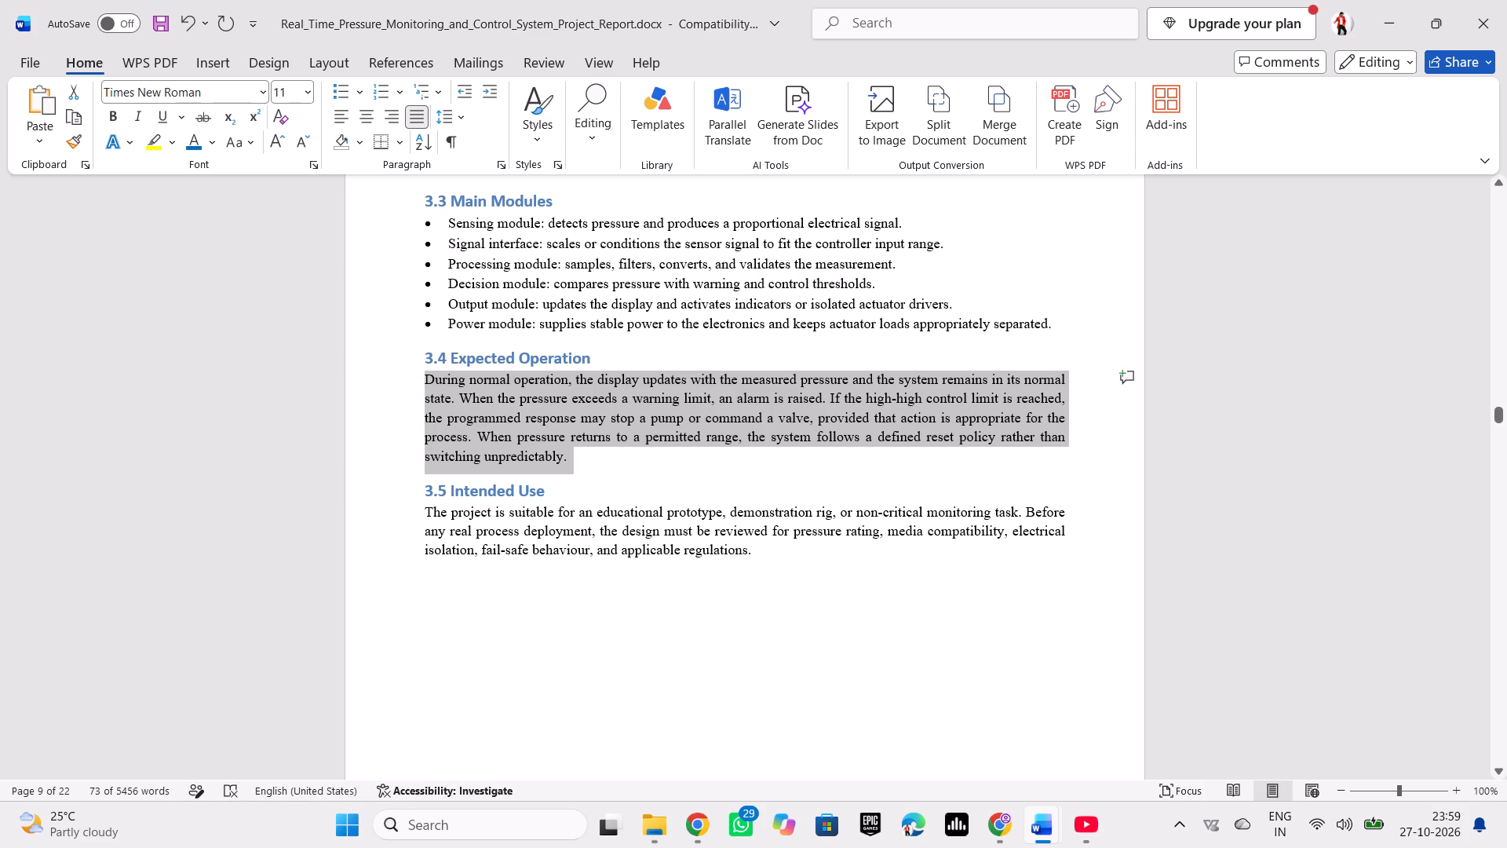
pyautogui.click(755, 550)
pyautogui.hotkey('ctrl', 'v')
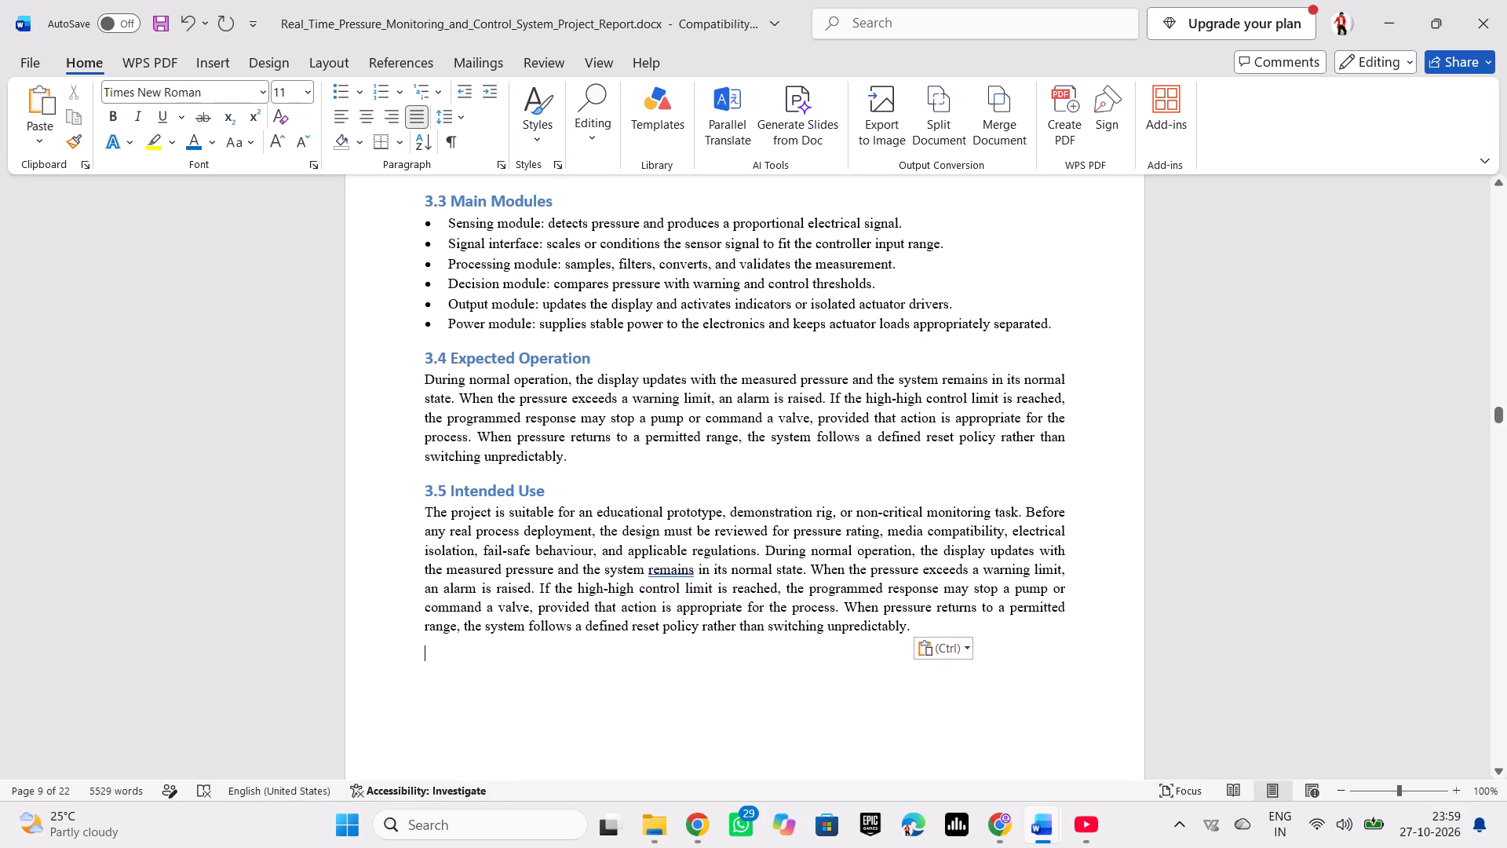
# Review the page flow and empty page space from the end of section 3 through to "8. HARDWARE COMPONENTS".
pyautogui.scroll(-1, 782, 594)
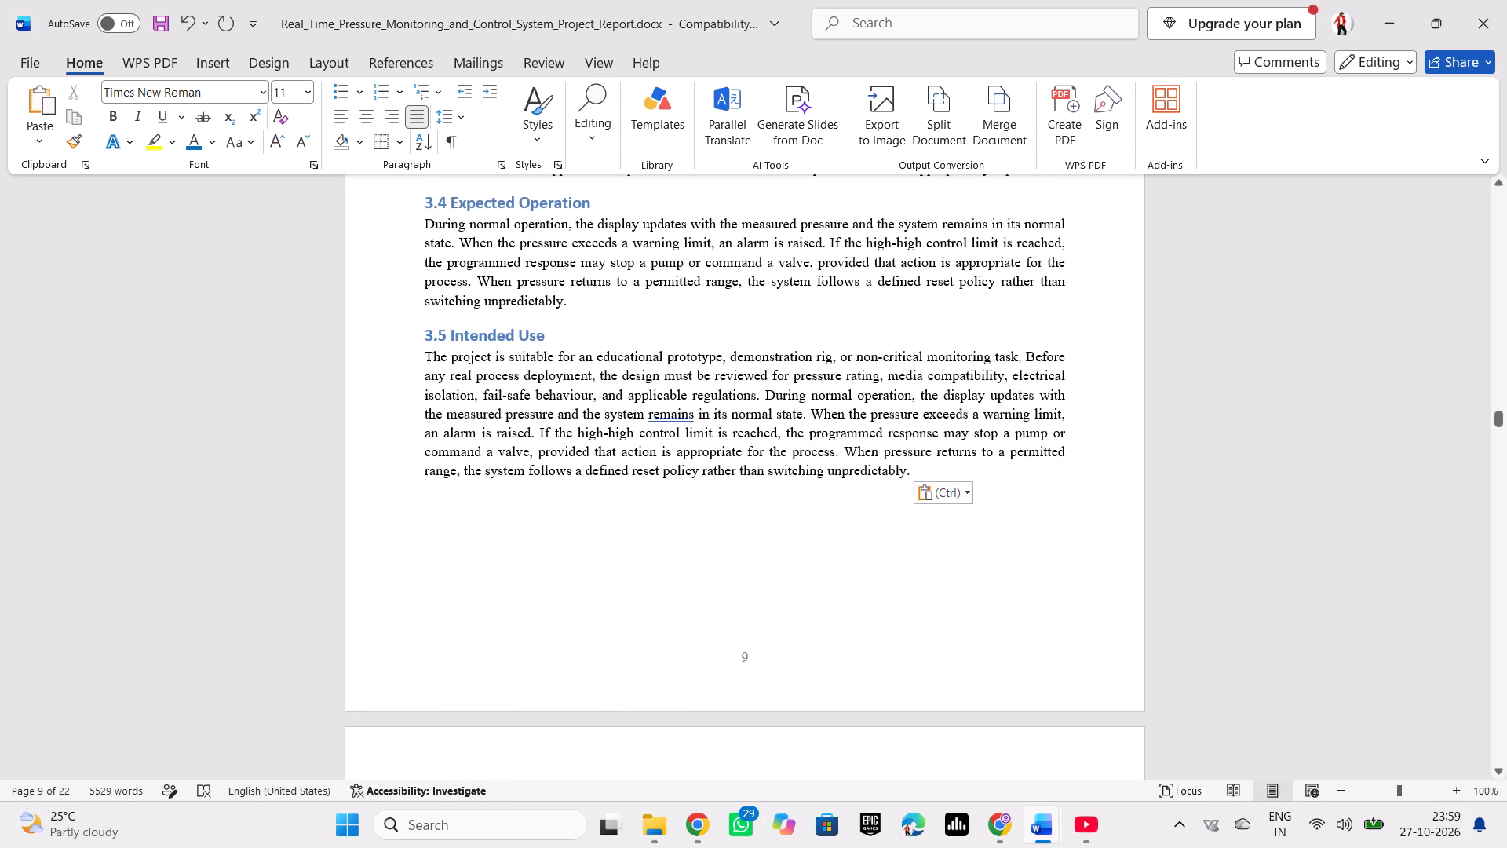
pyautogui.scroll(-3, 653, 503)
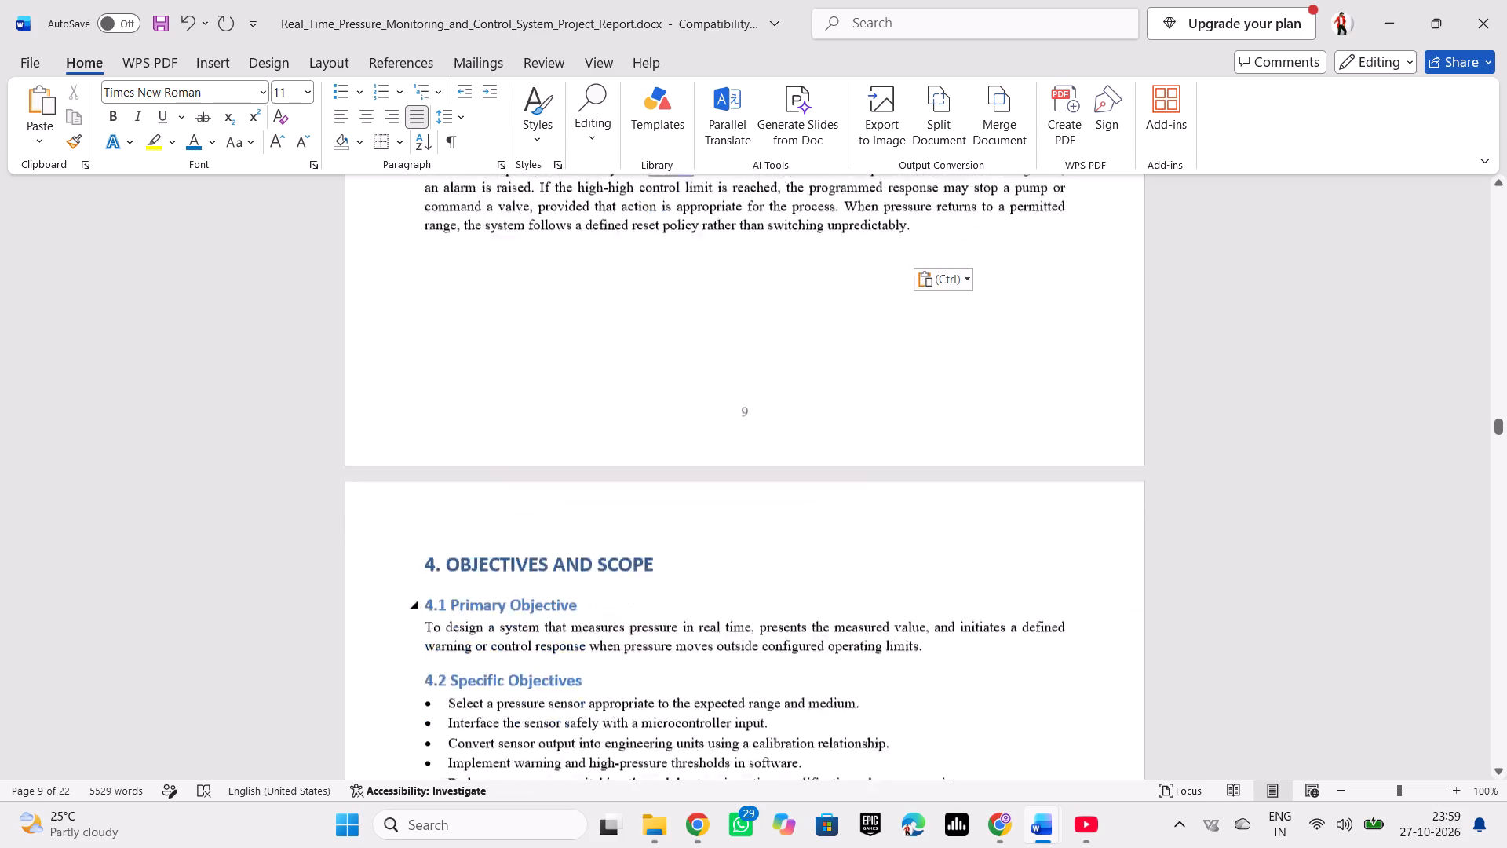
pyautogui.scroll(-7, 653, 503)
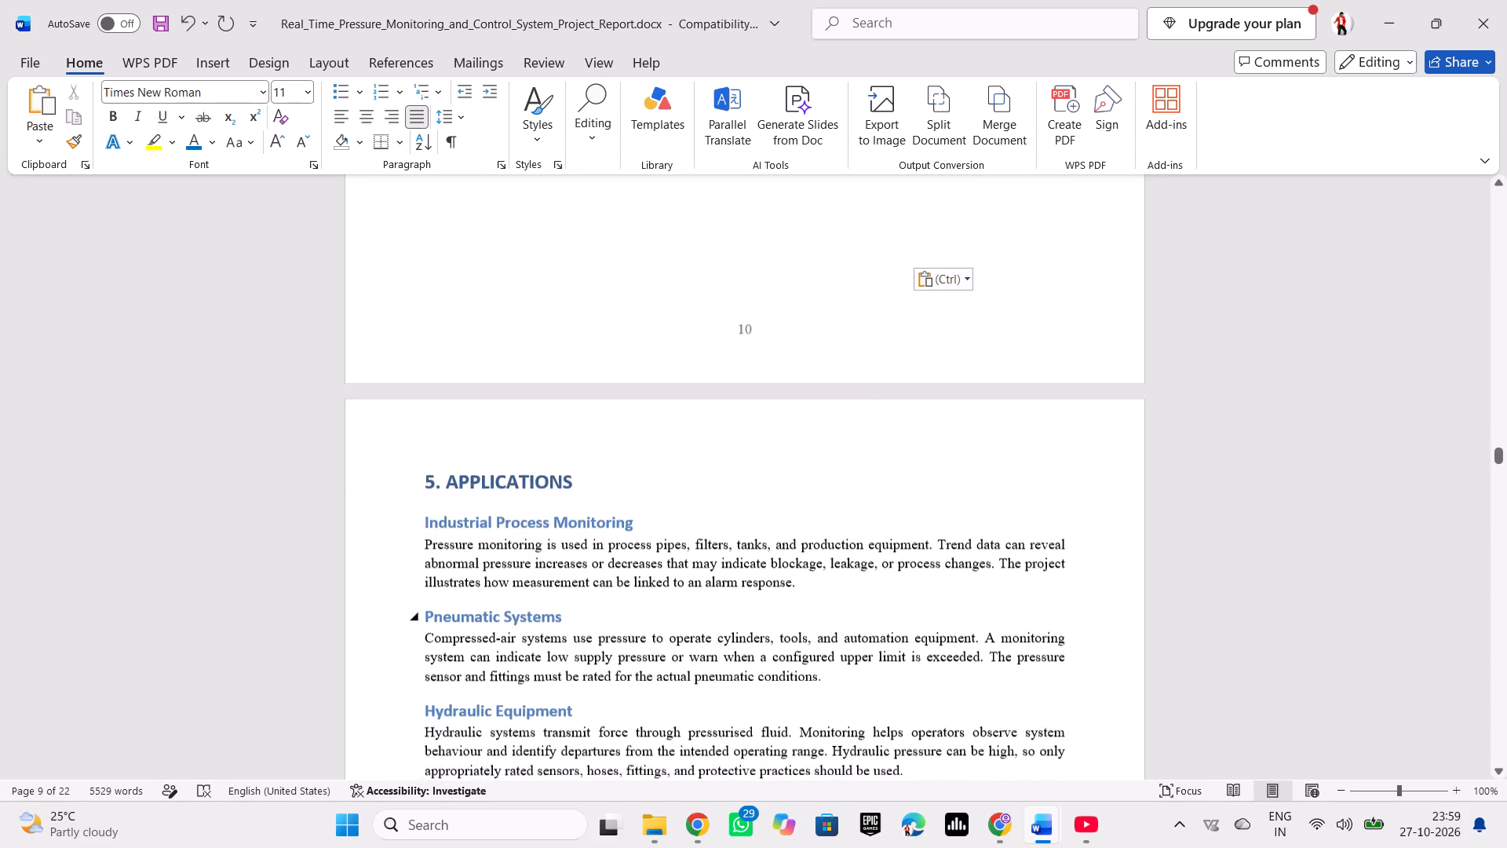
pyautogui.scroll(-9, 653, 503)
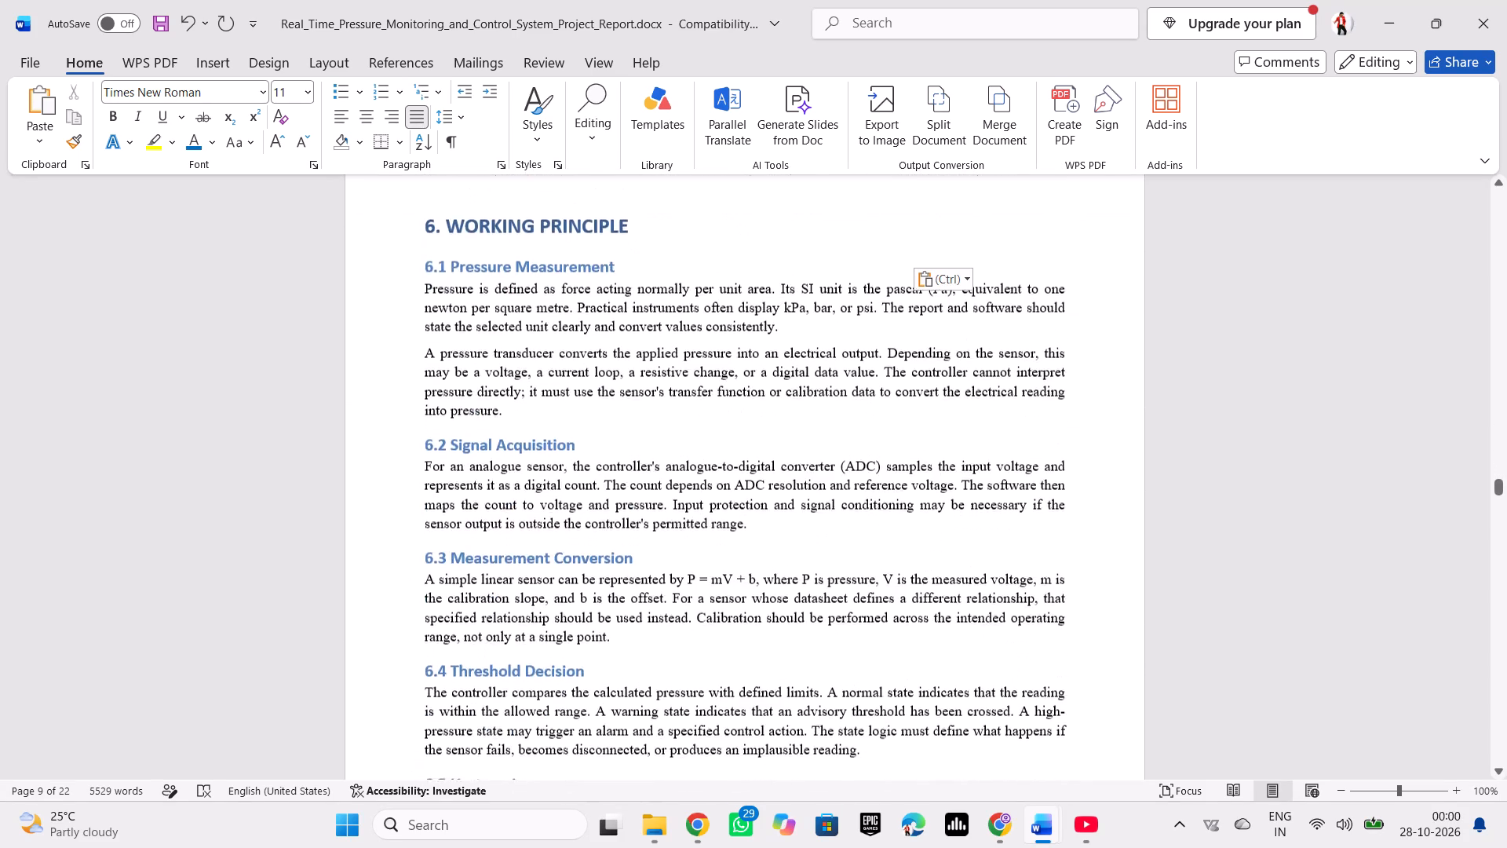
pyautogui.scroll(-8, 653, 503)
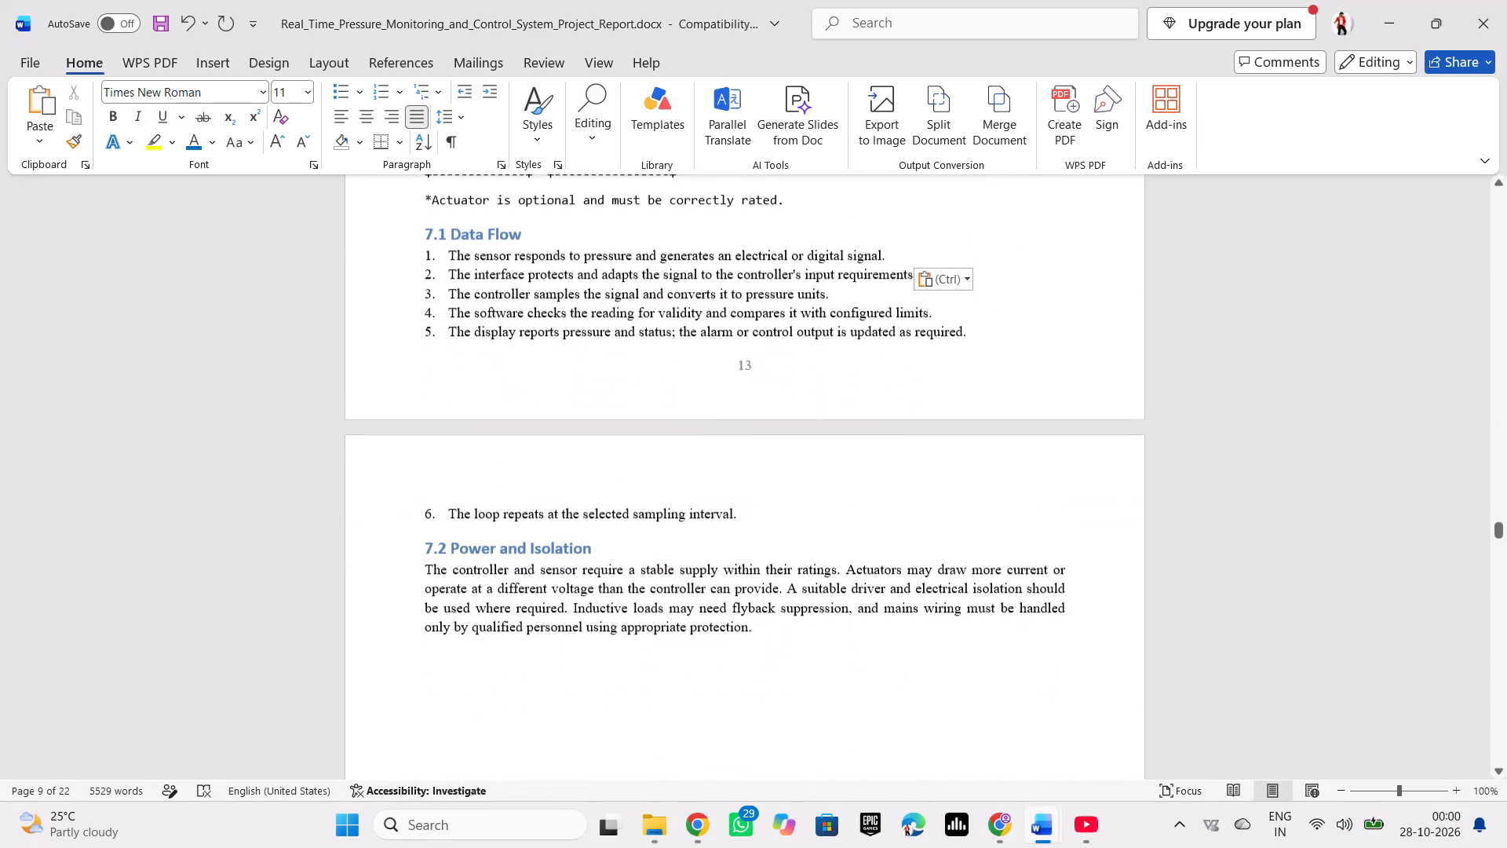
pyautogui.scroll(-3, 653, 503)
pyautogui.scroll(3, 653, 503)
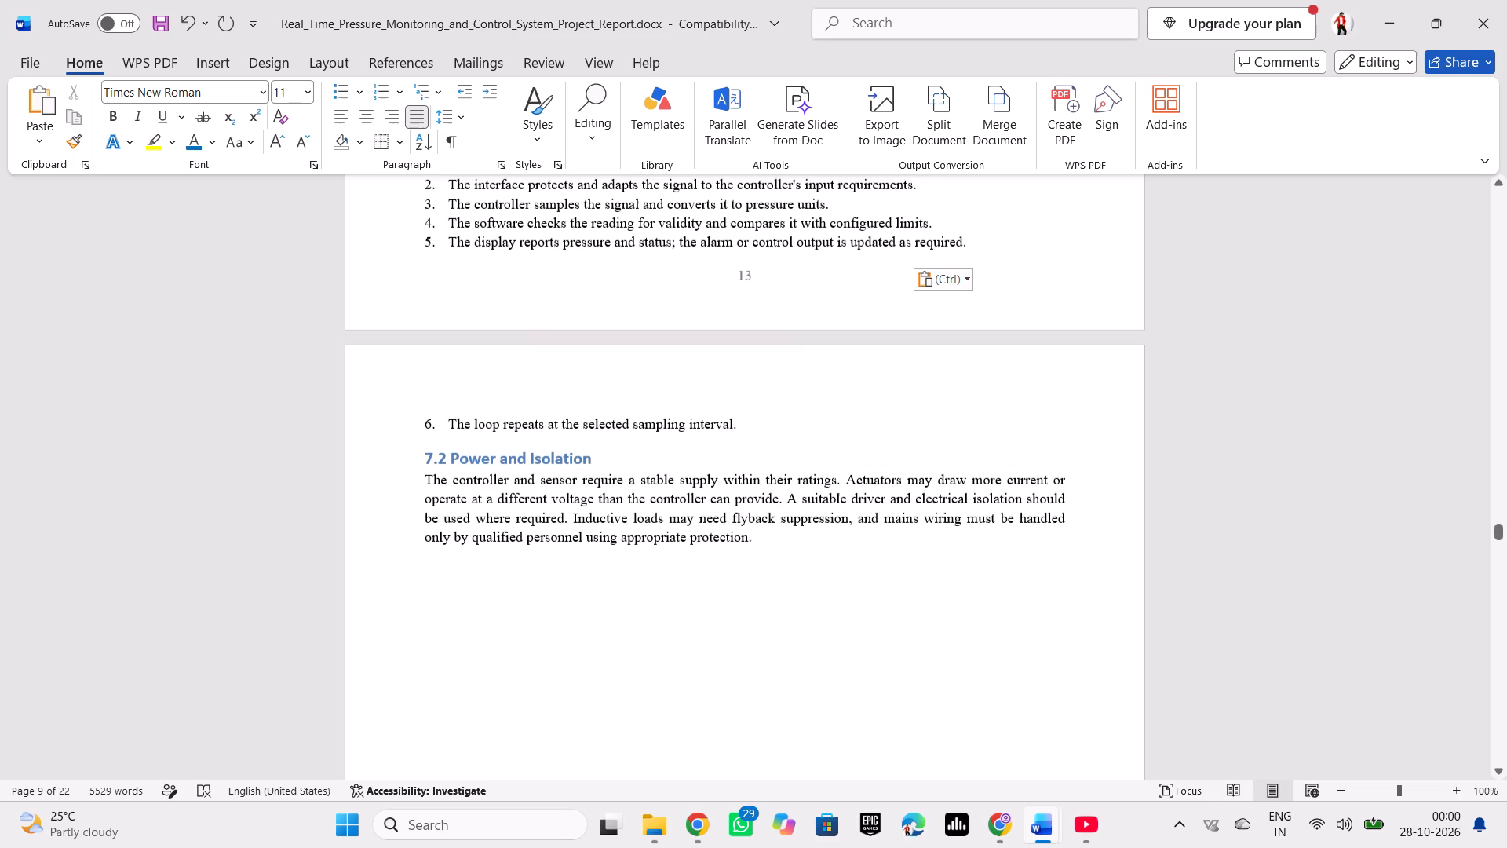
pyautogui.scroll(-5, 653, 503)
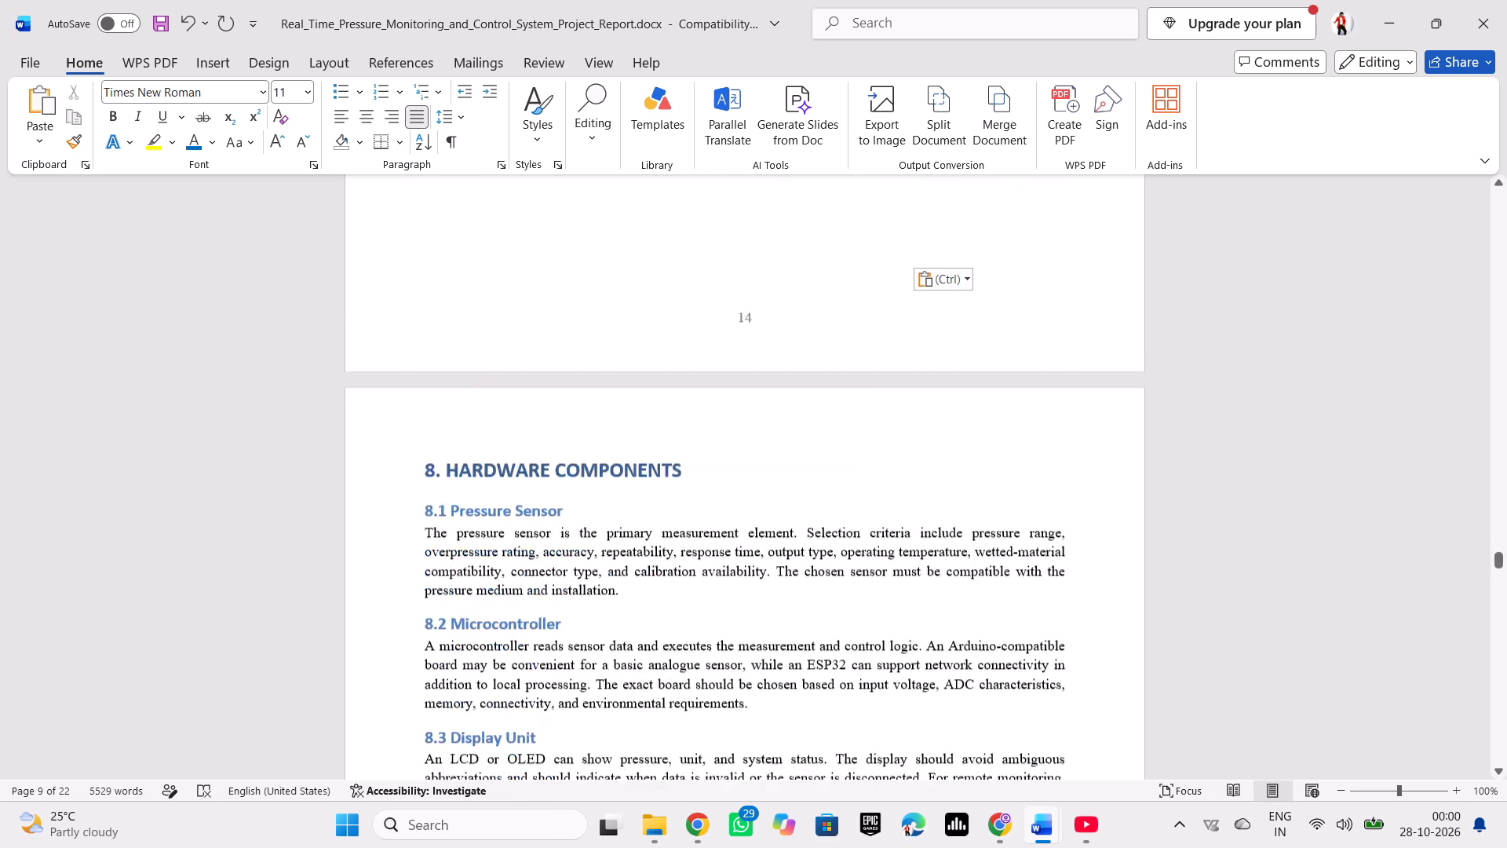
pyautogui.scroll(-1, 653, 503)
pyautogui.scroll(1, 653, 503)
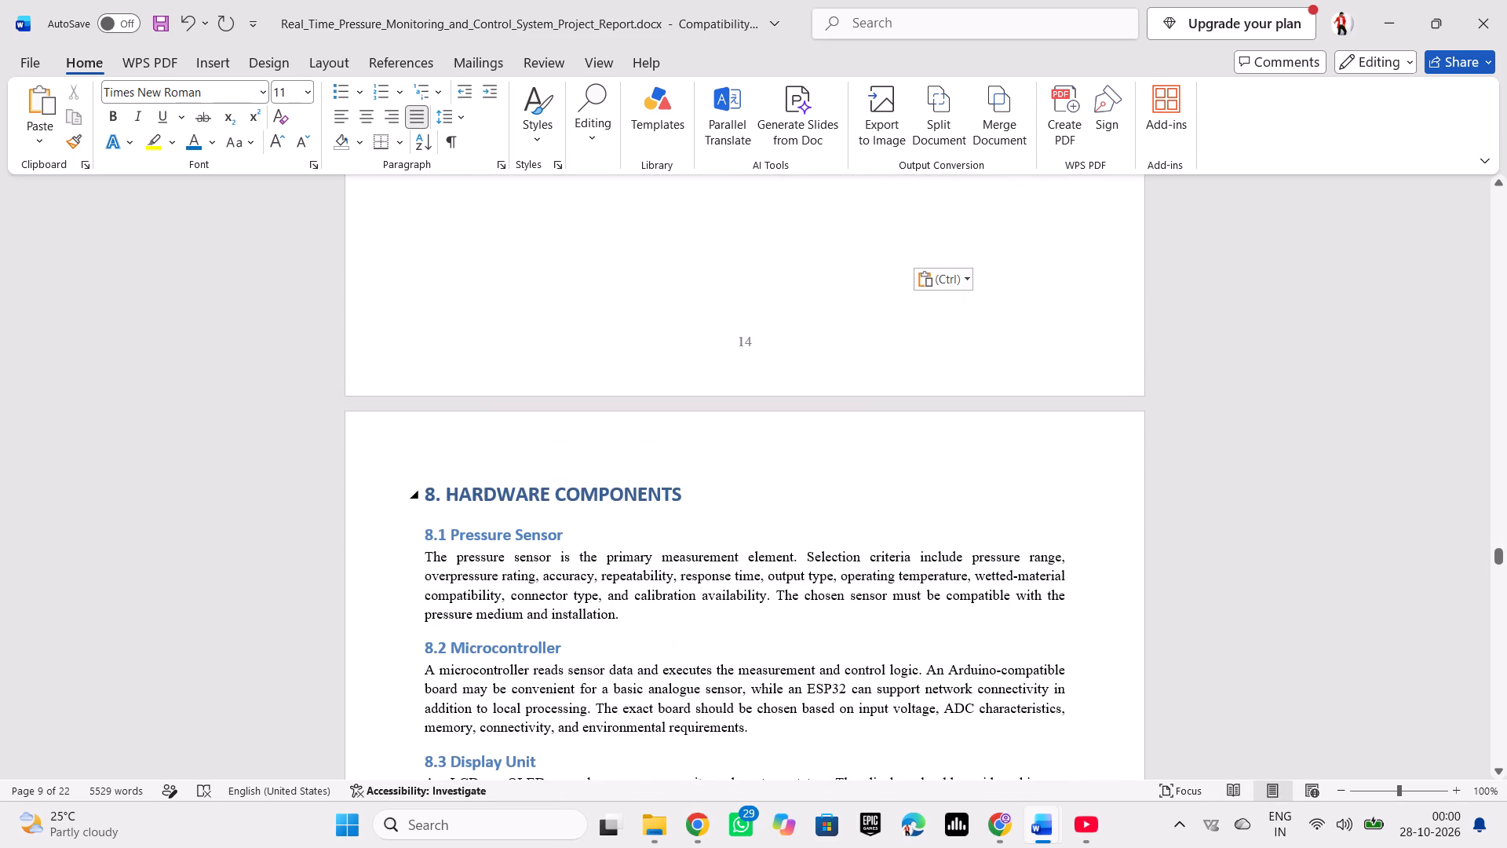
# Check which font colour the "8. HARDWARE COMPONENTS" heading uses.
pyautogui.moveTo(687, 493); pyautogui.dragTo(405, 485)
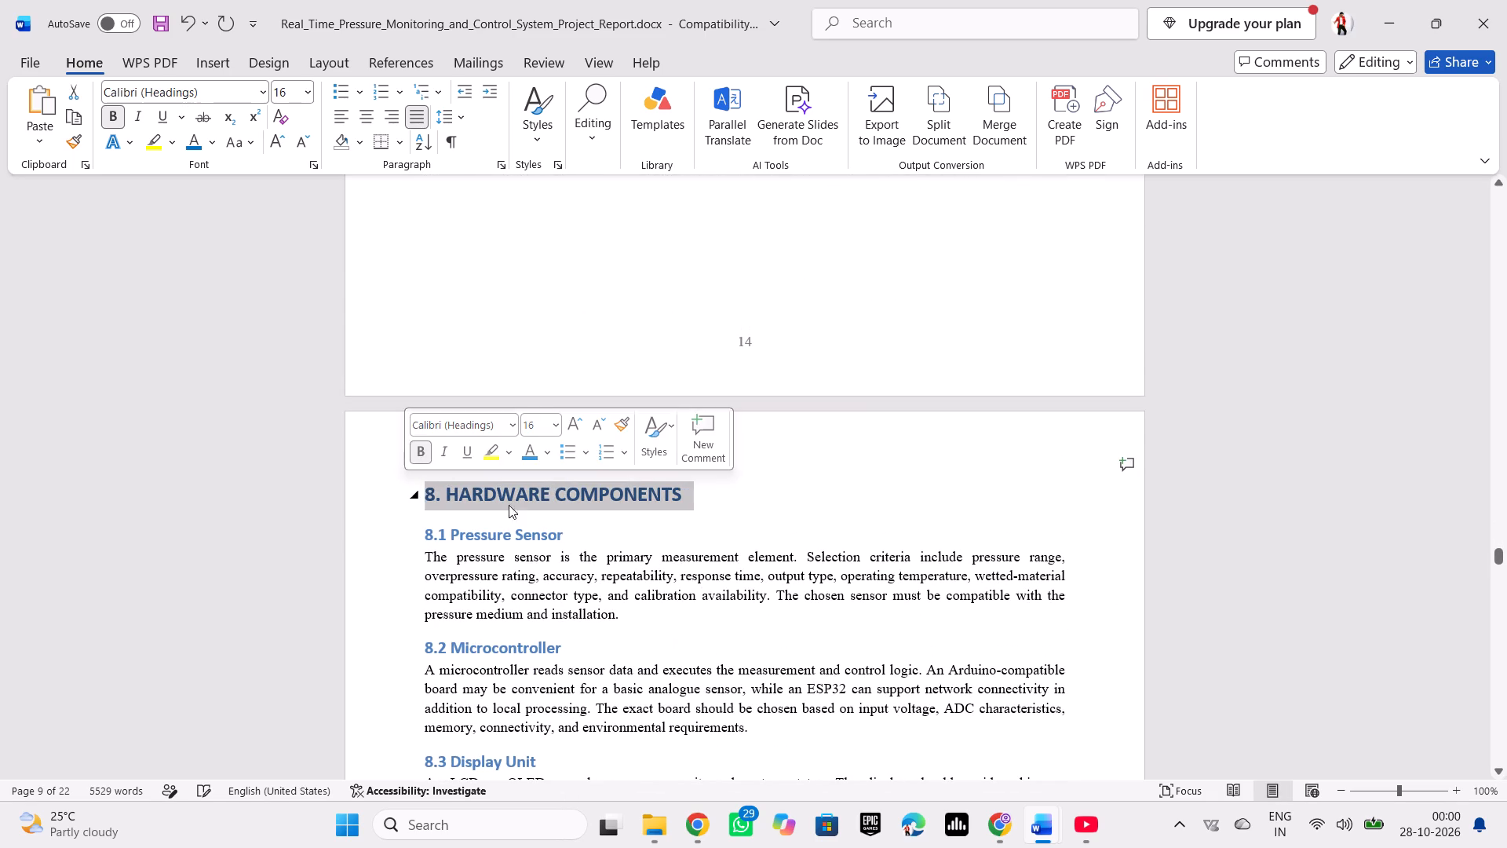
pyautogui.click(548, 450)
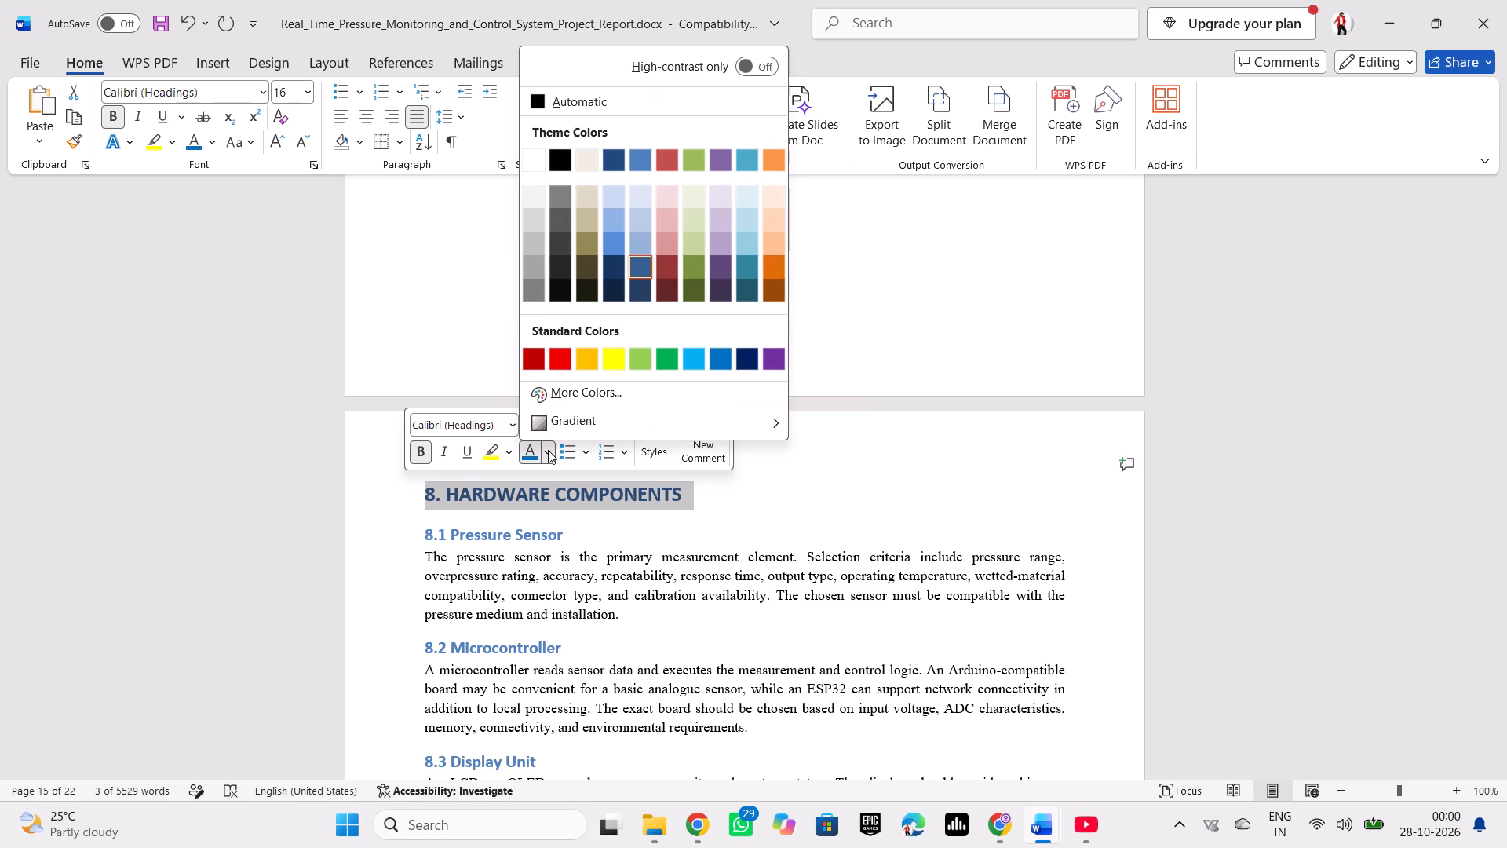
pyautogui.click(553, 454)
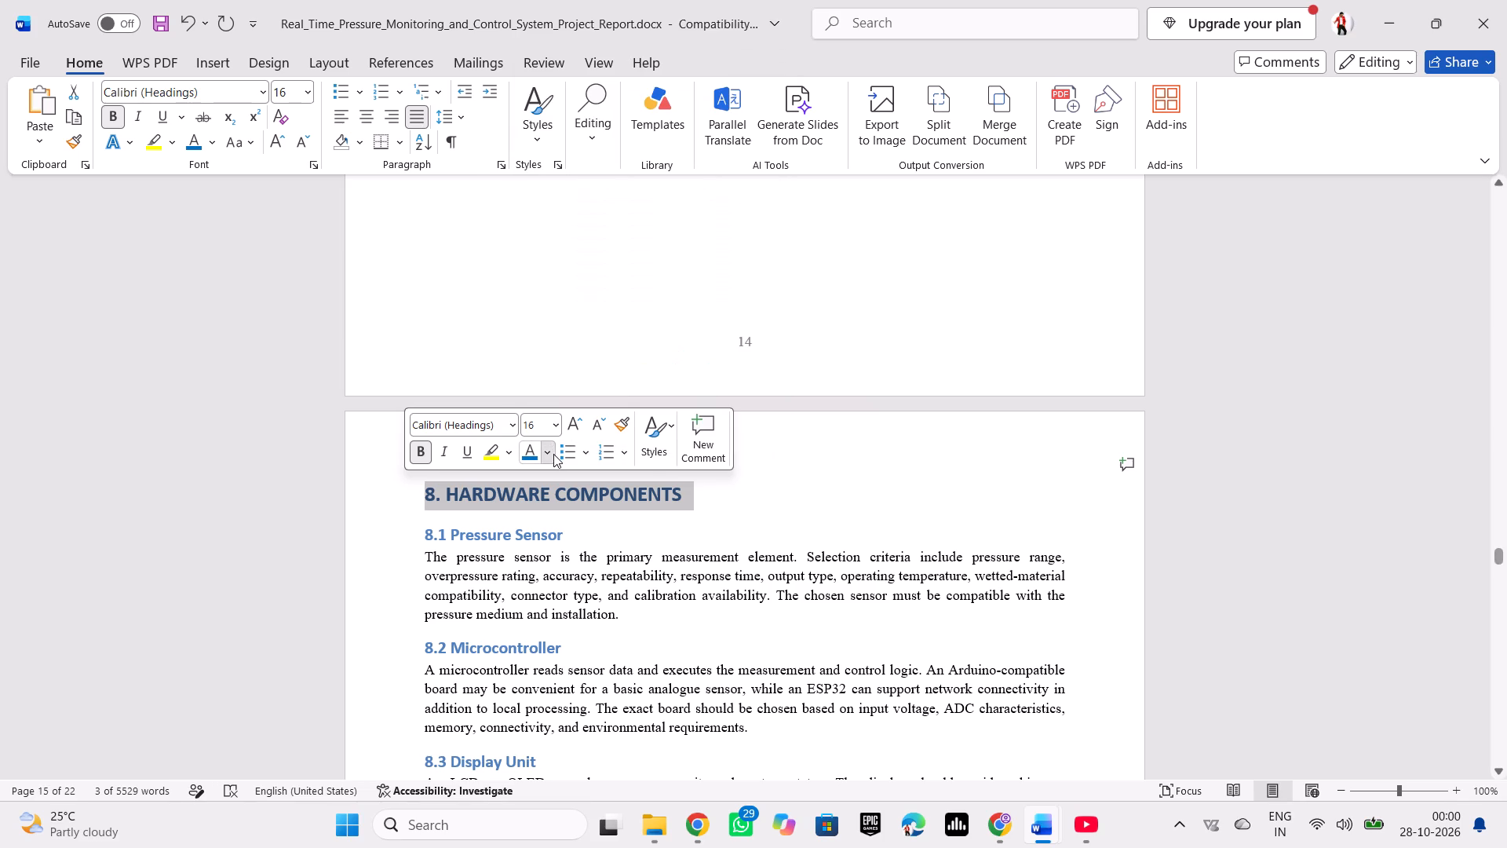
pyautogui.click(716, 472)
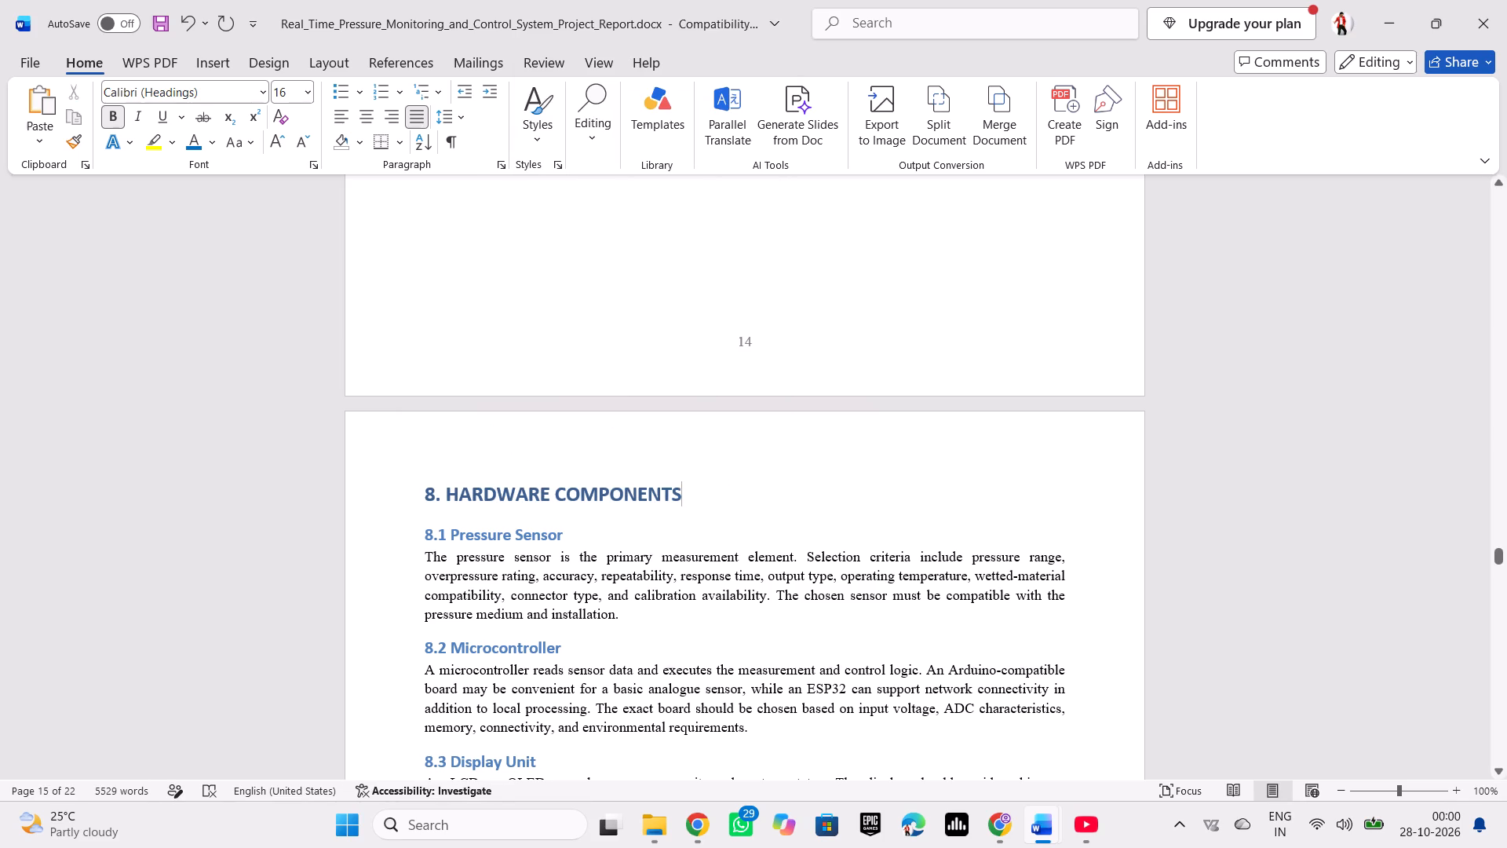
# Remove the page break before "8. HARDWARE COMPONENTS" so the section follows directly after 7.2 Power and Isolation.
pyautogui.click(424, 493)
pyautogui.press('BackSpace')
pyautogui.press('BackSpace')
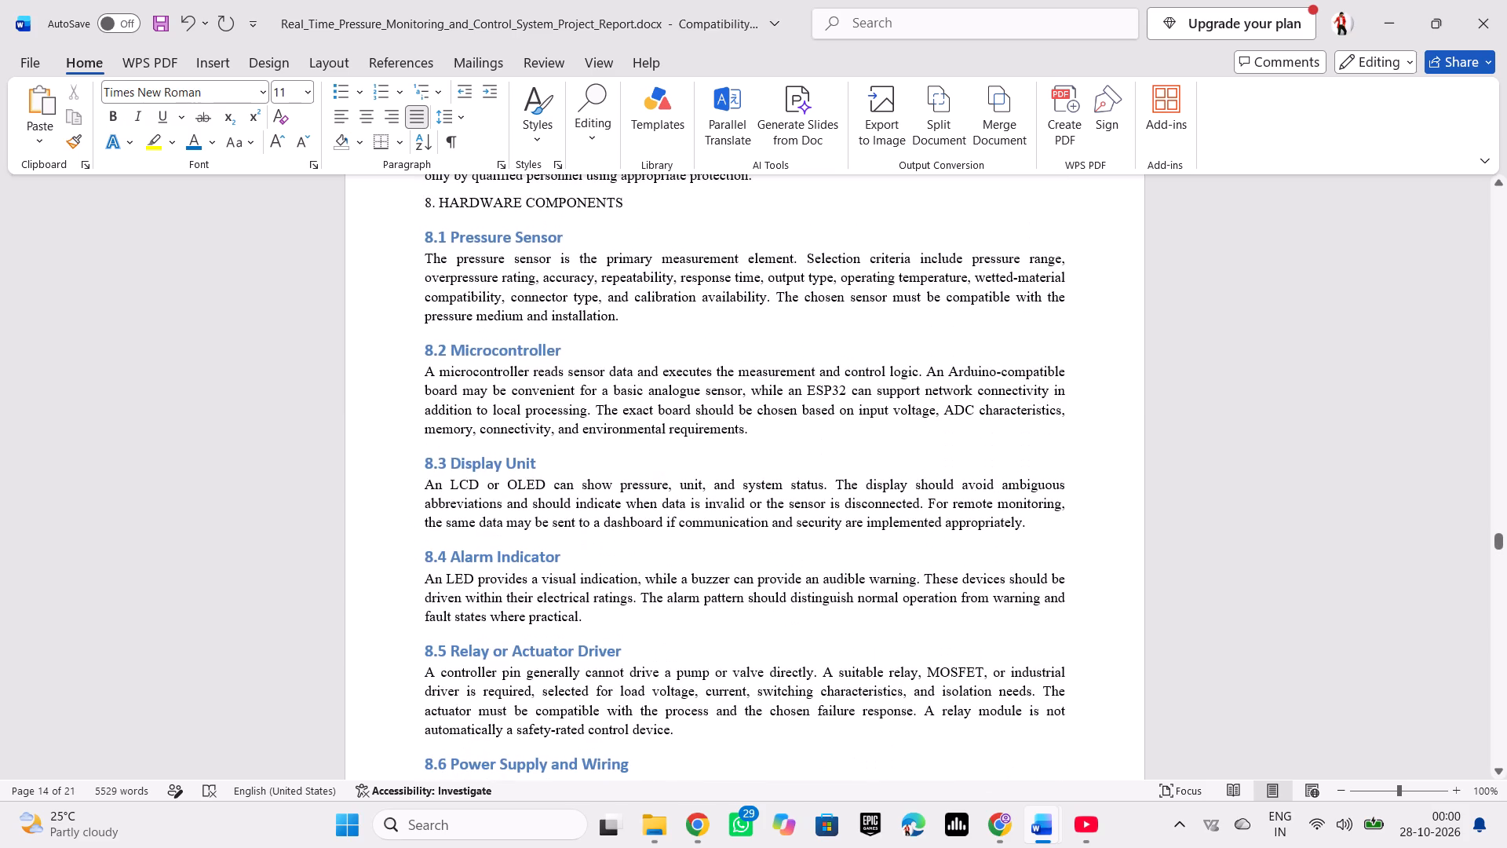
# Format the "8. HARDWARE COMPONENTS" heading as bold Calibri (Headings) at 16 pt.
pyautogui.scroll(1, 424, 493)
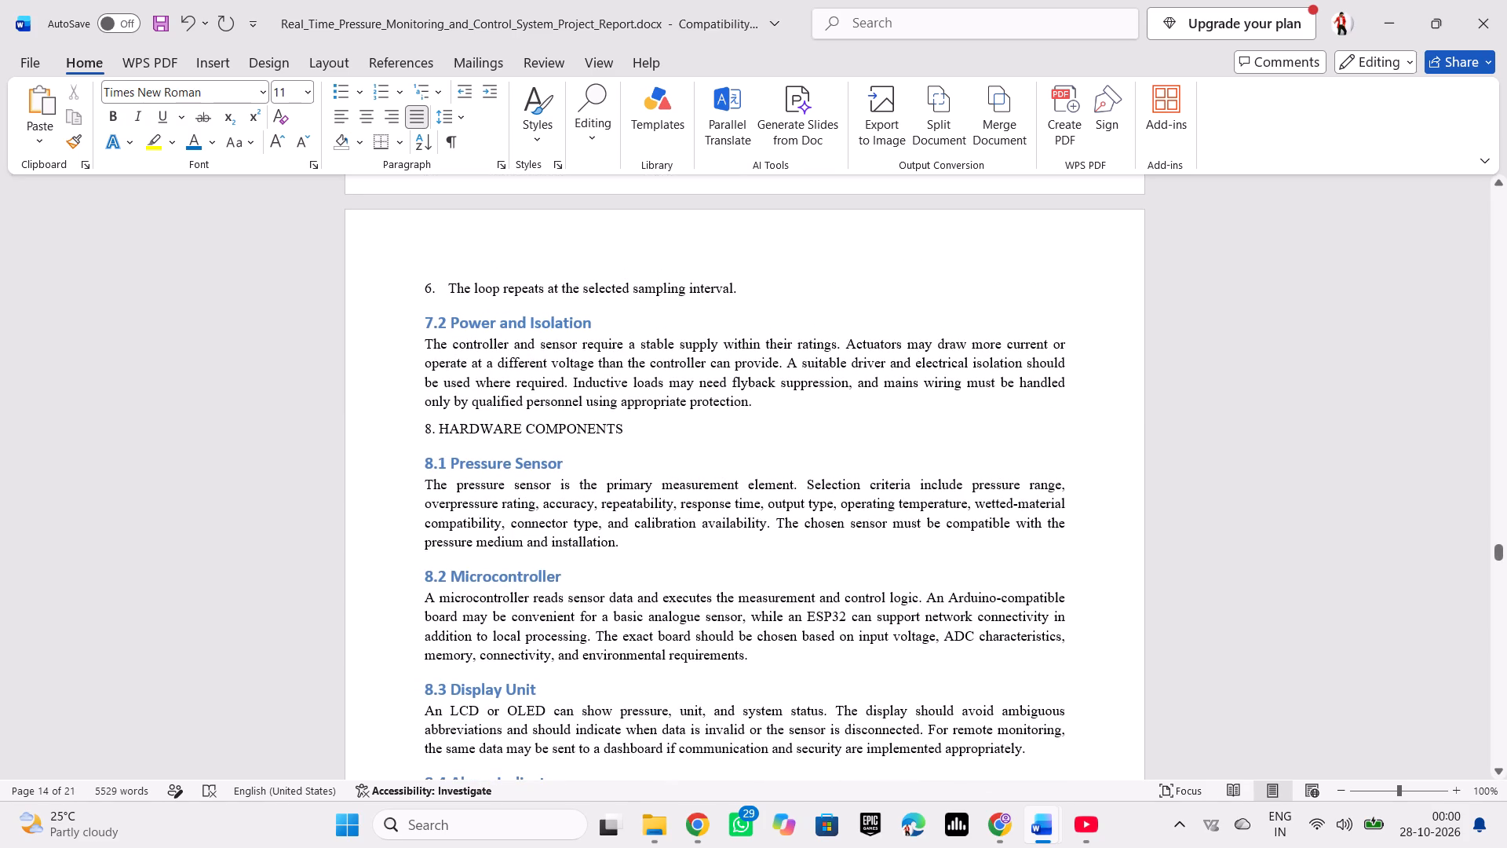
pyautogui.moveTo(684, 426); pyautogui.dragTo(401, 423)
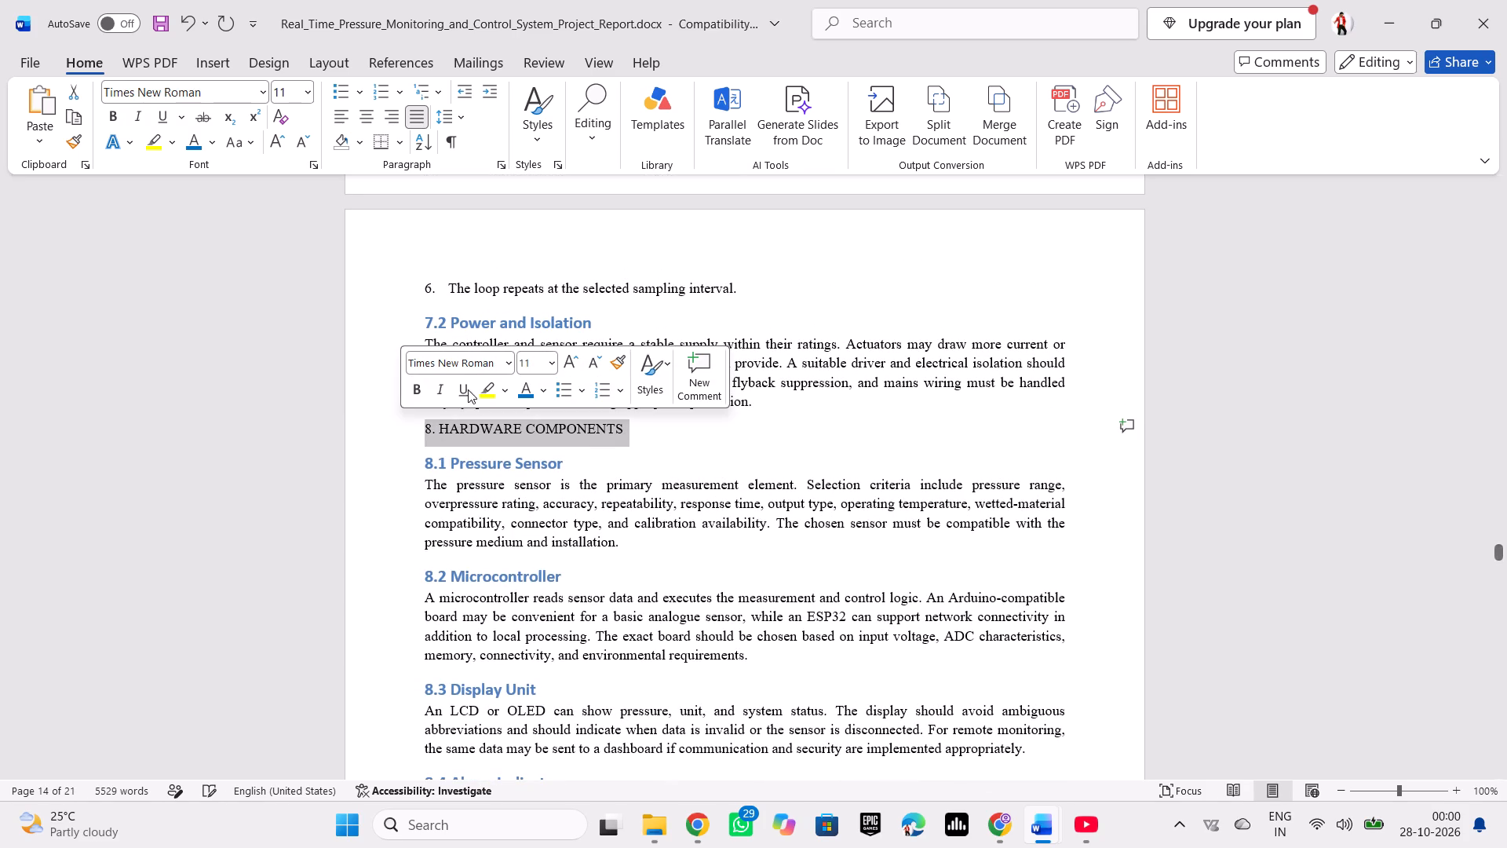
pyautogui.click(420, 395)
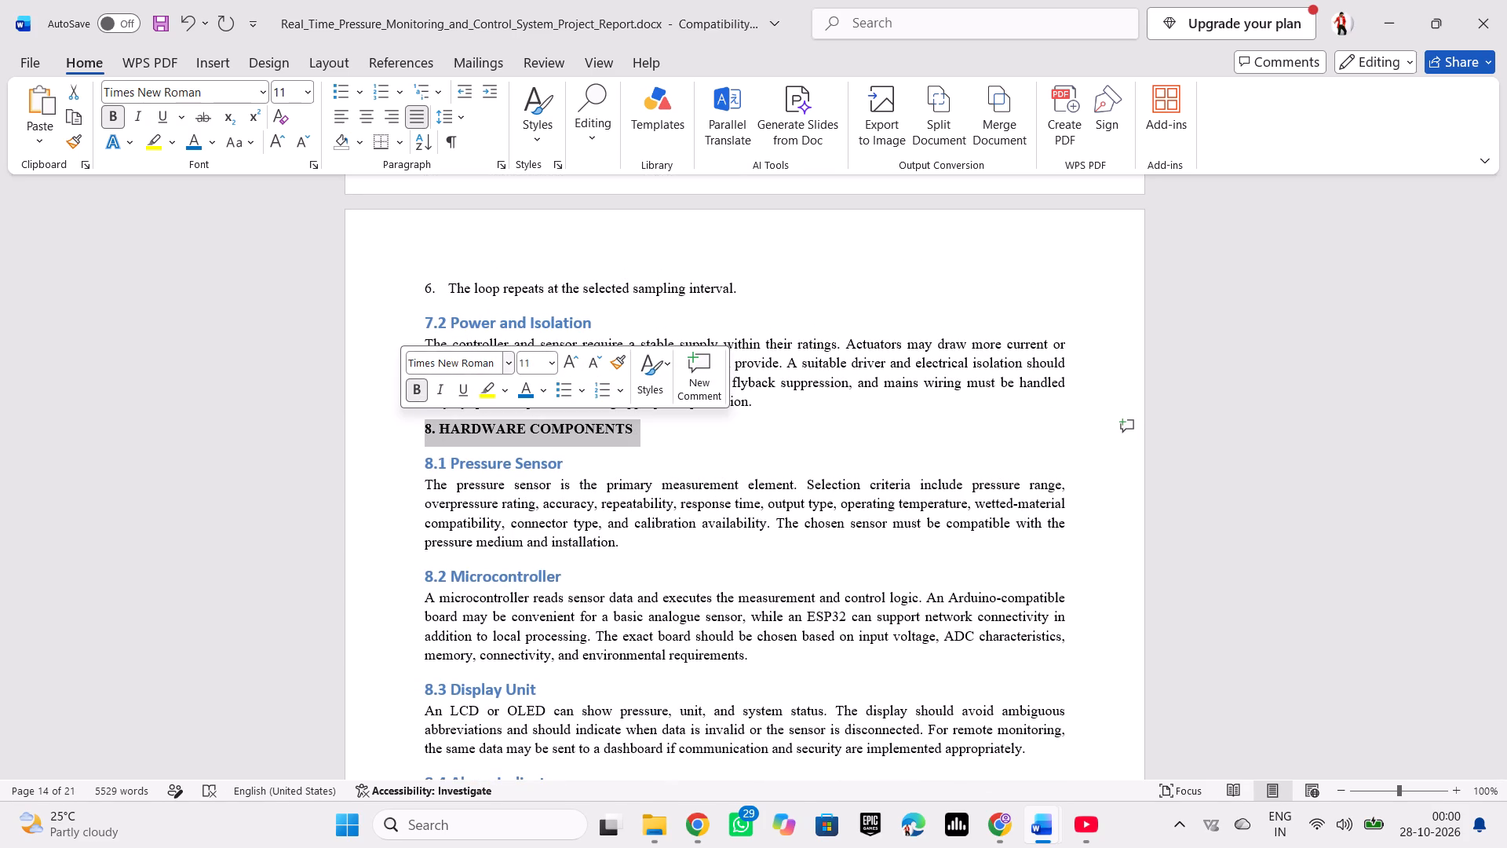
pyautogui.click(467, 368)
pyautogui.write('ca')
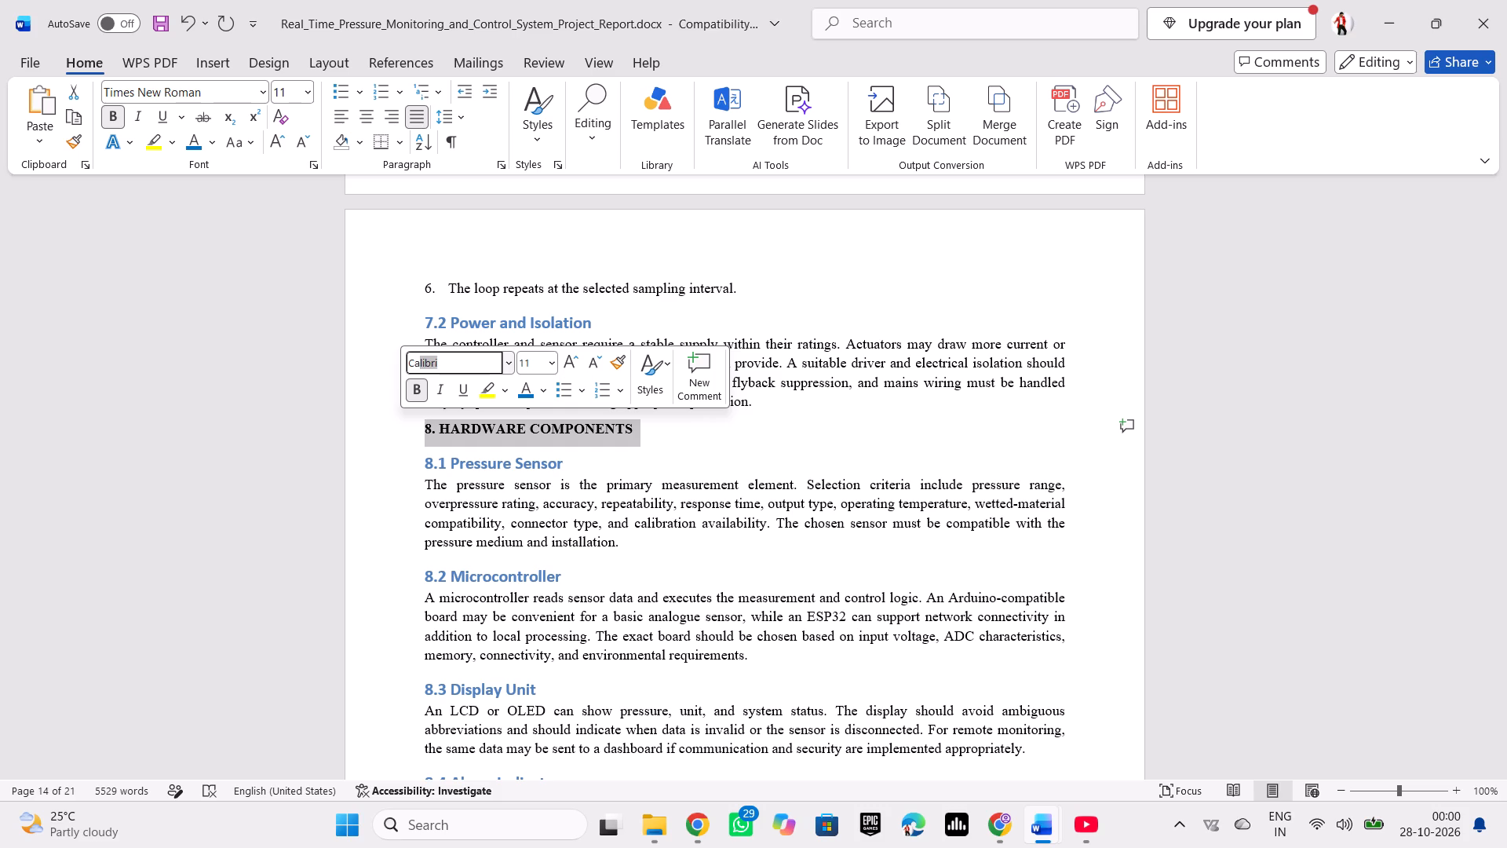
pyautogui.press('Return')
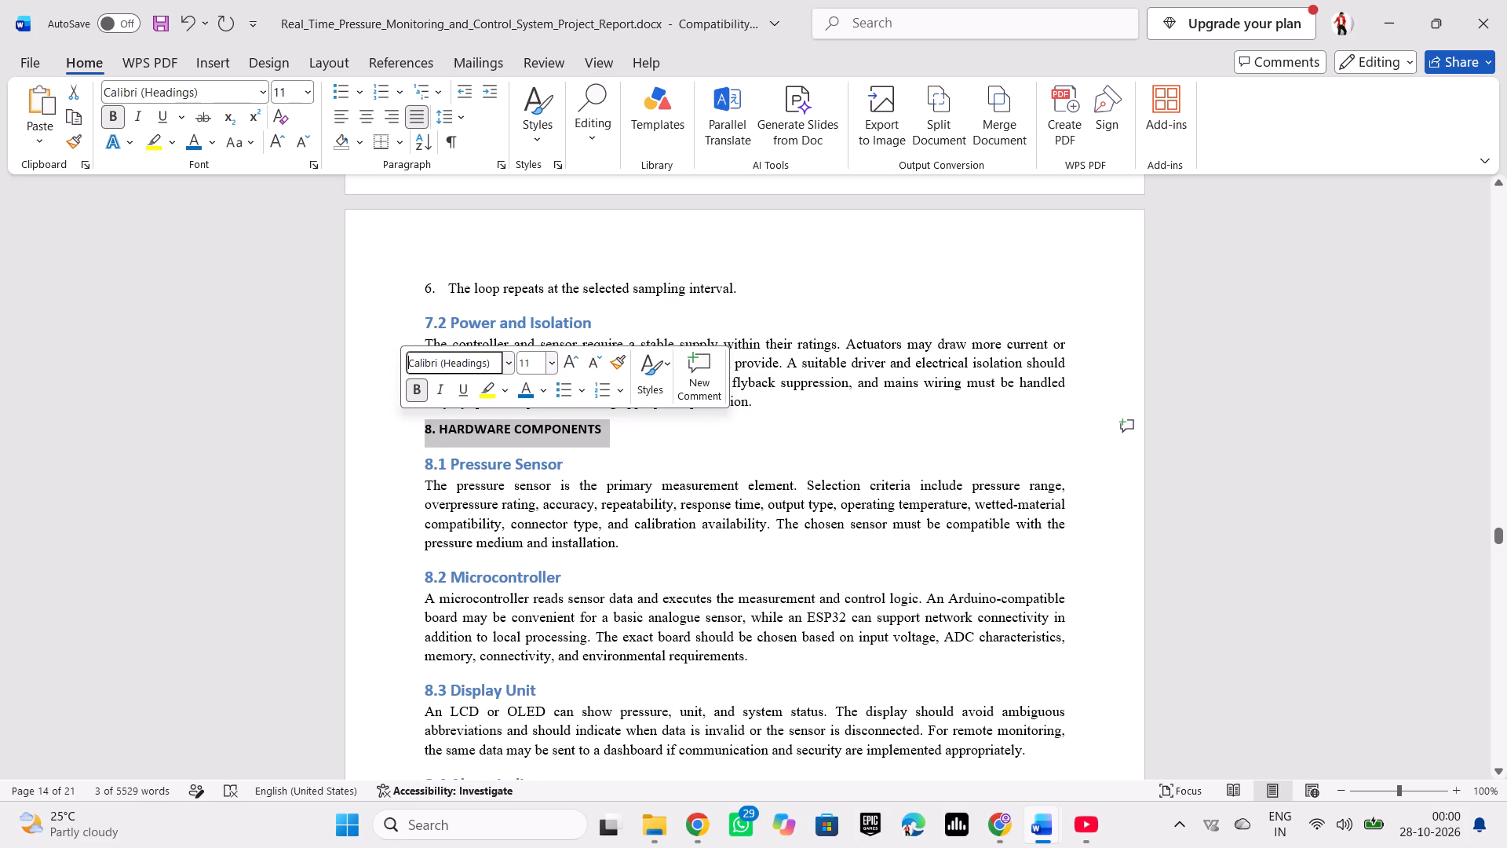
pyautogui.click(538, 362)
pyautogui.write('16')
pyautogui.press('Return')
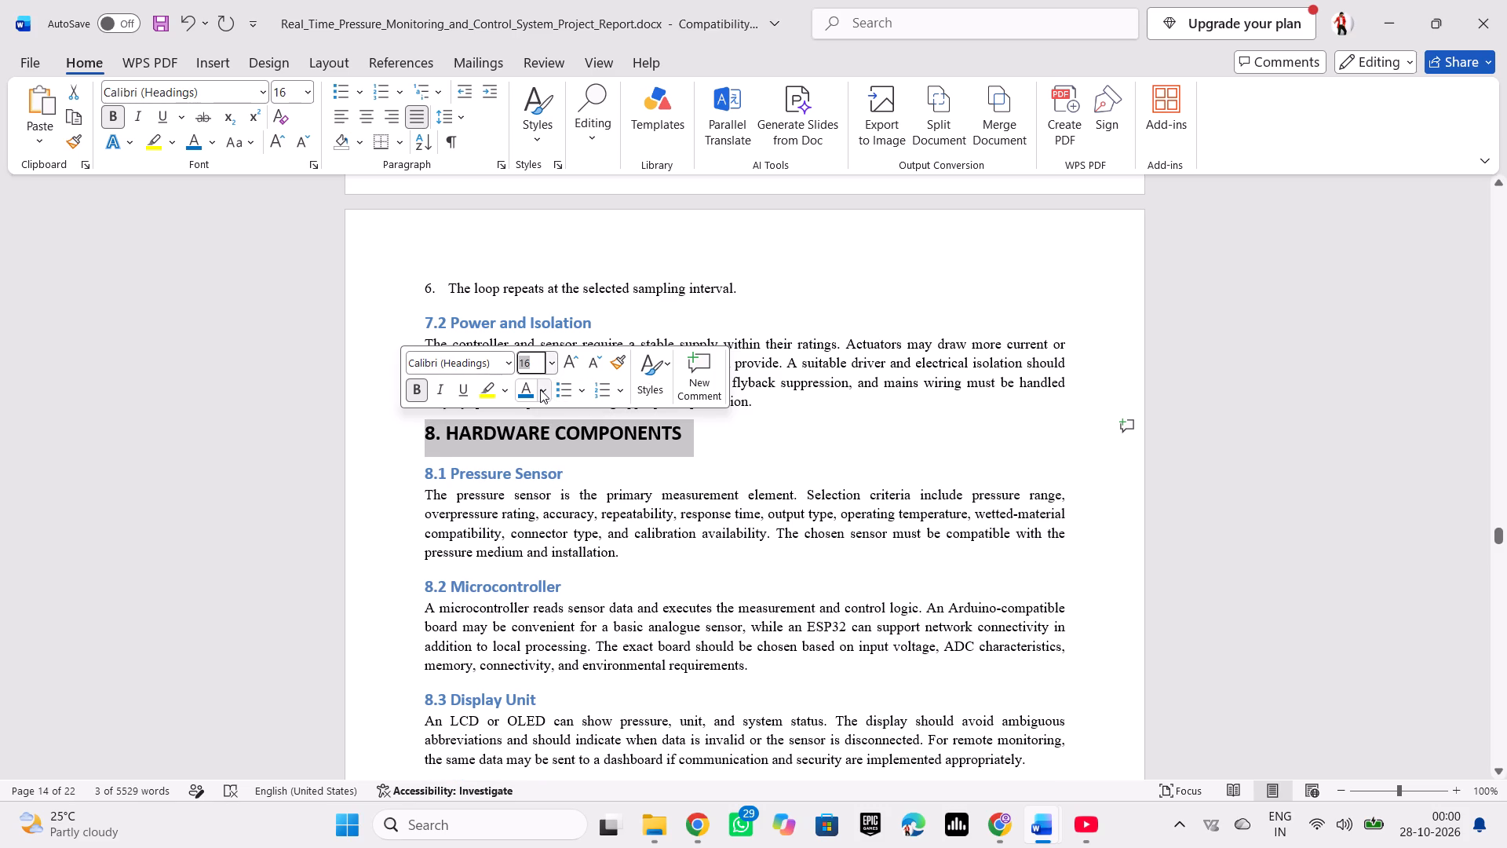
# Set the font colour of the "8. HARDWARE COMPONENTS" heading to the darker blue theme shade used by the other main section headings.
pyautogui.click(540, 389)
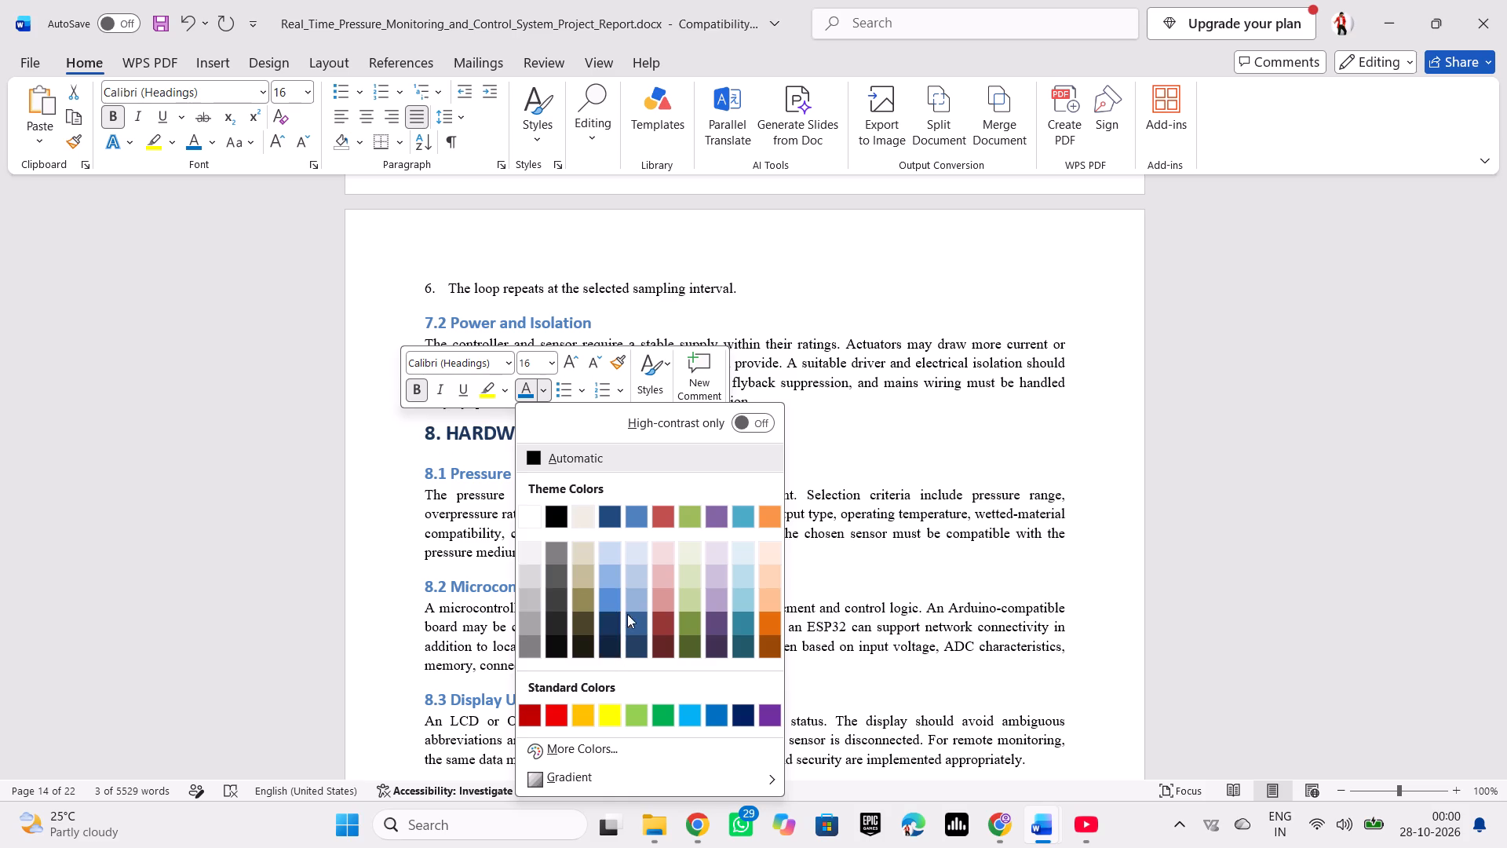
pyautogui.click(632, 610)
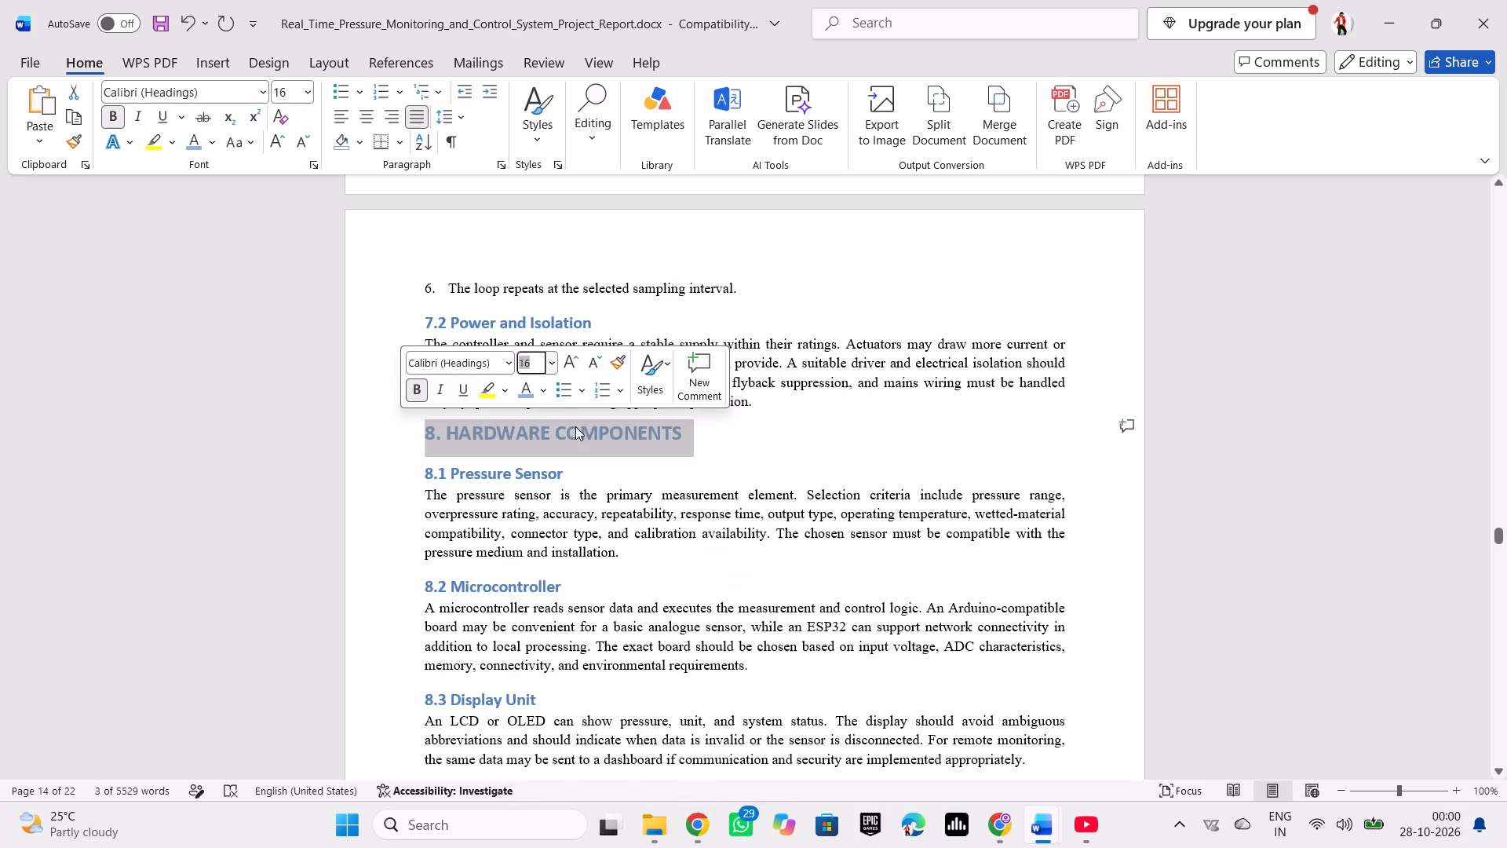
pyautogui.click(538, 392)
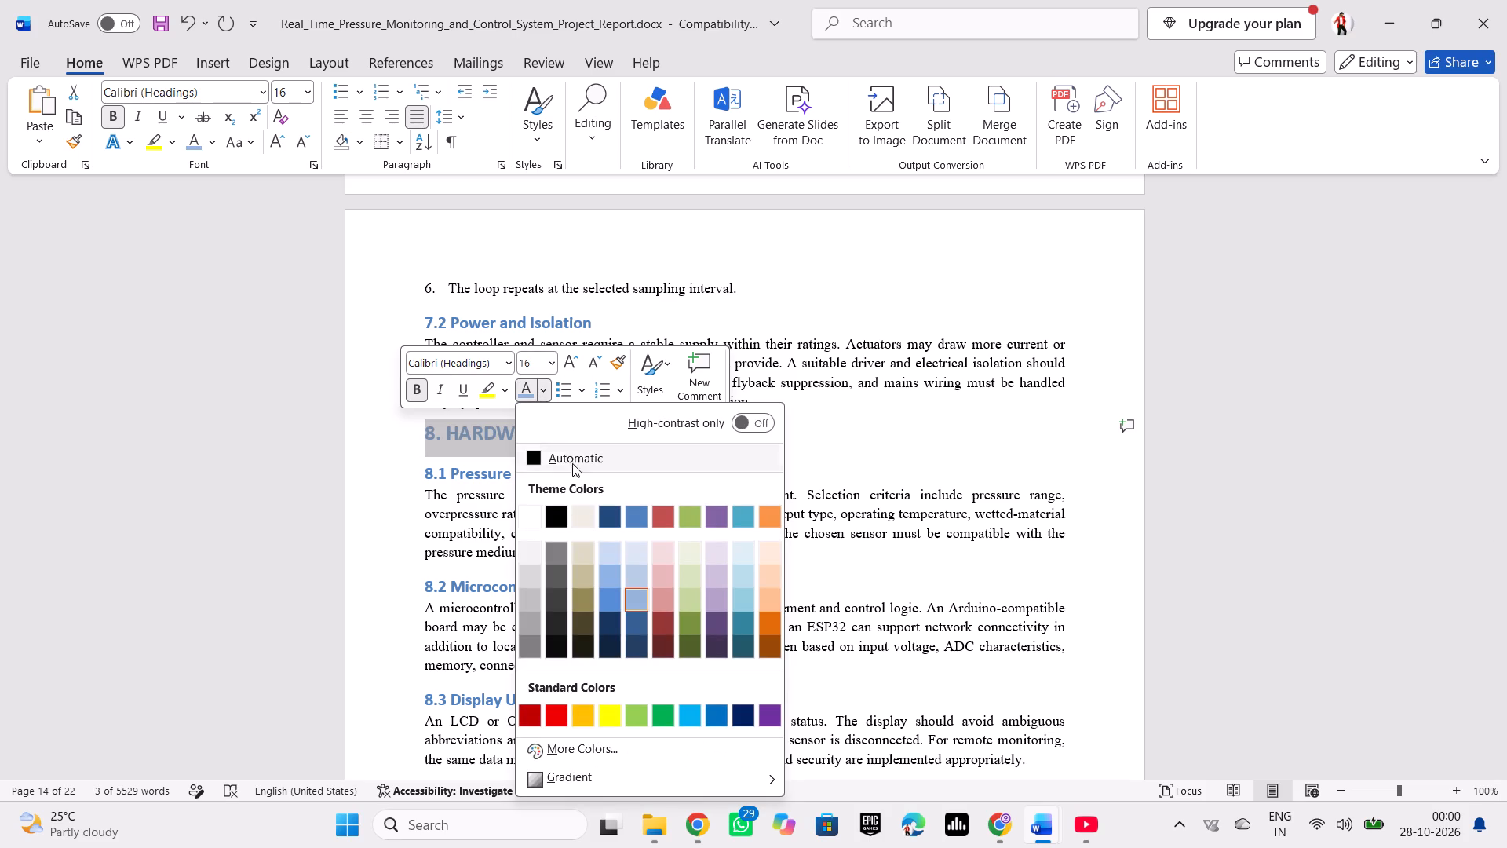
pyautogui.click(636, 626)
pyautogui.click(709, 462)
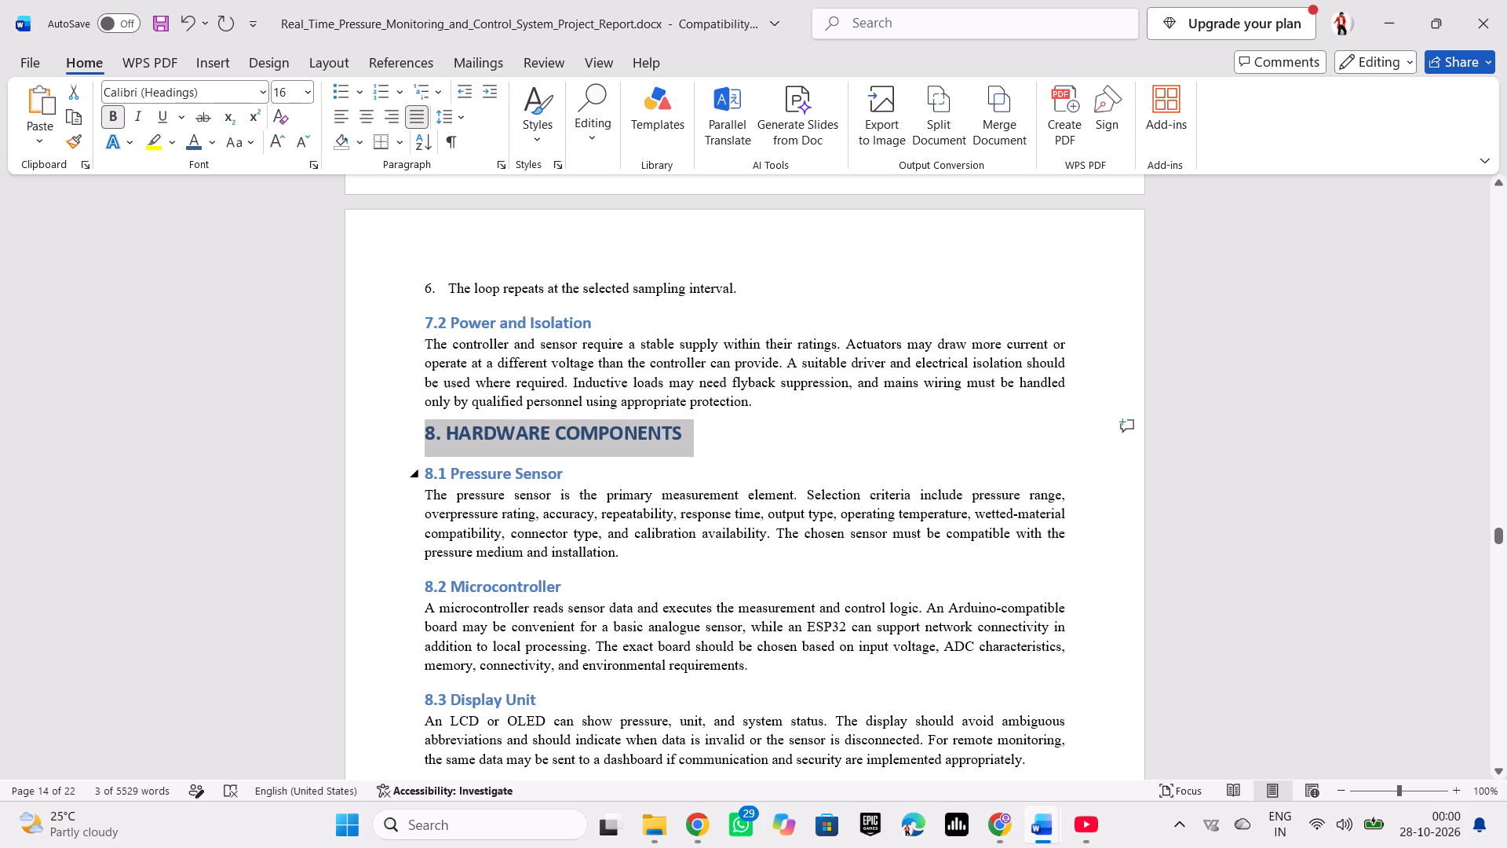
# Insert a blank line after the 7.2 Power and Isolation paragraph, above the "8. HARDWARE COMPONENTS" heading.
pyautogui.click(753, 403)
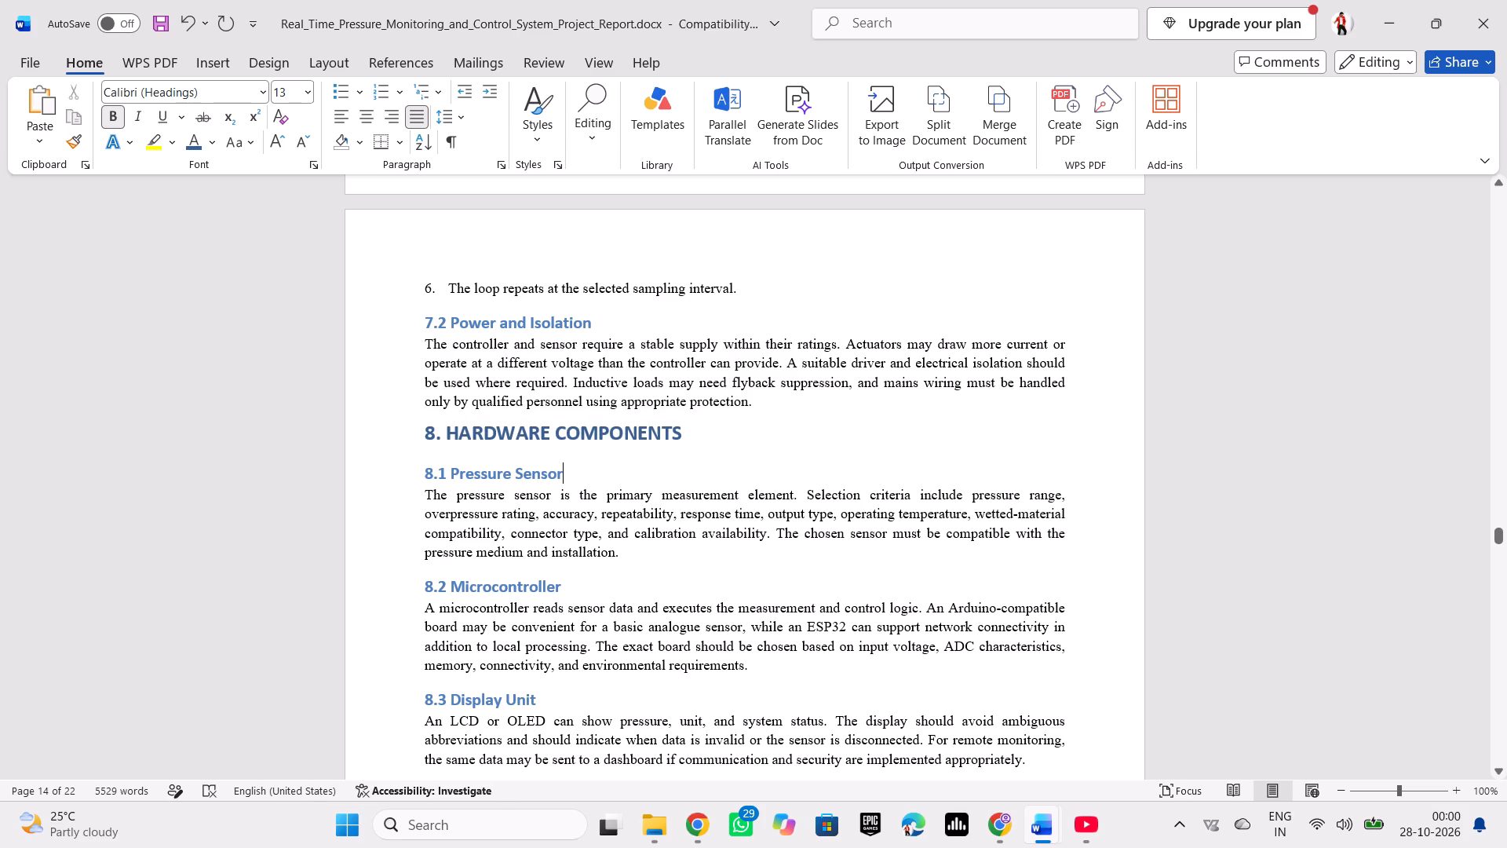
pyautogui.press('Return')
# Remove the page break before "9. SOFTWARE DESIGN AND CONTROL ALGORITHM" and leave one blank line between 8.7 Component Selection Summary and the heading.
pyautogui.scroll(-1, 753, 403)
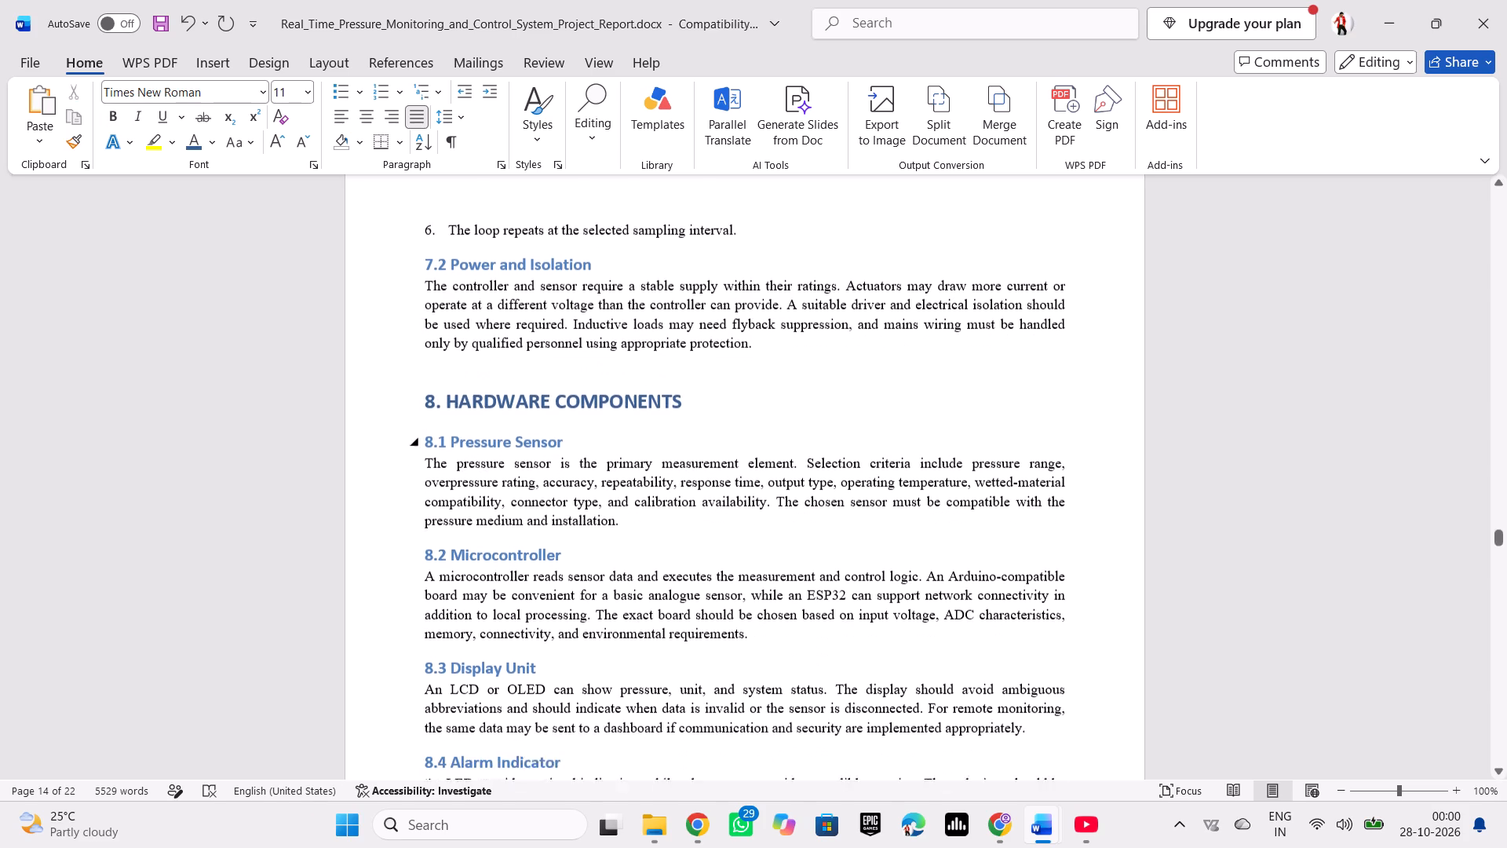
pyautogui.scroll(-6, 753, 403)
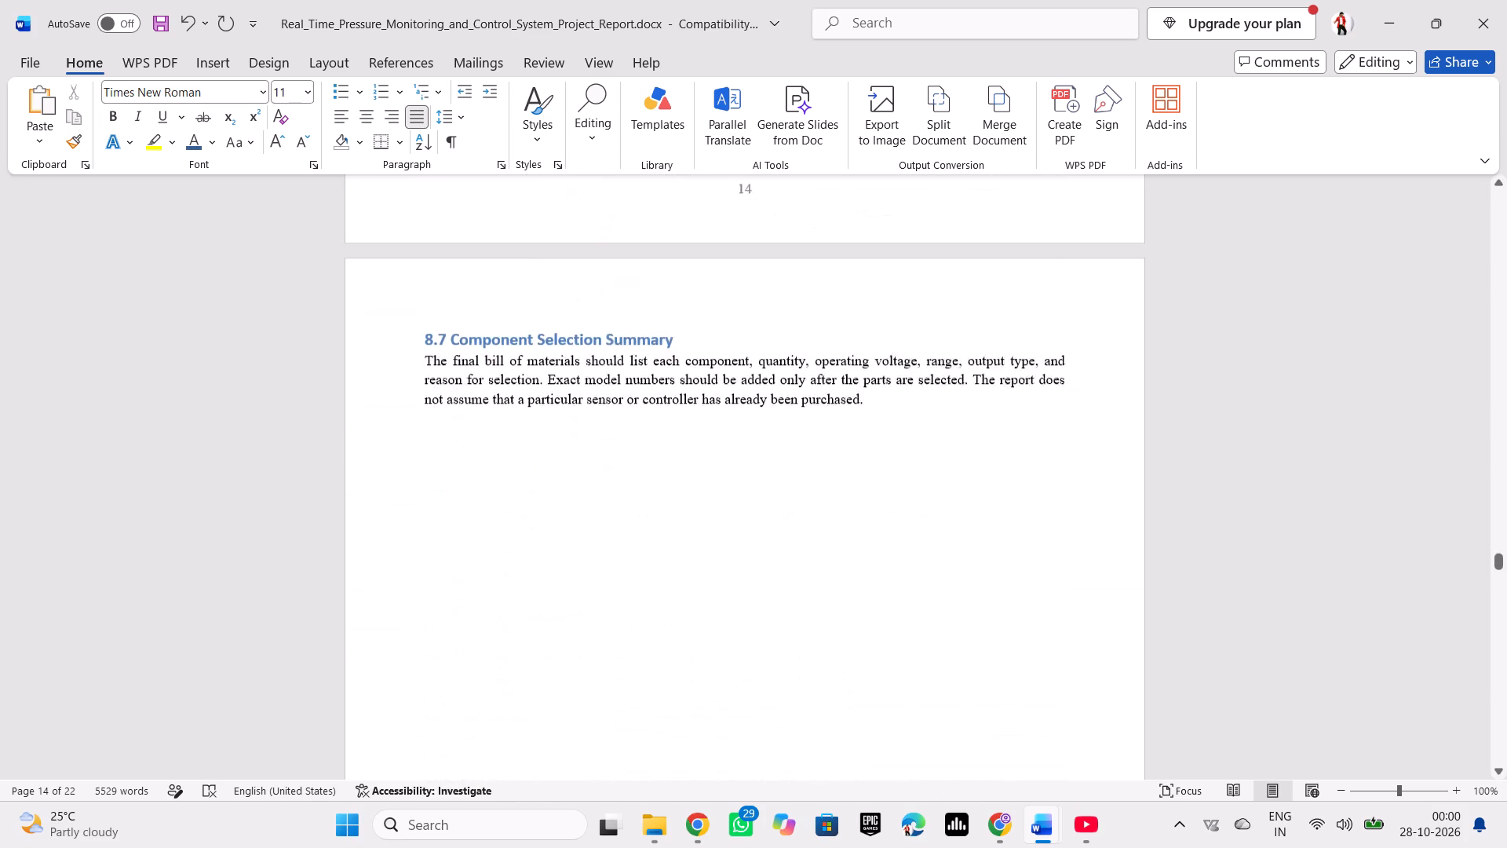
pyautogui.scroll(-4, 753, 403)
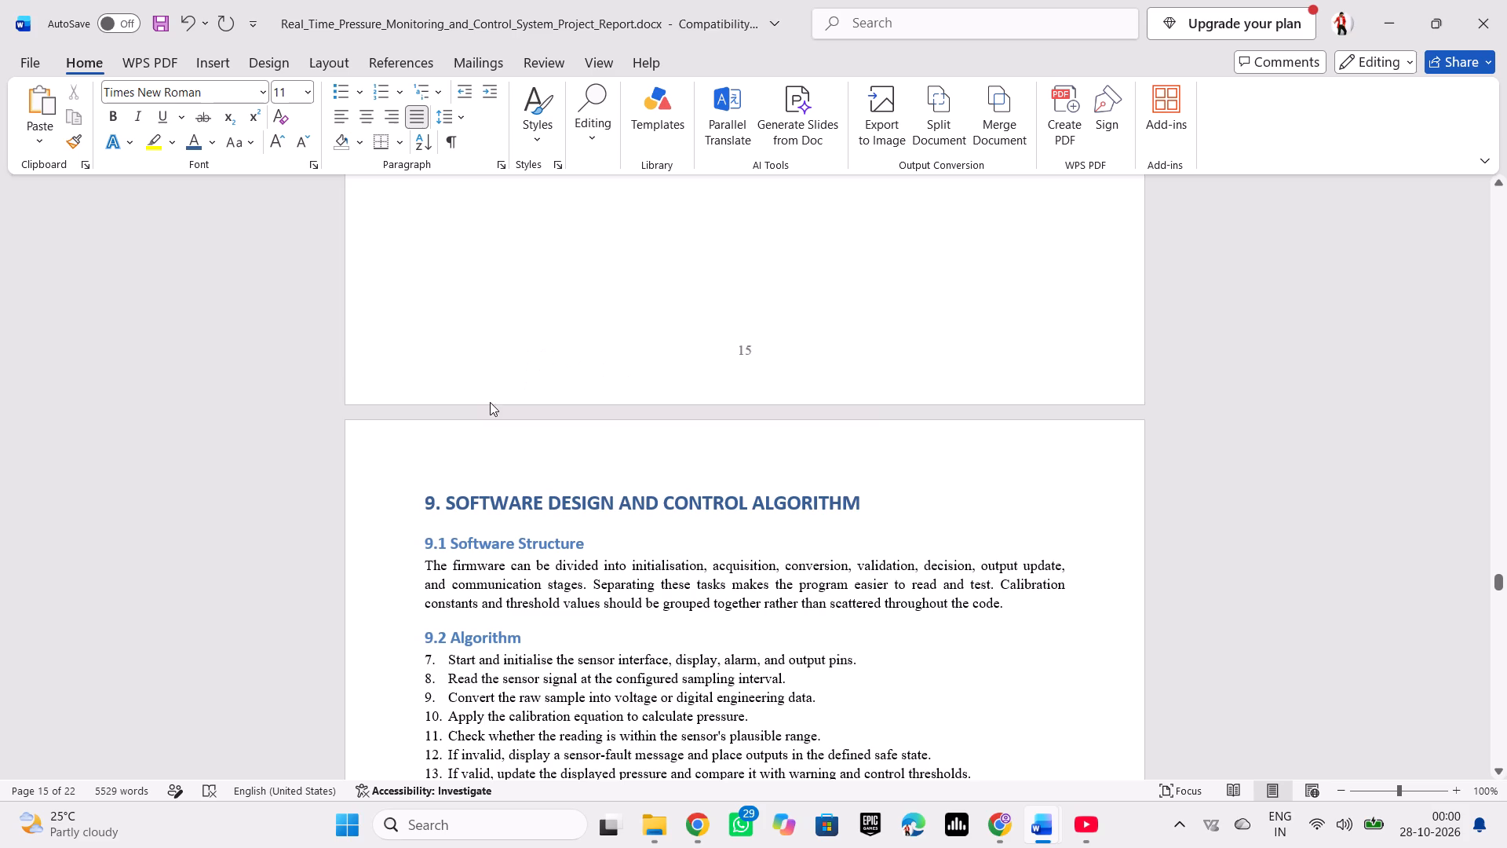
pyautogui.click(418, 484)
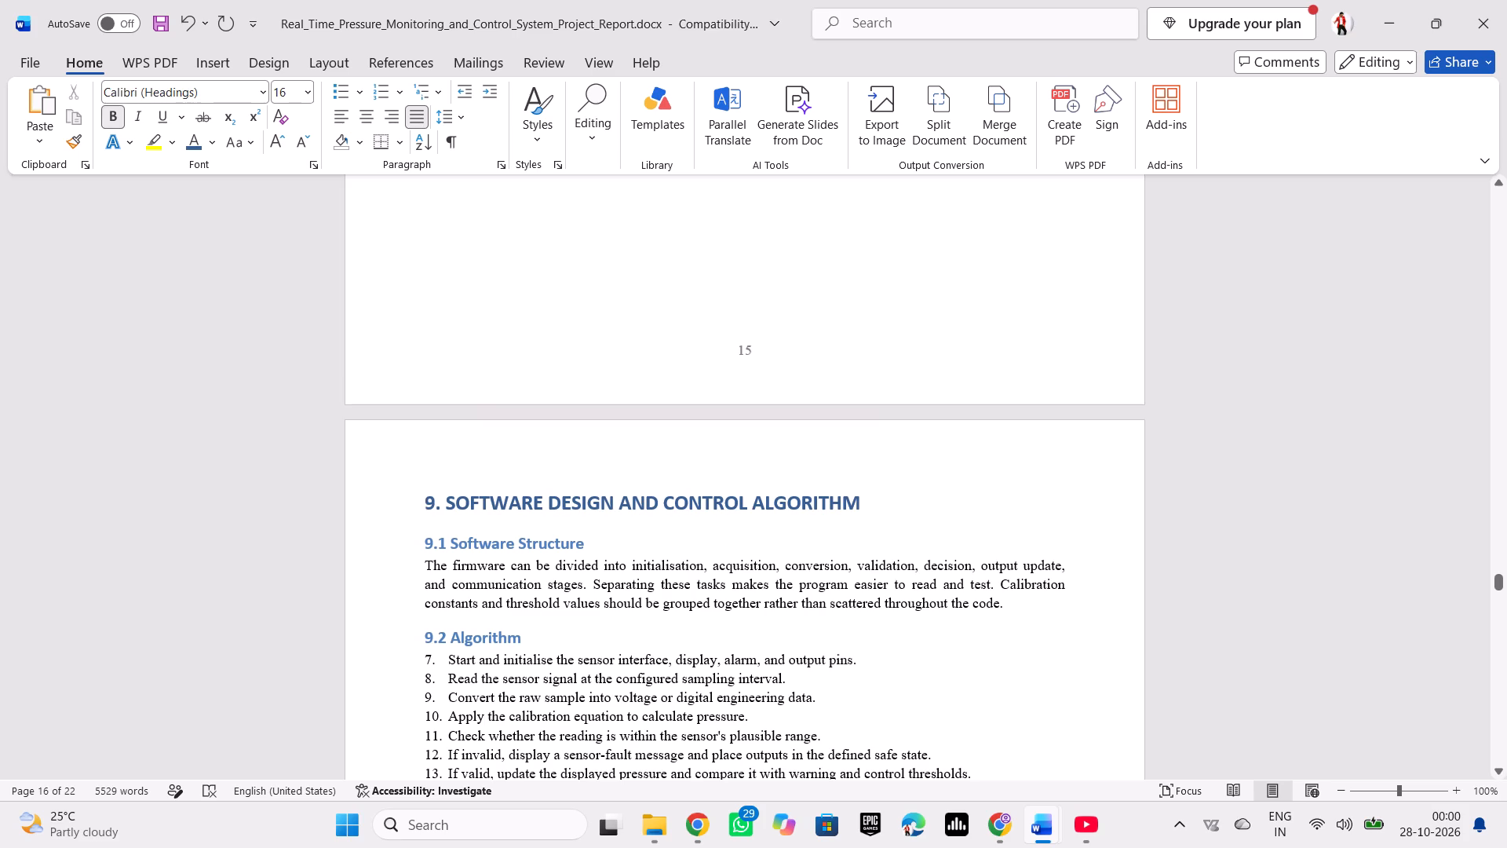
pyautogui.press('BackSpace')
pyautogui.press('BackSpace')
pyautogui.scroll(2, 418, 484)
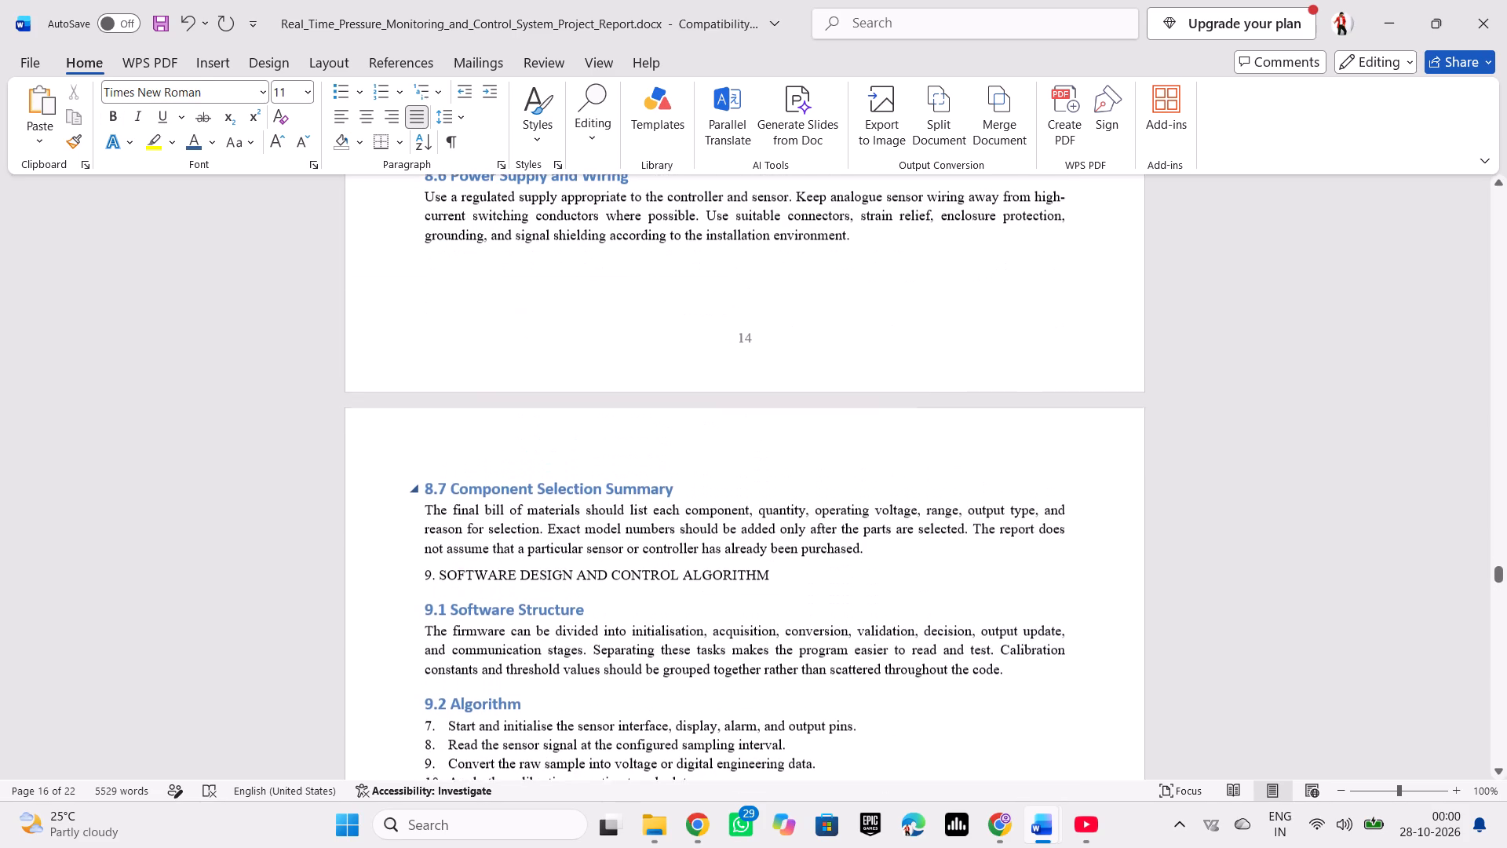
pyautogui.press('Return')
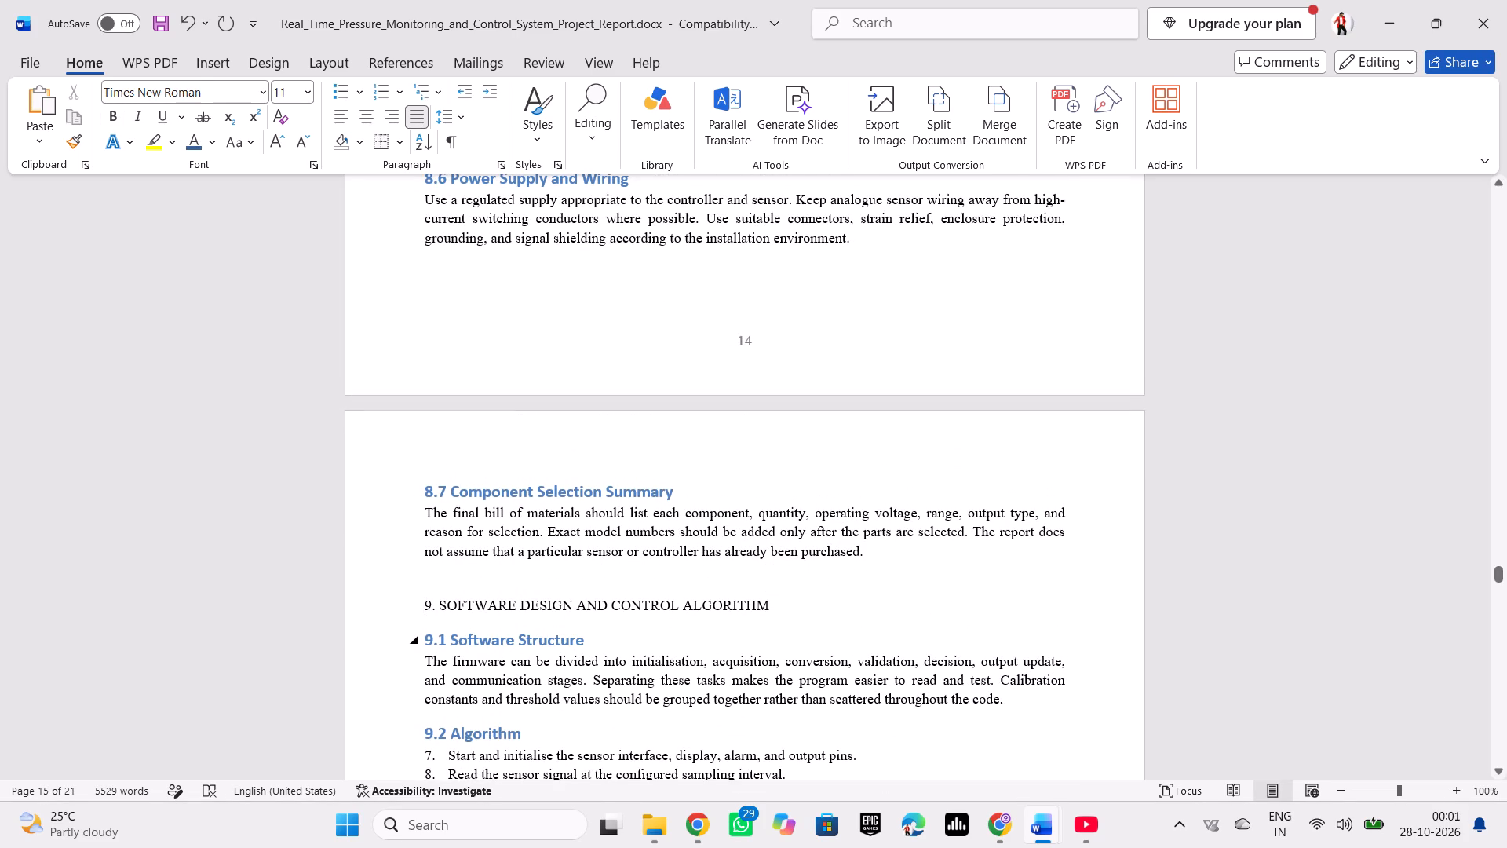
# Format the "9. SOFTWARE DESIGN AND CONTROL ALGORITHM" heading as bold Calibri (Headings) at 16 pt.
pyautogui.moveTo(786, 598); pyautogui.dragTo(414, 608)
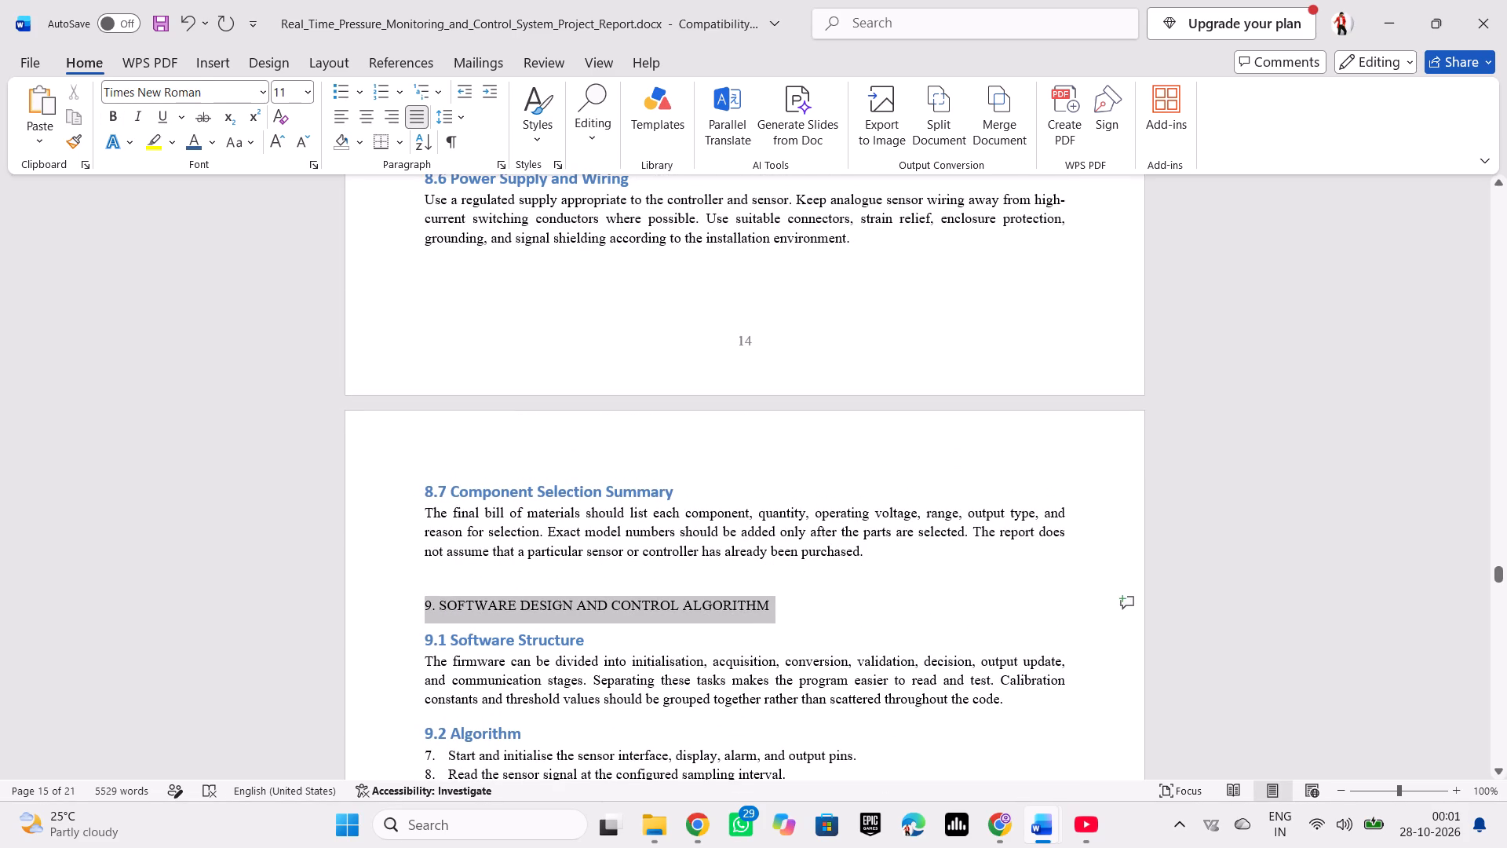
pyautogui.click(440, 567)
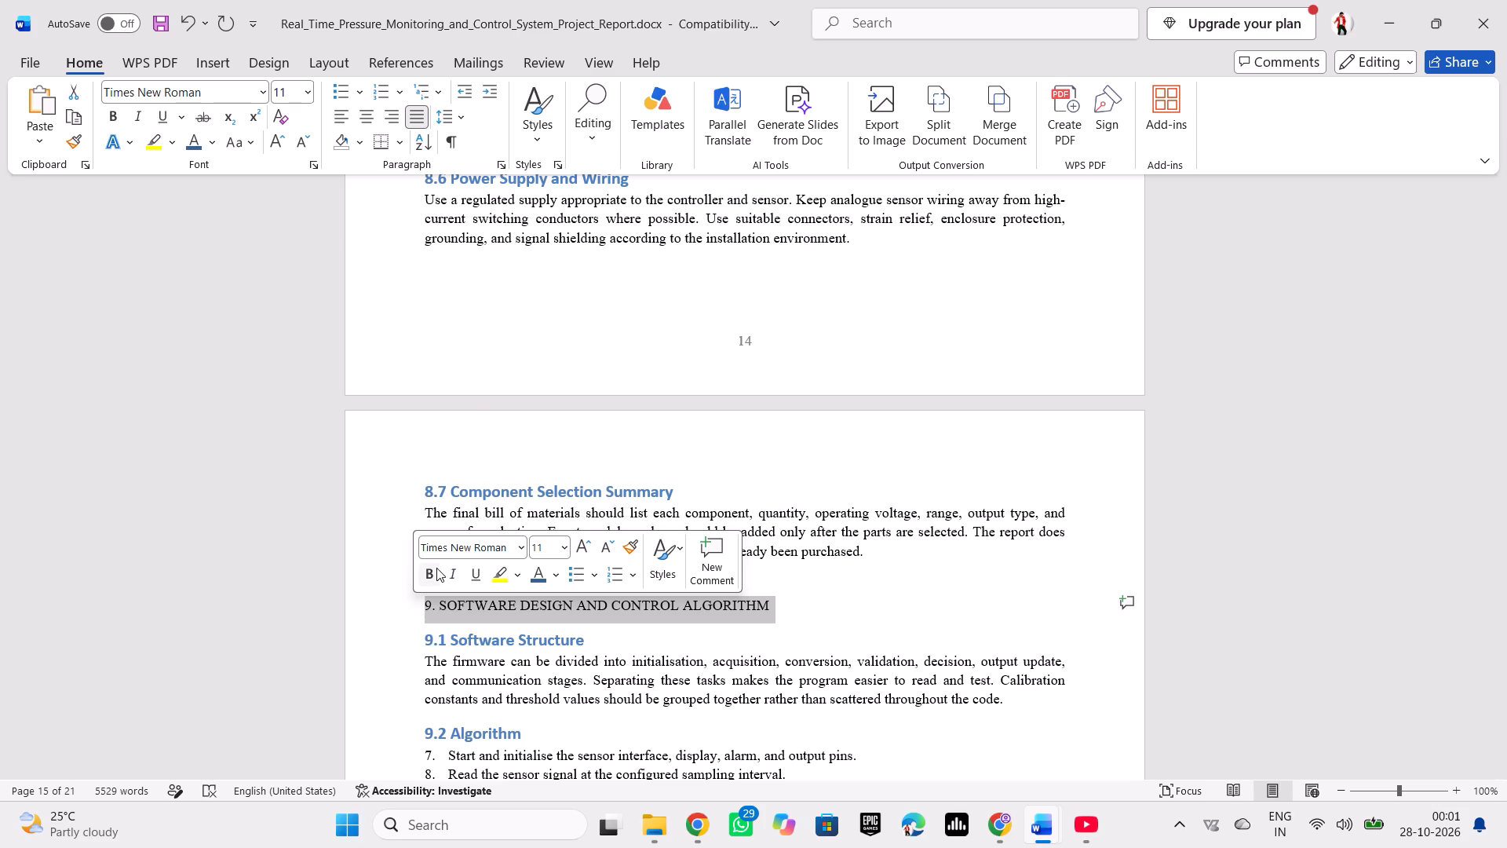
pyautogui.click(436, 568)
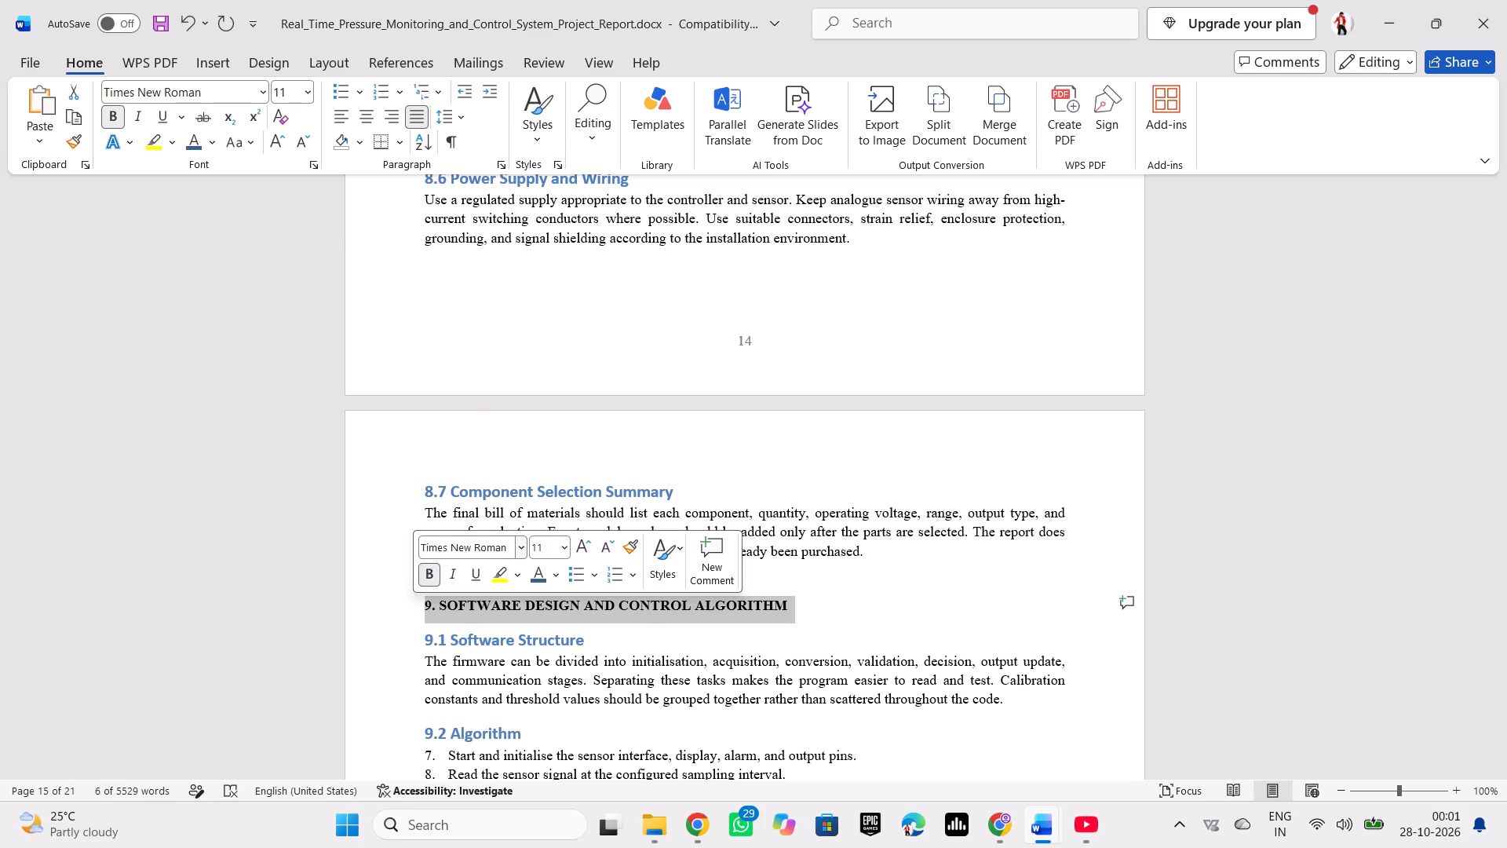
pyautogui.click(454, 546)
pyautogui.write('ca')
pyautogui.press('Return')
pyautogui.click(545, 546)
pyautogui.write('16')
pyautogui.press('Return')
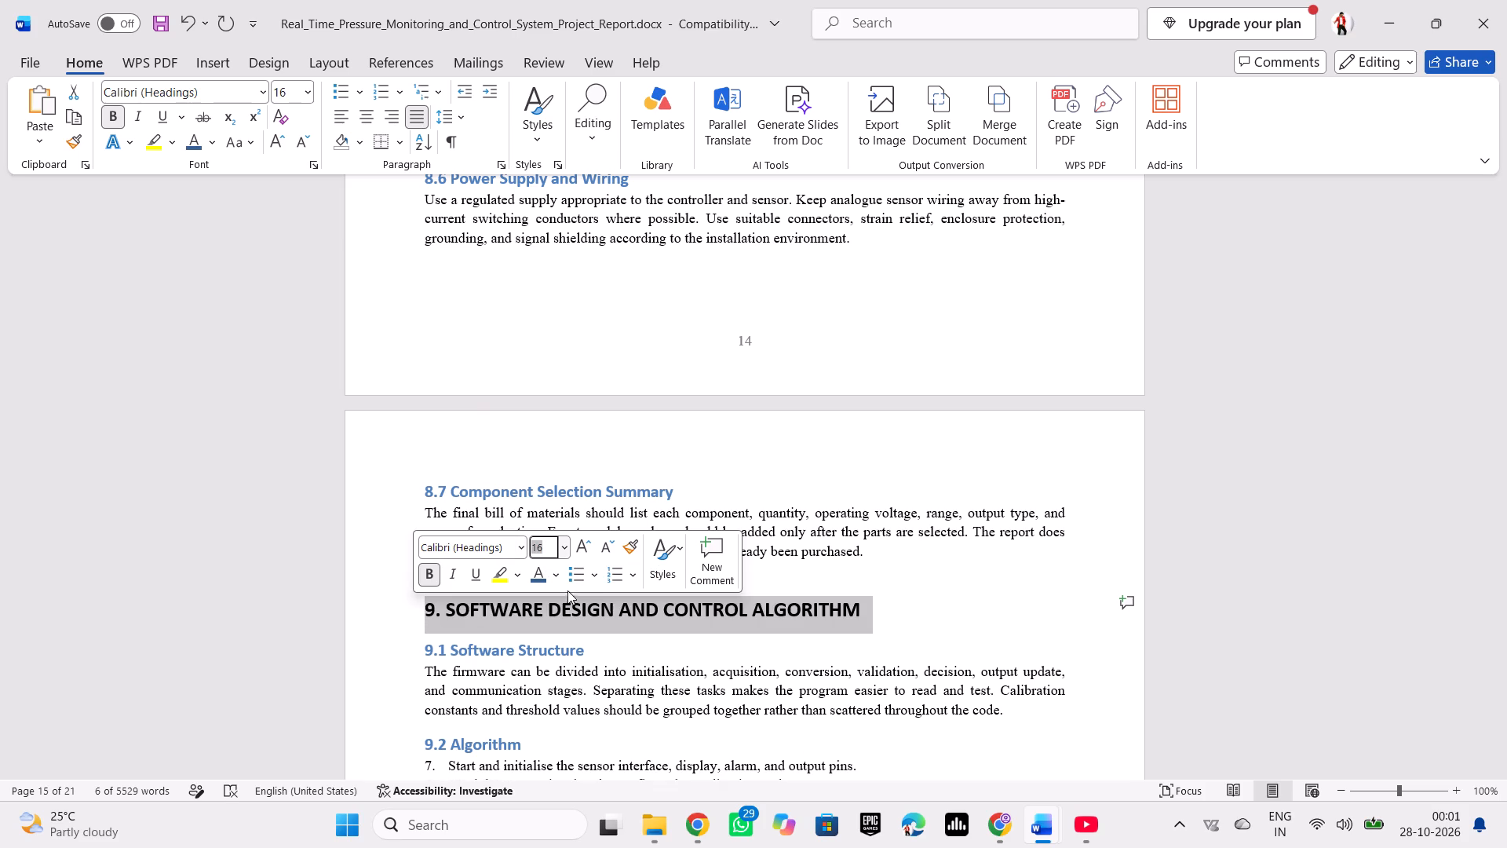
# Set the font colour of the "9. SOFTWARE DESIGN AND CONTROL ALGORITHM" heading to the darker blue theme shade used by the other main section headings.
pyautogui.click(550, 579)
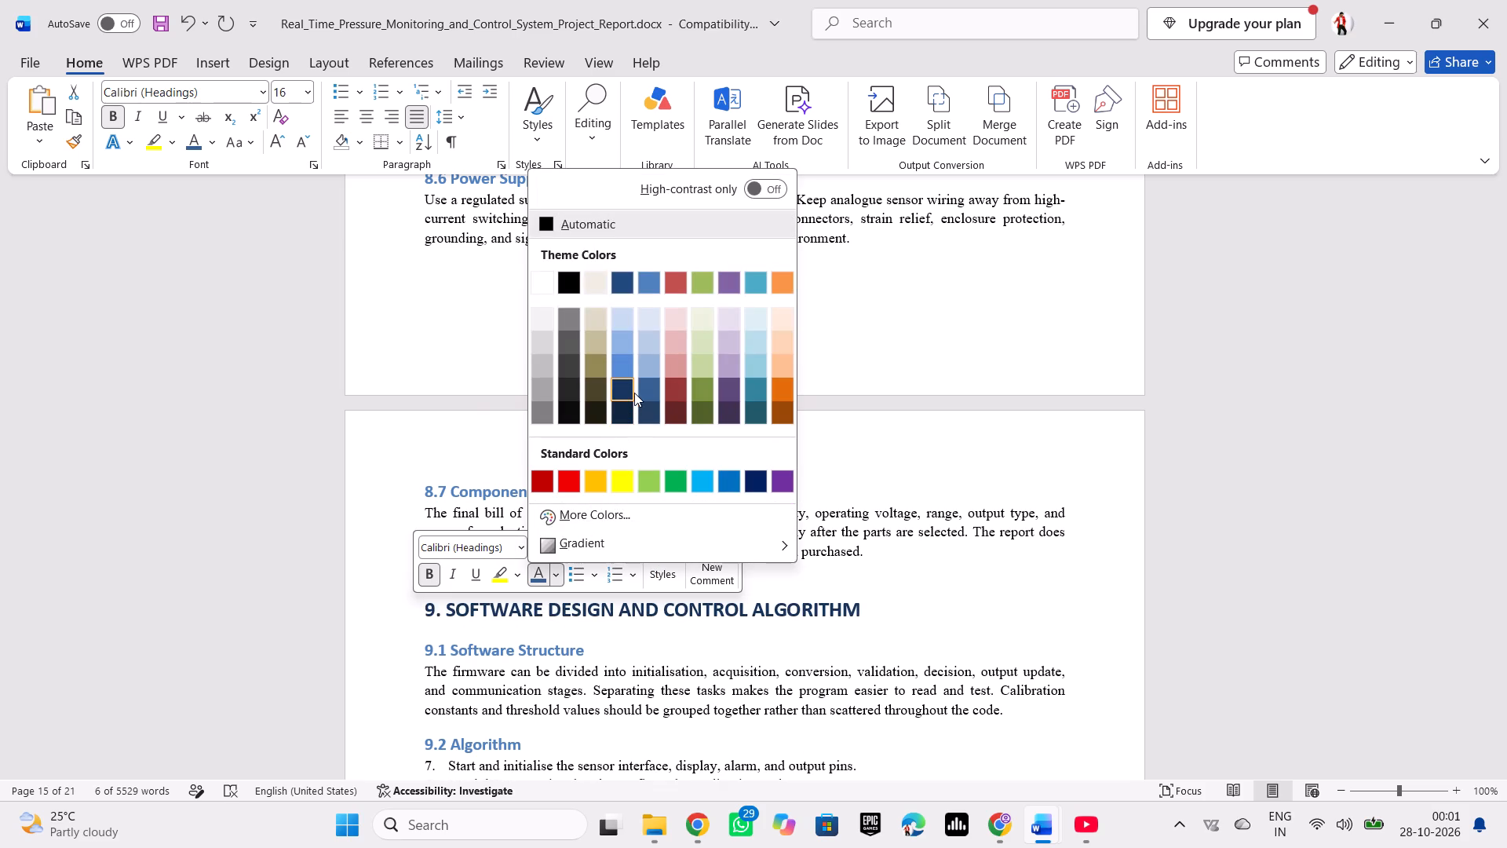
pyautogui.click(643, 389)
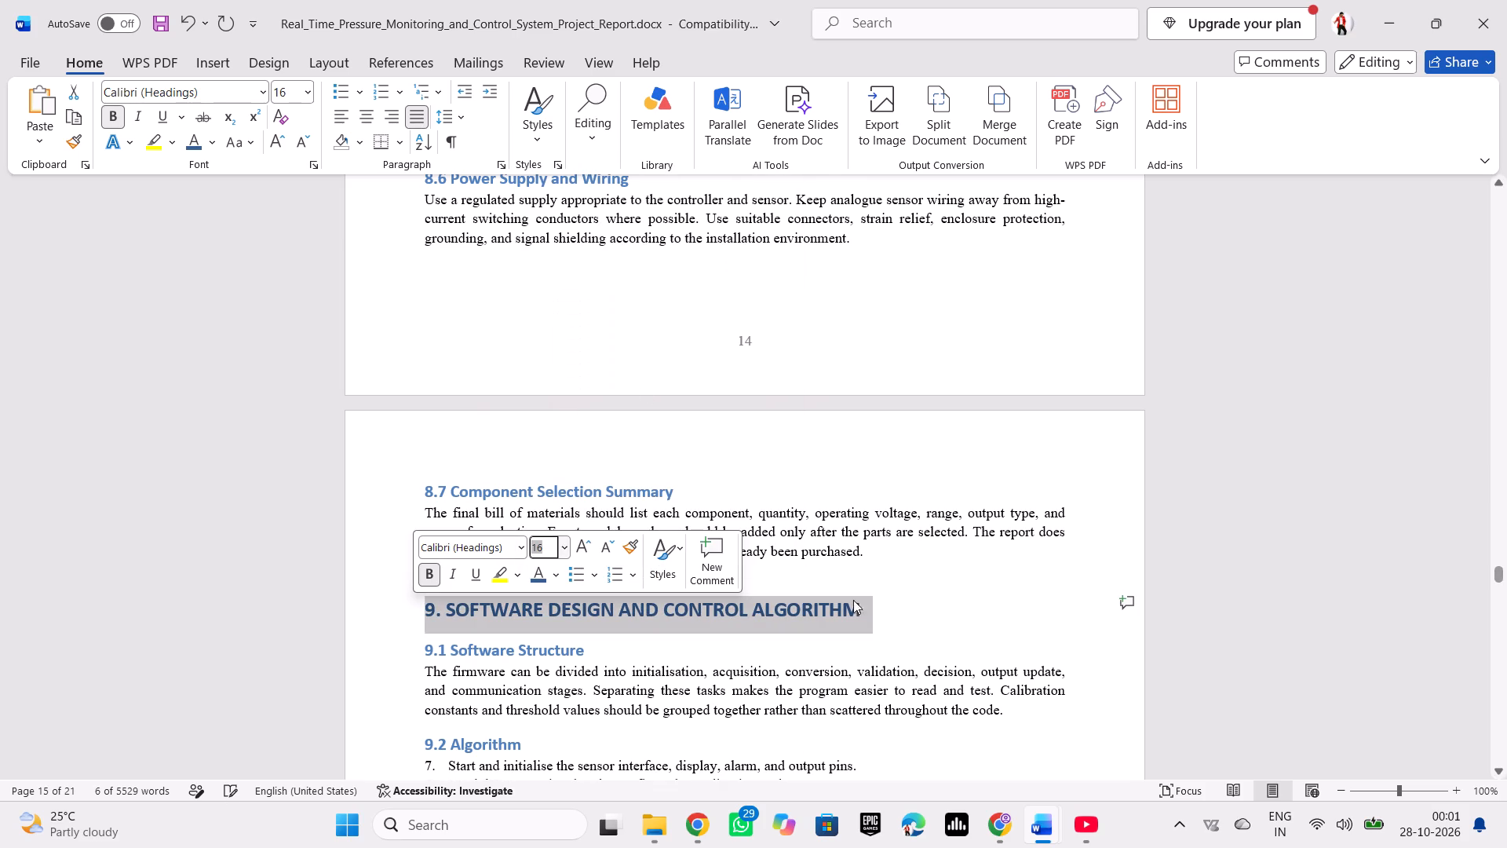
pyautogui.click(871, 608)
# Switch to YouTube in Edge and browse the playlists and videos on its Music channel page.
pyautogui.click(1084, 835)
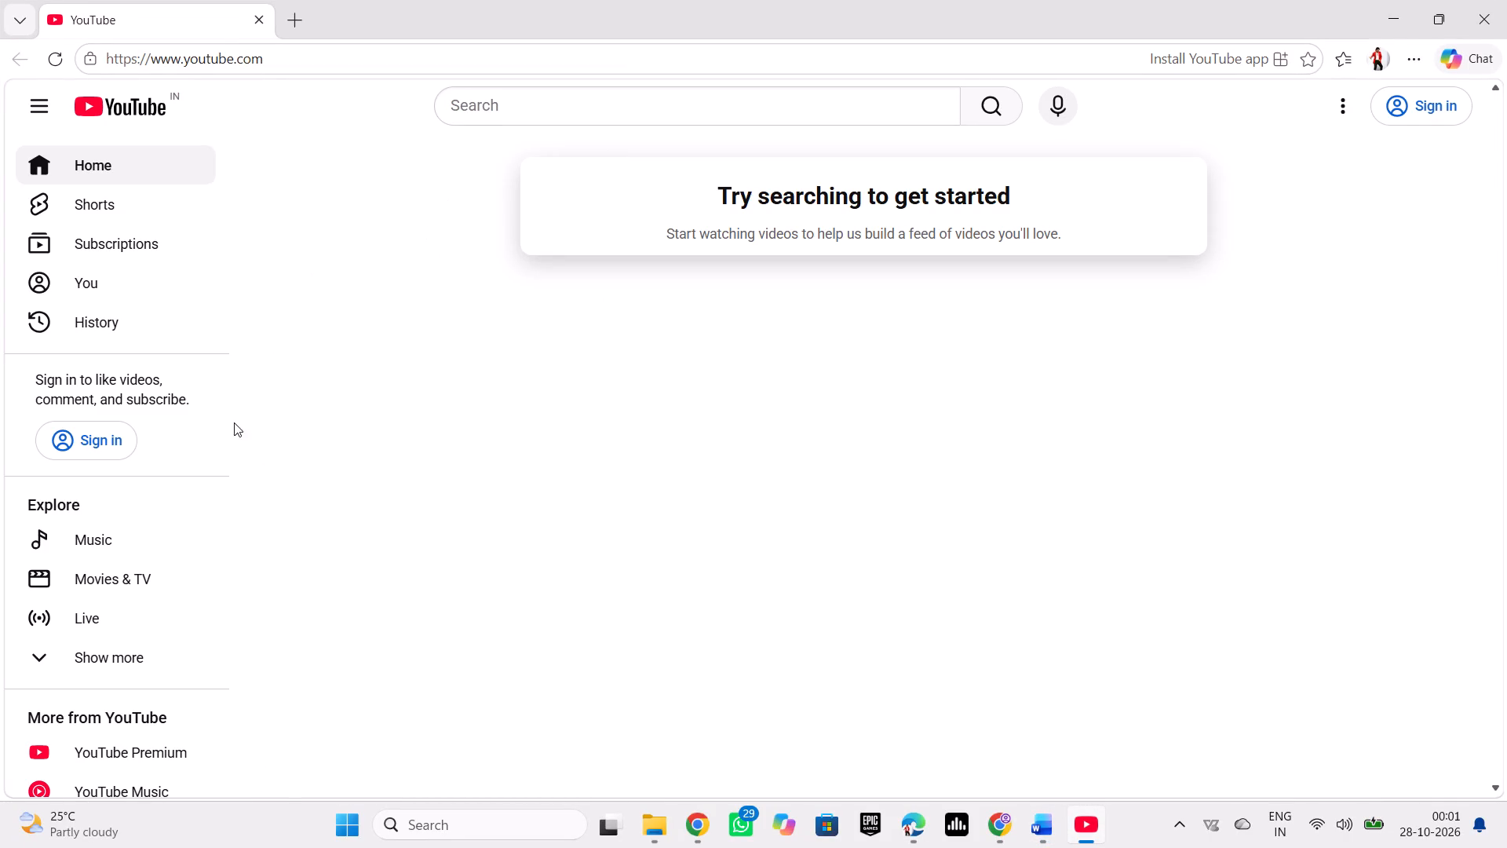
pyautogui.click(115, 536)
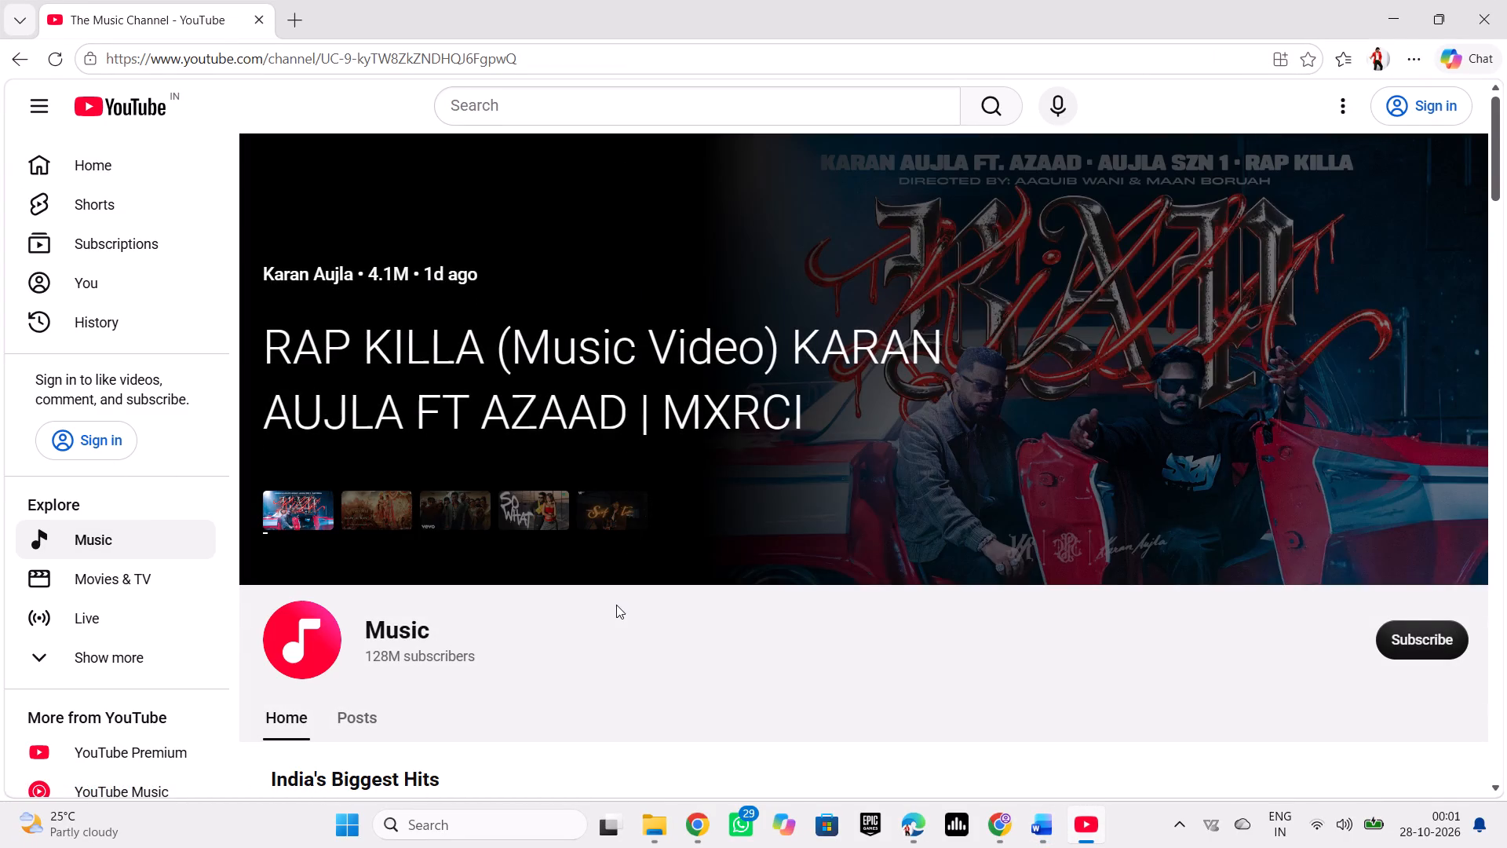
pyautogui.scroll(-4, 616, 605)
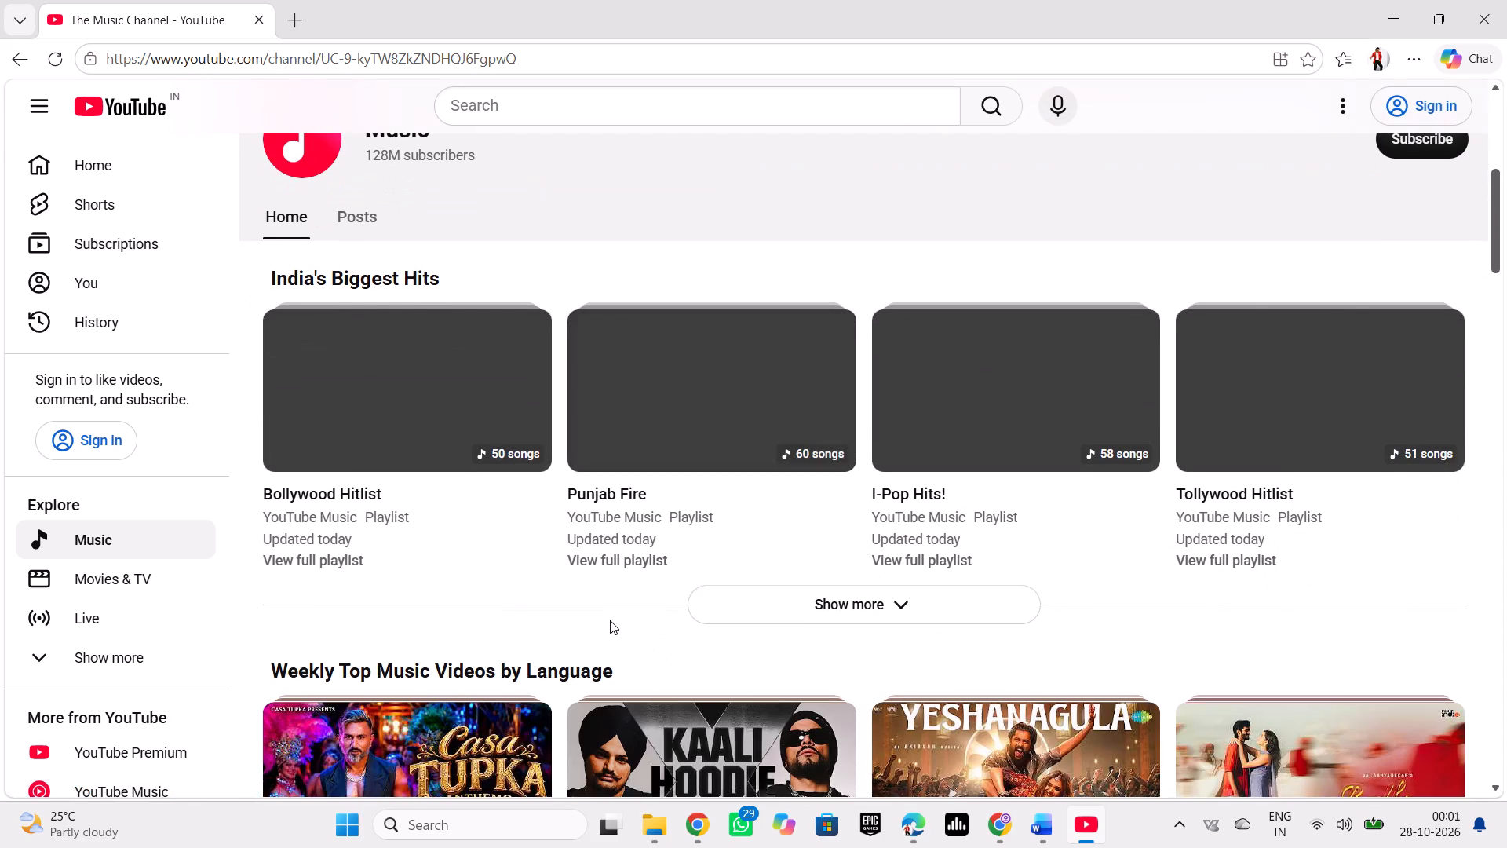
pyautogui.scroll(-1, 610, 620)
pyautogui.scroll(-2, 626, 550)
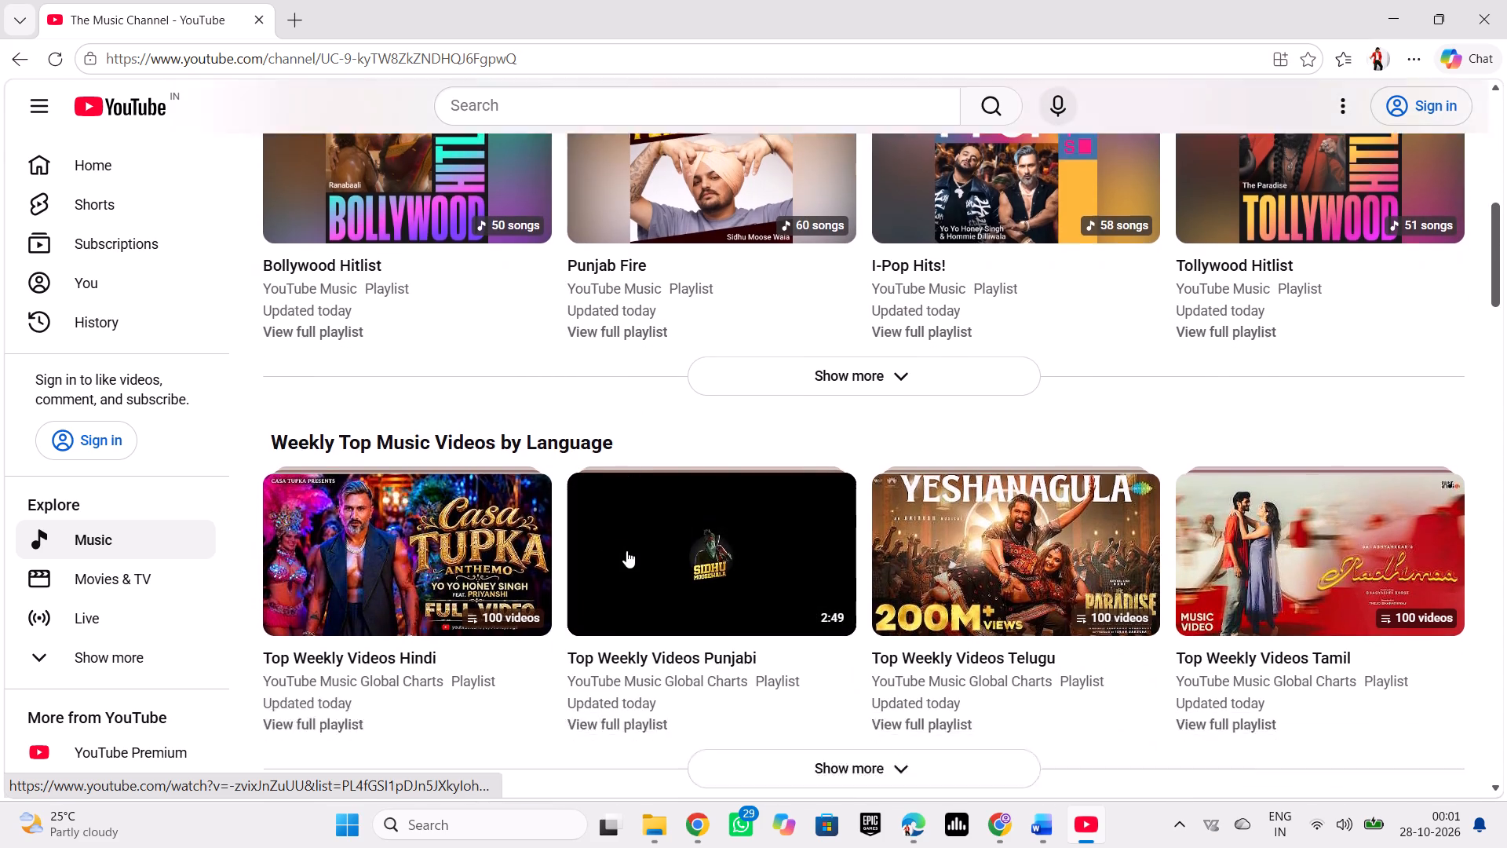
pyautogui.scroll(-5, 626, 550)
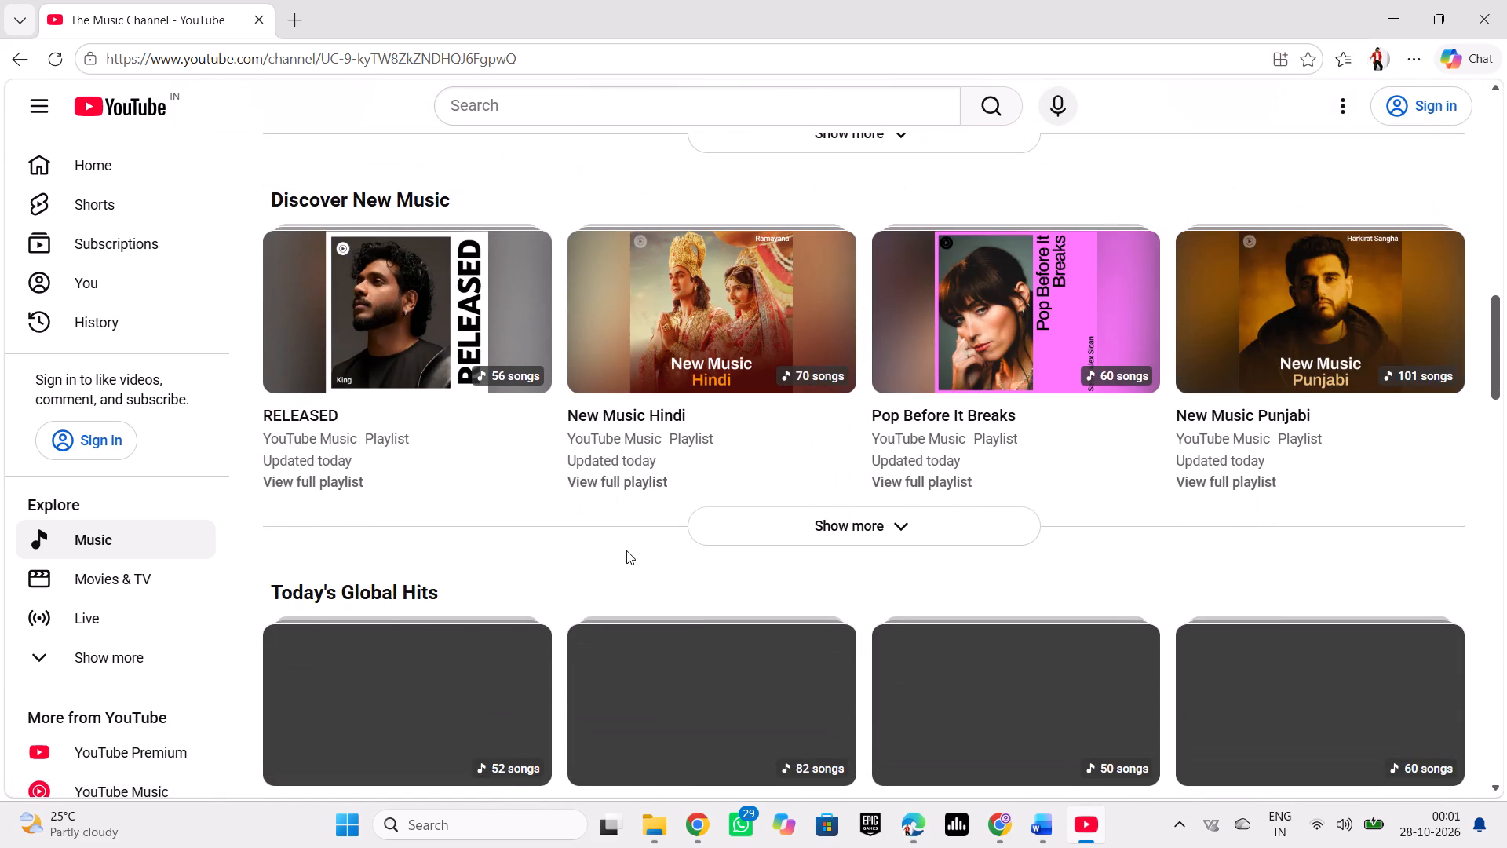
pyautogui.scroll(-4, 626, 550)
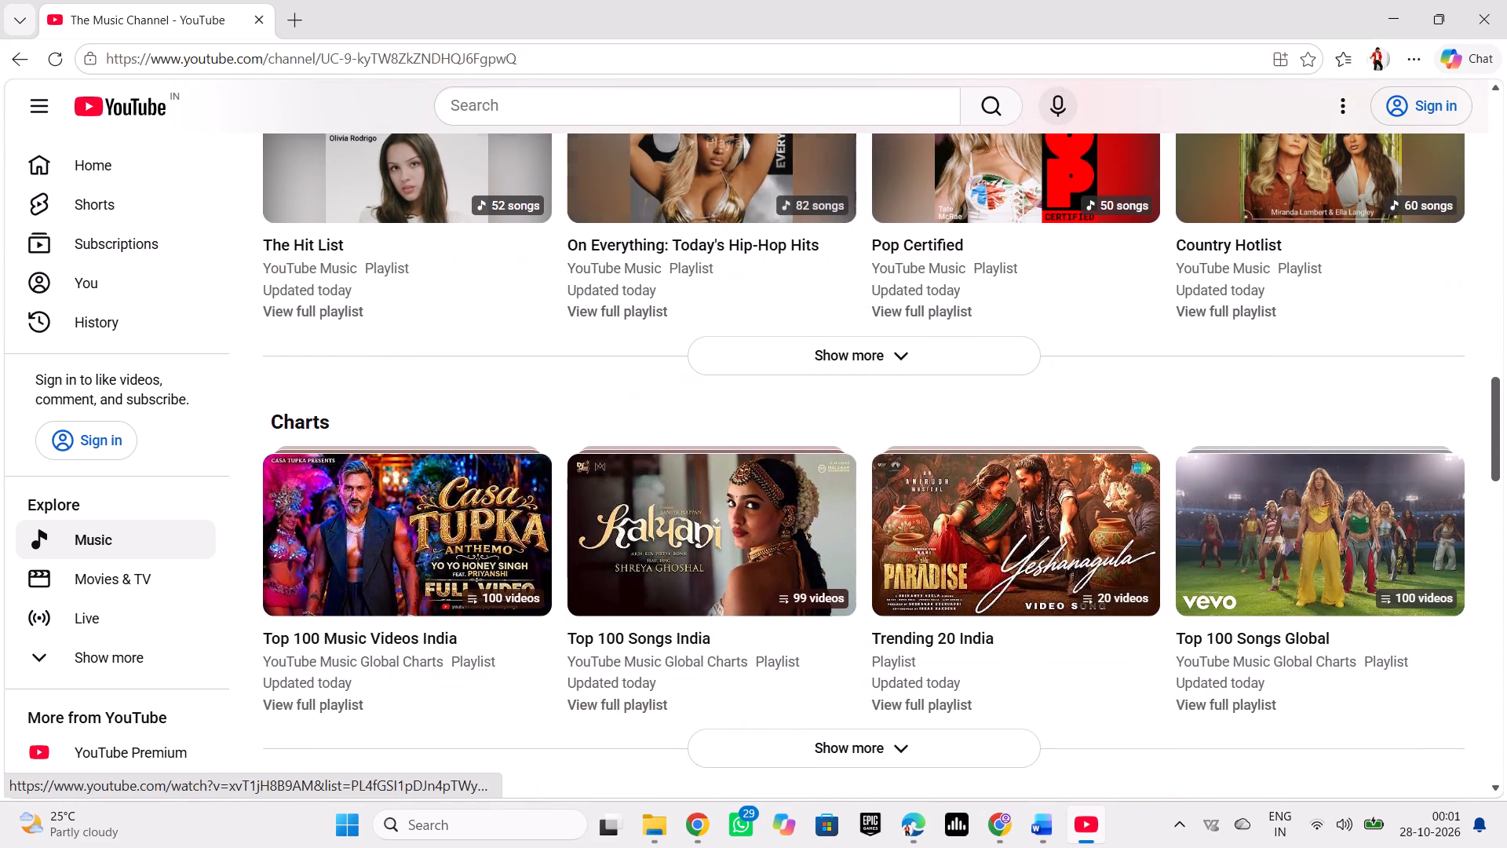
pyautogui.scroll(-6, 626, 550)
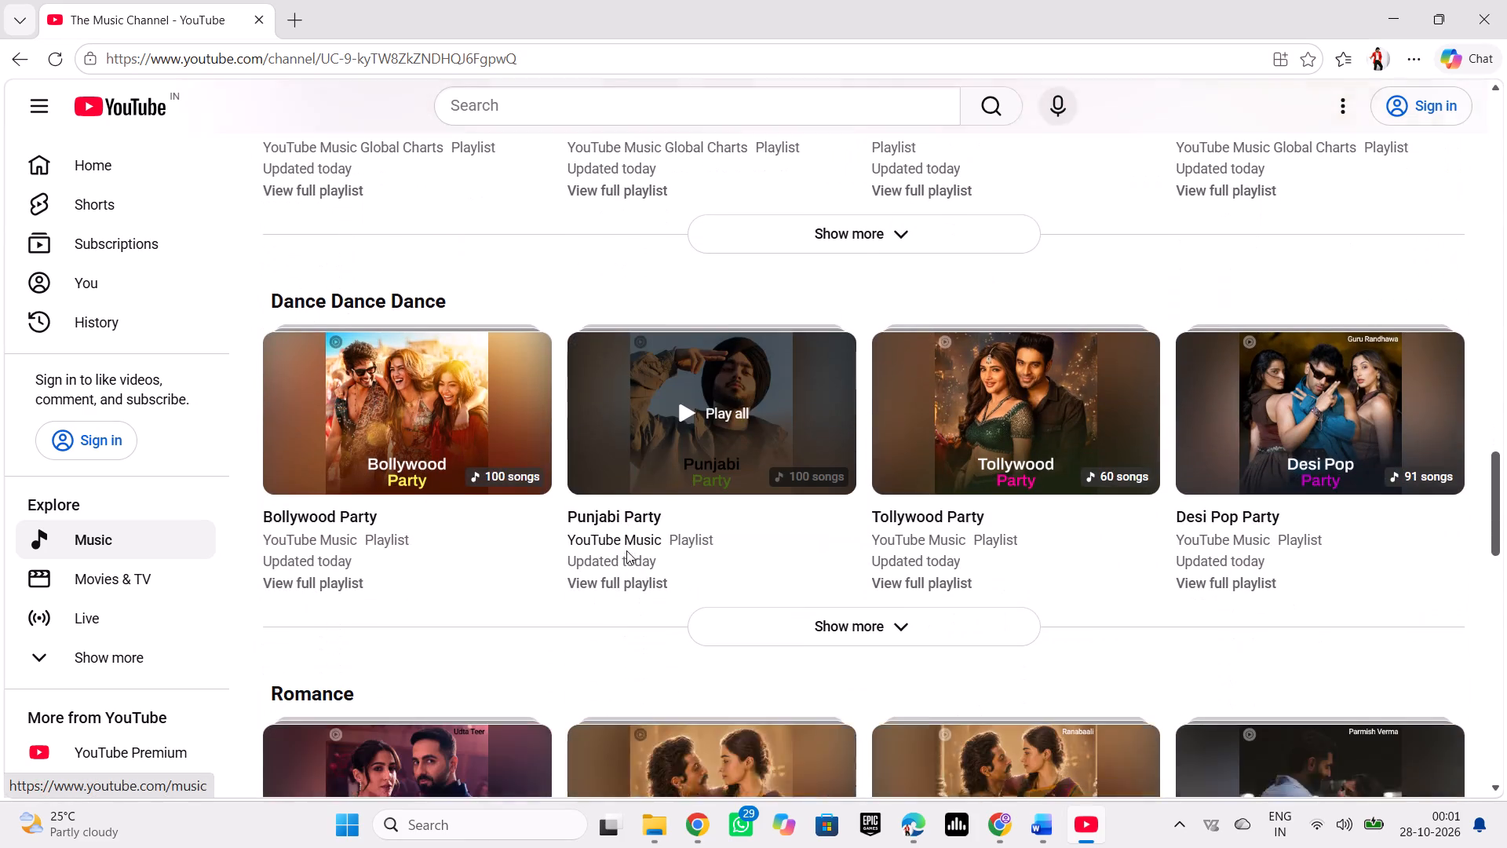
pyautogui.scroll(-6, 626, 550)
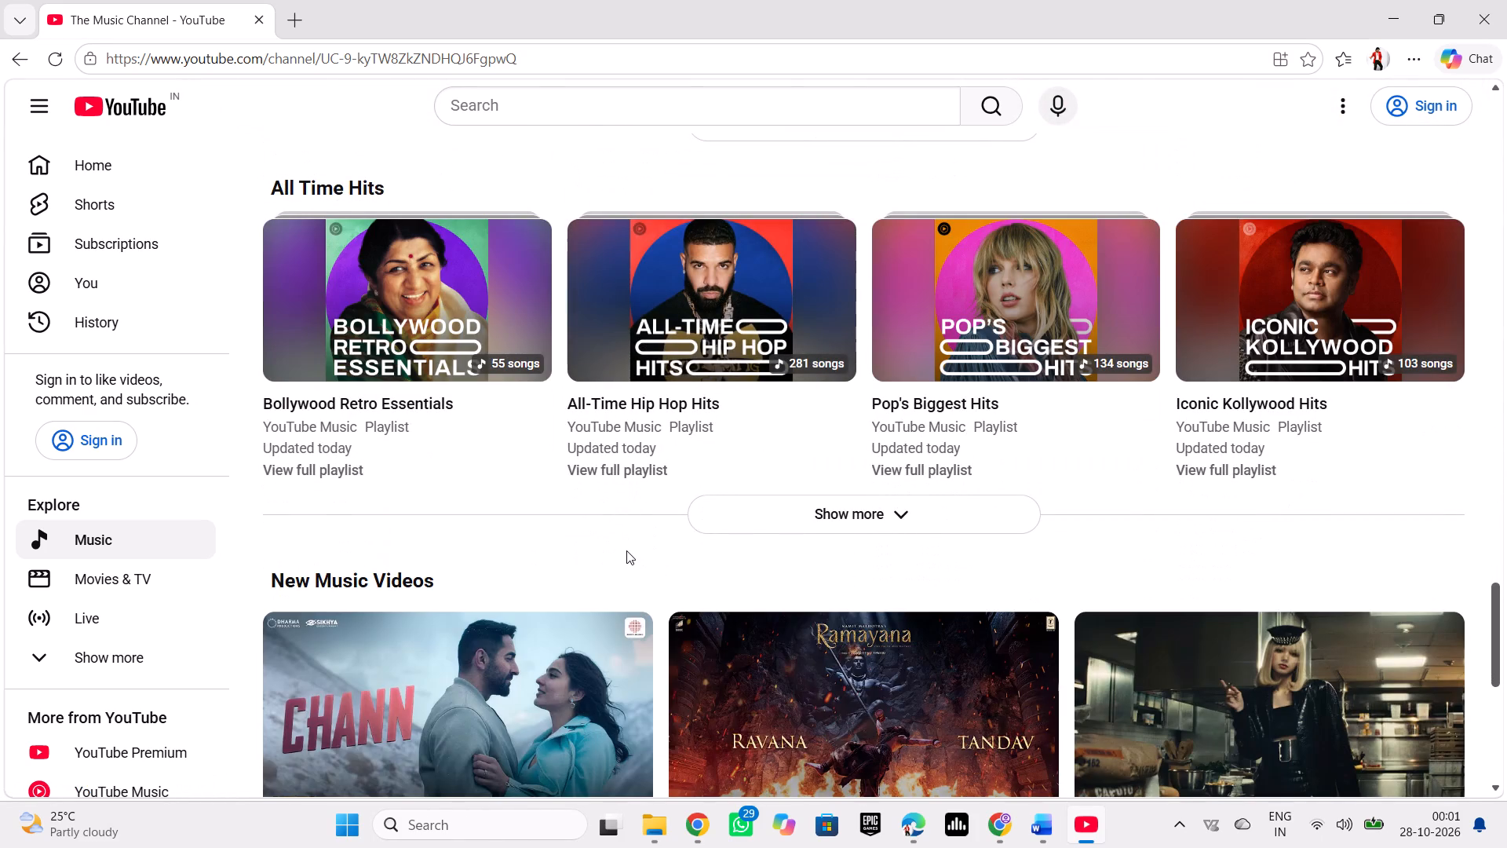
pyautogui.scroll(-5, 626, 550)
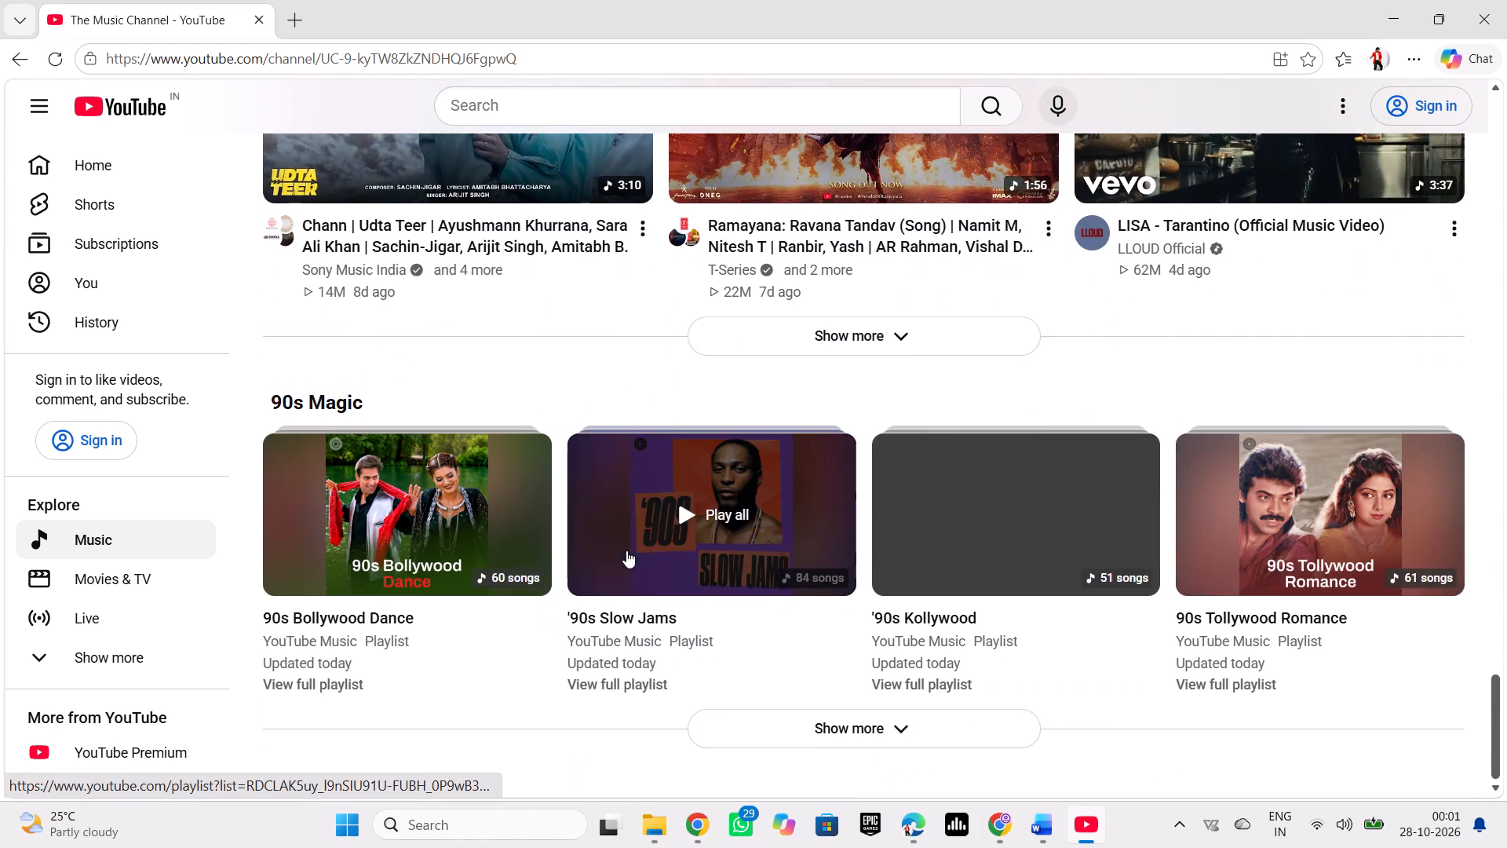
pyautogui.scroll(-2, 626, 550)
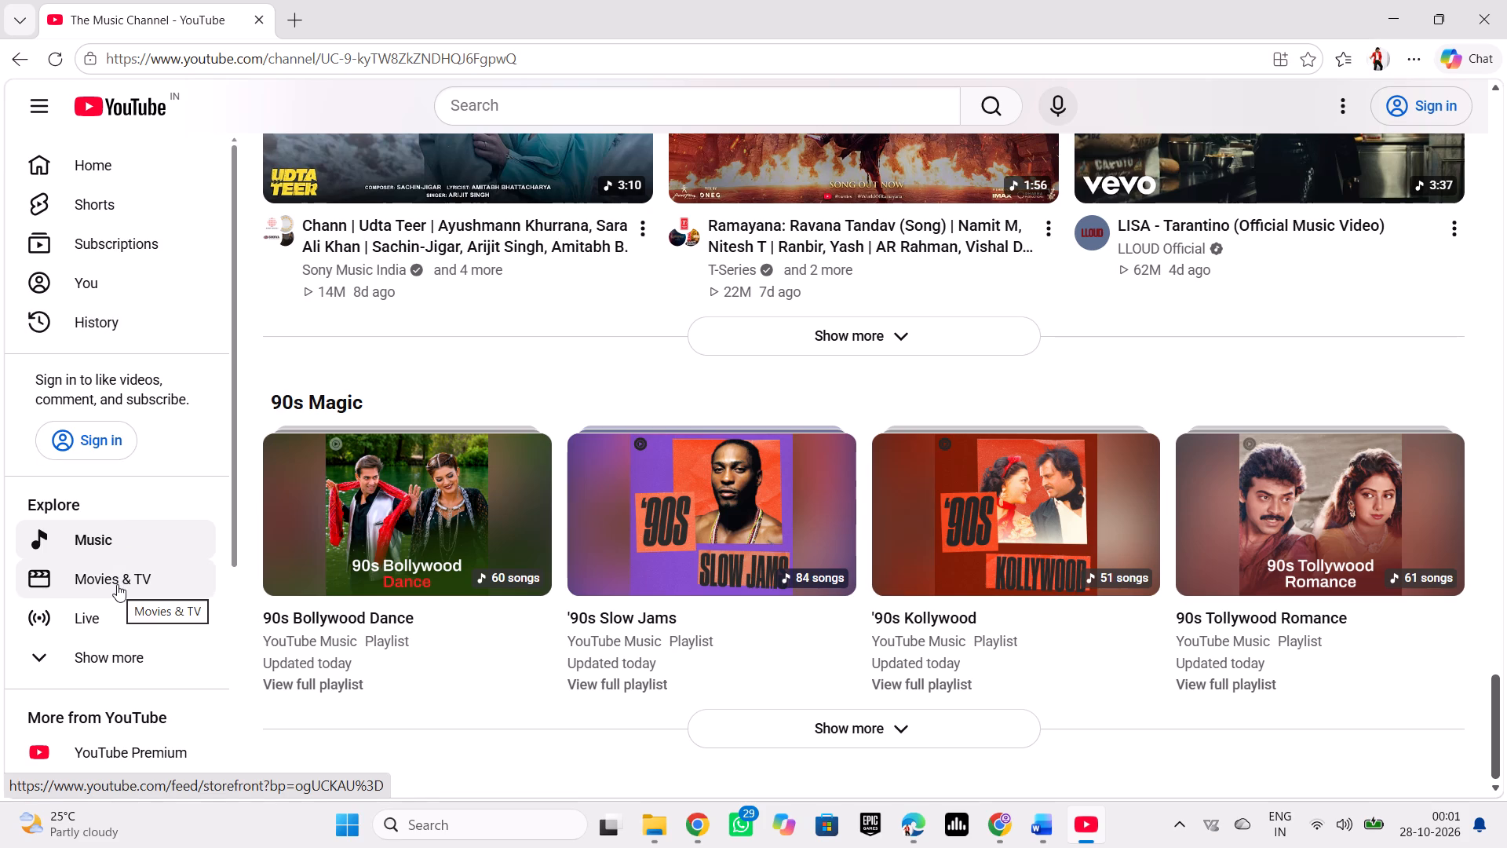
pyautogui.scroll(5, 117, 584)
pyautogui.scroll(3, 117, 501)
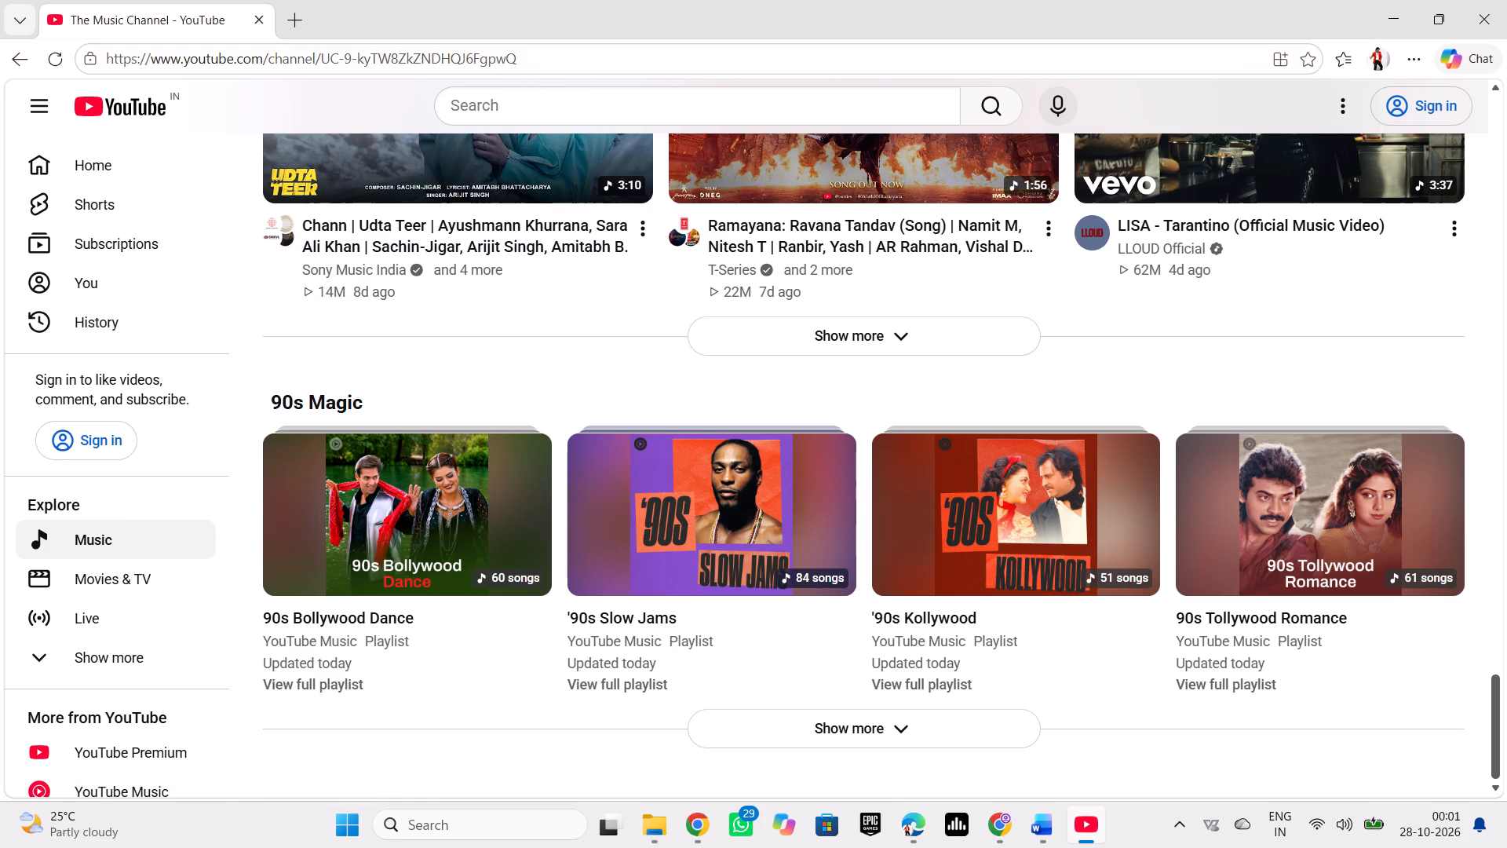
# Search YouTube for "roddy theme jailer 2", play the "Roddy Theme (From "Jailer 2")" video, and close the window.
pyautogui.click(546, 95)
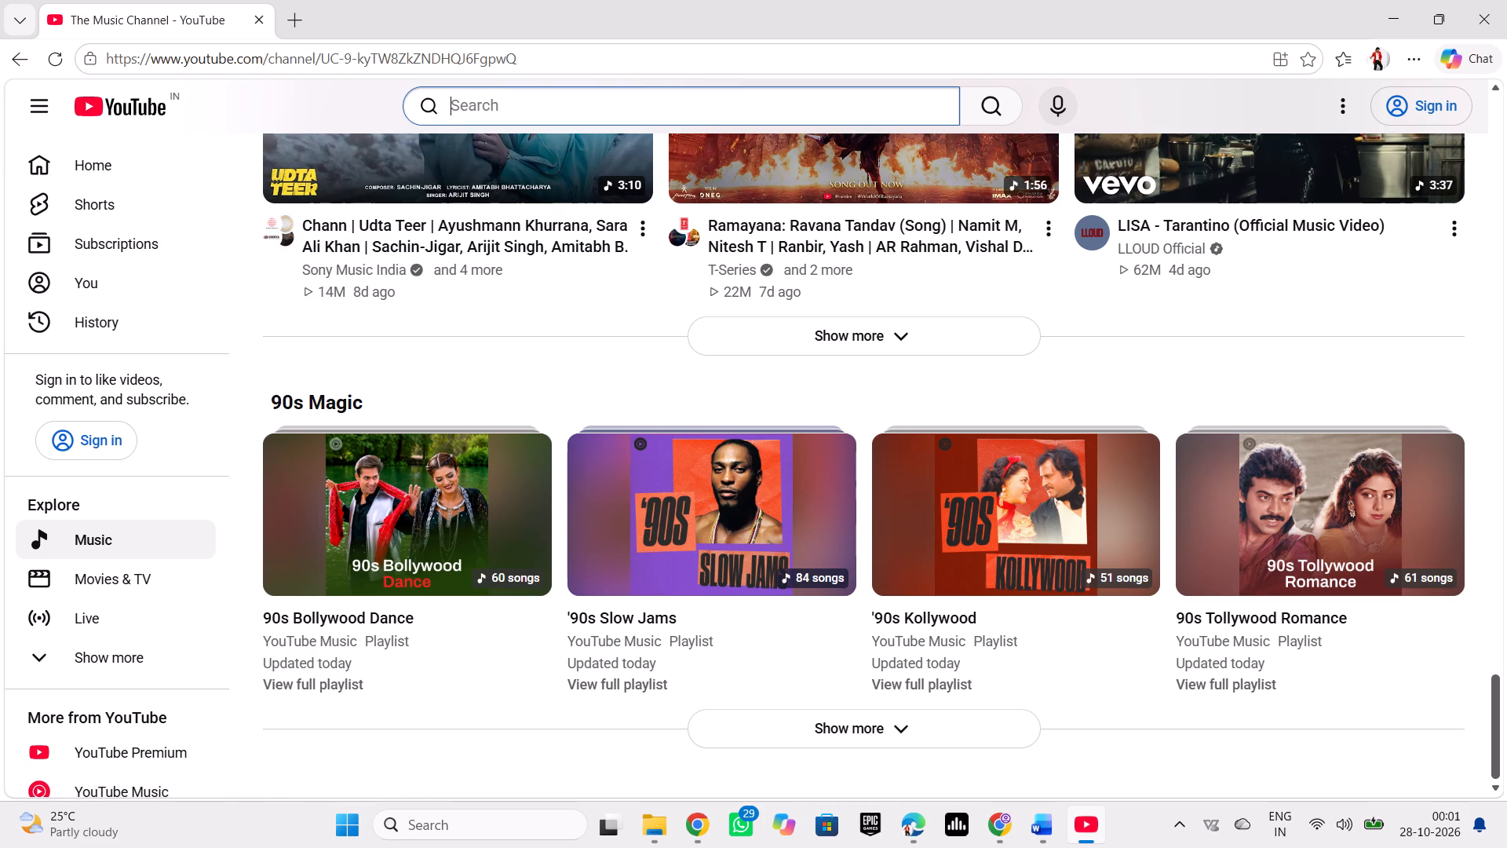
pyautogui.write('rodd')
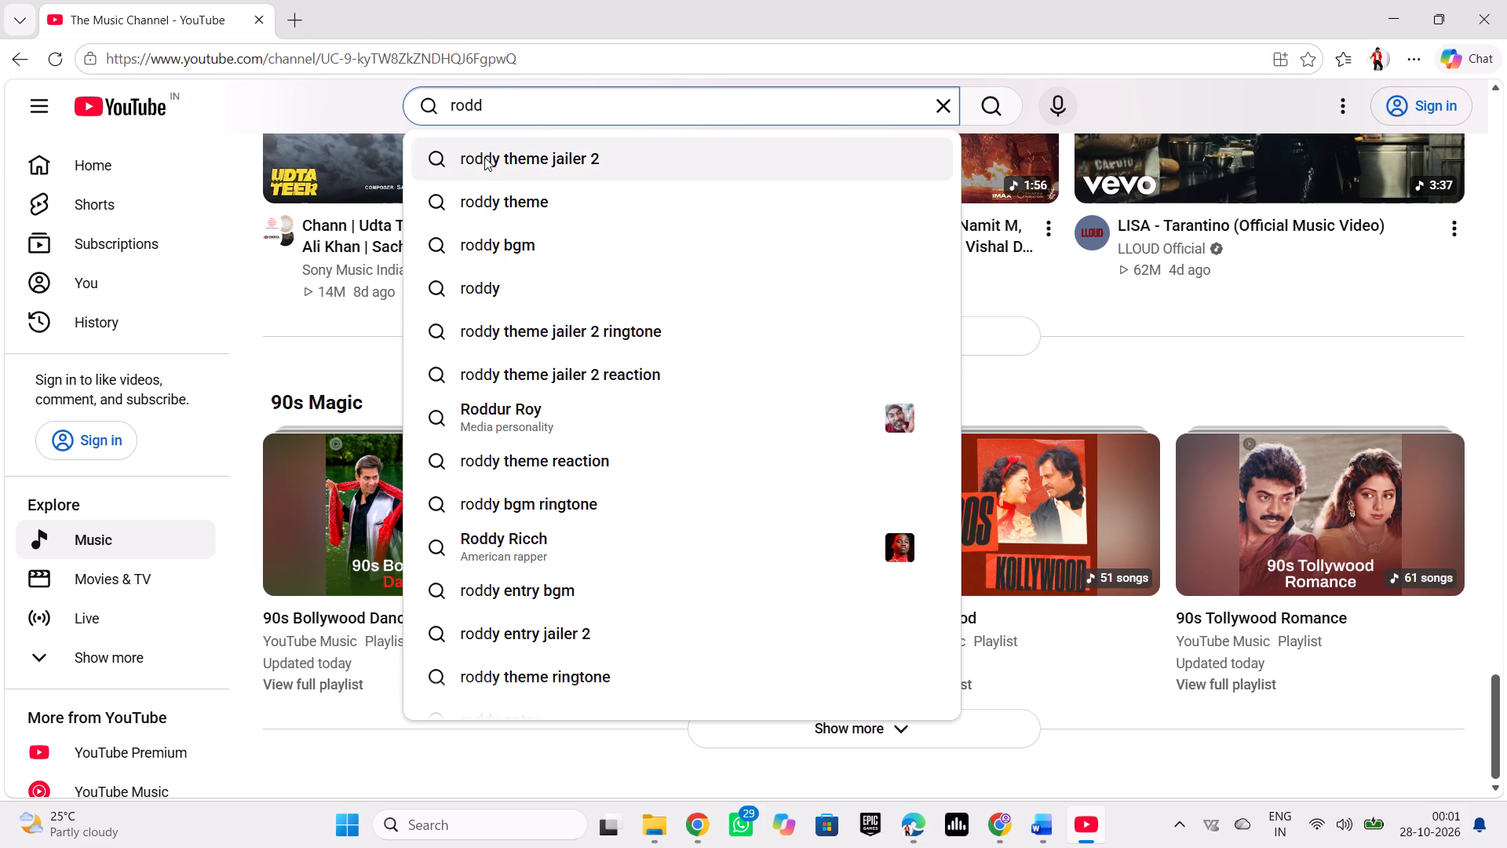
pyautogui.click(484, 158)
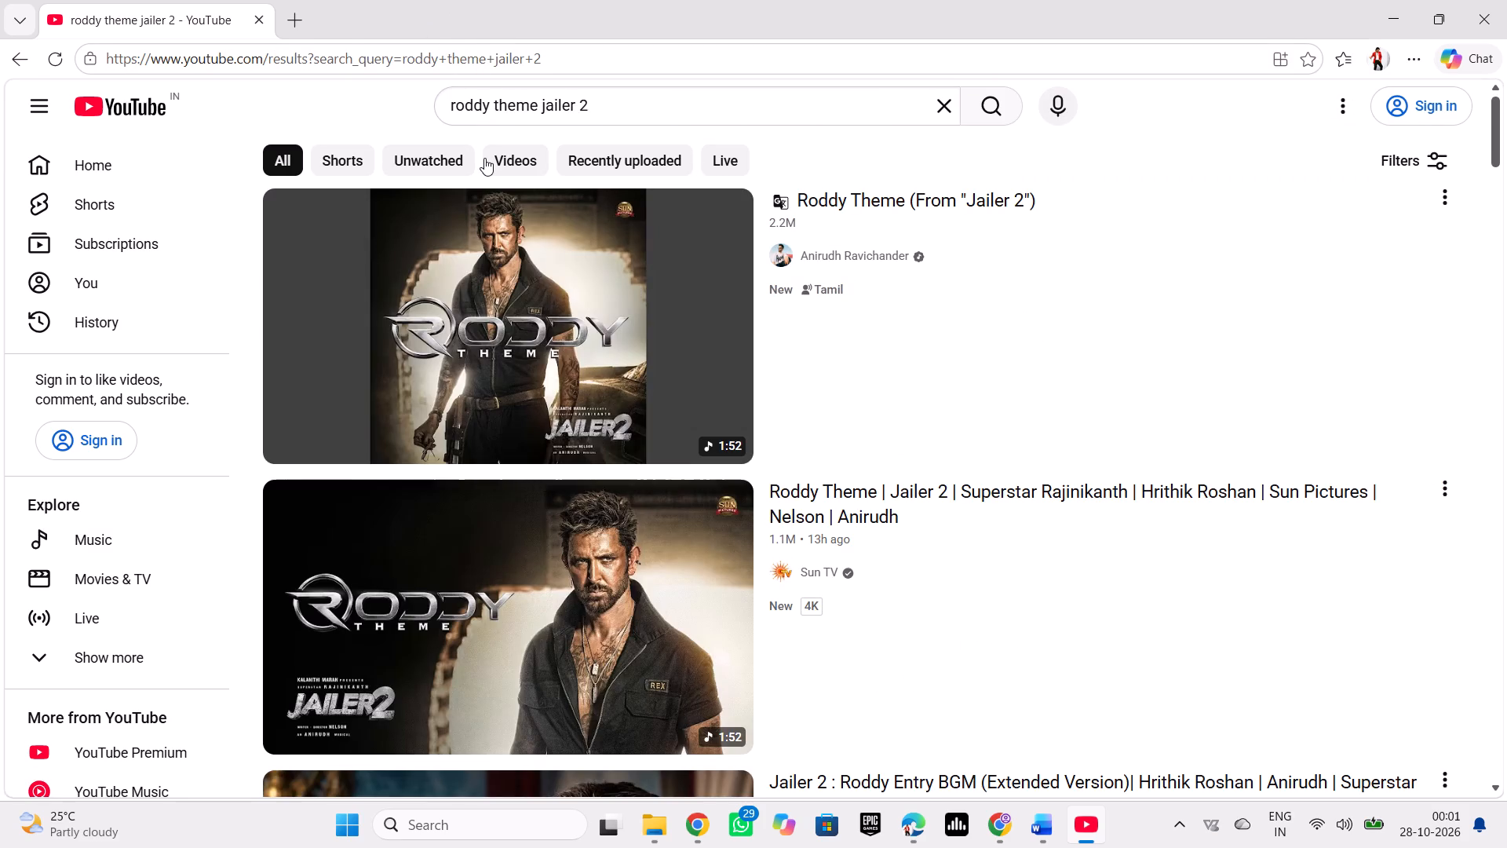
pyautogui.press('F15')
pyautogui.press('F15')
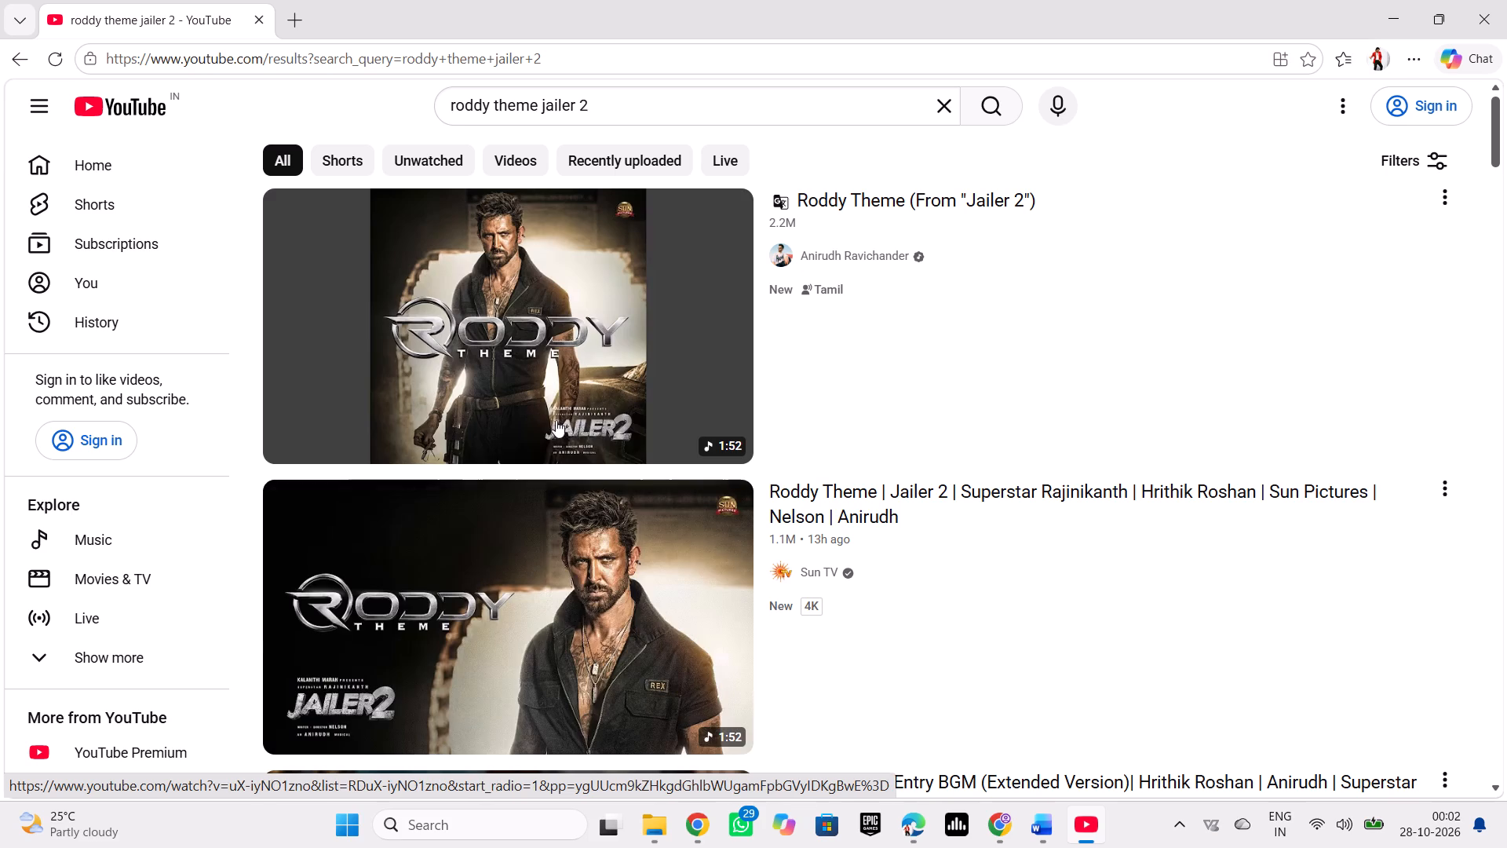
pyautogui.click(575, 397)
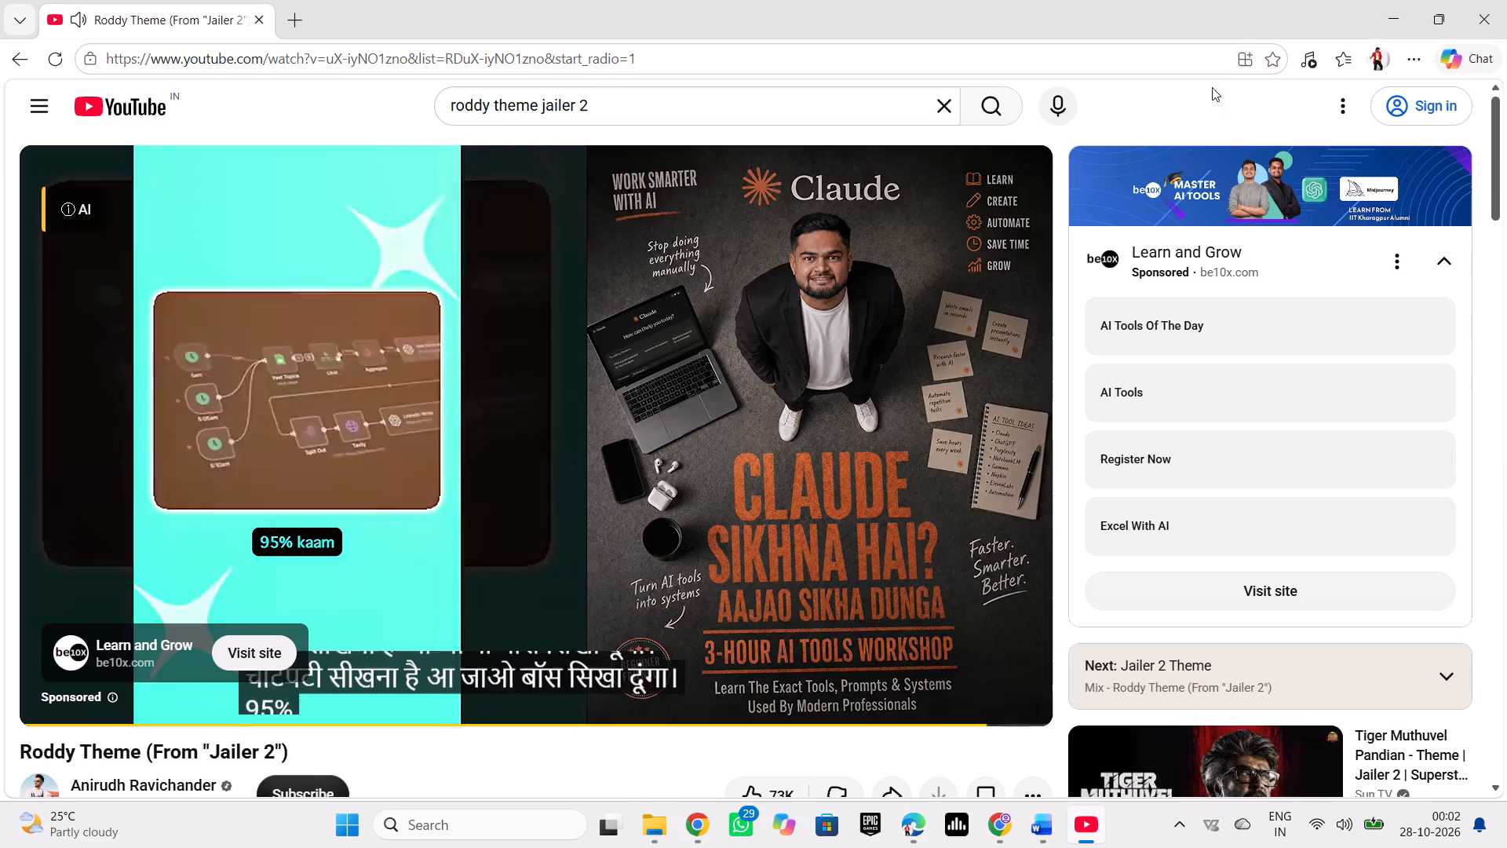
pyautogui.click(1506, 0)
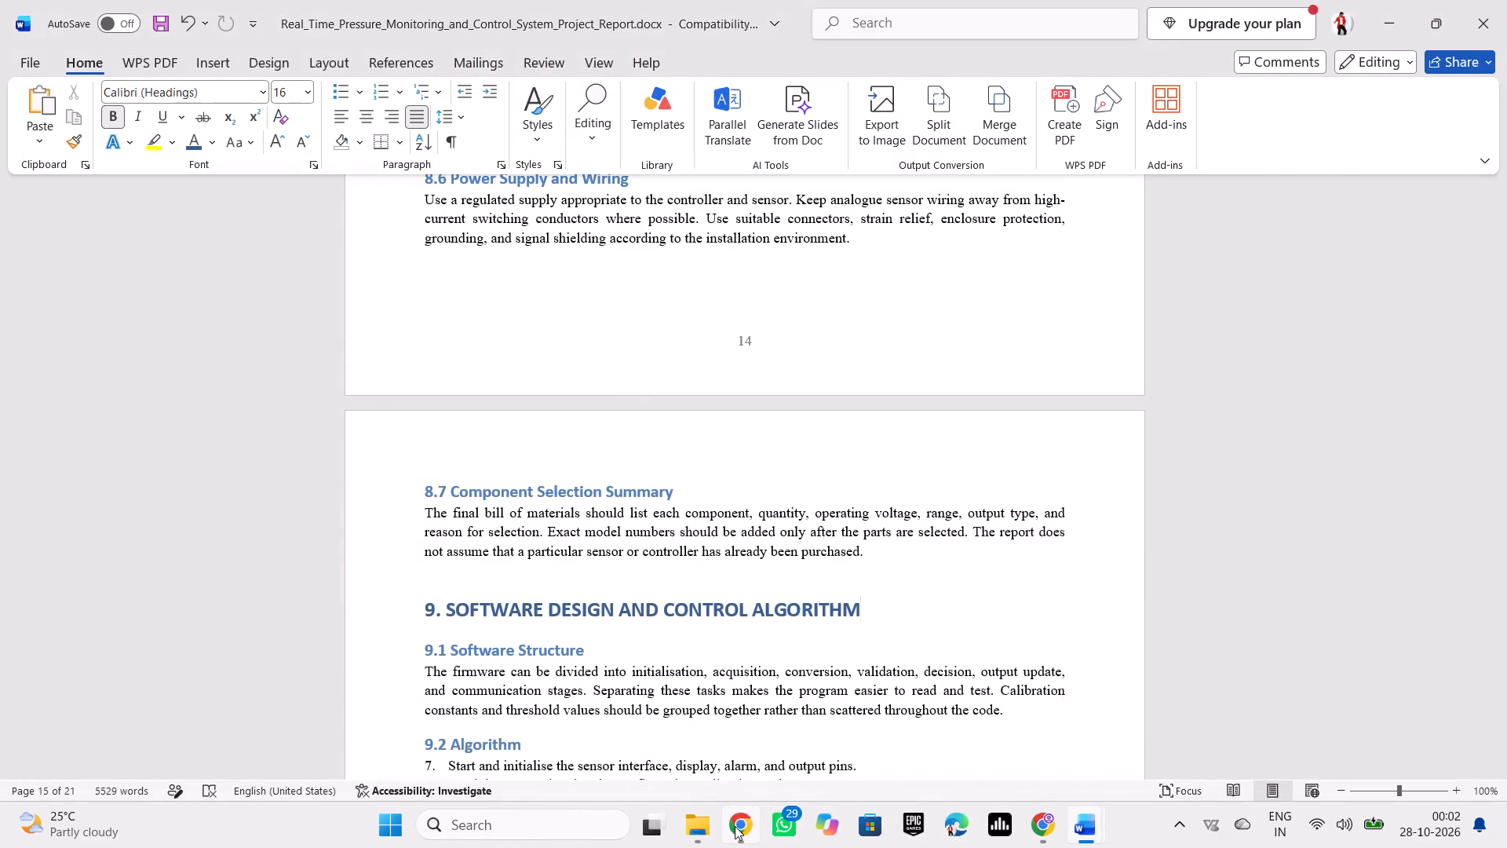
# Switch to Chrome, open YouTube in a new tab, and browse its Music channel and the saved playlists.
pyautogui.click(735, 826)
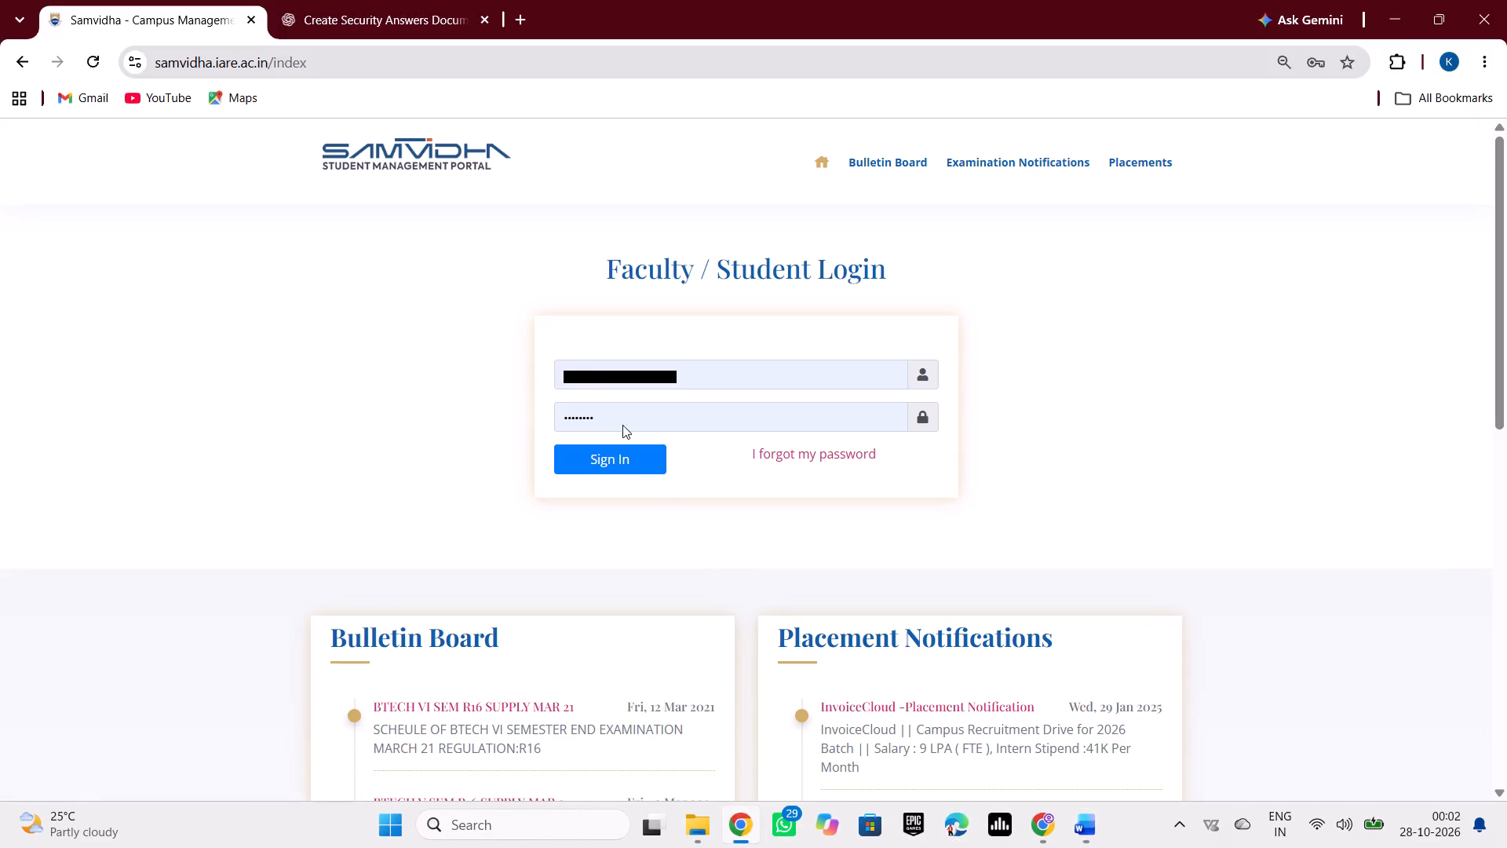
pyautogui.click(528, 10)
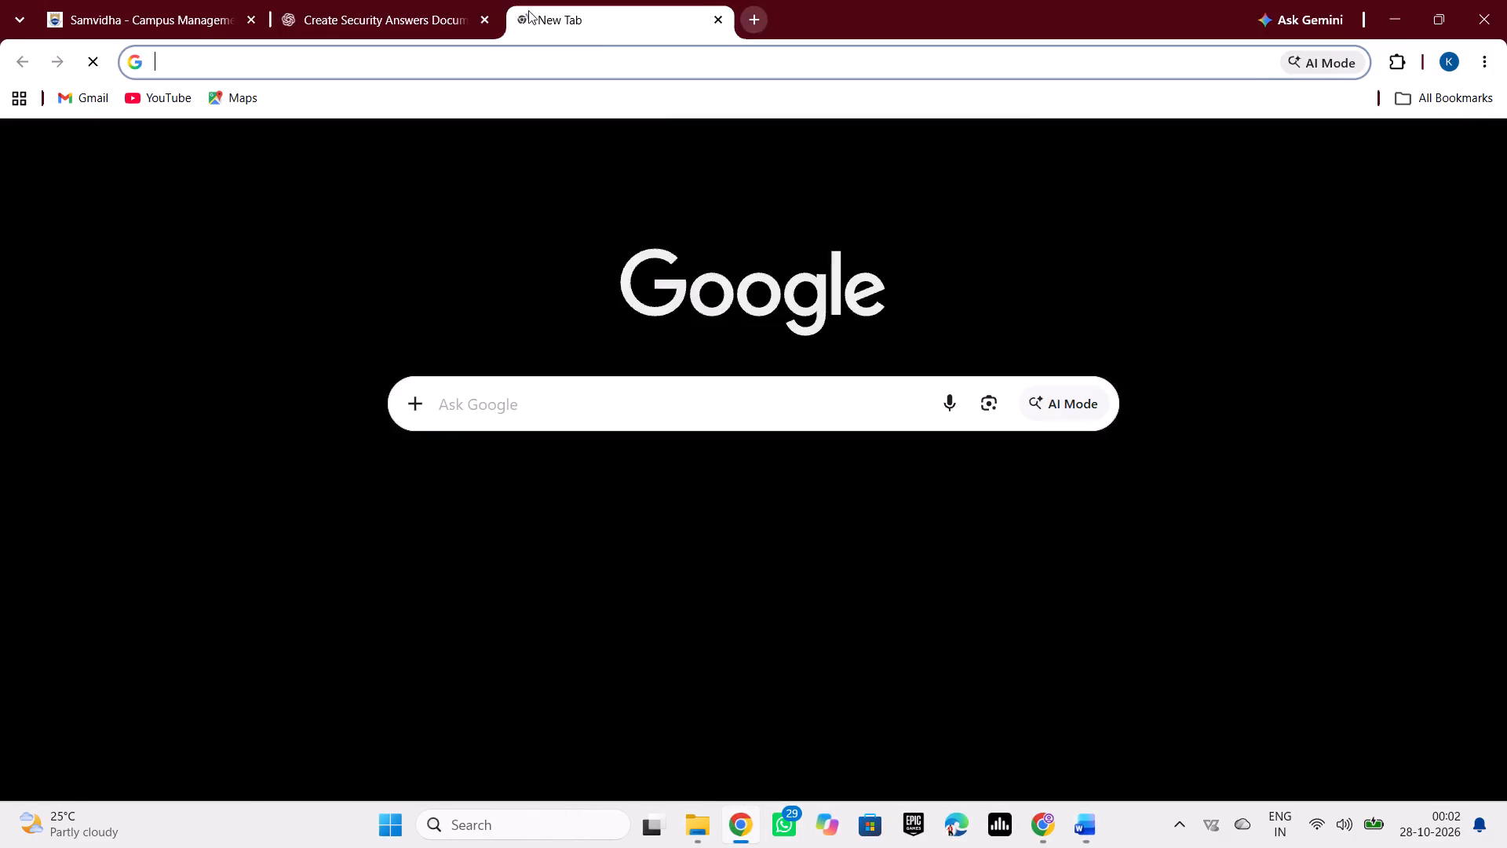
pyautogui.click(415, 595)
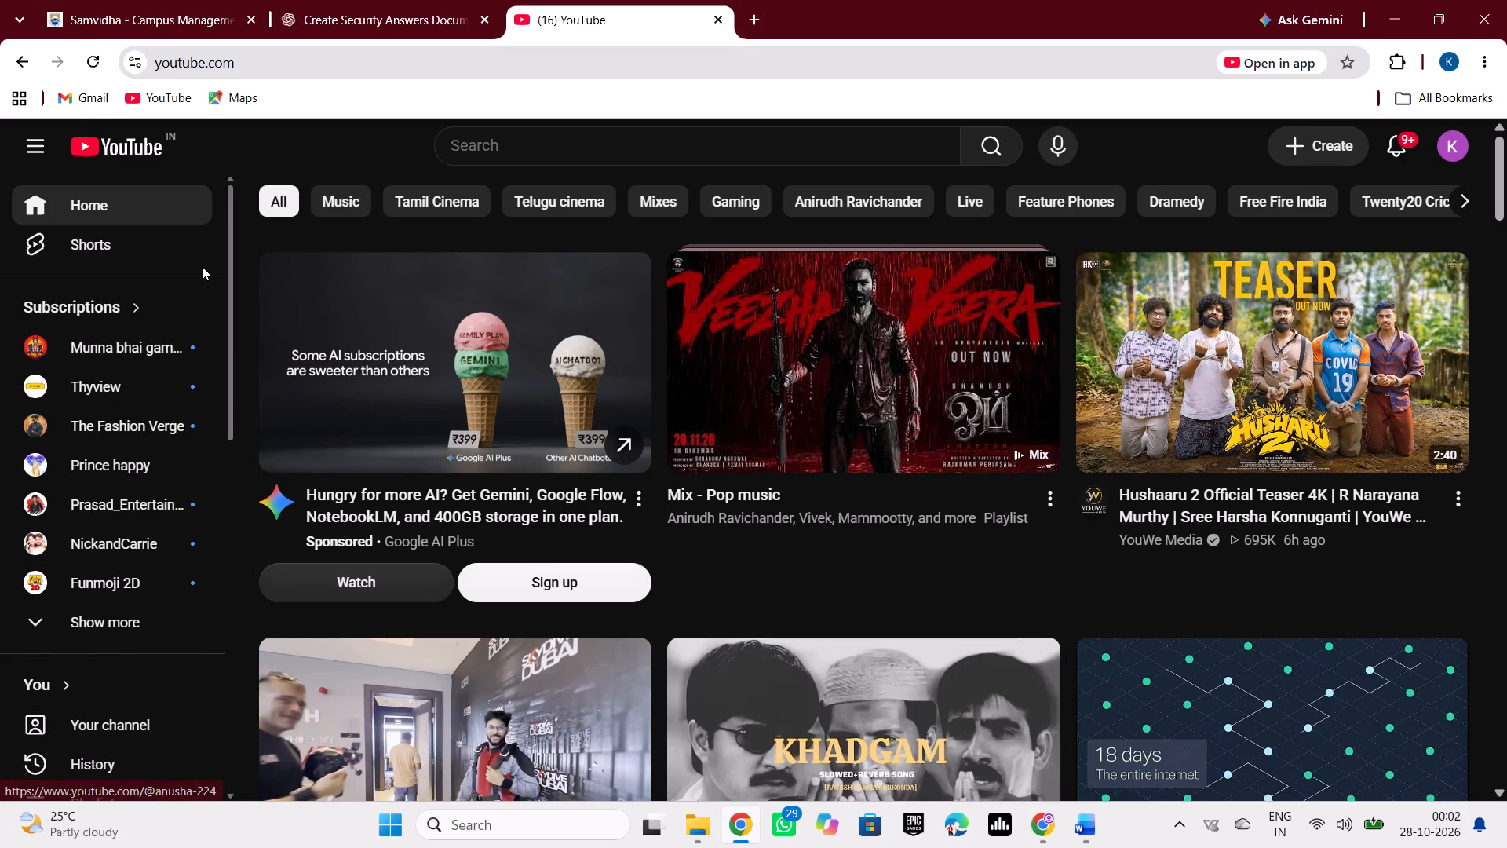
pyautogui.scroll(-2, 201, 265)
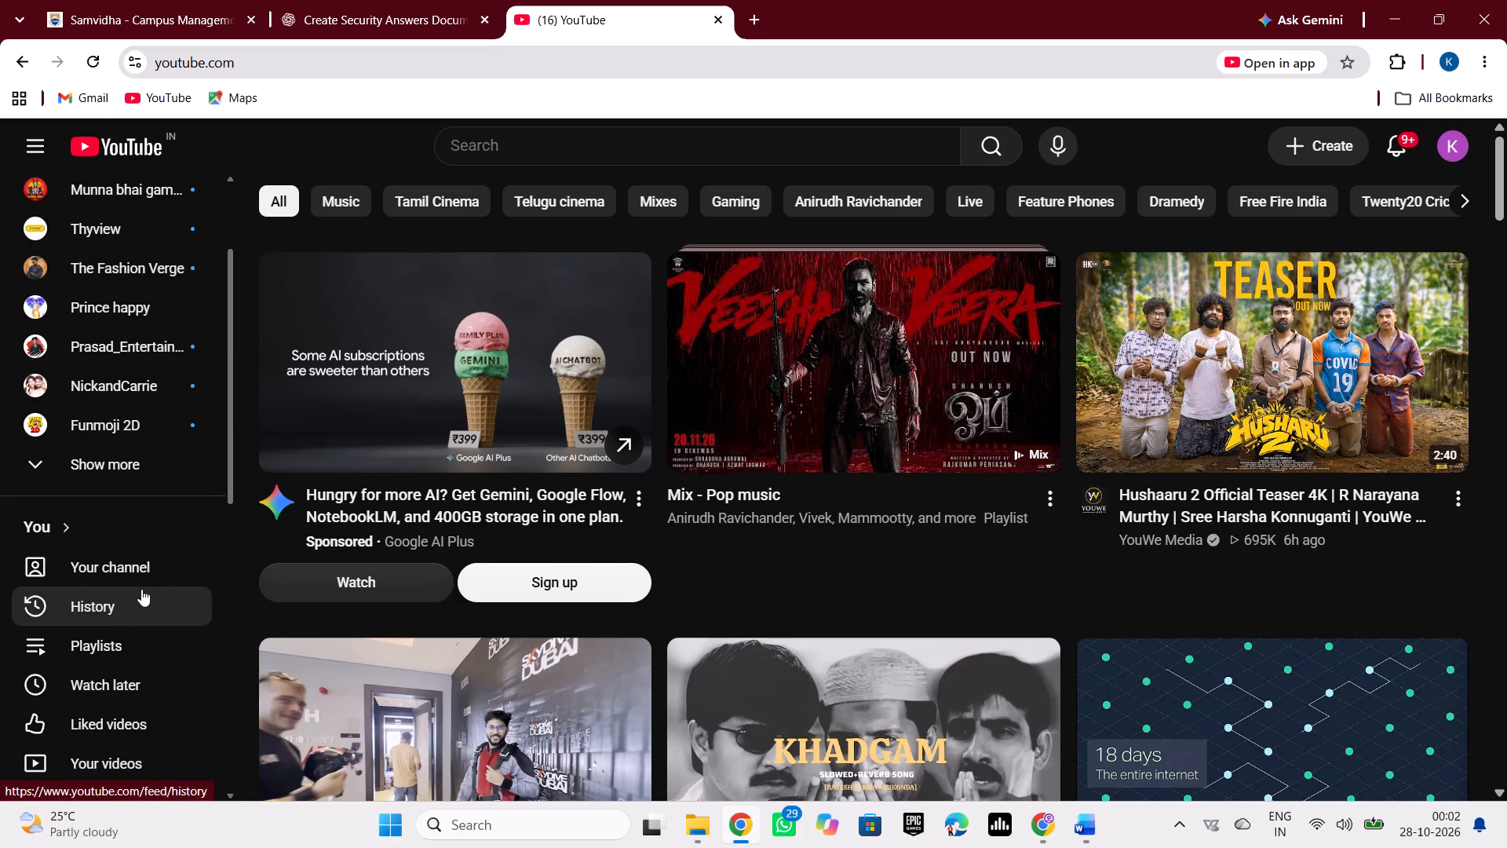
pyautogui.scroll(-2, 129, 626)
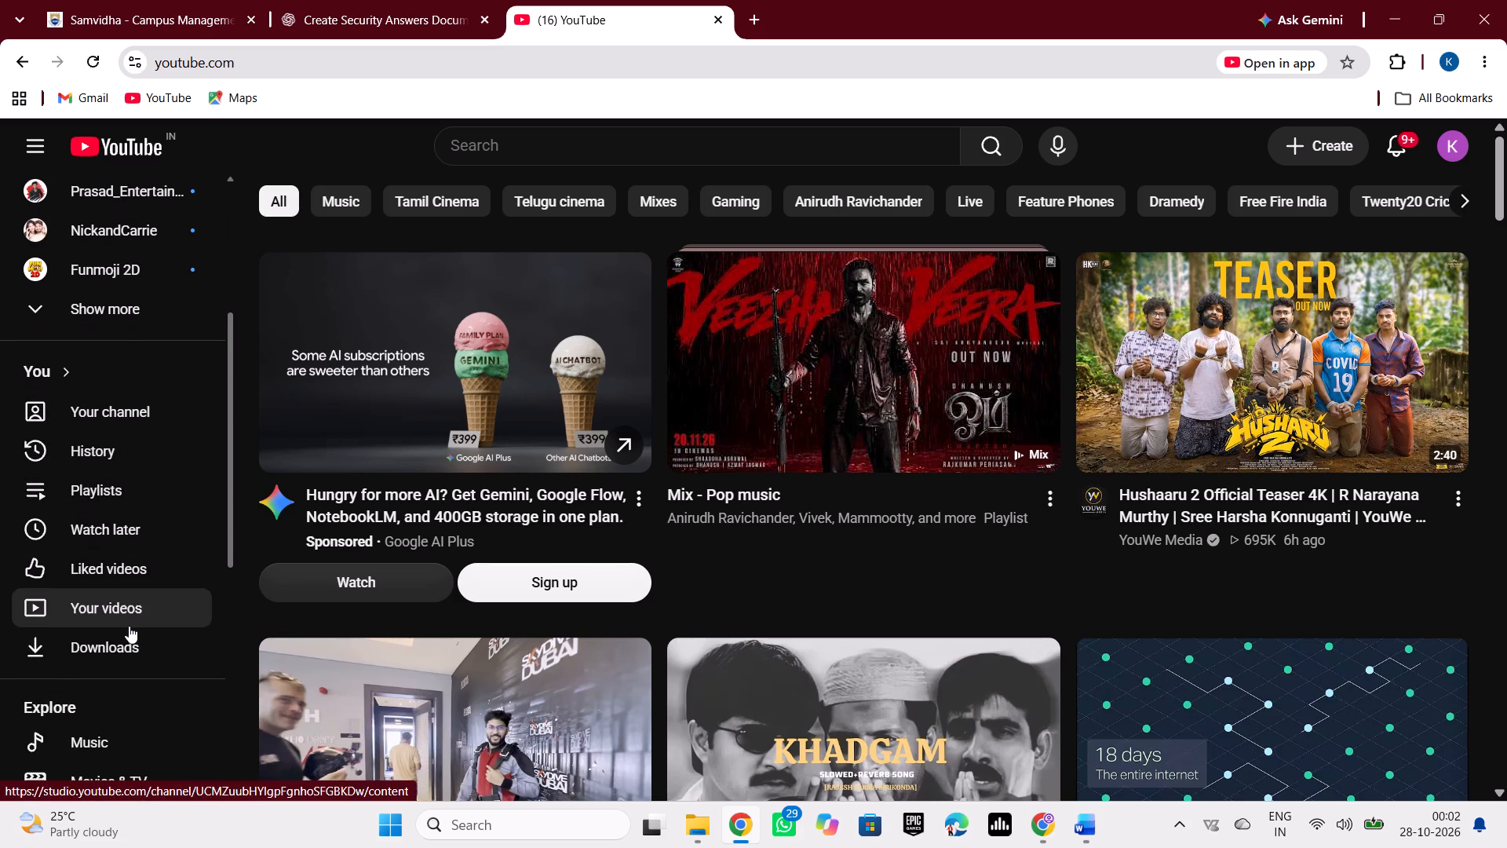
pyautogui.click(110, 734)
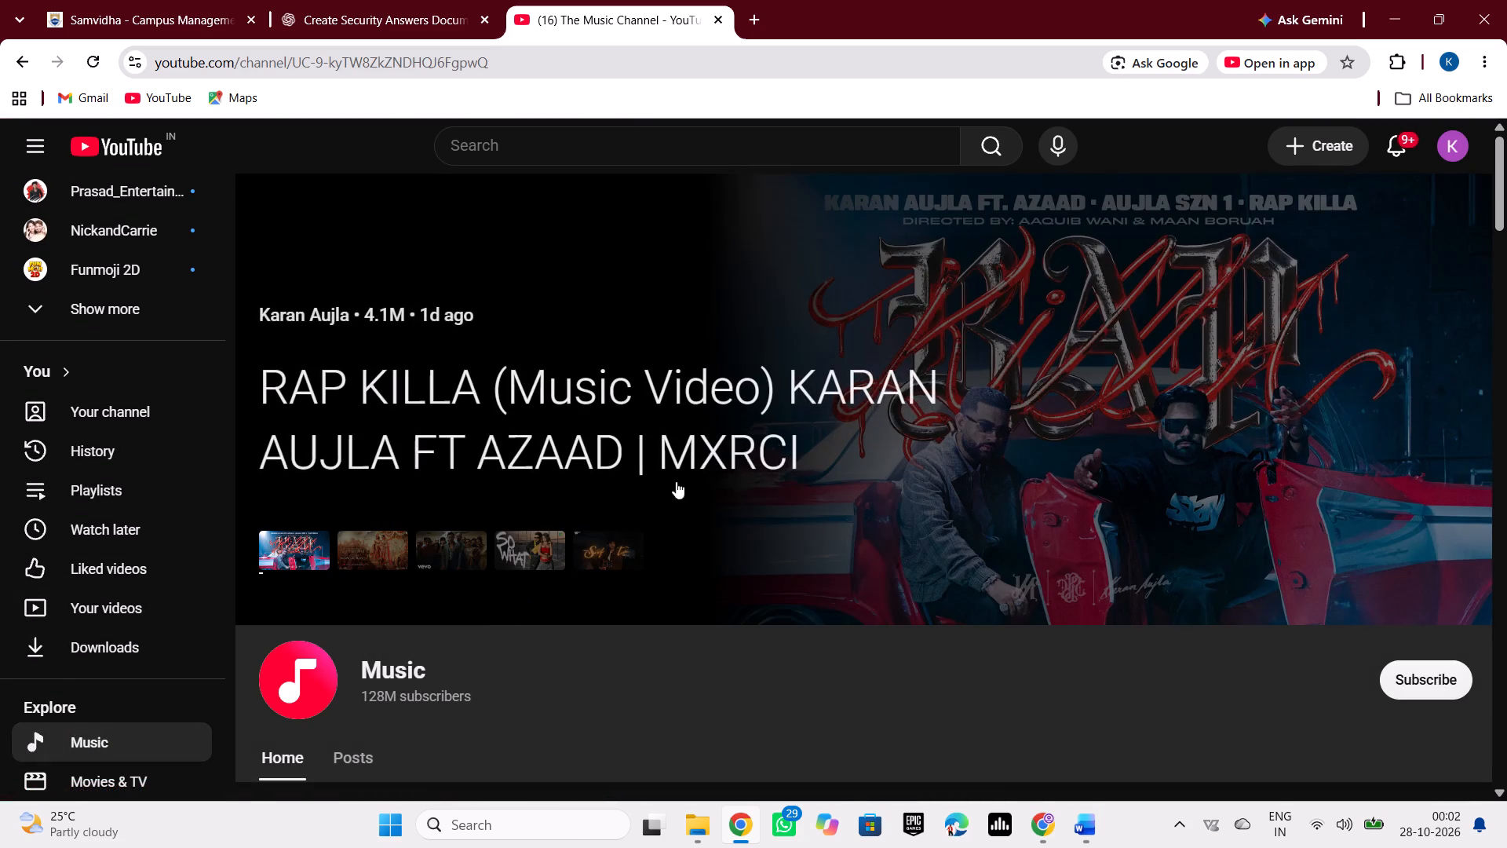
pyautogui.scroll(-8, 706, 459)
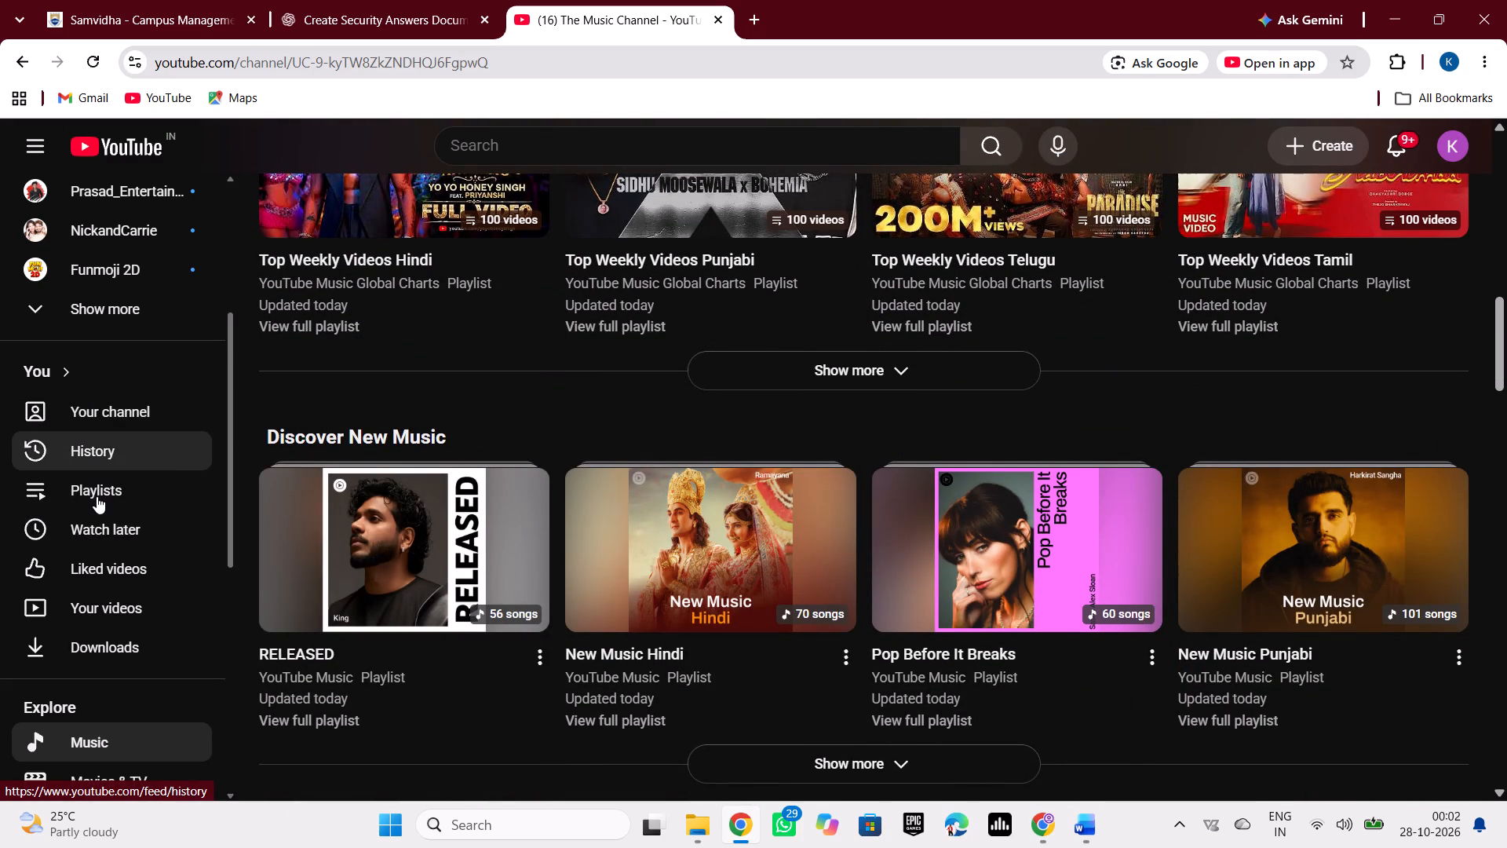
pyautogui.click(97, 496)
pyautogui.scroll(-3, 445, 490)
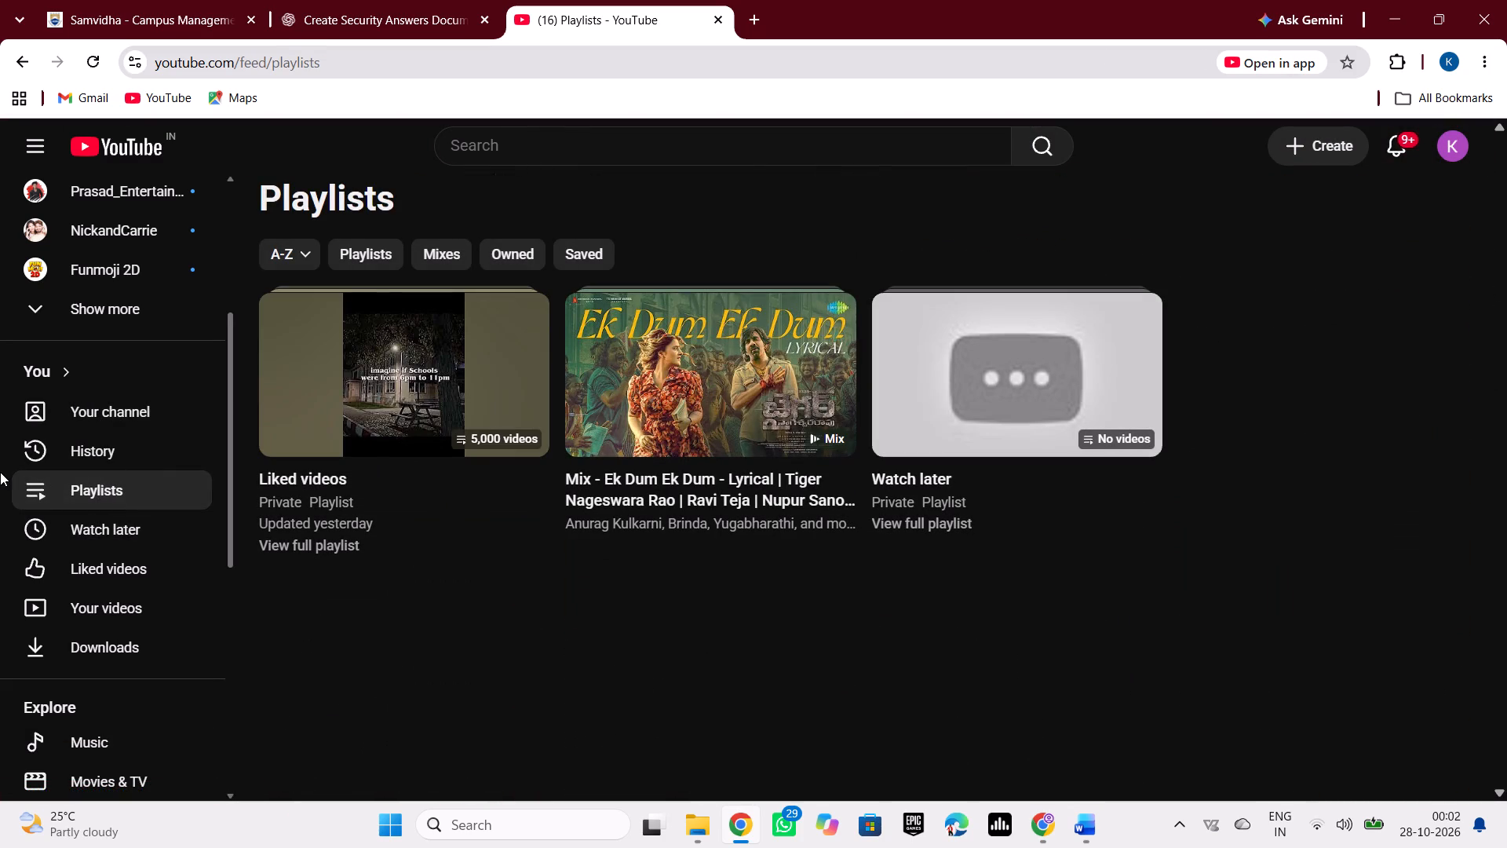
pyautogui.scroll(5, 0, 472)
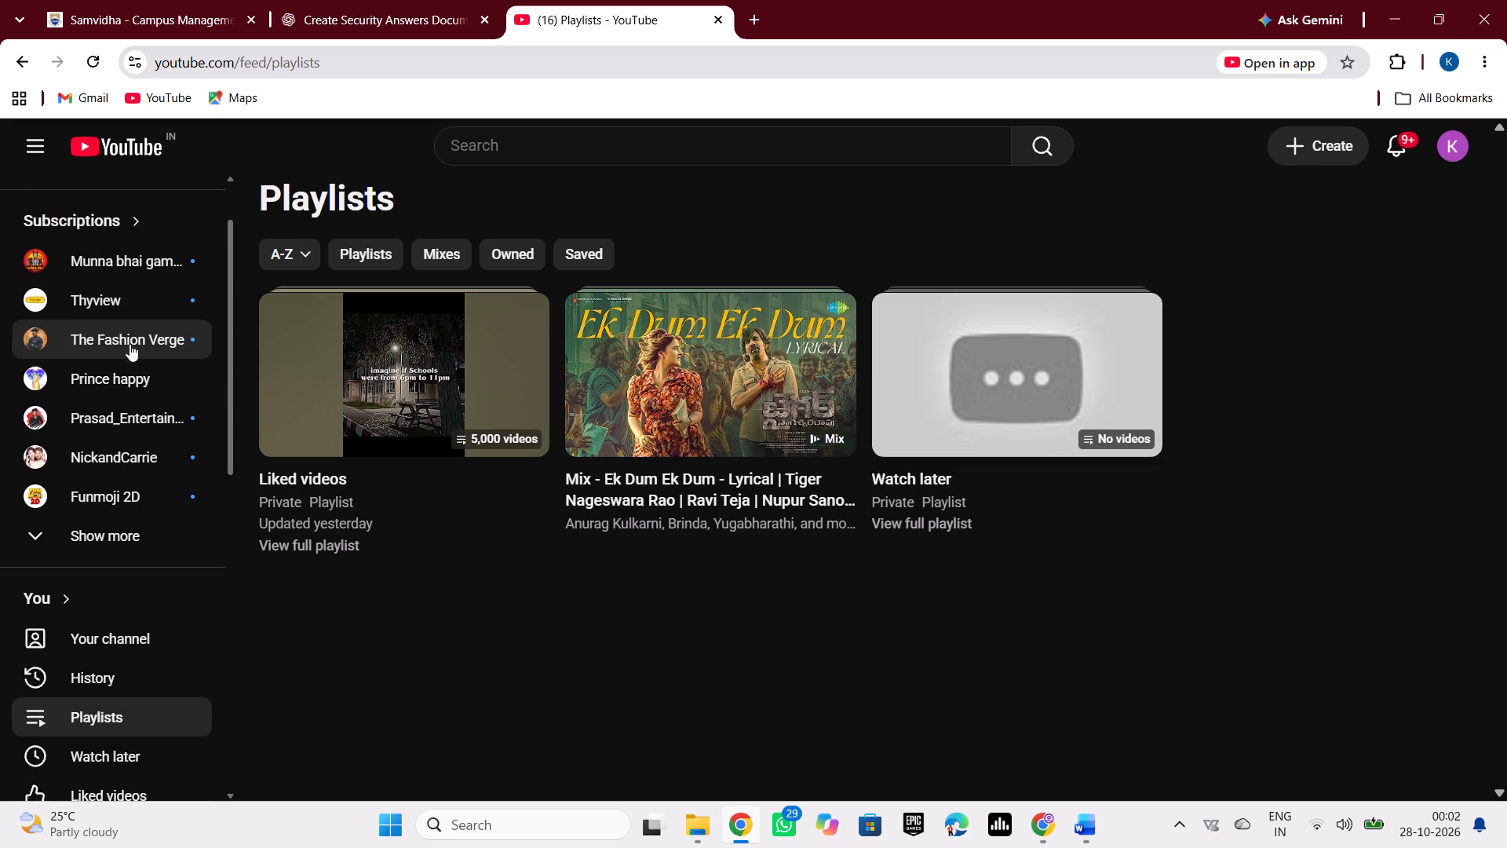
pyautogui.scroll(5, 136, 335)
pyautogui.click(130, 188)
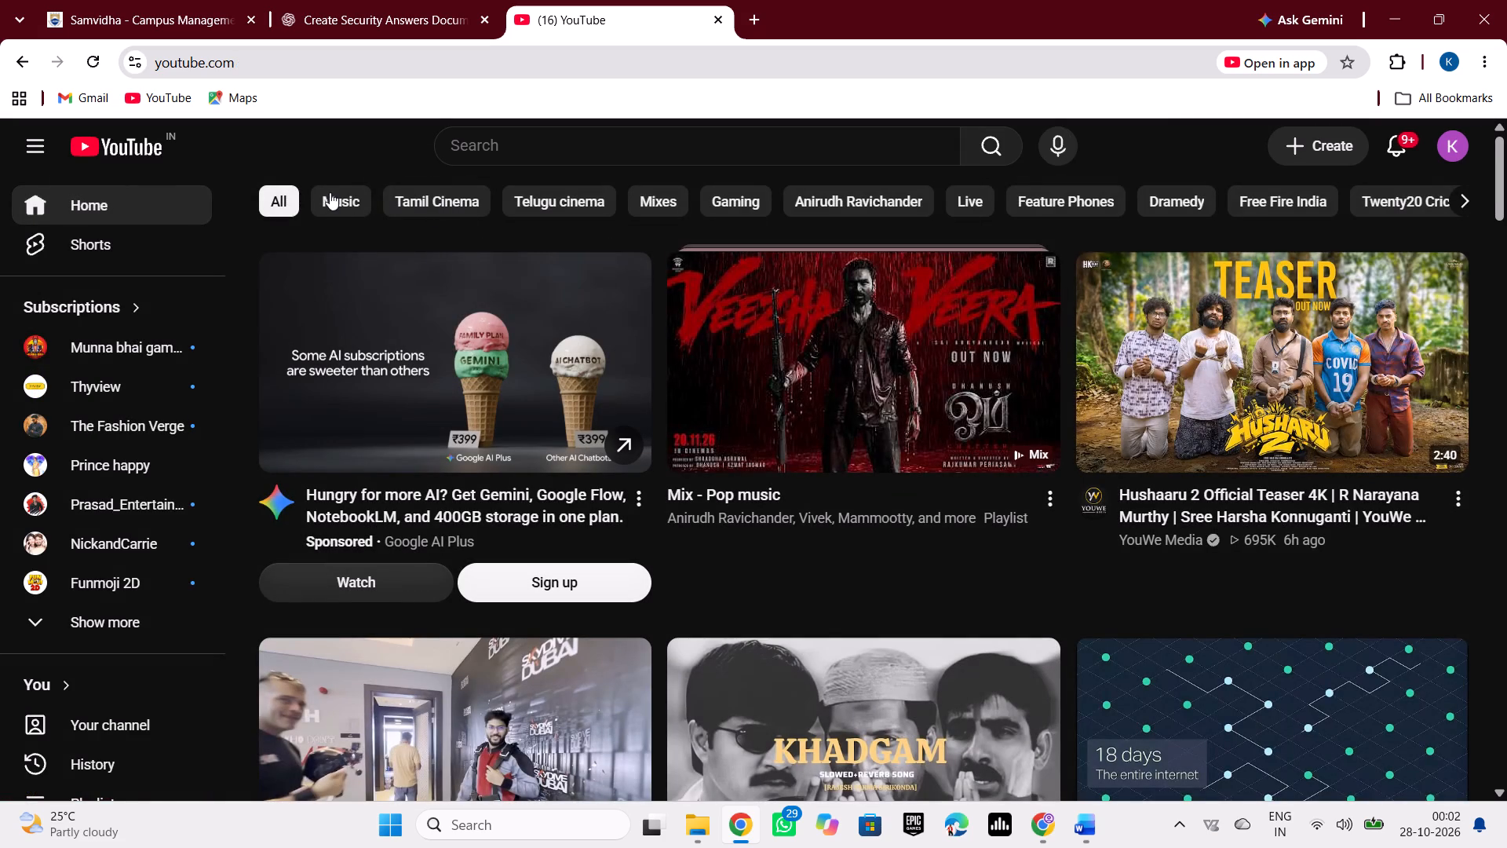
# Filter the YouTube home feed to Music and play the "Roddy Theme (From "Jailer 2")" video.
pyautogui.click(329, 192)
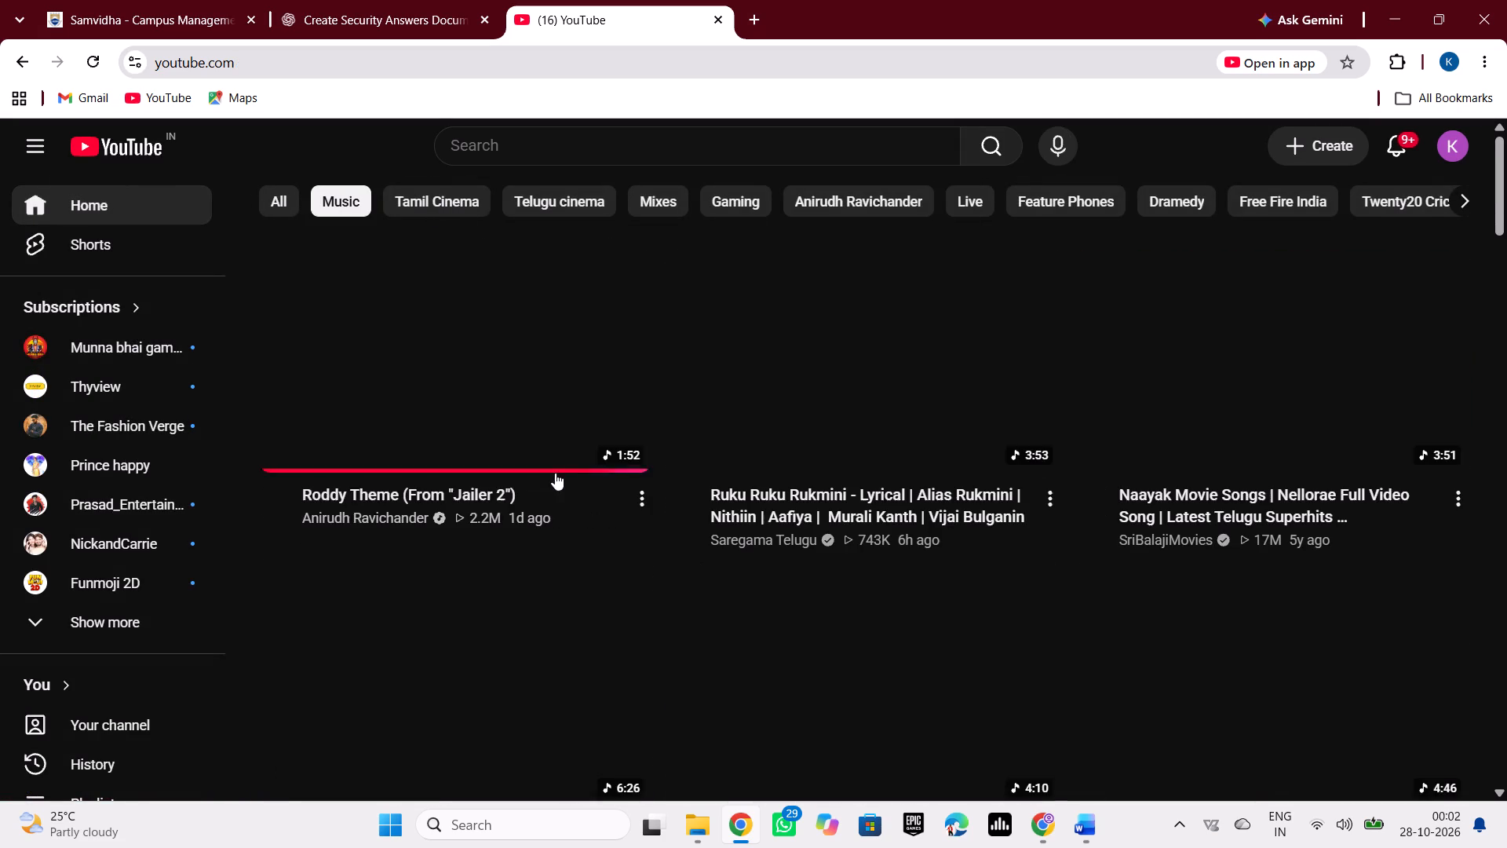
pyautogui.click(542, 410)
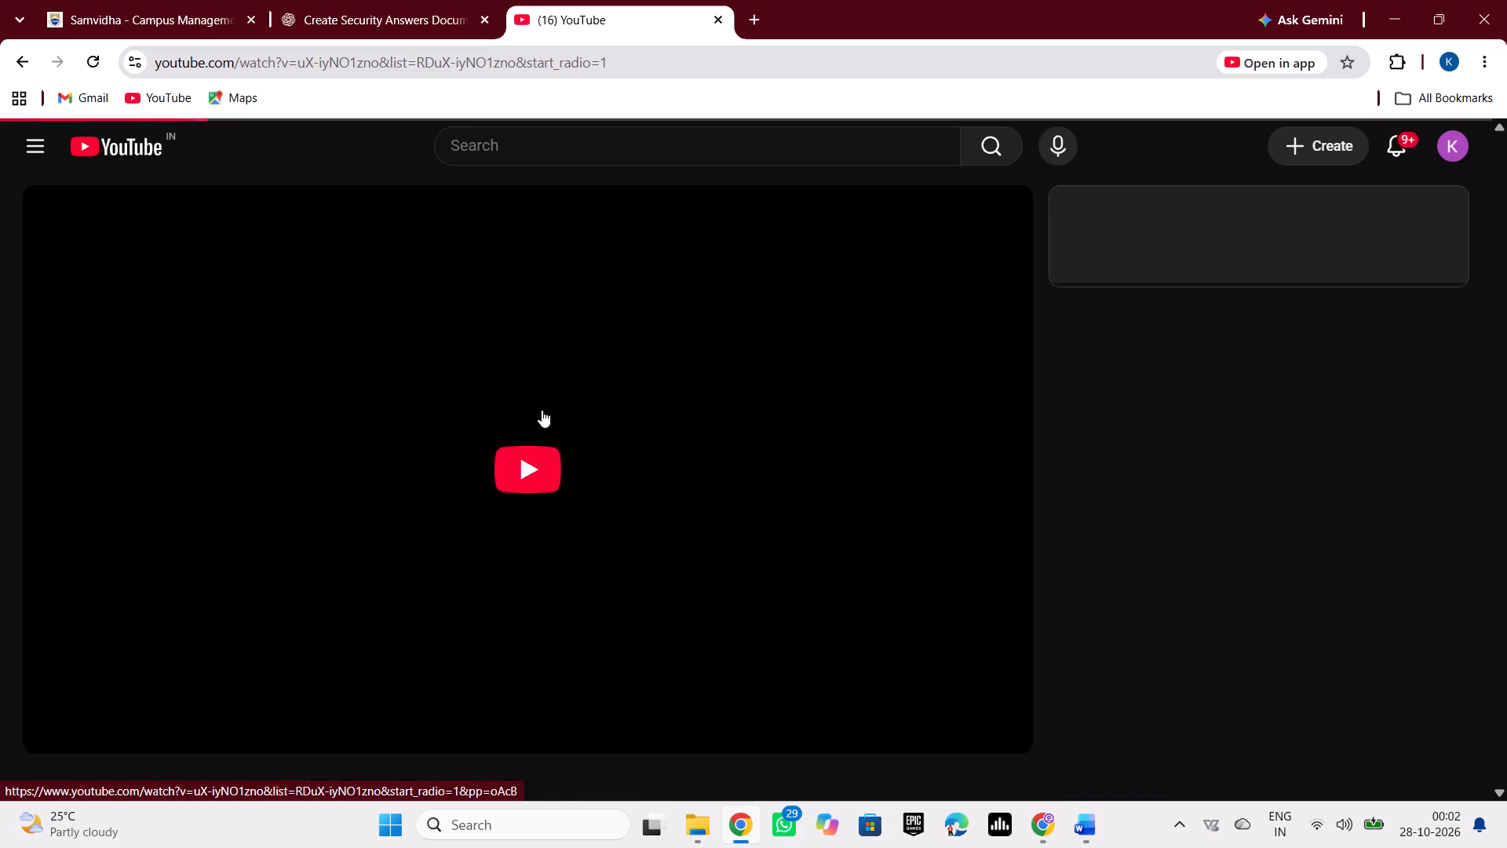
# Boost the video's volume to 390% with the Sound Booster extension and skip the advertiser survey.
pyautogui.click(1396, 51)
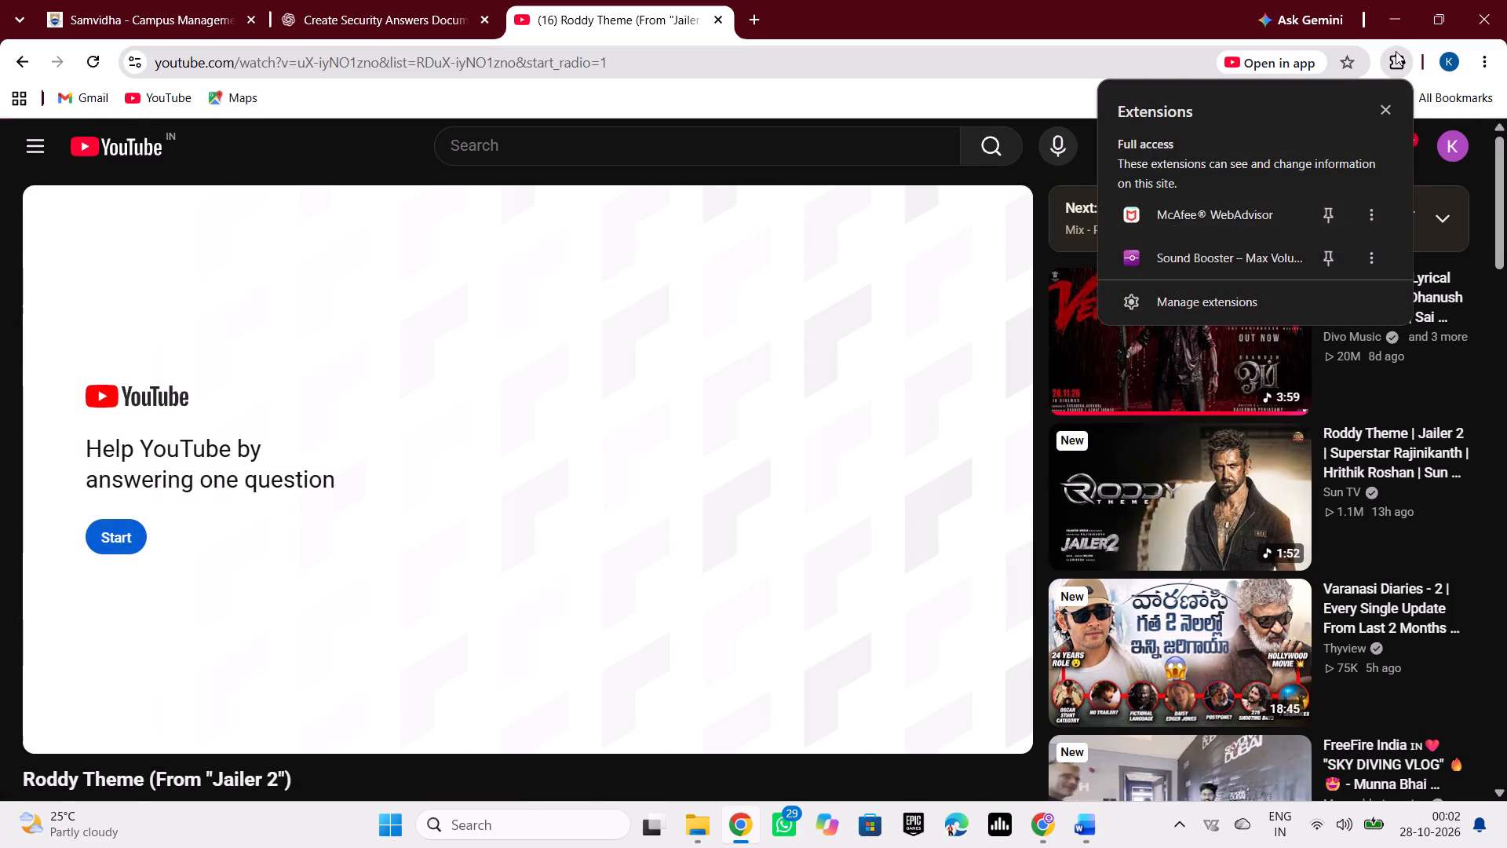
pyautogui.click(1228, 247)
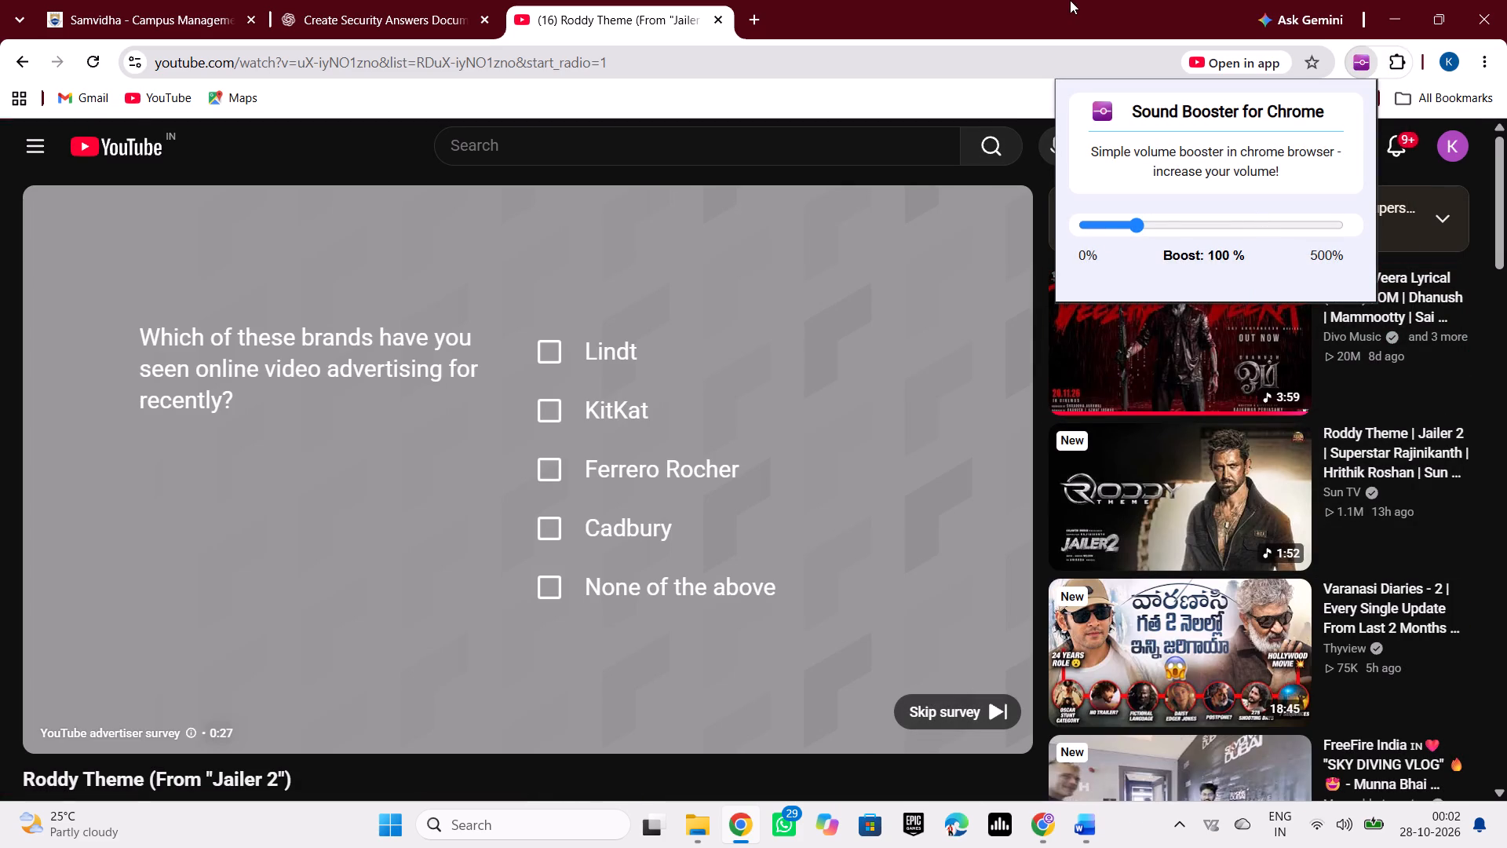
pyautogui.click(1282, 228)
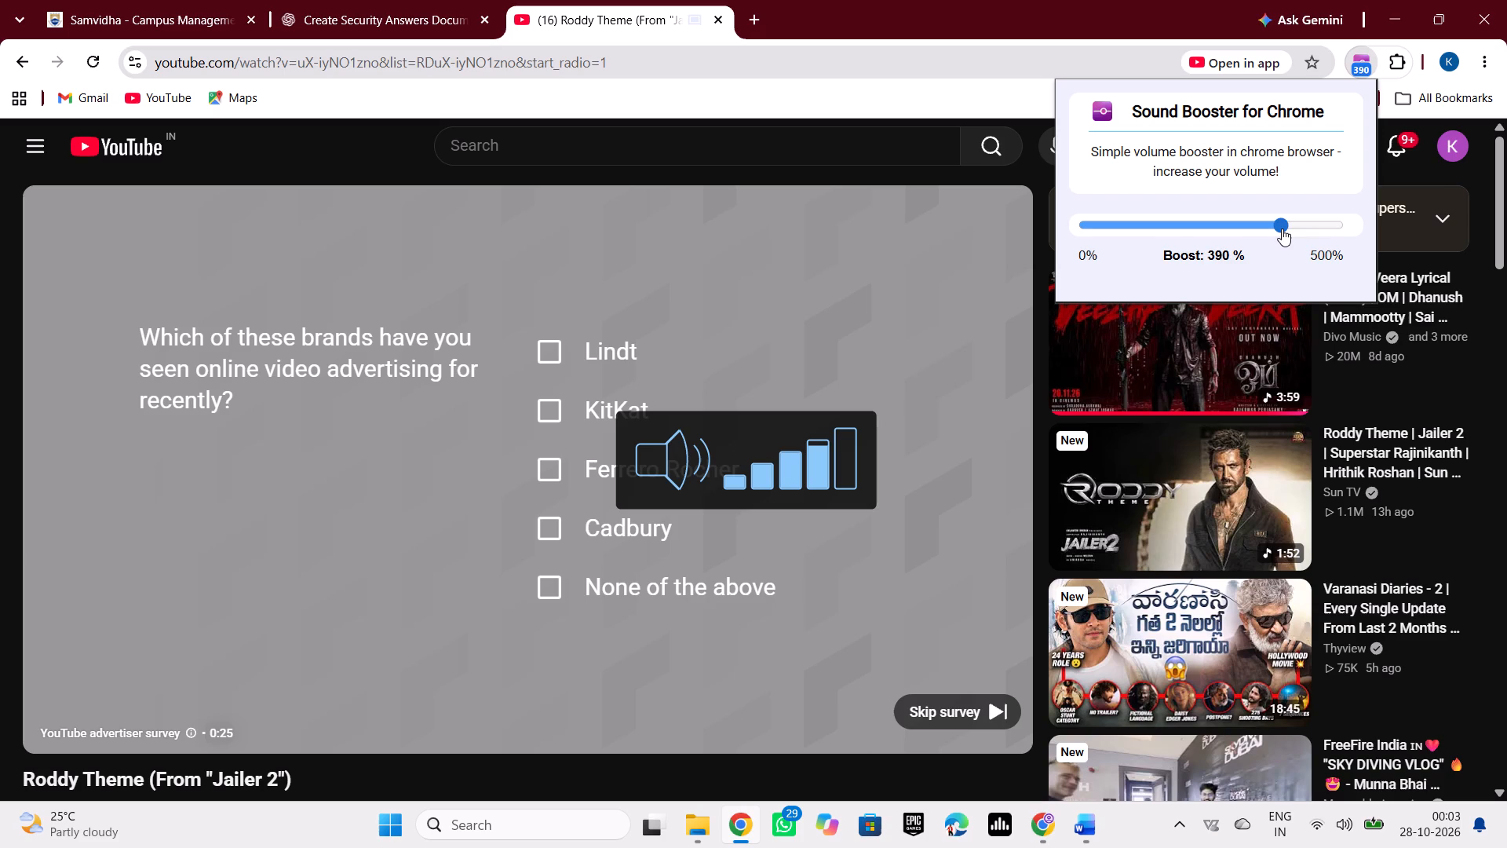
pyautogui.click(975, 703)
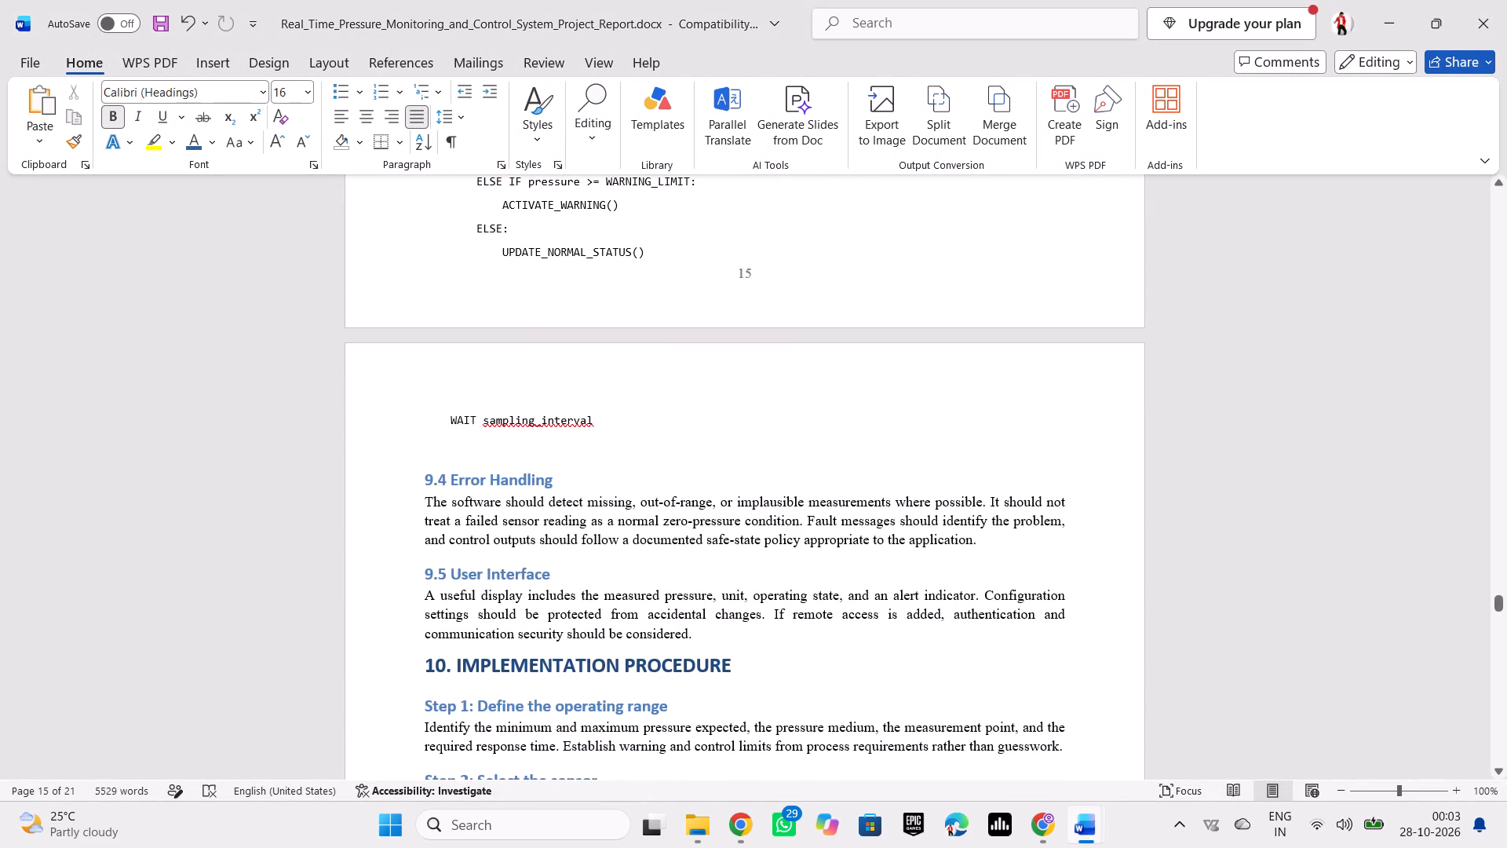
pyautogui.click(449, 411)
pyautogui.press('BackSpace')
pyautogui.press('BackSpace')
pyautogui.press('BackSpace')
pyautogui.press('BackSpace')
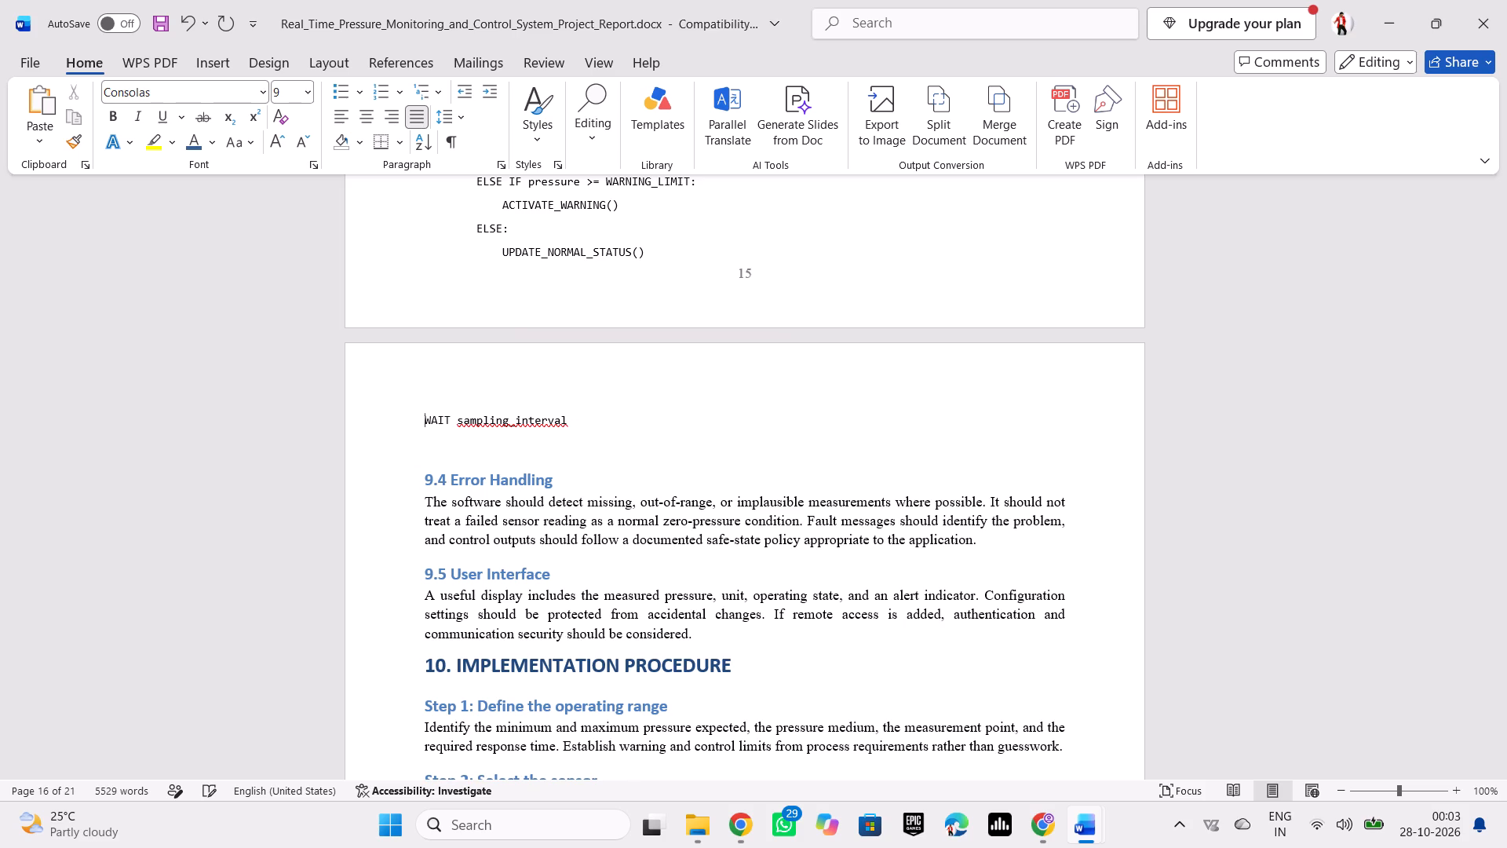
pyautogui.press('BackSpace')
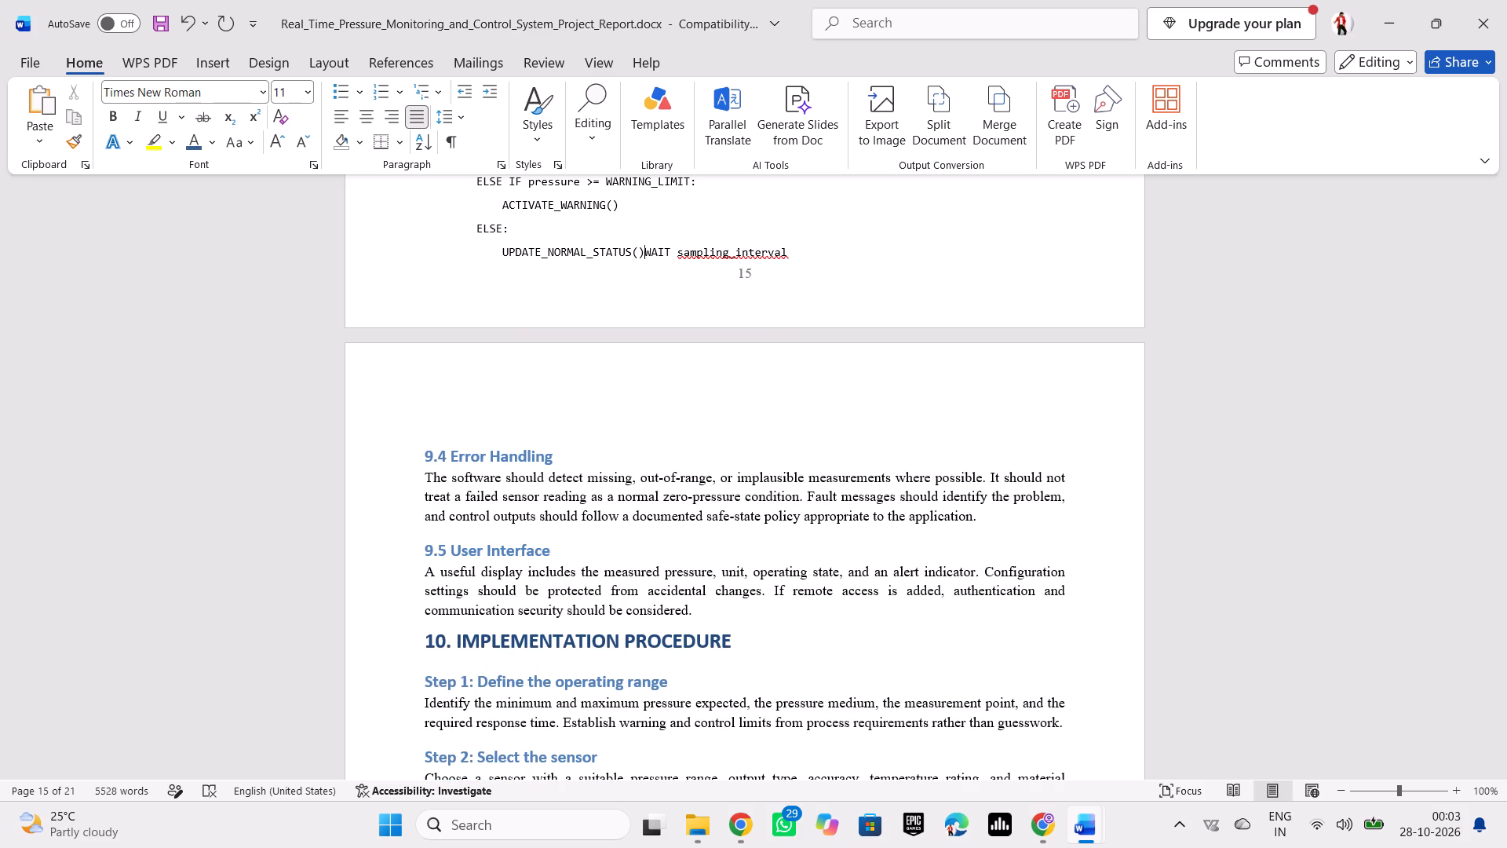
pyautogui.hotkey('ctrl', 'z')
# Delete the blank line above the "9. SOFTWARE DESIGN AND CONTROL ALGORITHM" heading.
pyautogui.scroll(2, 449, 411)
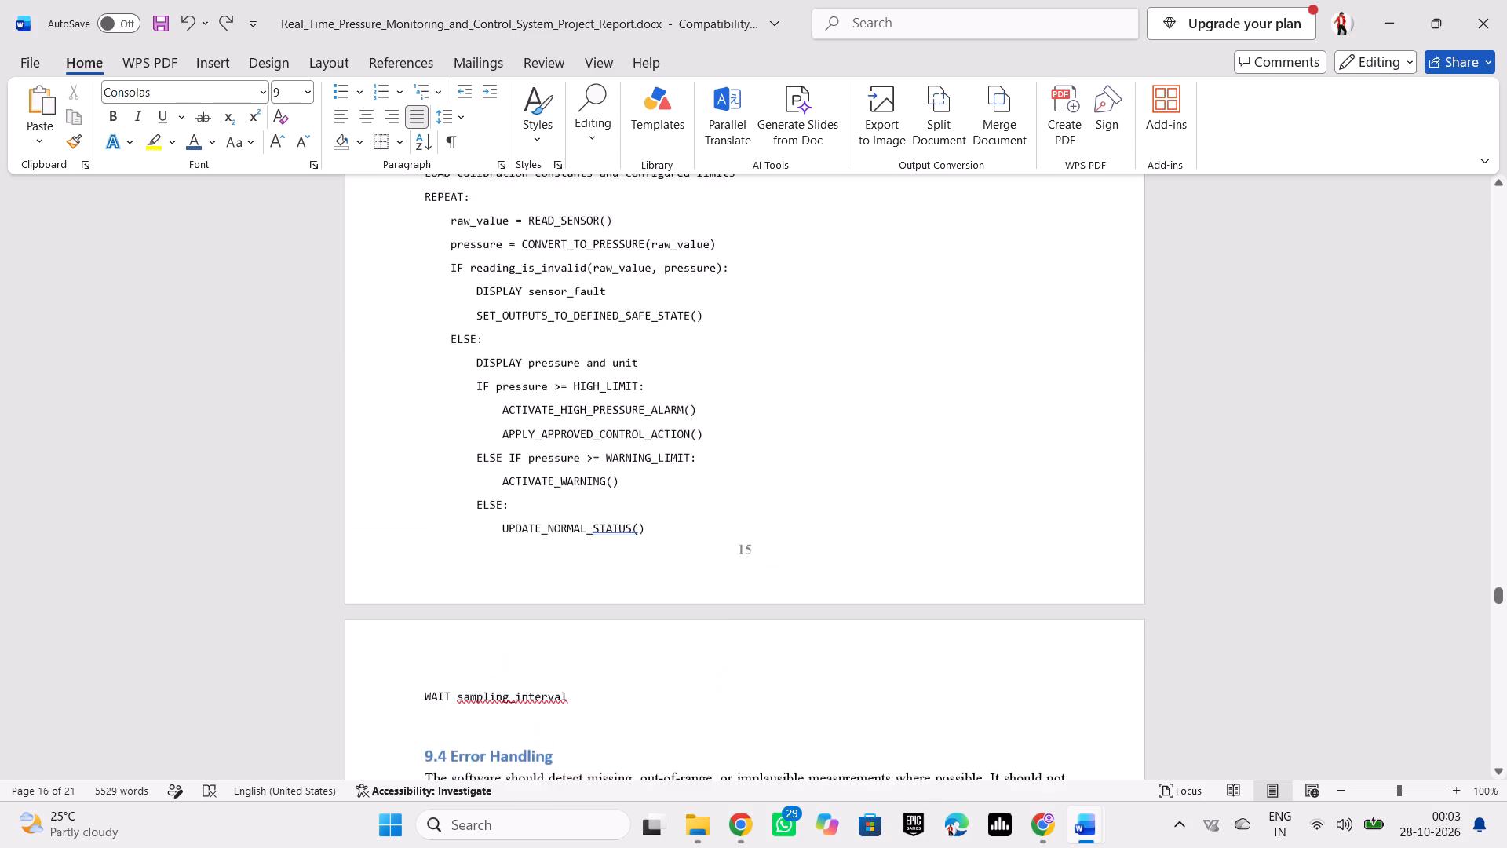
pyautogui.scroll(3, 449, 411)
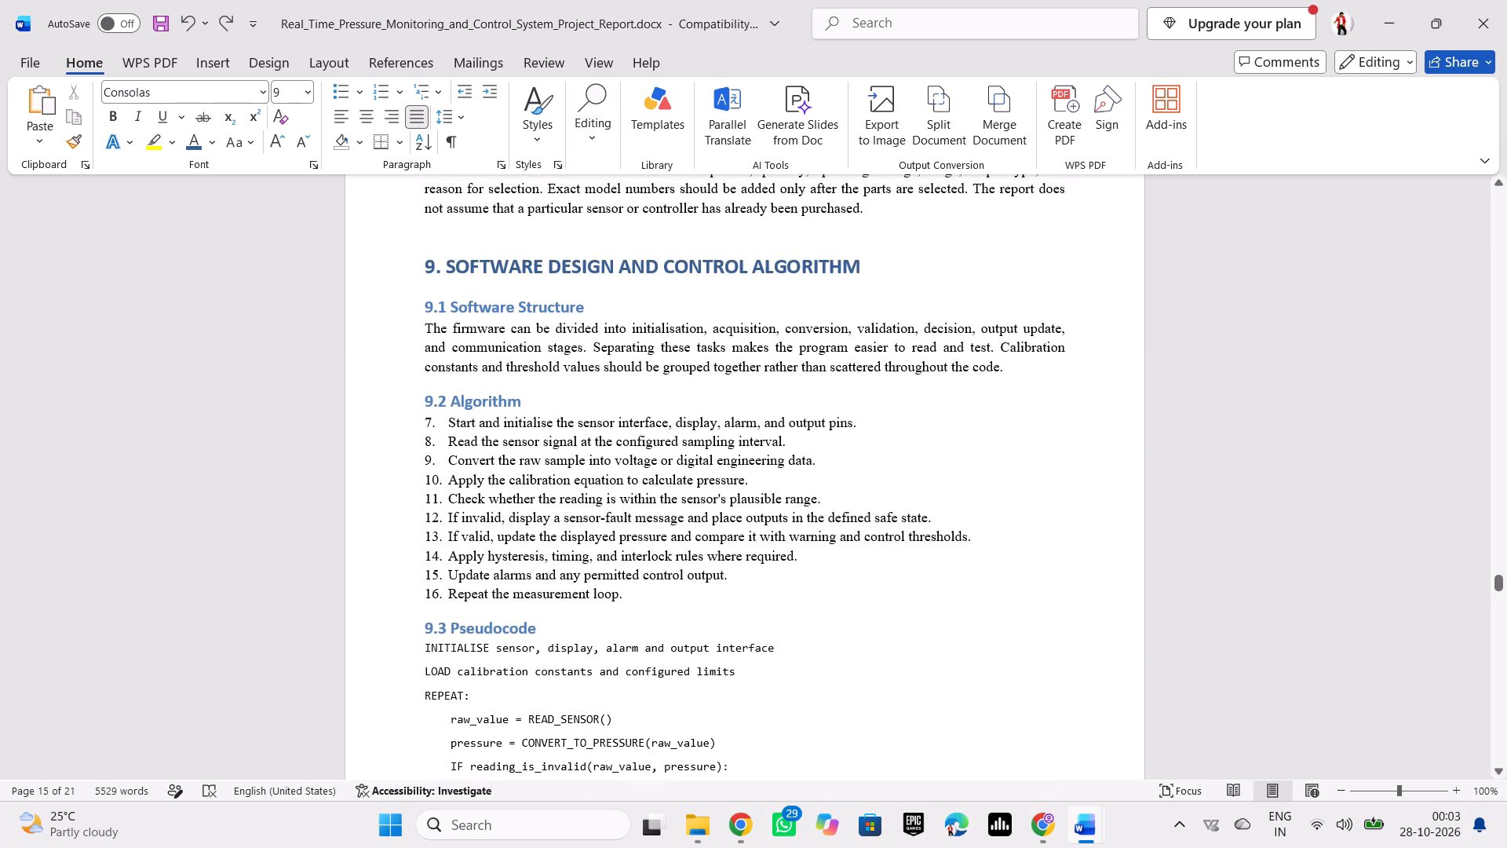
pyautogui.click(428, 228)
pyautogui.press('BackSpace')
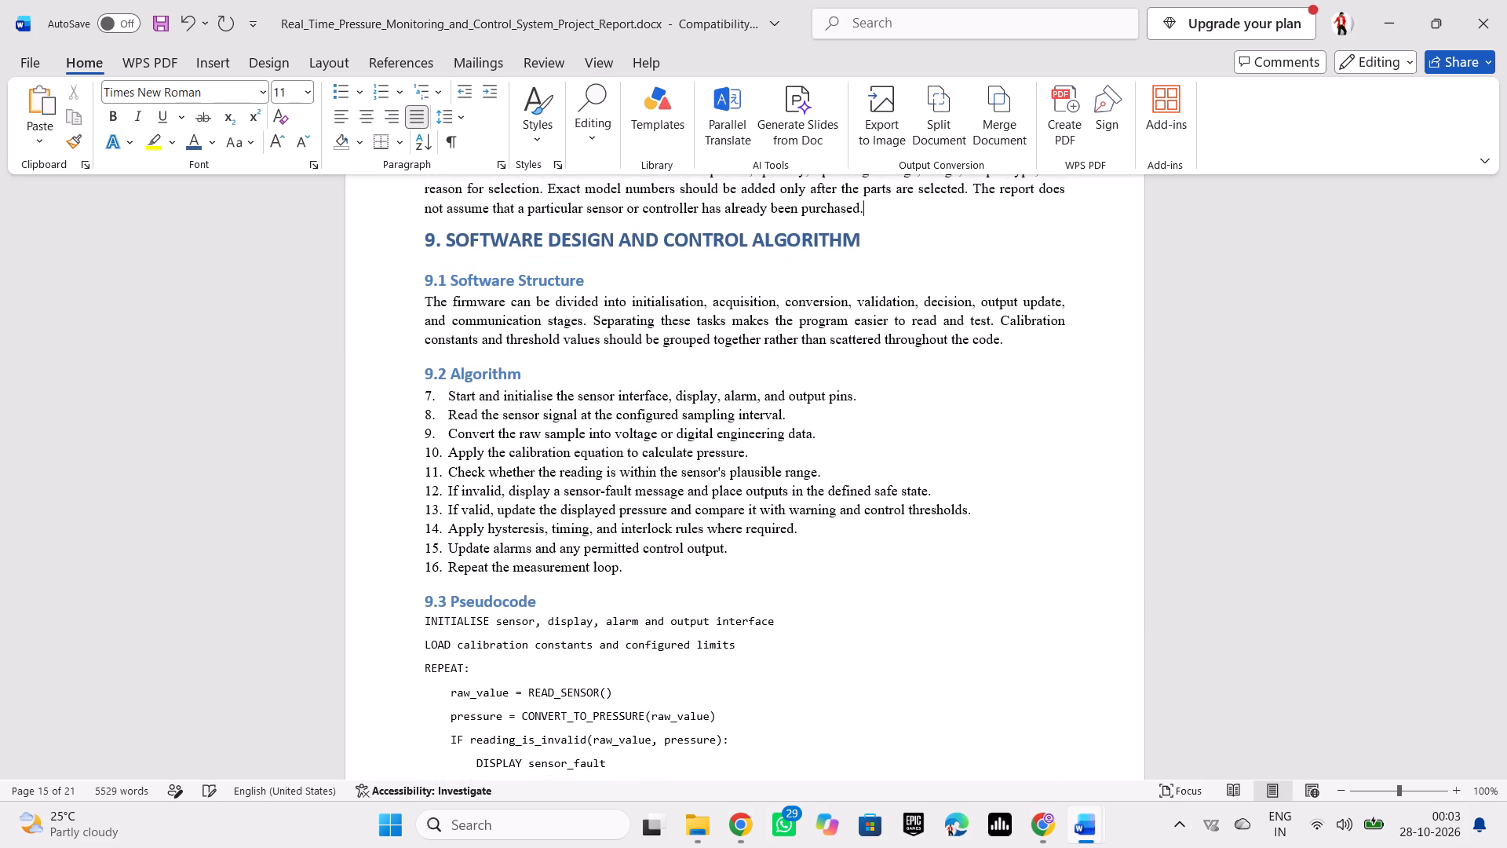
# Delete the blank line above the "9.4 Error Handling" heading, just after the pseudocode.
pyautogui.scroll(-3, 428, 228)
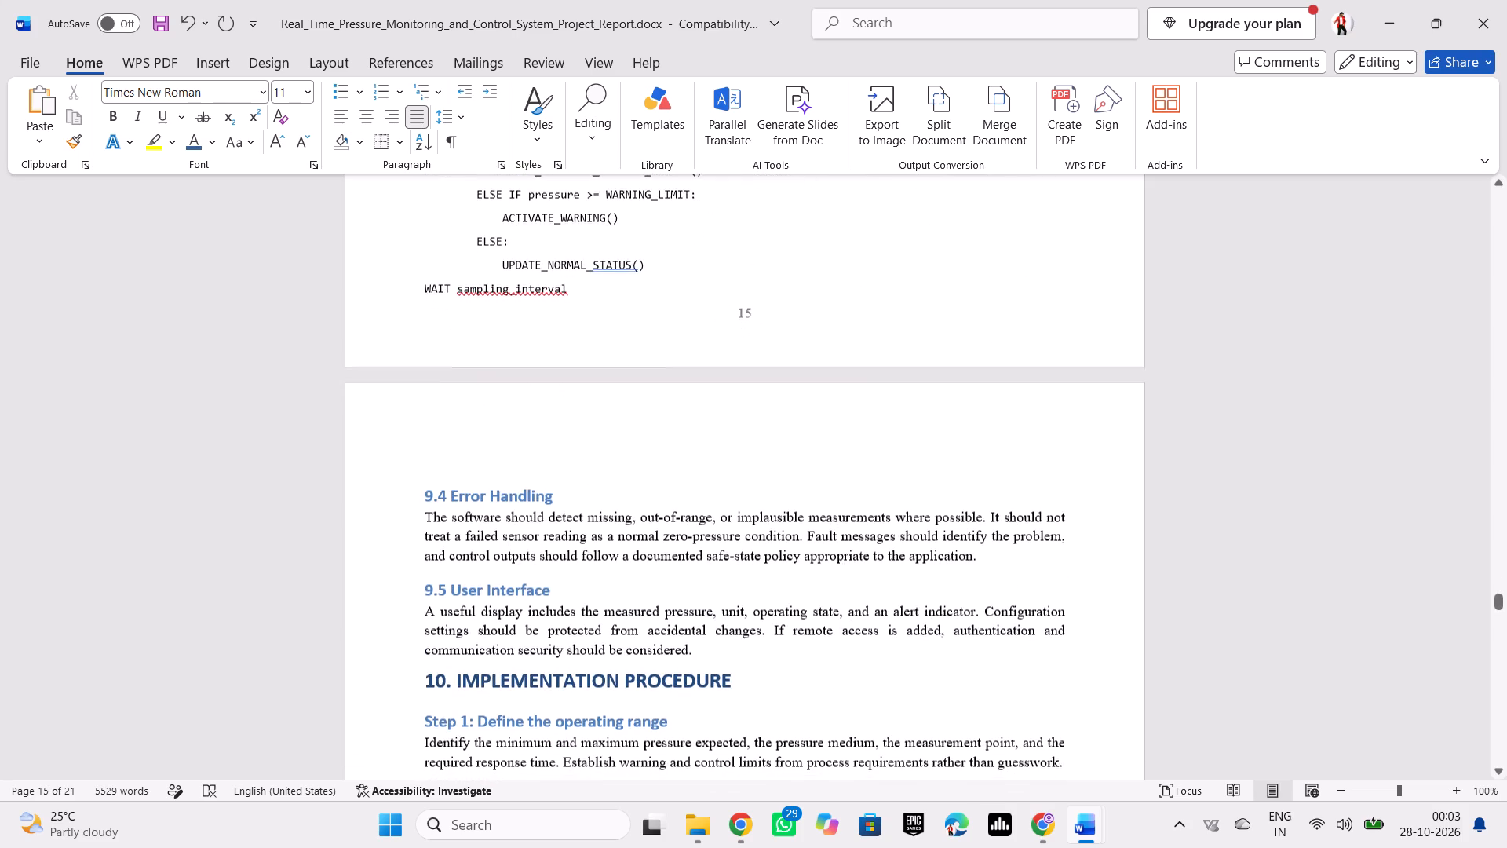
pyautogui.click(419, 462)
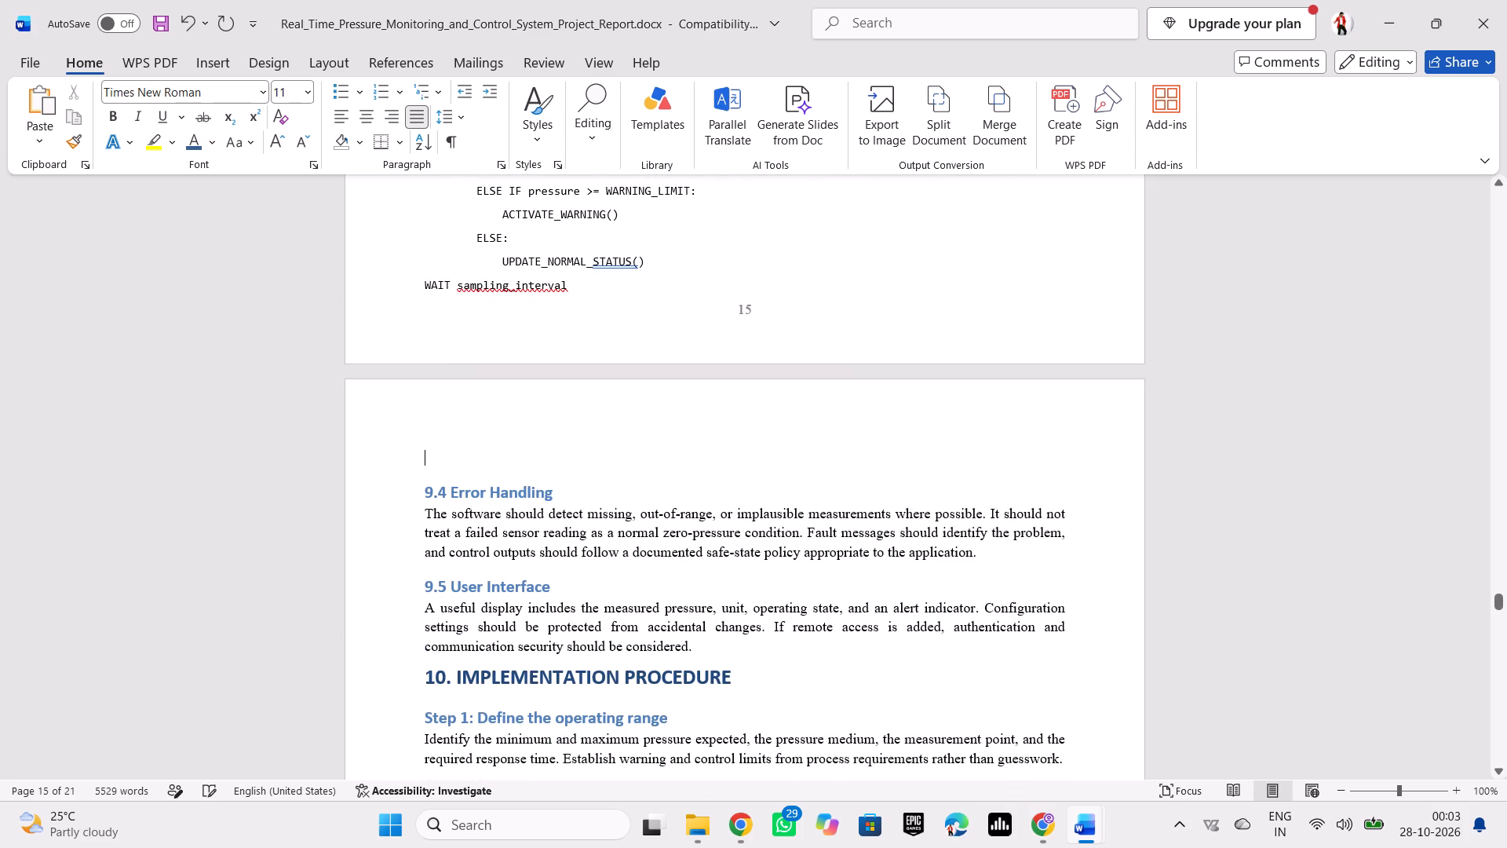
pyautogui.press('BackSpace')
# Insert a blank line between the 9.5 User Interface paragraph and the "10. IMPLEMENTATION PROCEDURE" heading.
pyautogui.scroll(-2, 419, 462)
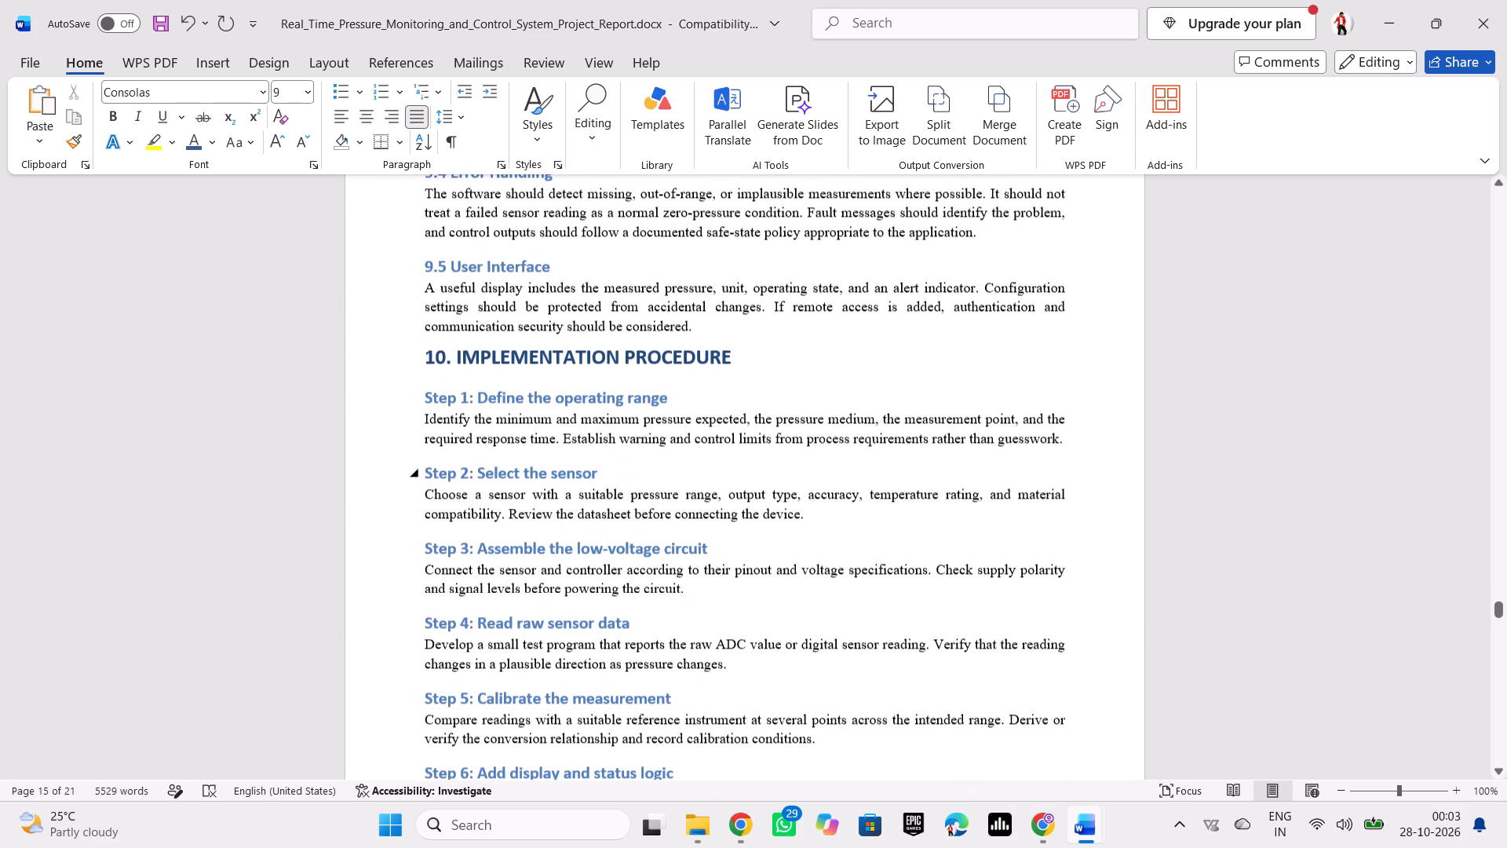
pyautogui.click(711, 333)
pyautogui.press('Return')
# Recolour the "11. CALCULATIONS AND CALIBRATION" heading in the darker theme blue used for the other main headings.
pyautogui.scroll(-2, 711, 333)
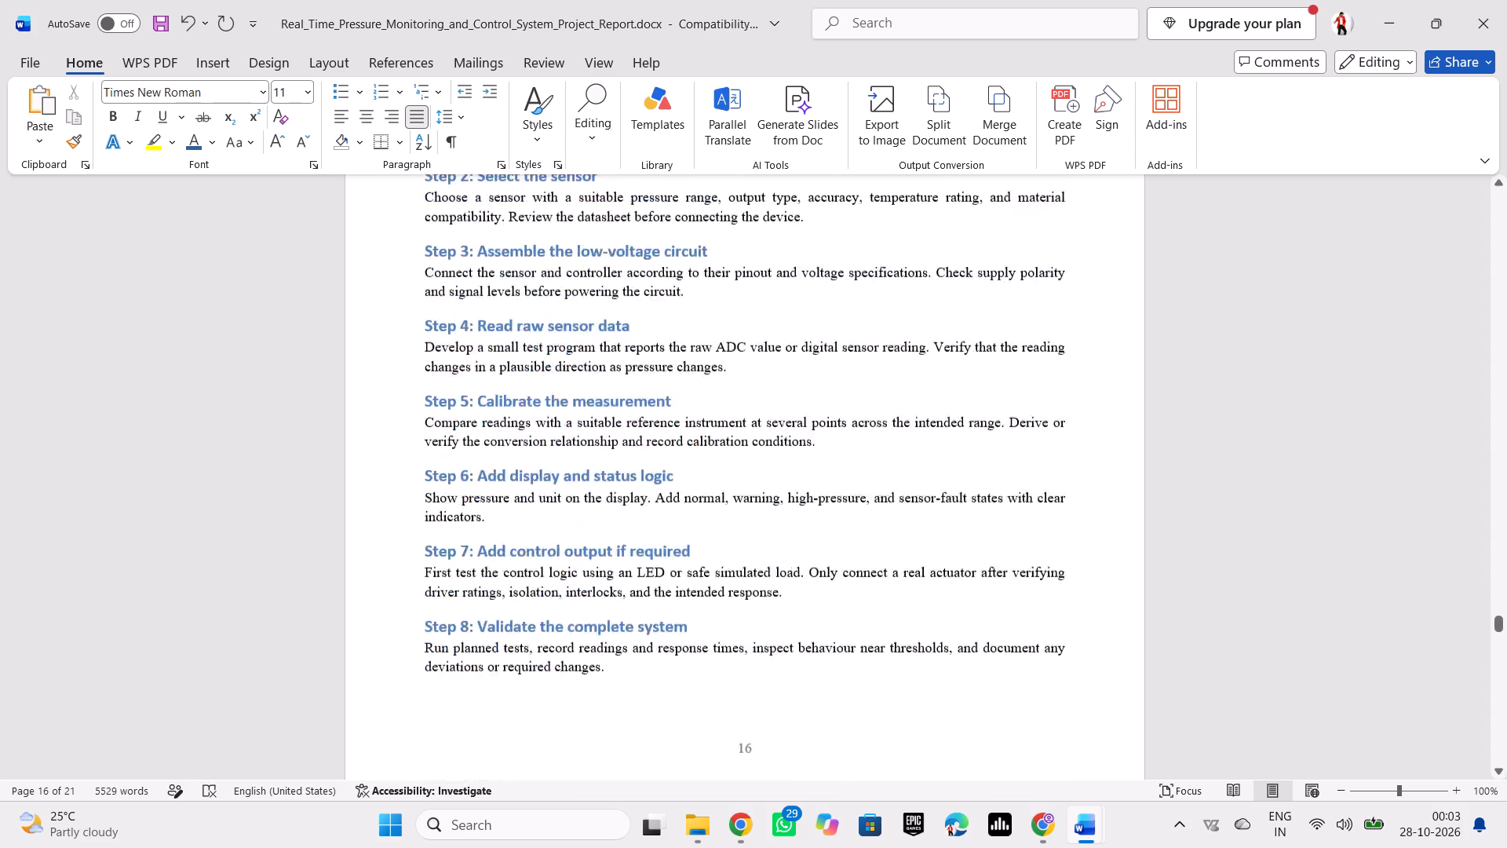
pyautogui.scroll(-5, 711, 333)
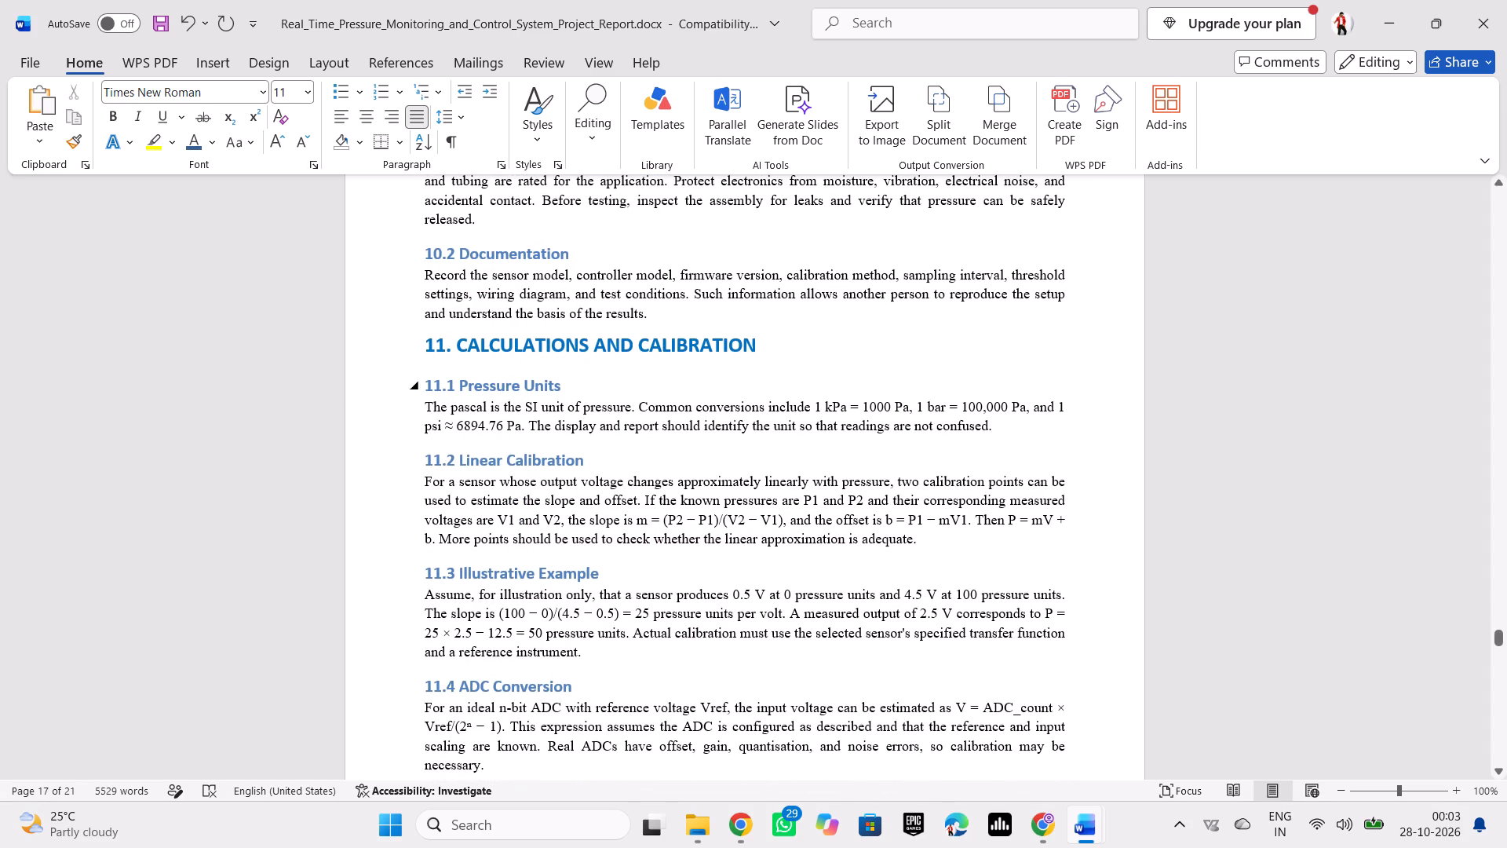
pyautogui.moveTo(767, 342); pyautogui.dragTo(440, 341)
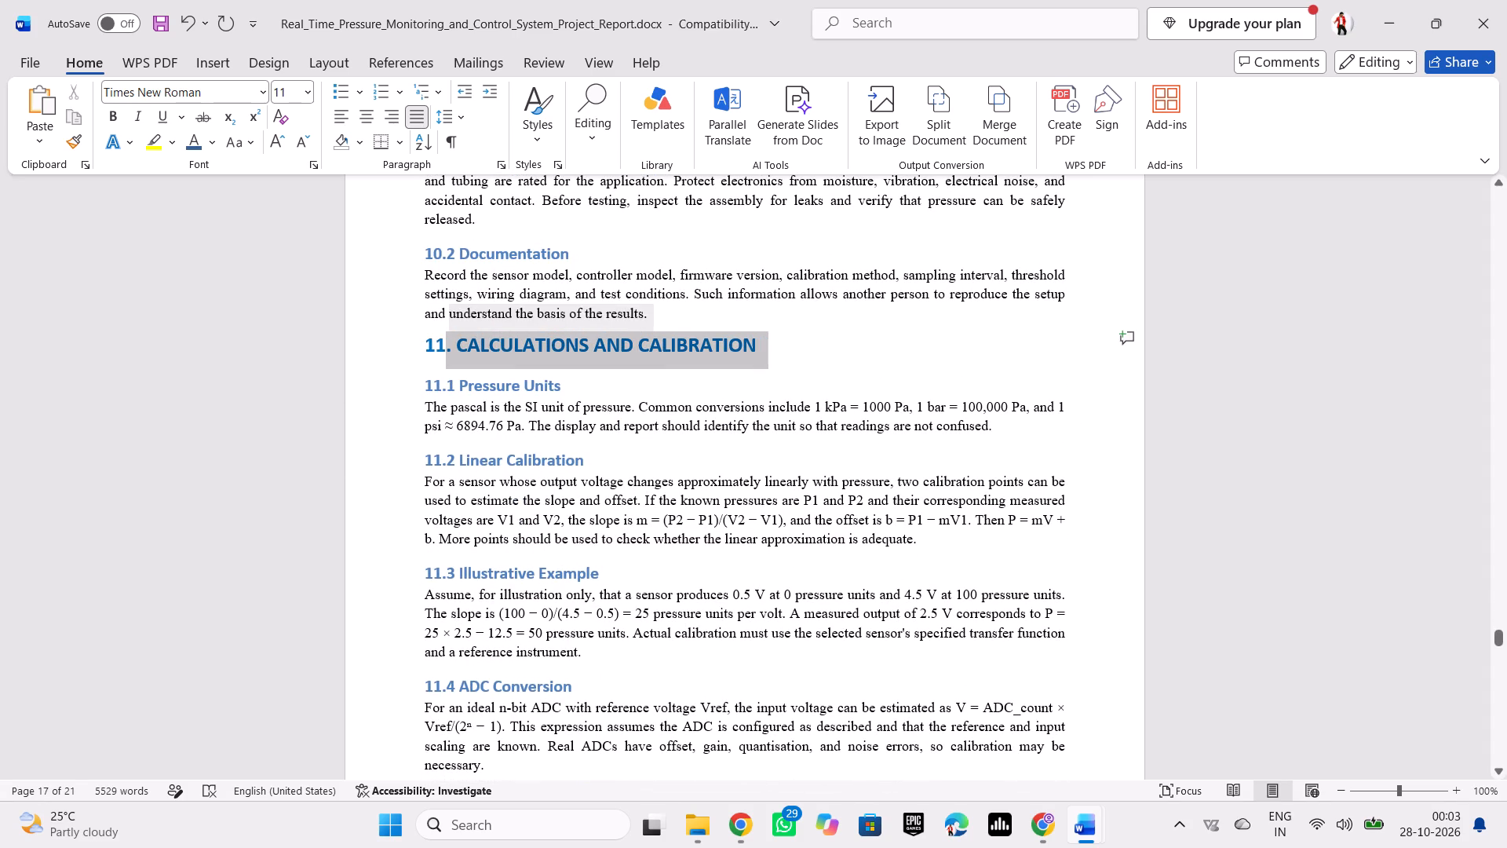
pyautogui.moveTo(440, 341); pyautogui.dragTo(418, 348)
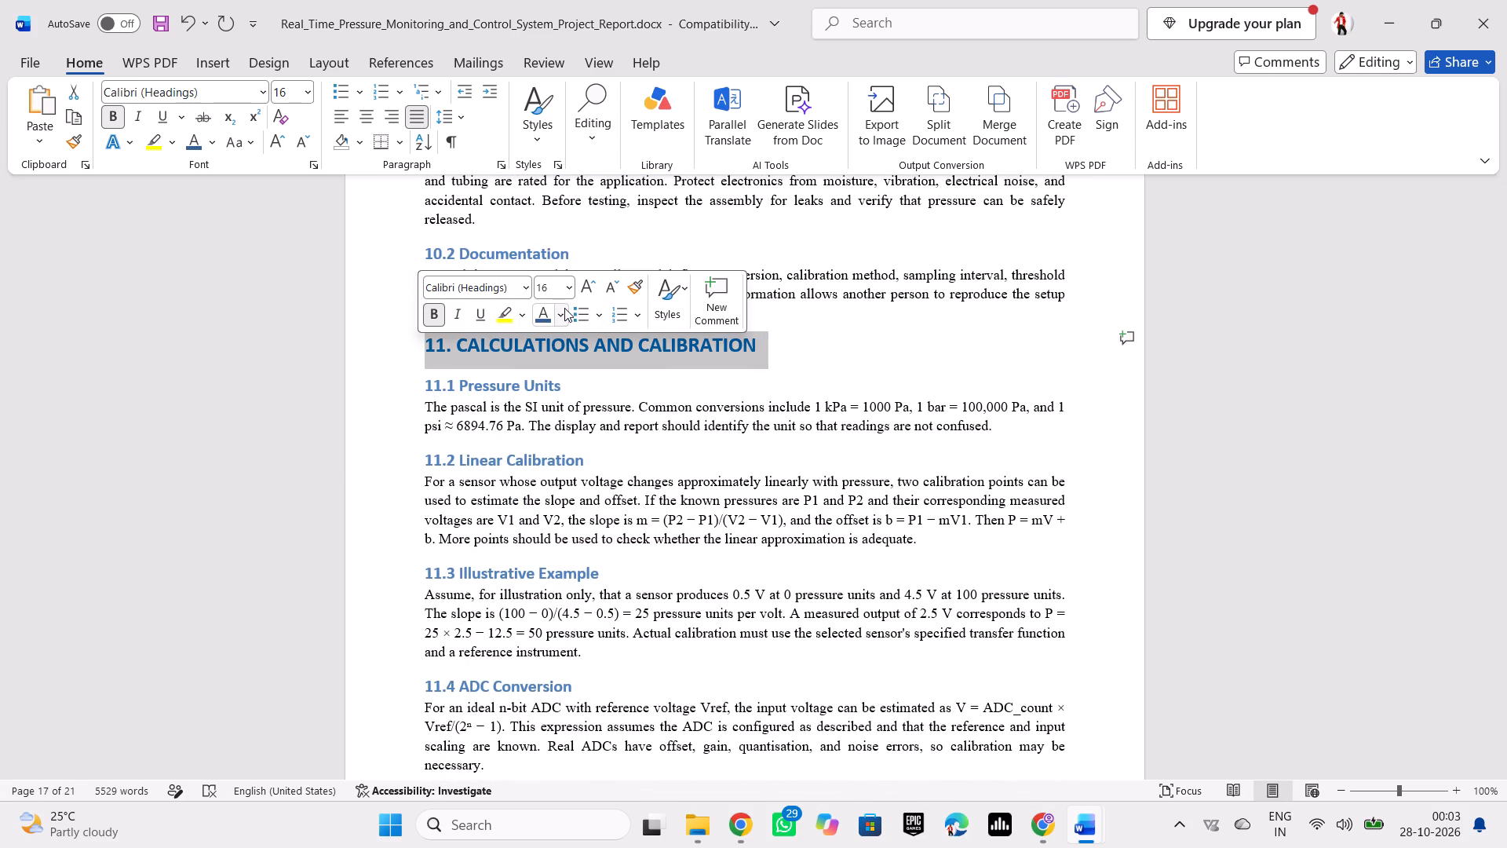
pyautogui.click(564, 308)
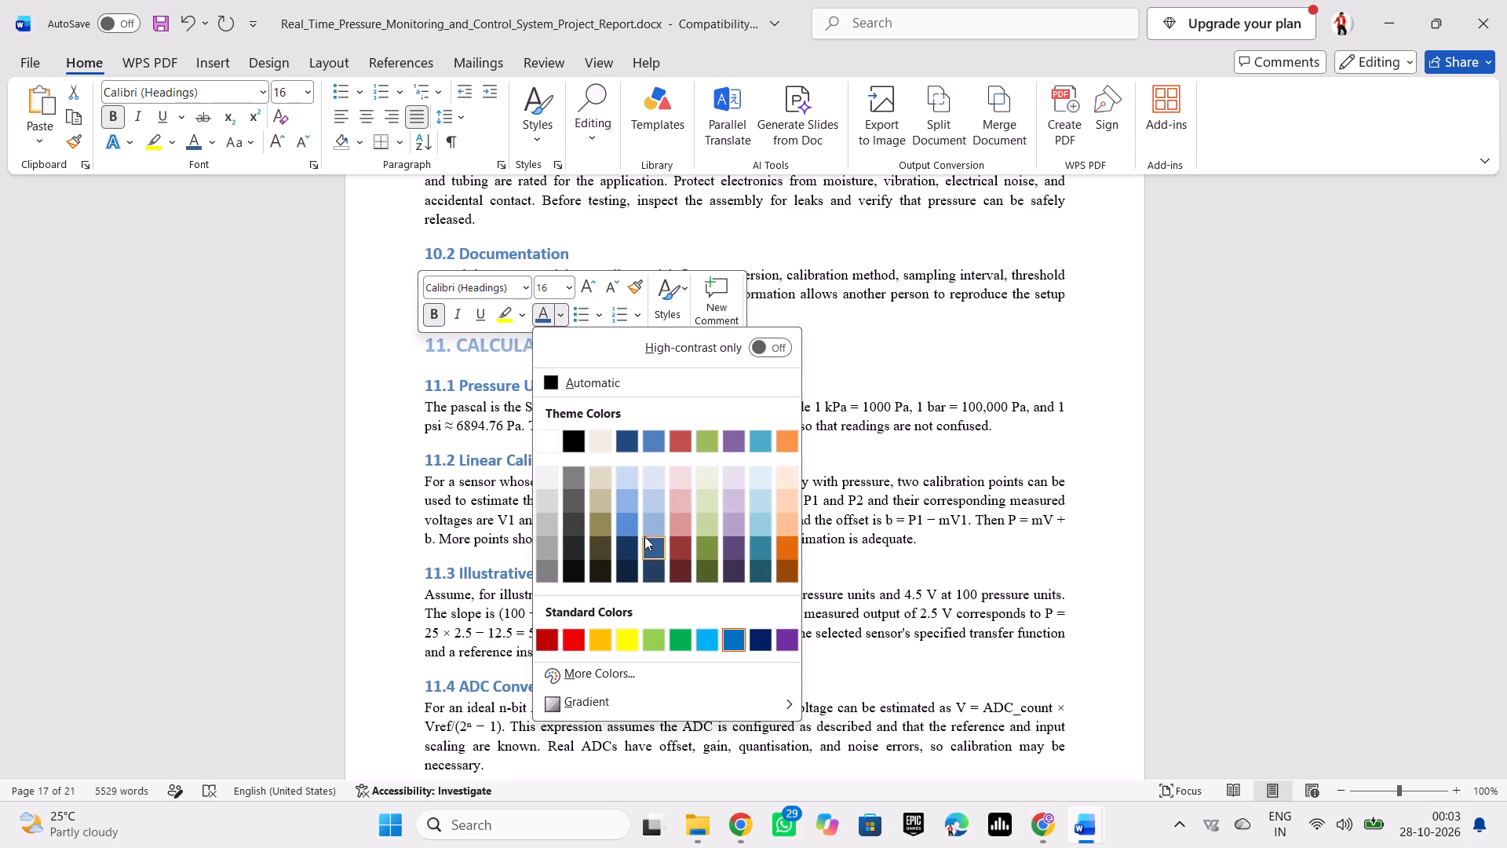
pyautogui.click(645, 538)
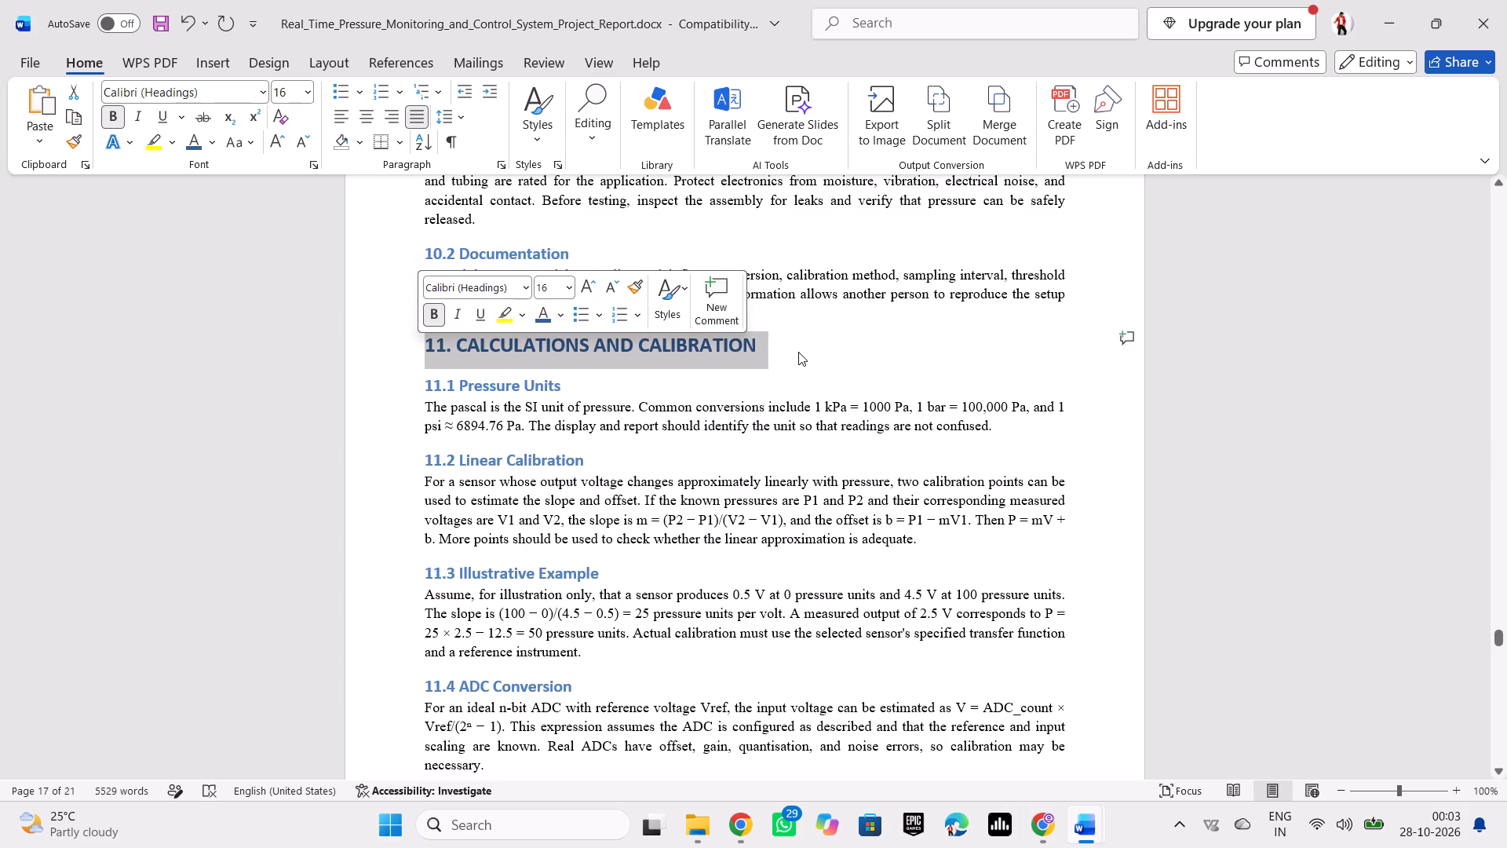
pyautogui.click(798, 352)
# Insert a blank line between the 10.2 Documentation paragraph and the "11. CALCULATIONS AND CALIBRATION" heading.
pyautogui.click(687, 318)
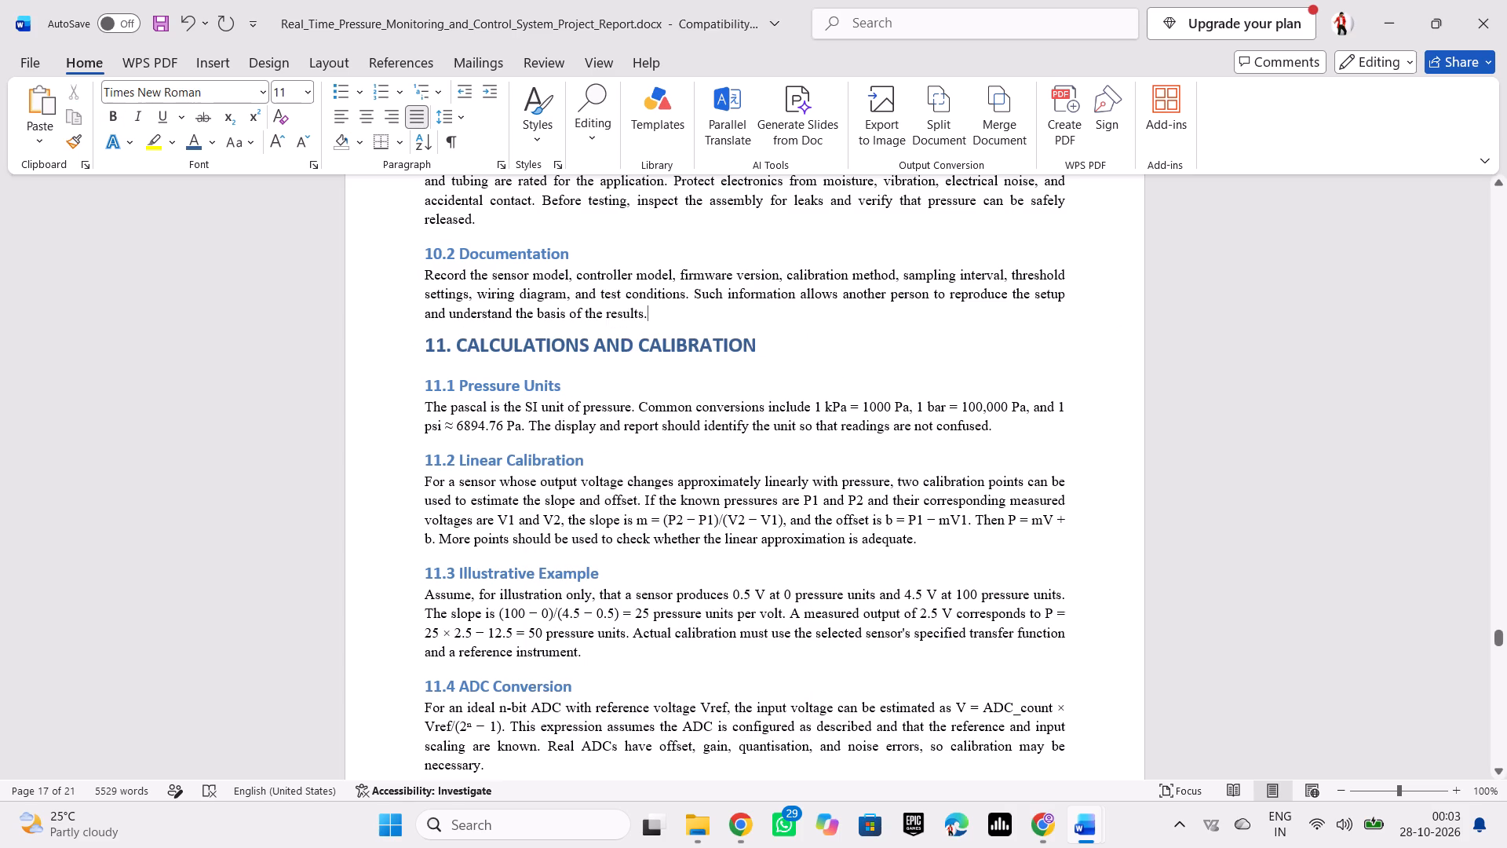
pyautogui.press('Return')
# Remove the empty page before "12. TESTING, RESULTS, AND DISCUSSION" so the heading directly follows page 17.
pyautogui.scroll(-4, 687, 318)
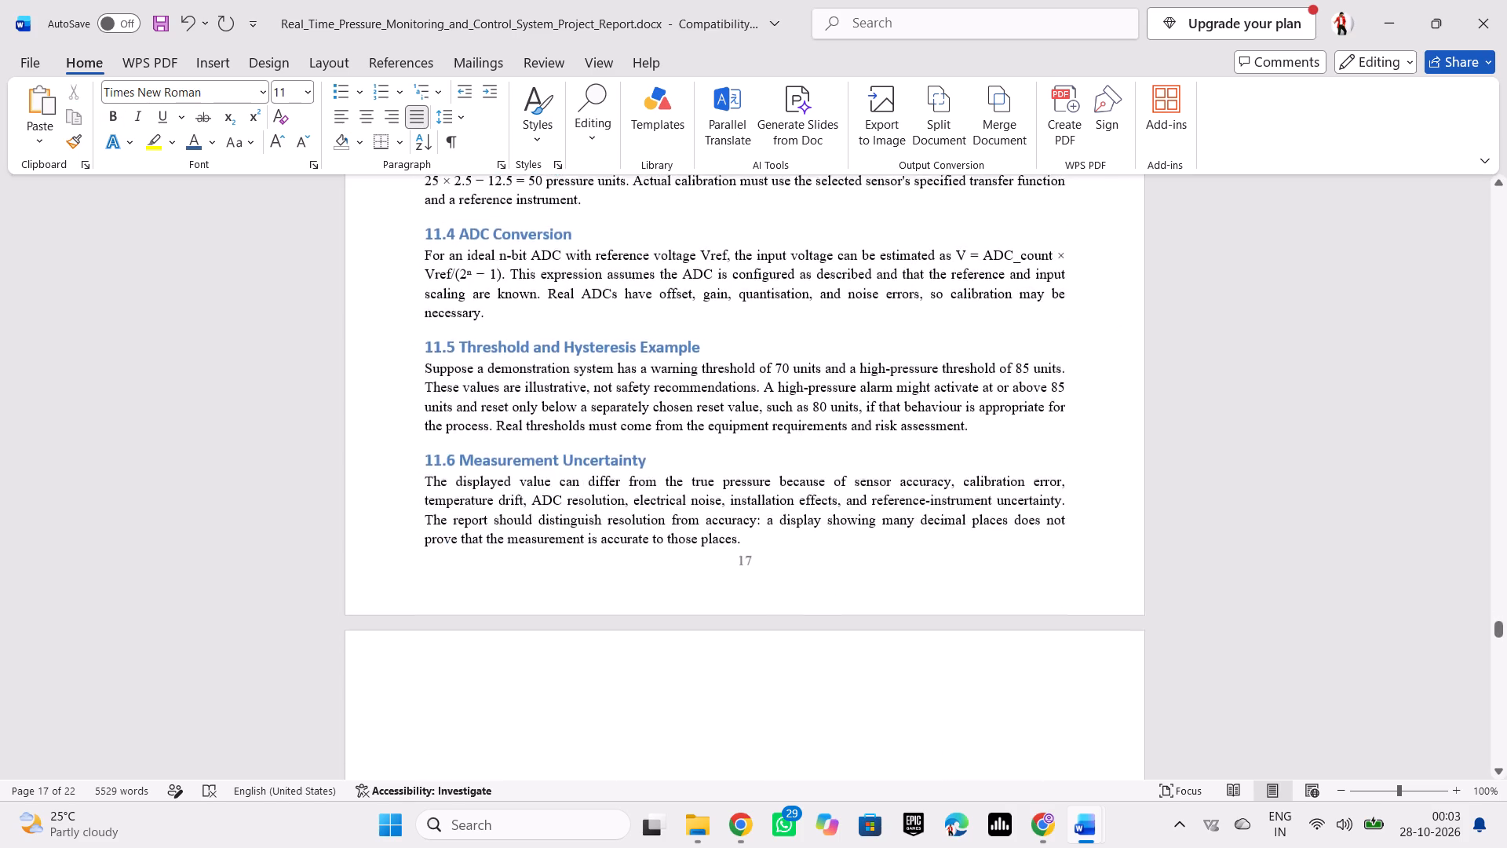
pyautogui.scroll(-8, 687, 318)
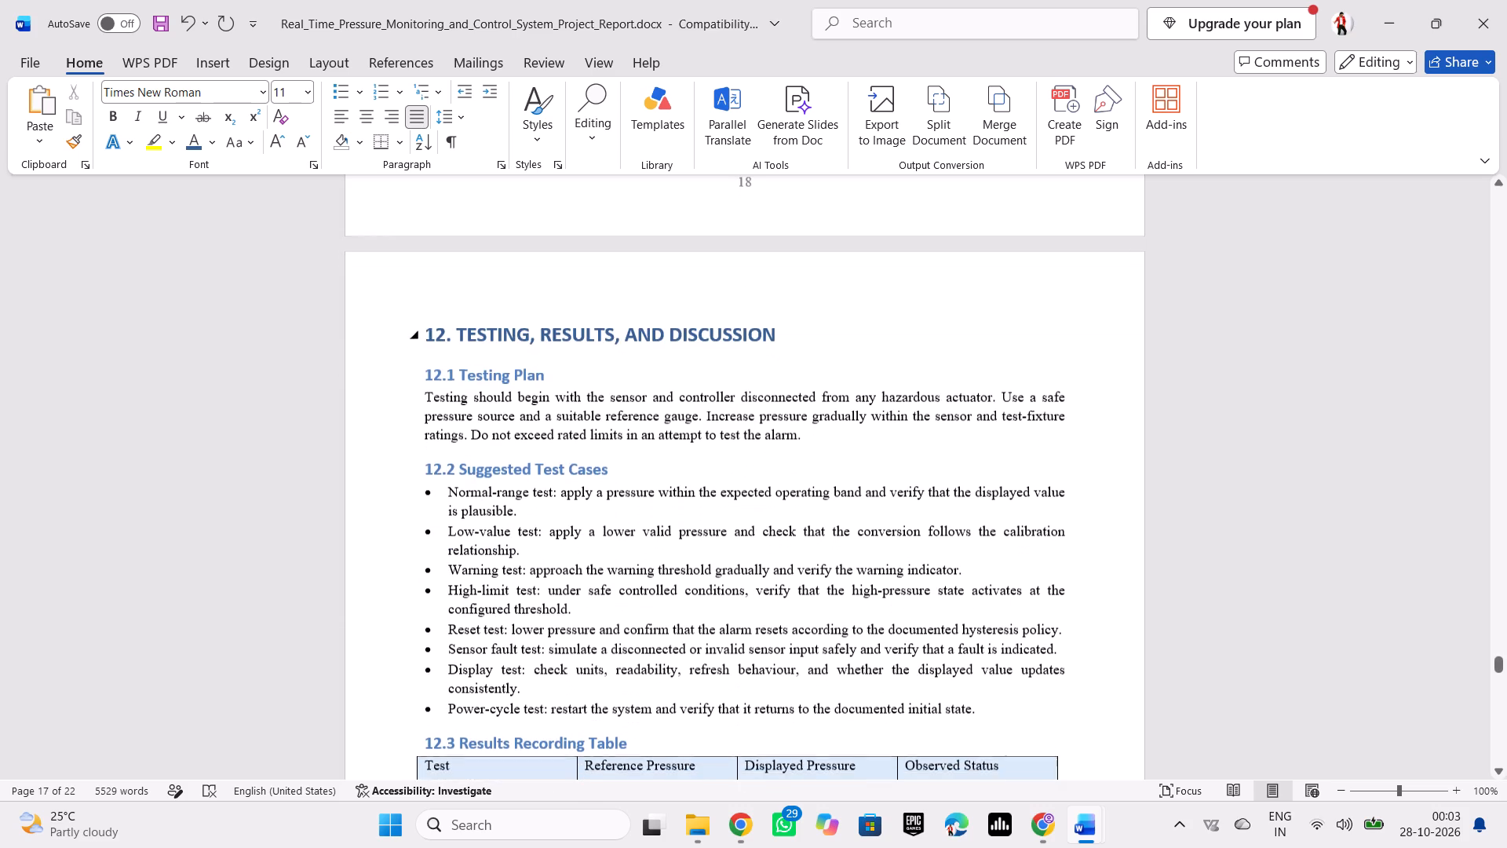
pyautogui.click(432, 340)
pyautogui.press('Left')
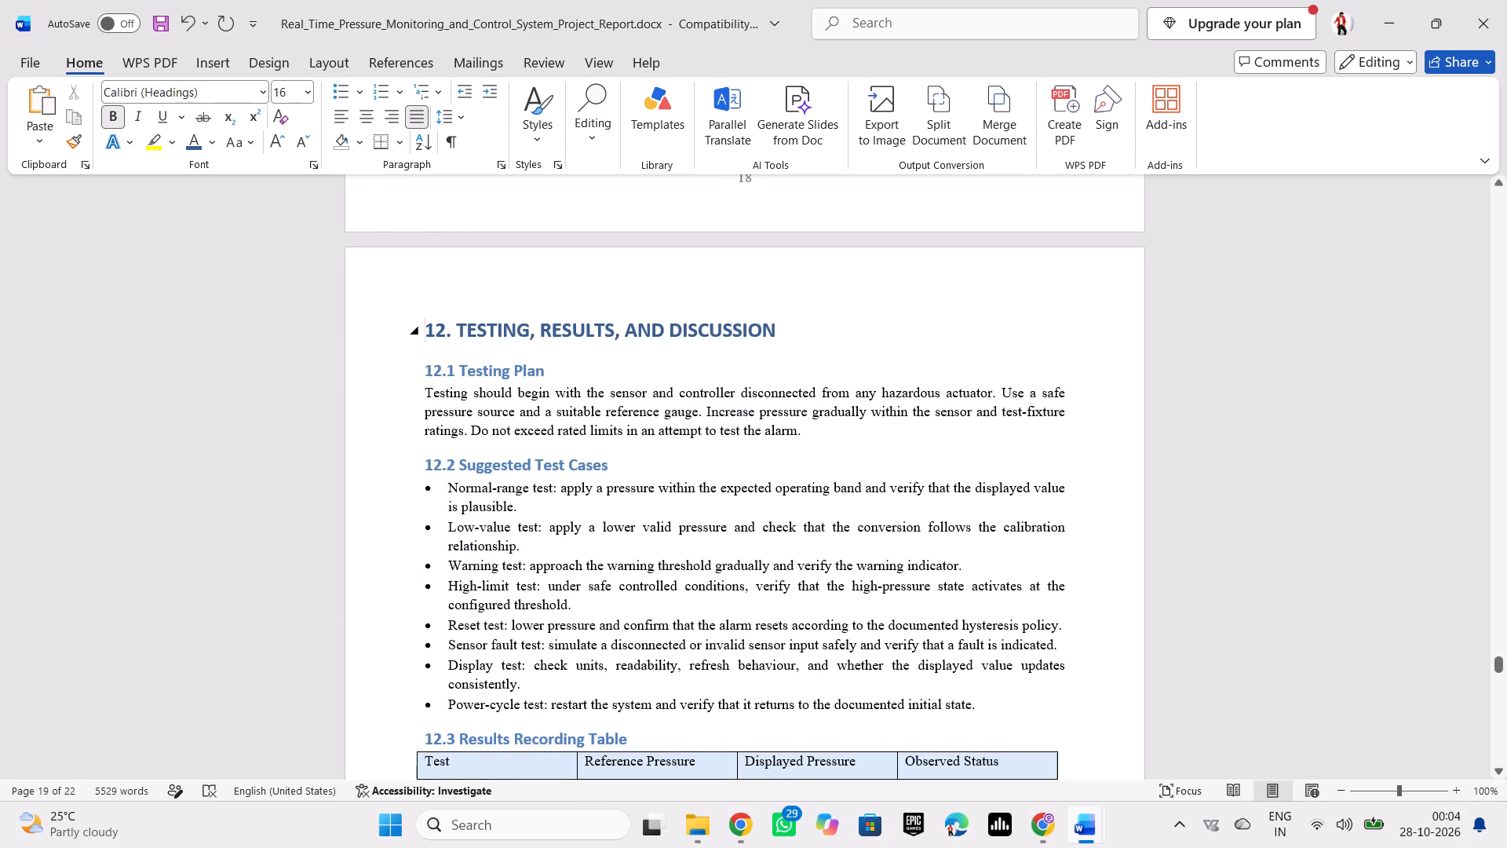
pyautogui.press('BackSpace')
pyautogui.press('BackSpace')
# Format the "12. TESTING, RESULTS, AND DISCUSSION" heading as bold Calibri (Headings), size 16, in the darker theme blue.
pyautogui.scroll(2, 432, 340)
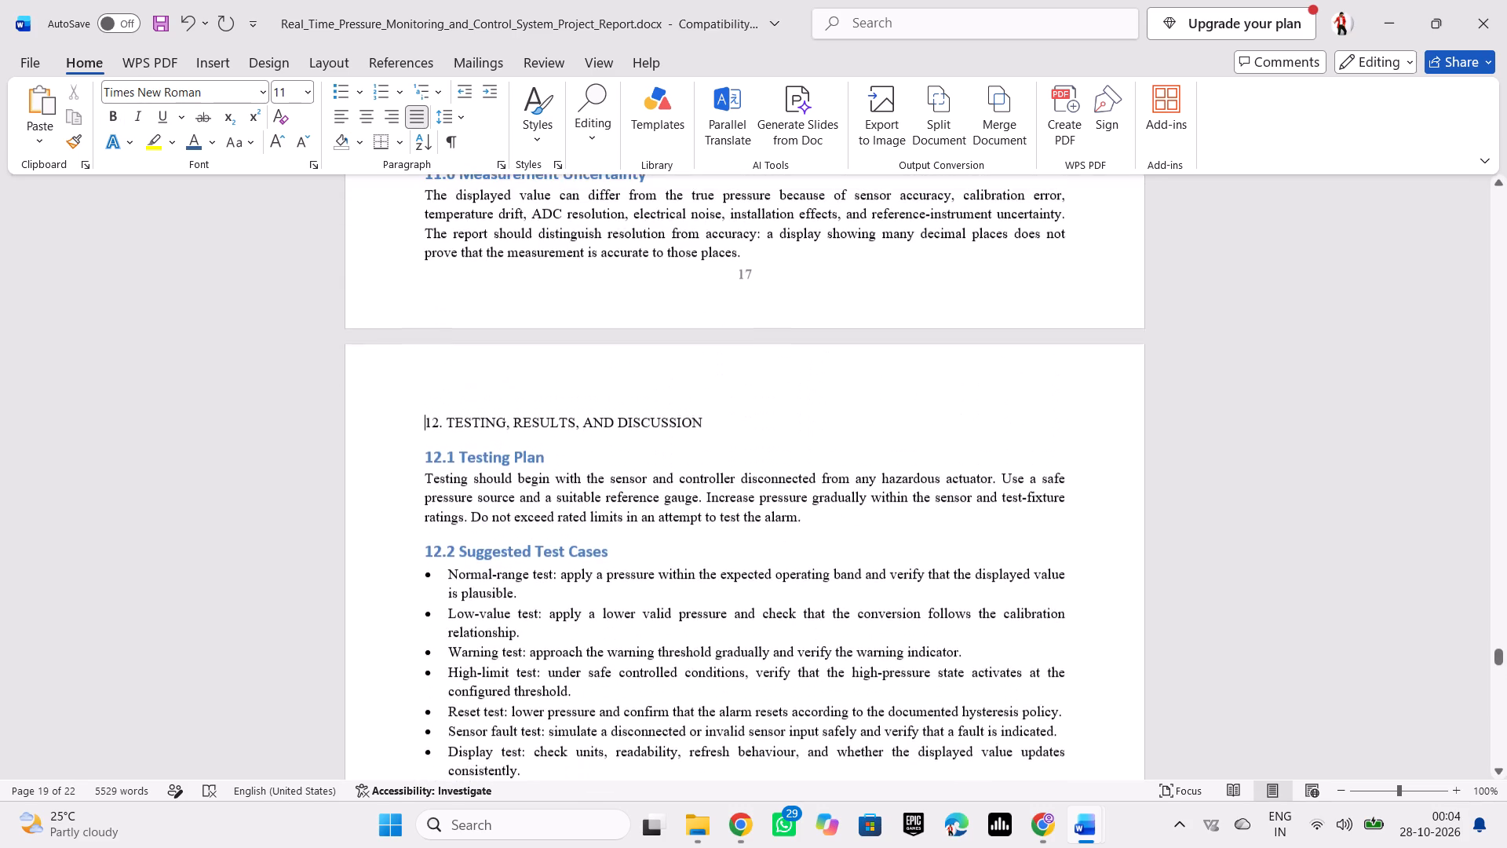
pyautogui.scroll(1, 432, 340)
pyautogui.moveTo(724, 484); pyautogui.dragTo(429, 484)
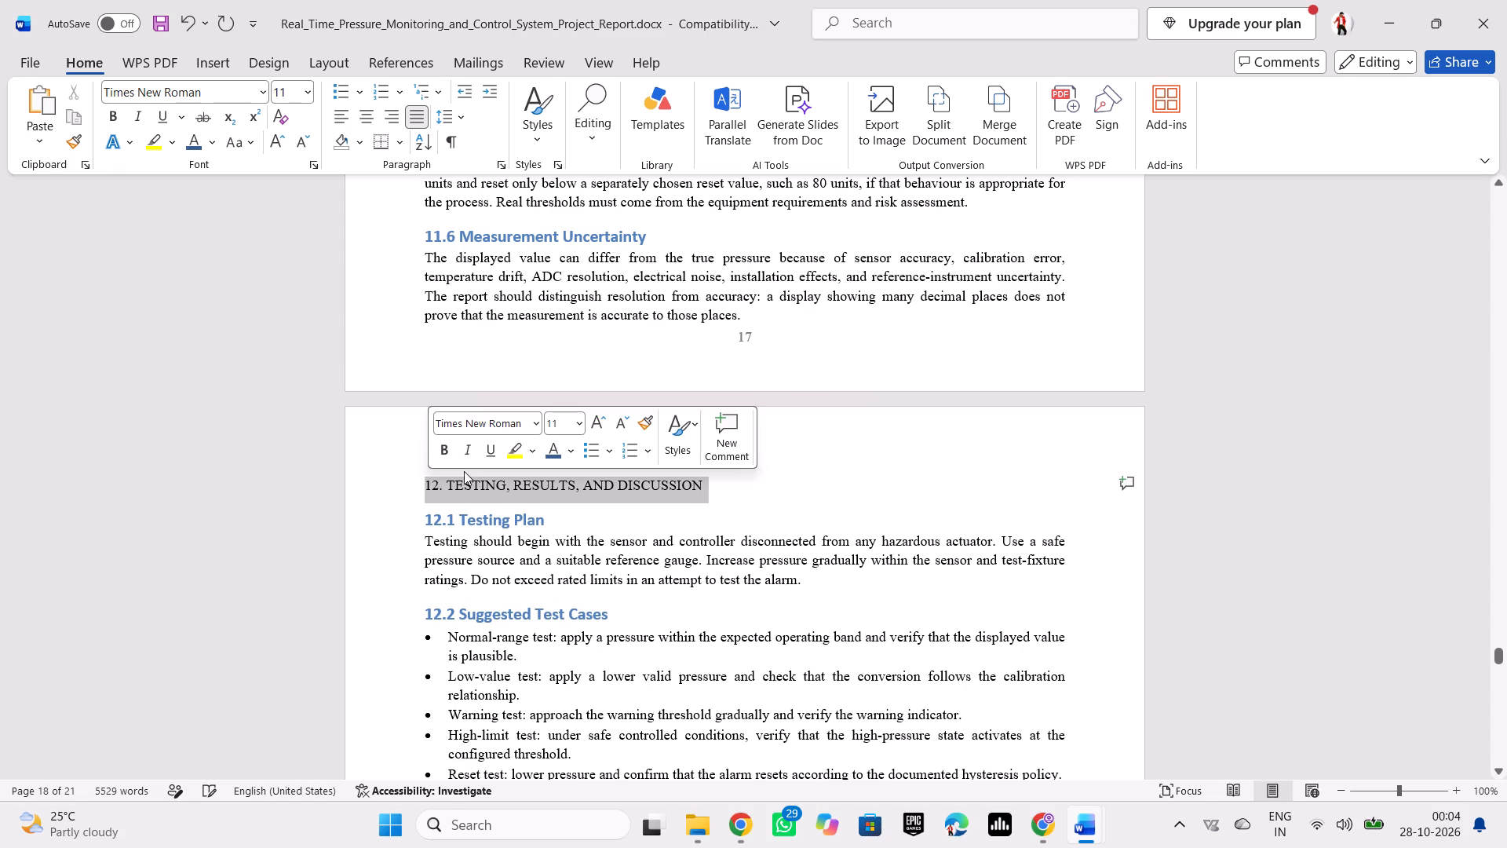
pyautogui.click(454, 455)
pyautogui.click(492, 415)
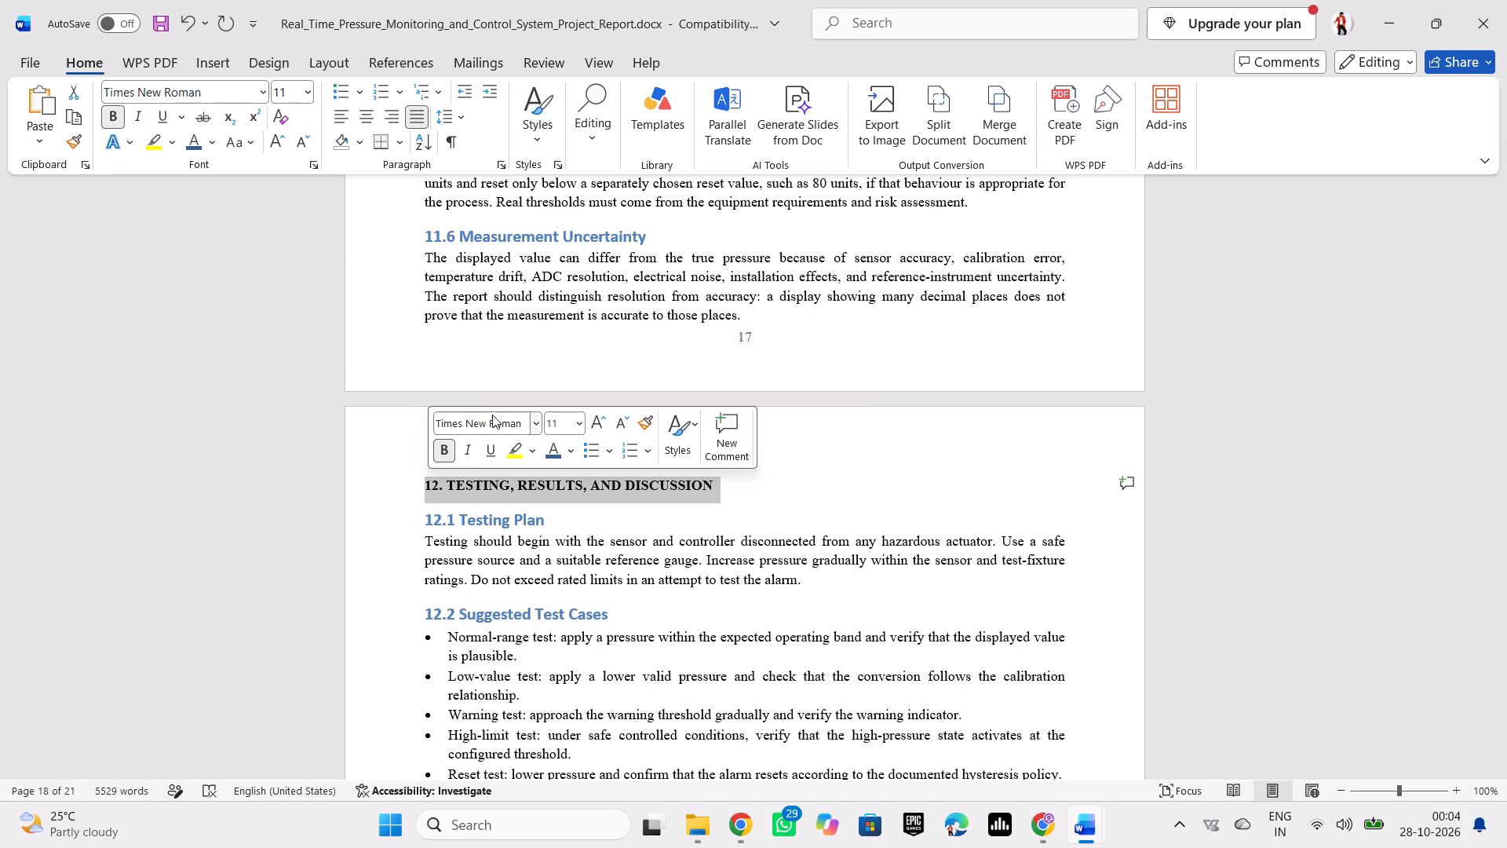
pyautogui.click(485, 426)
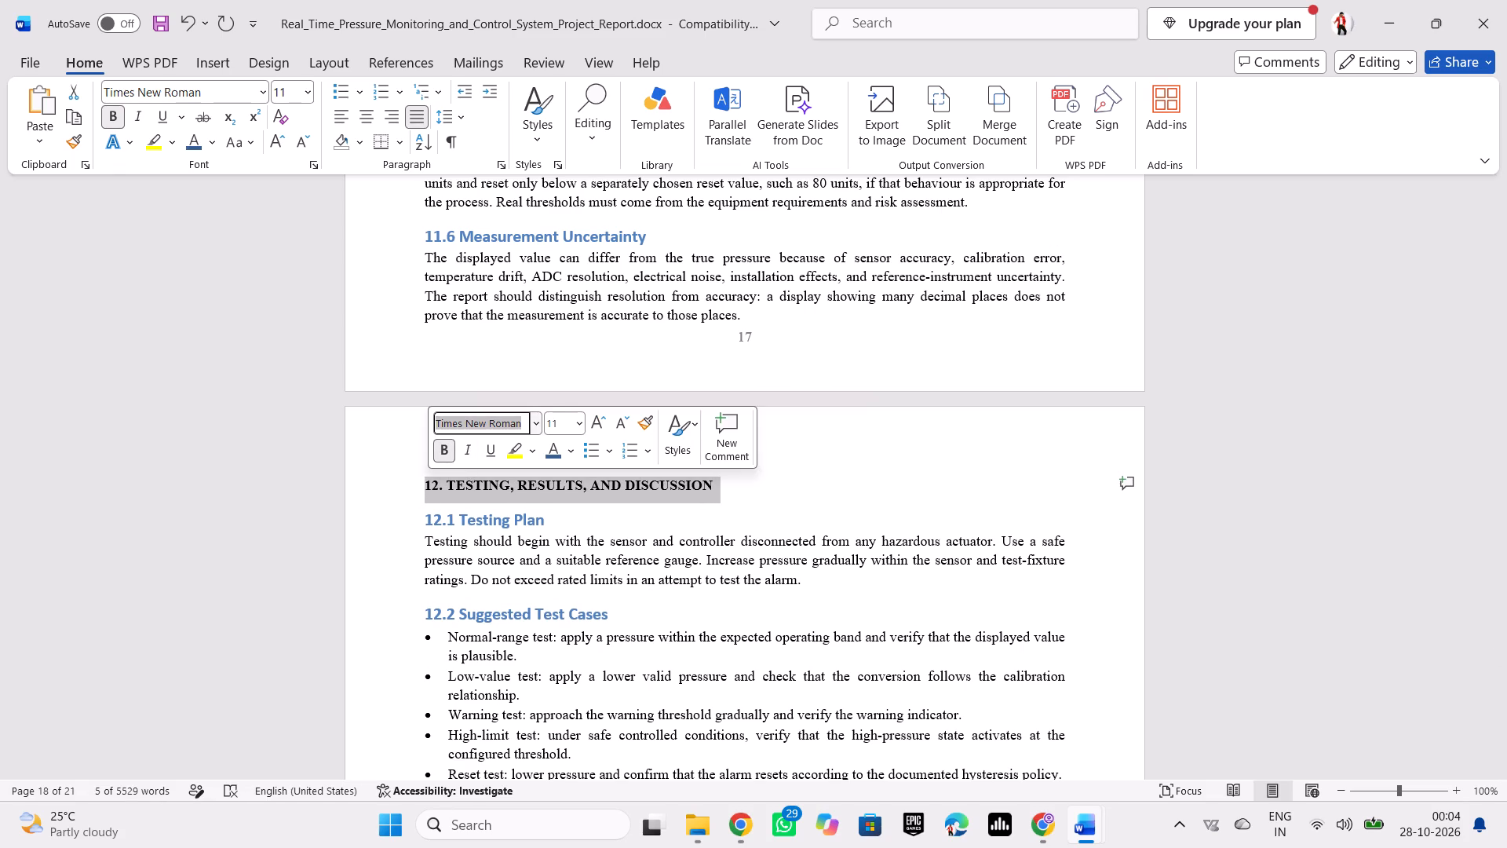
pyautogui.write('ca')
pyautogui.press('Return')
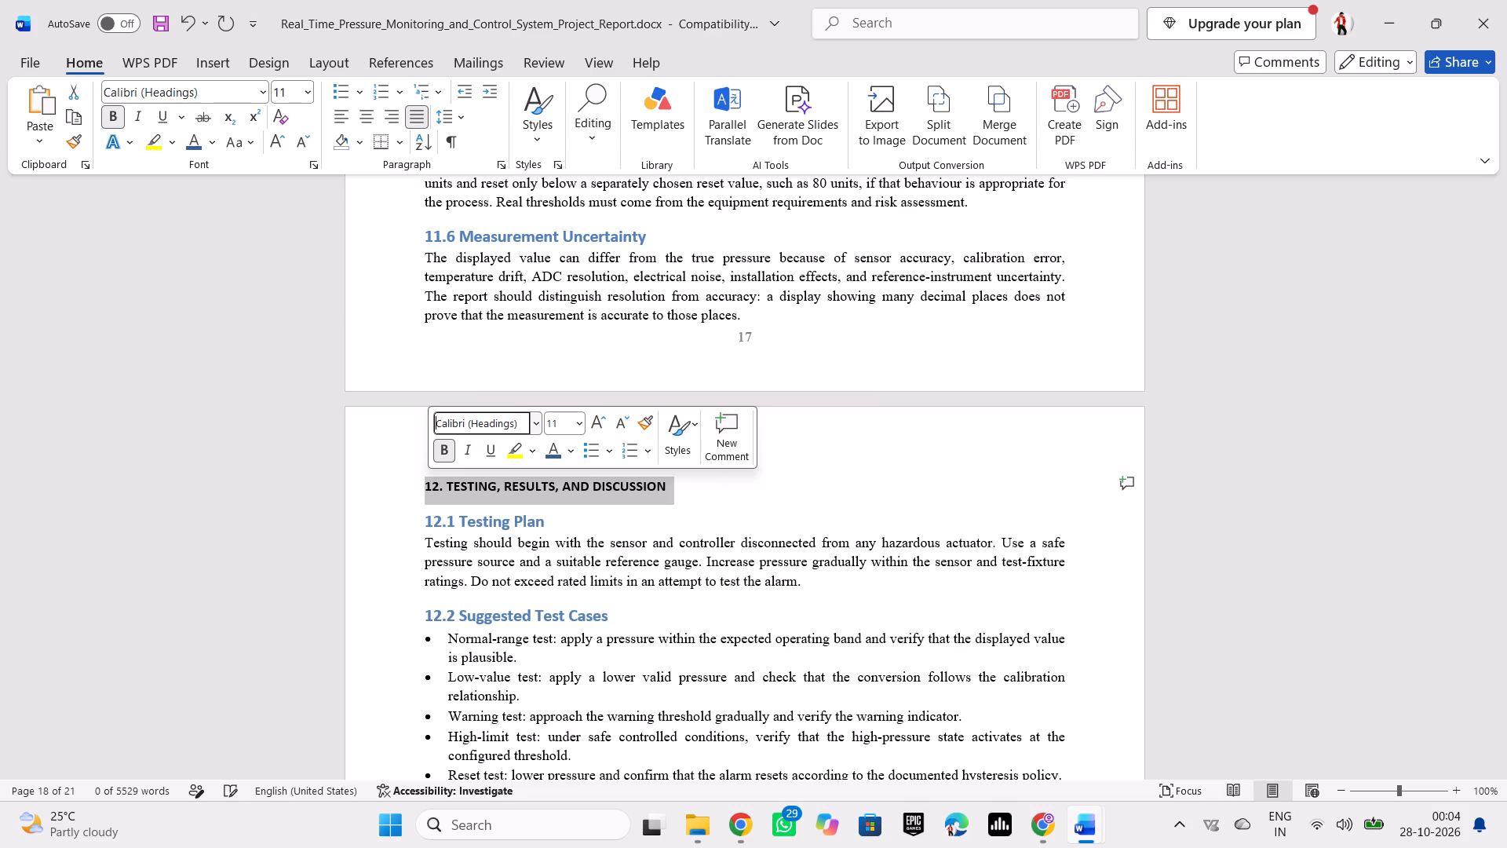
pyautogui.click(564, 423)
pyautogui.write('16')
pyautogui.press('Return')
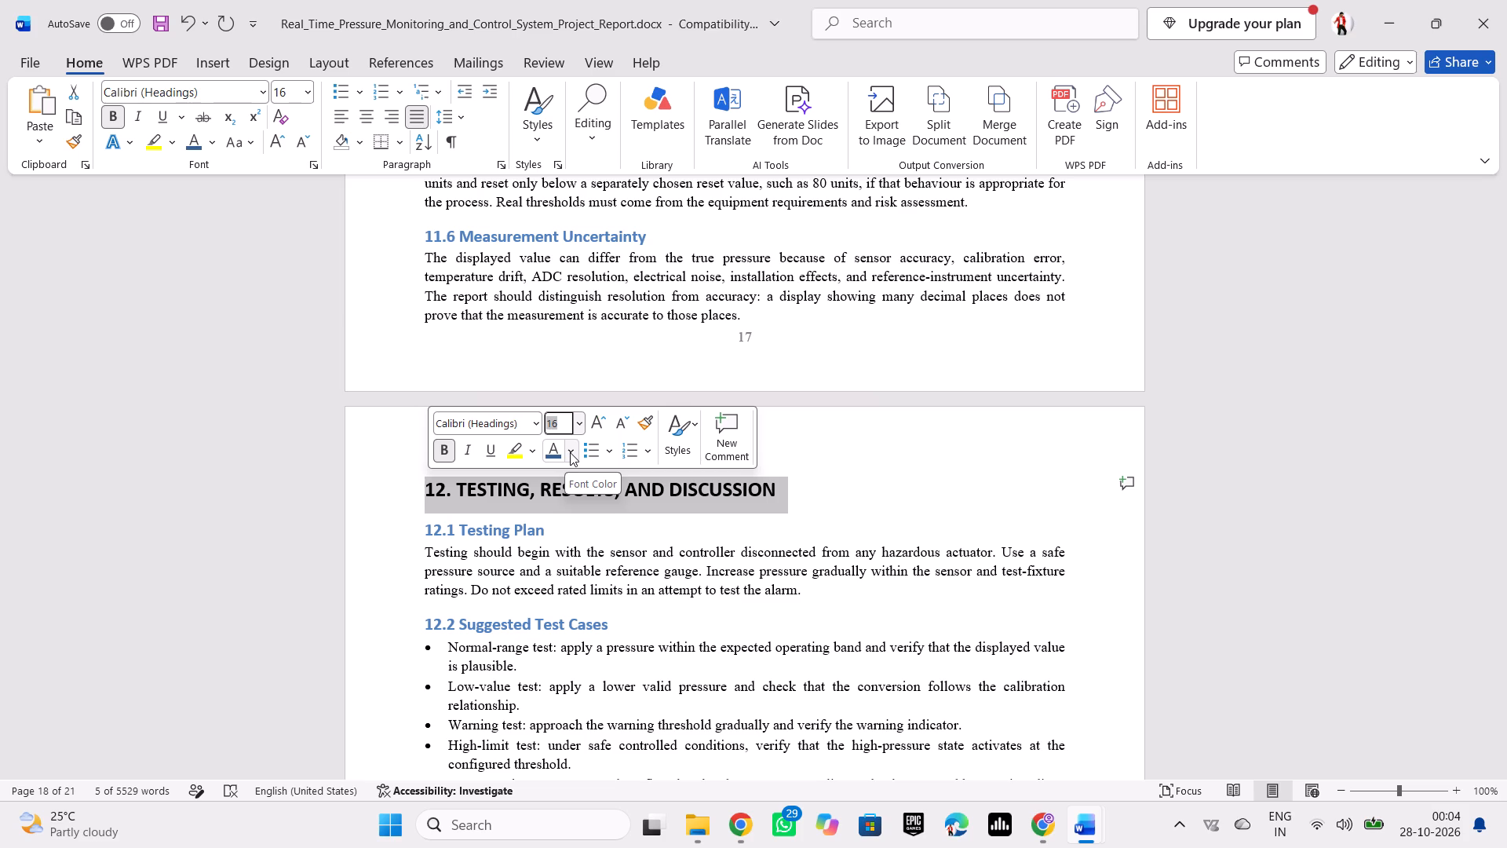
pyautogui.click(570, 452)
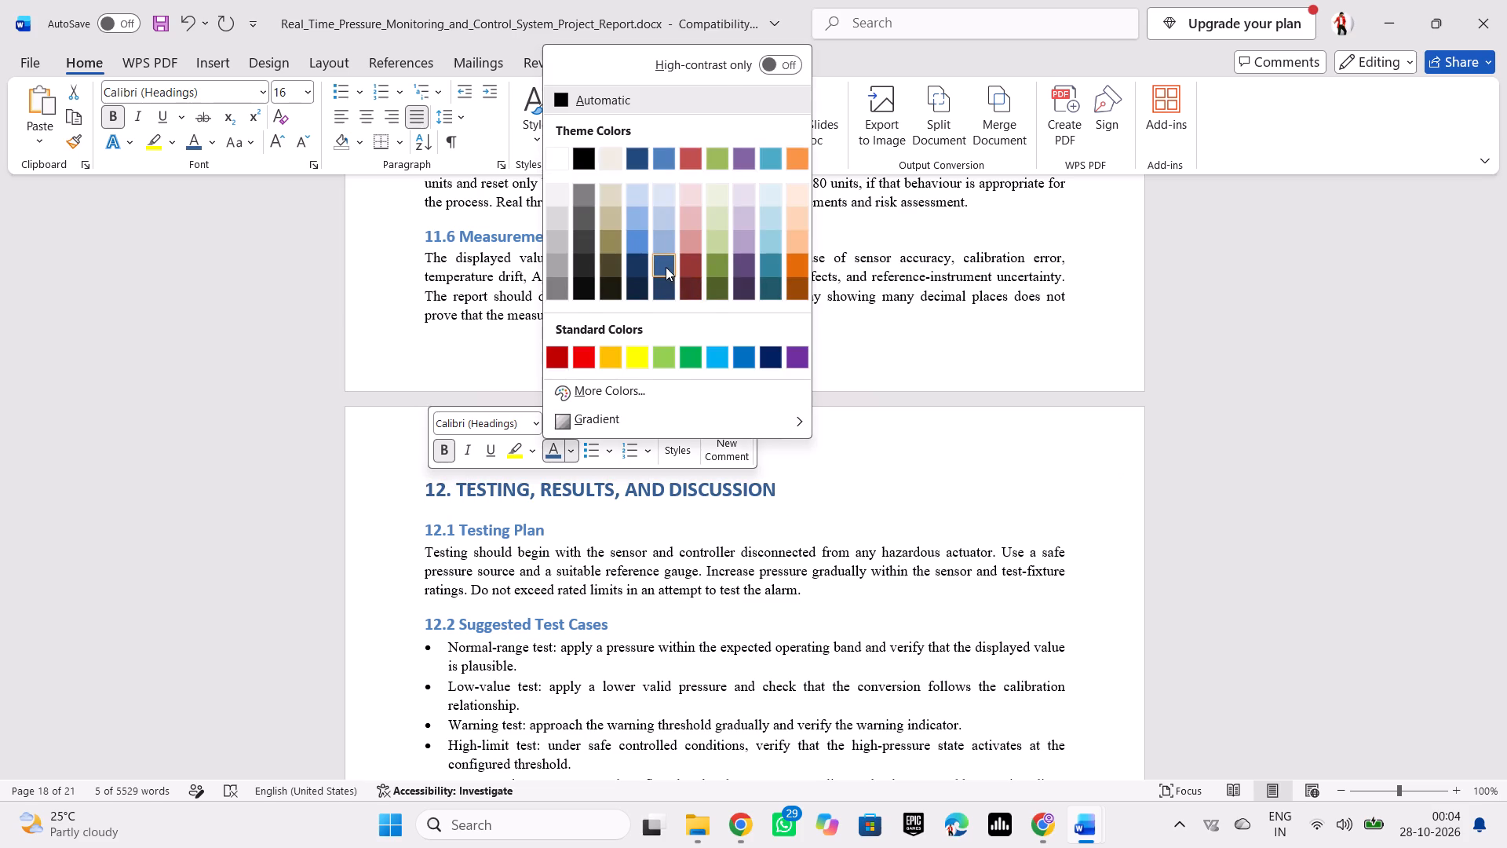
pyautogui.click(666, 267)
pyautogui.press('Return')
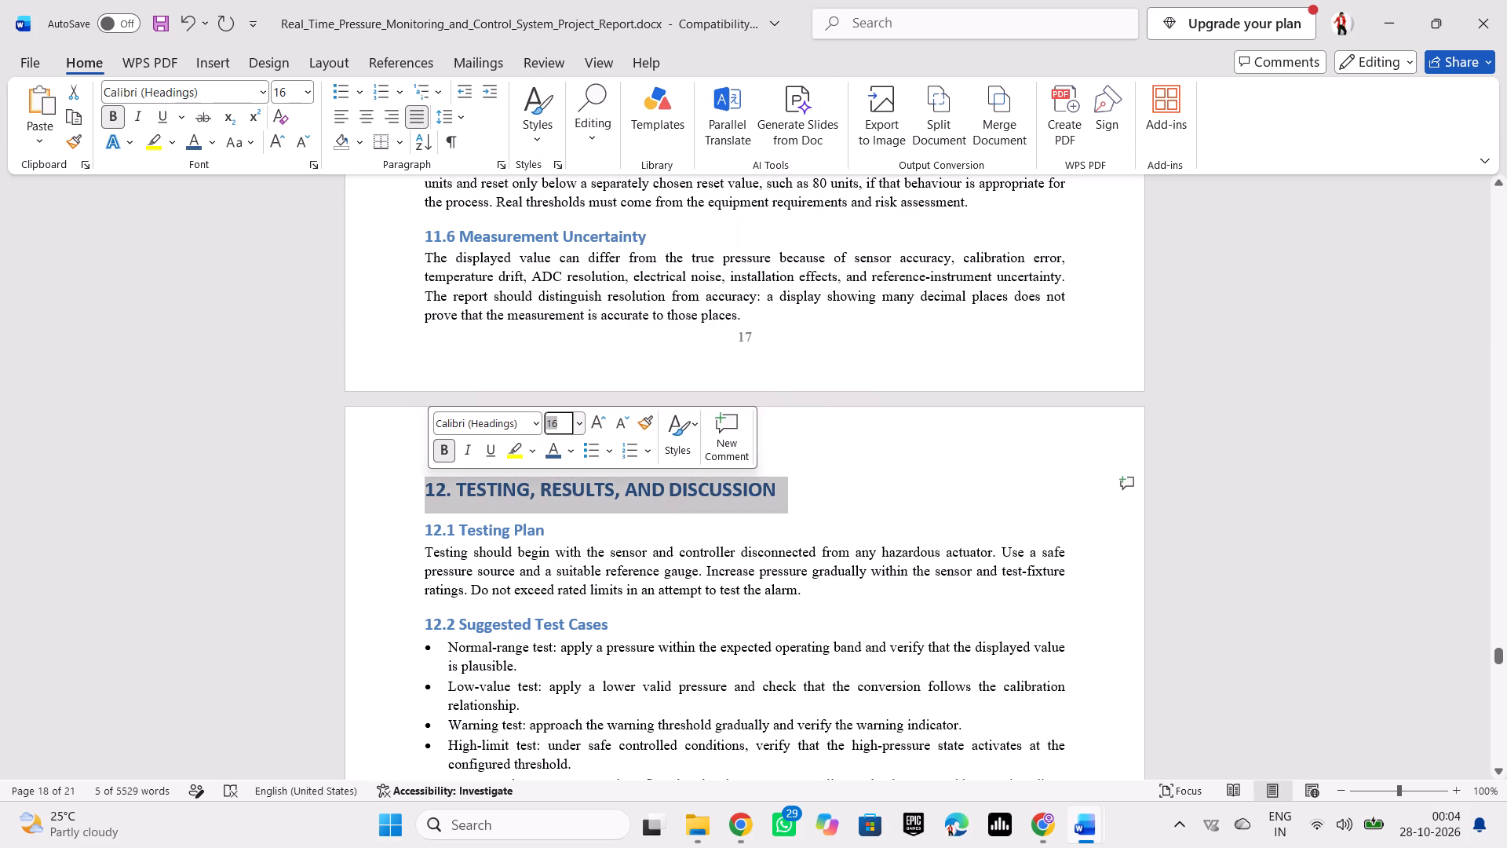
pyautogui.click(878, 451)
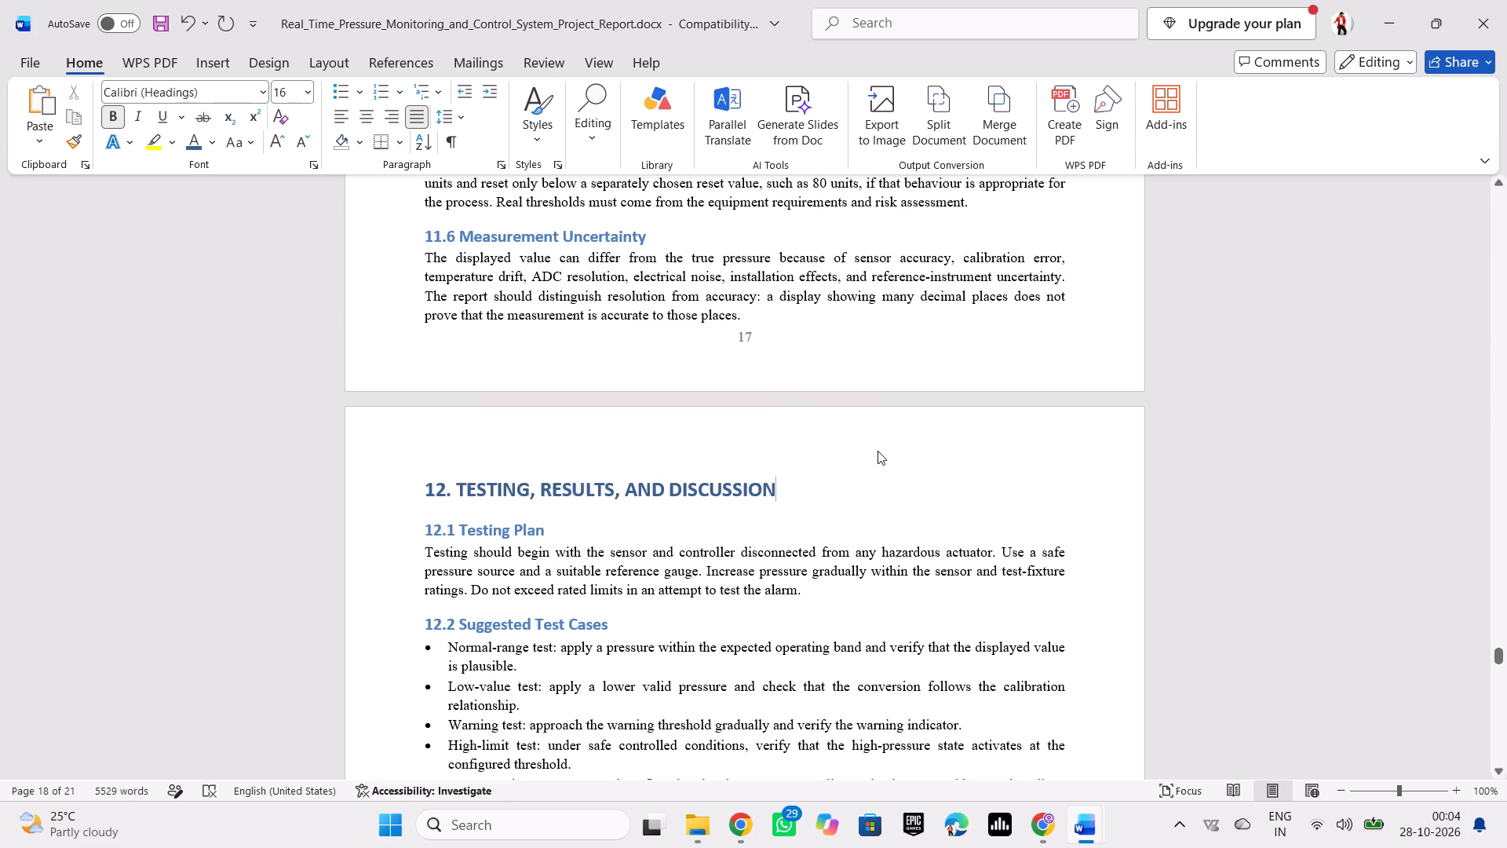
# Check headings, spacing and page breaks from section 12 through the "15. CONCLUSION" page.
pyautogui.scroll(-5, 878, 451)
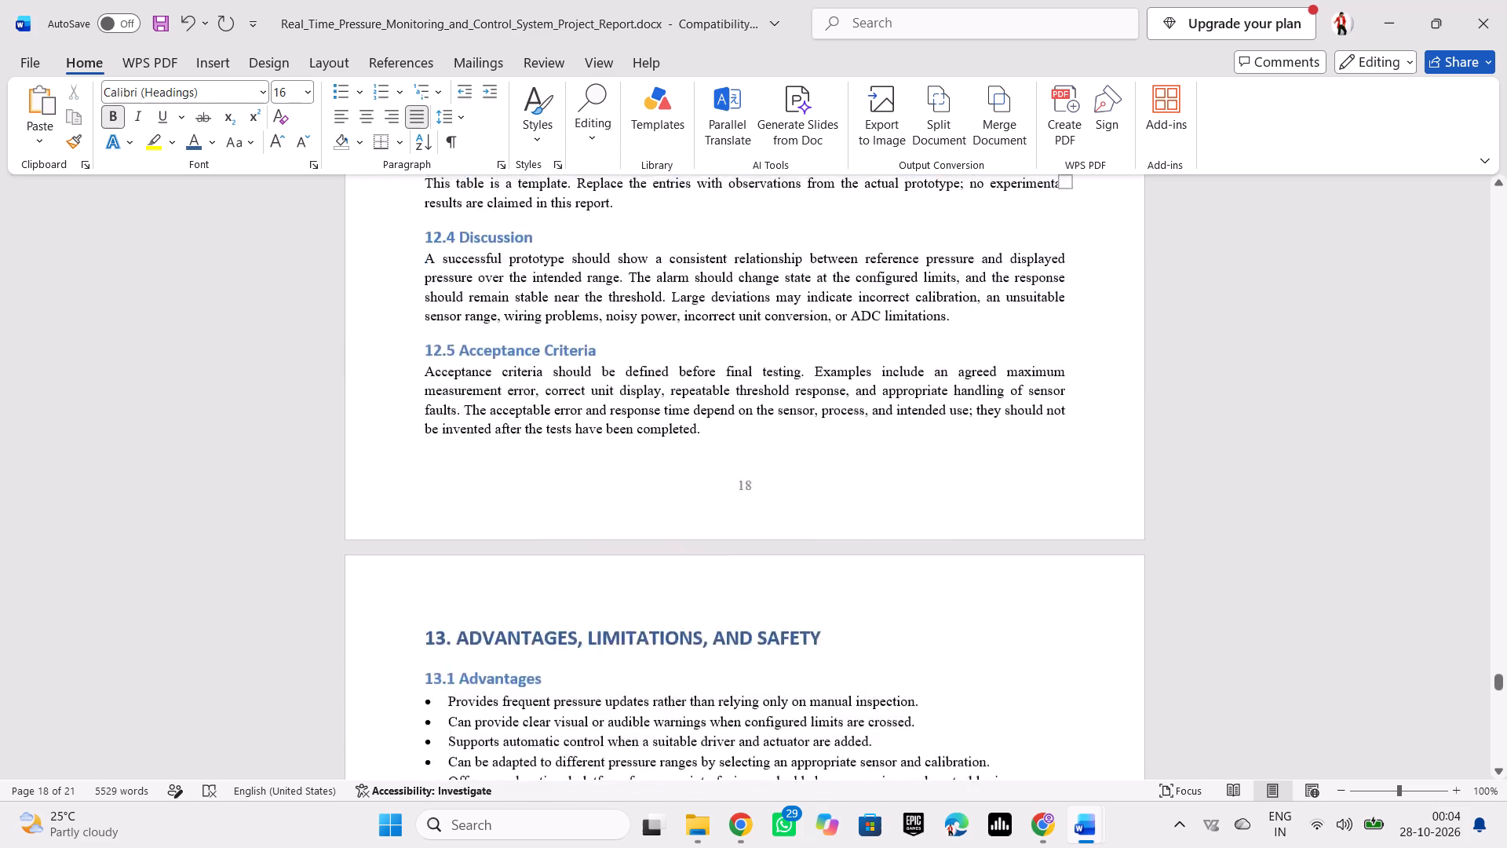
pyautogui.scroll(-4, 878, 451)
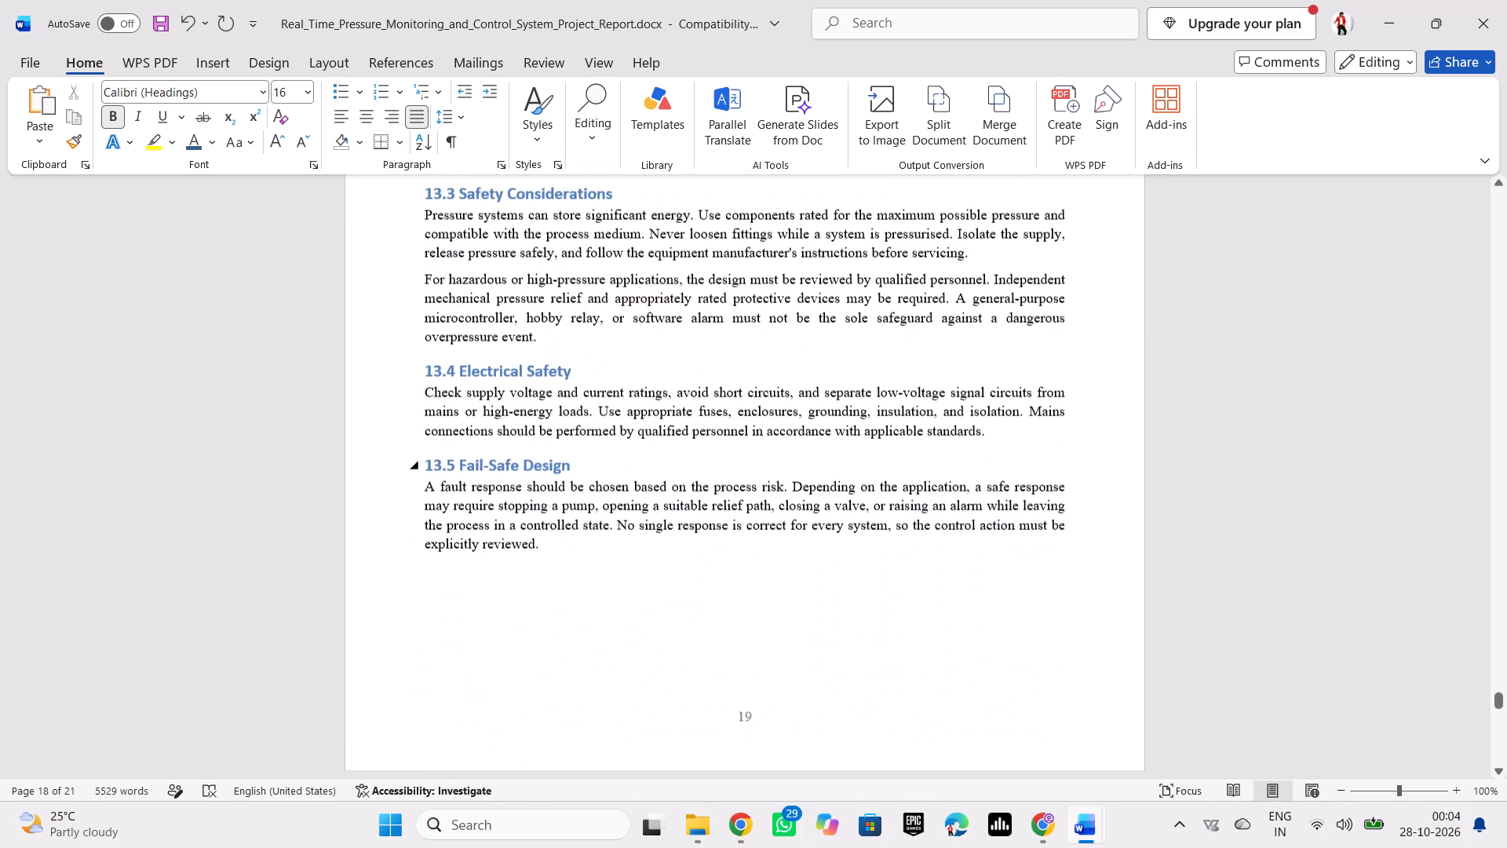
pyautogui.scroll(-6, 878, 451)
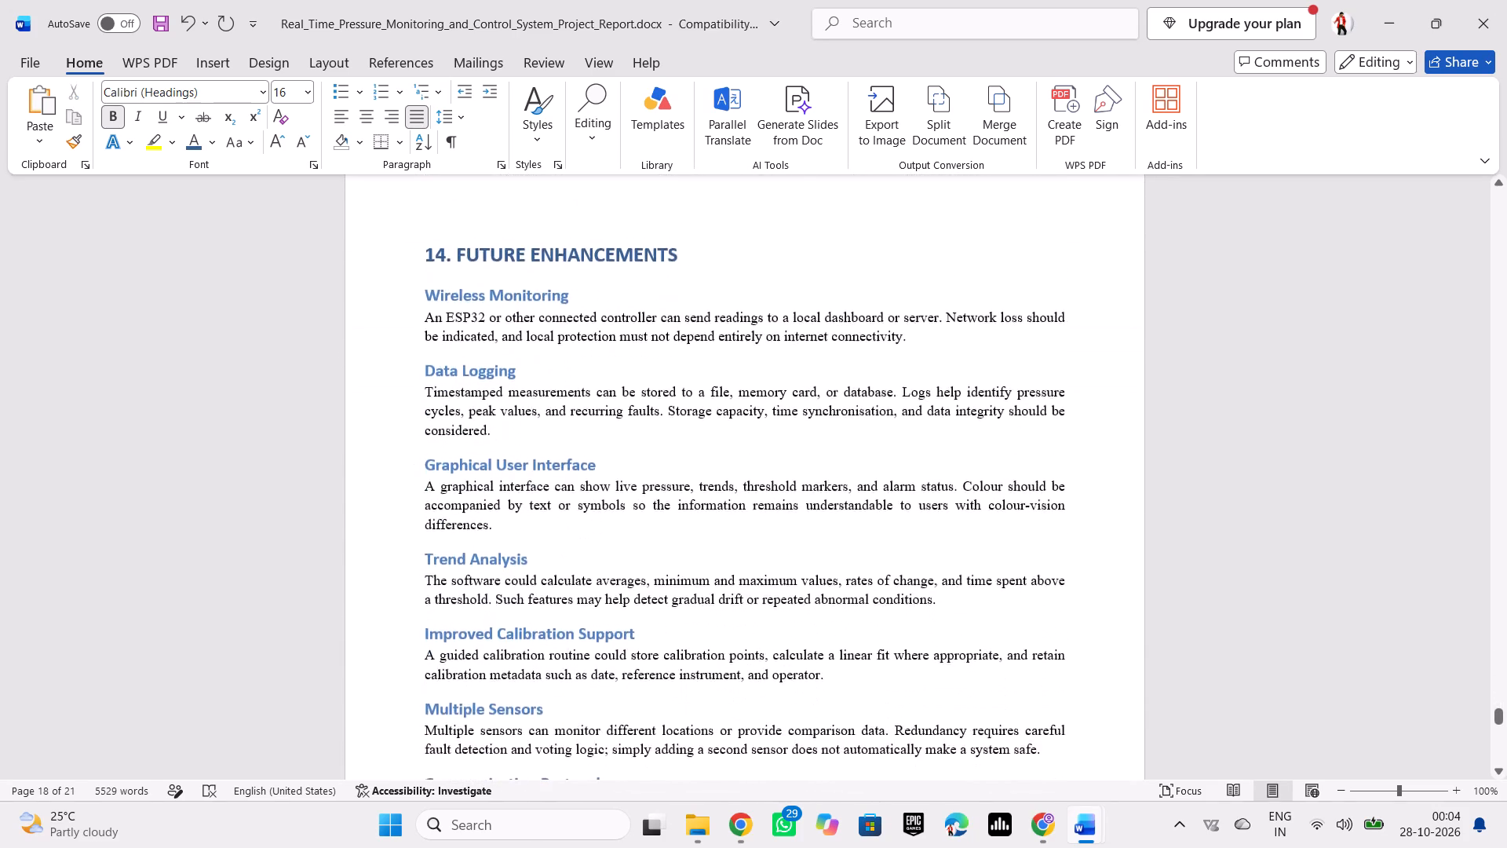
pyautogui.scroll(-6, 878, 451)
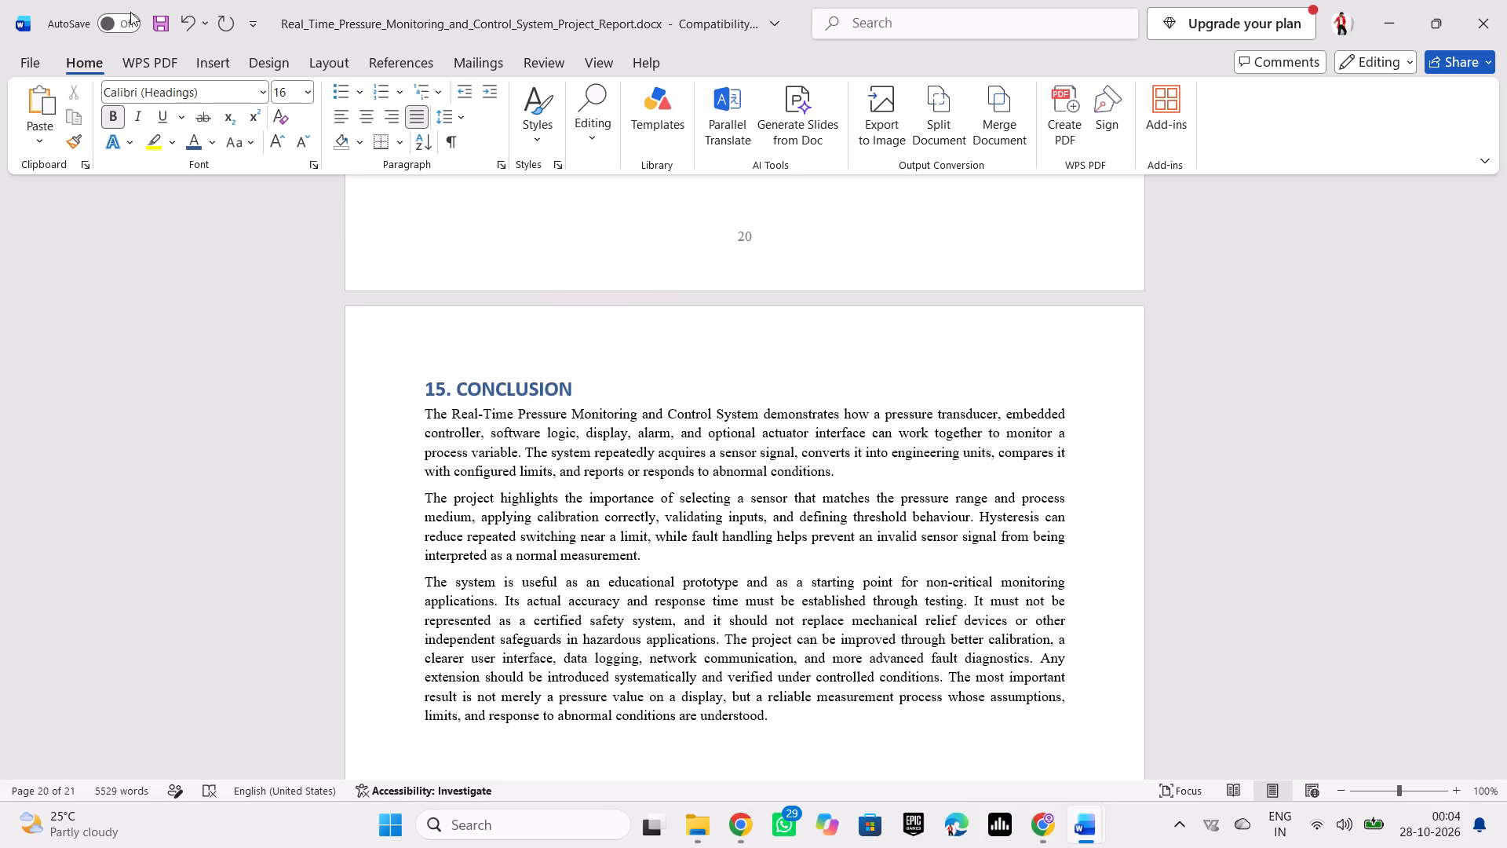
# Save the pressure monitoring report.
pyautogui.click(163, 20)
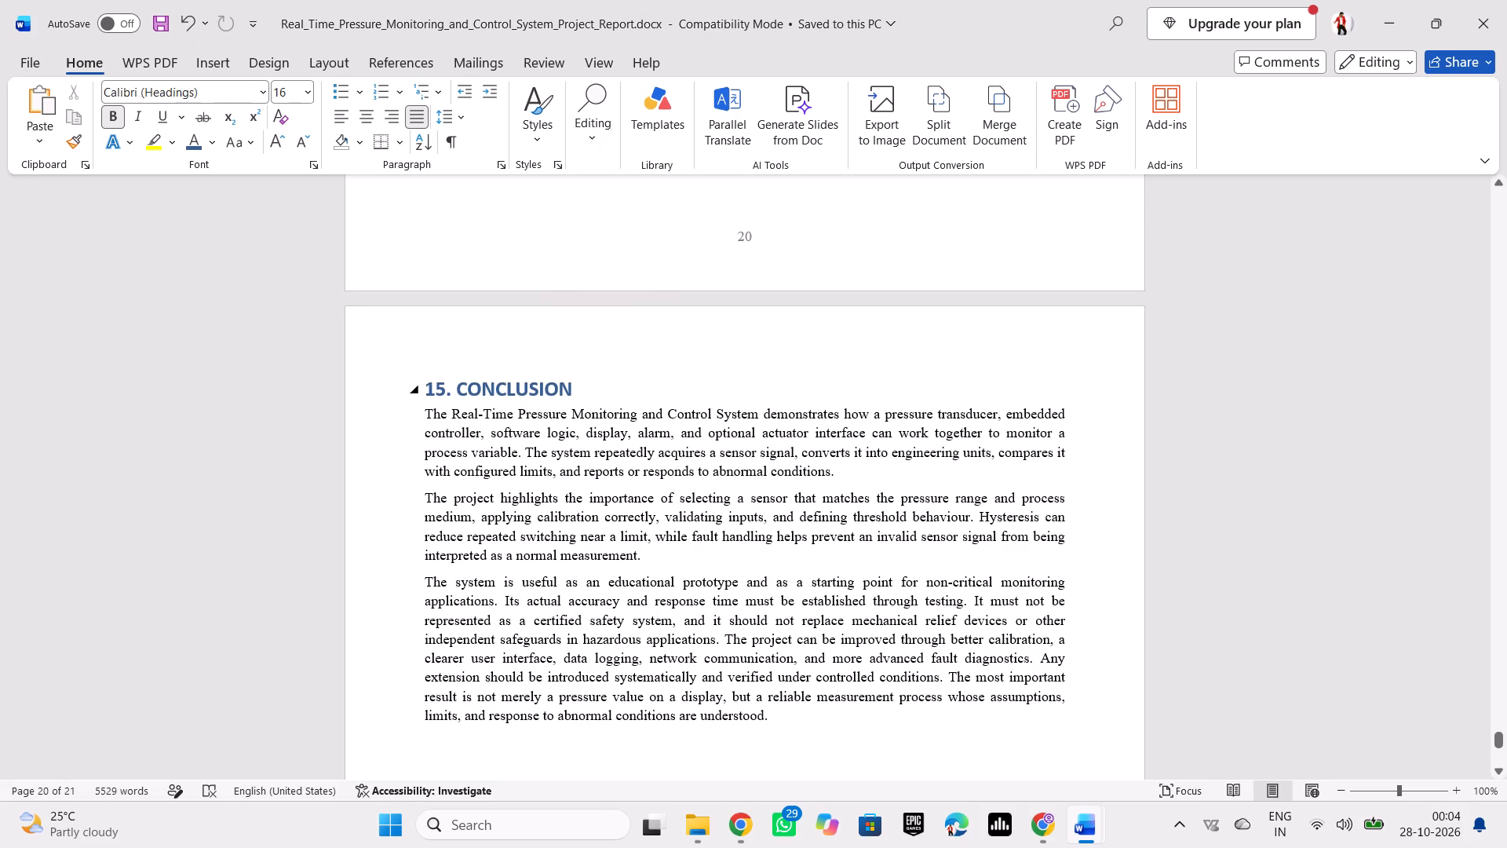
# Examine the page layout of sections 11 to 15 with several pages visible at once.
pyautogui.scroll(-3, 656, 380)
pyautogui.scroll(5, 656, 380)
pyautogui.scroll(4, 662, 470)
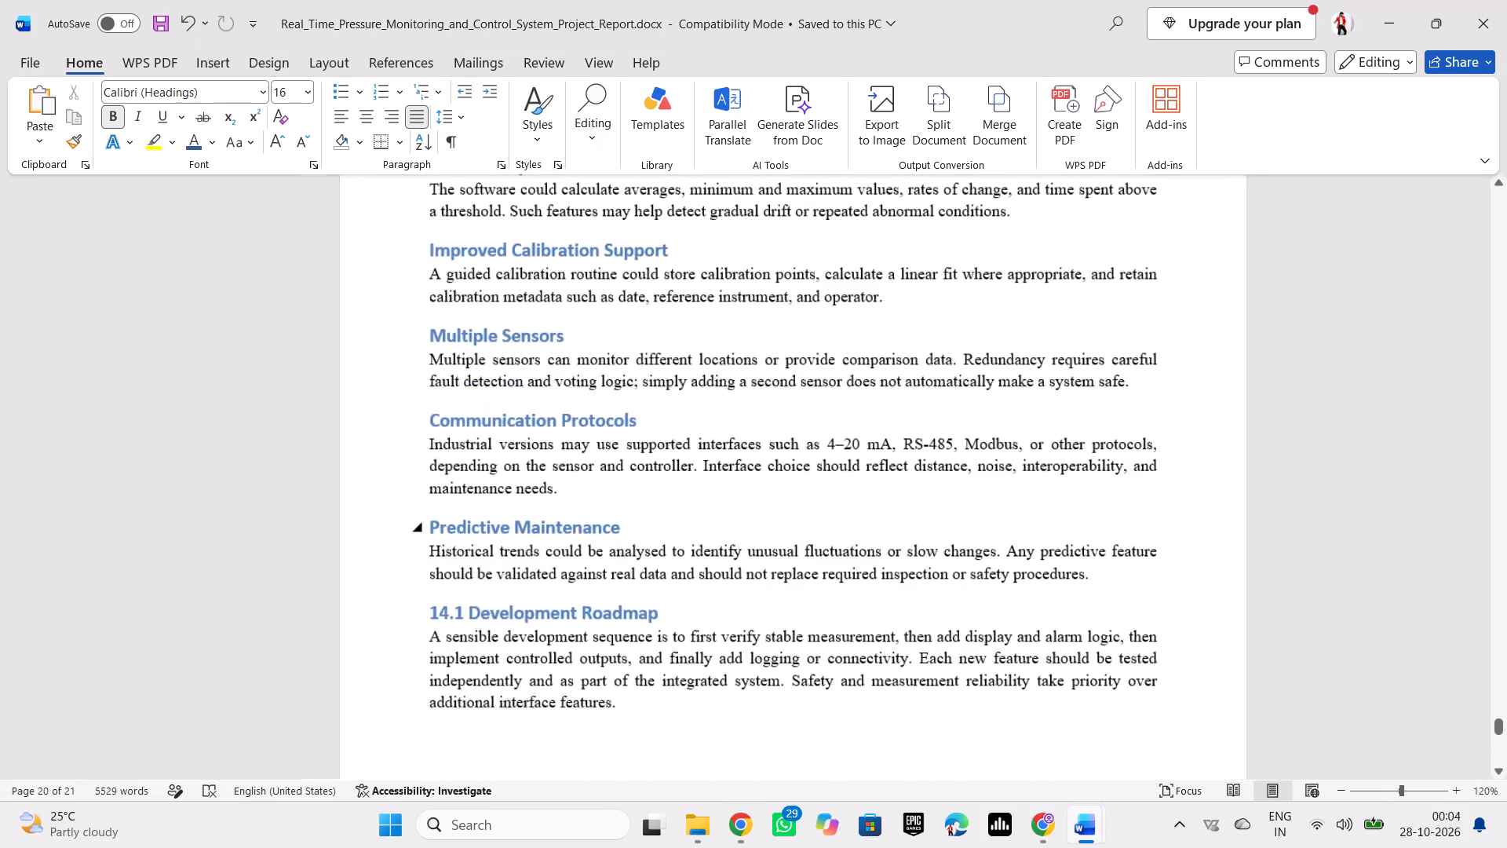
pyautogui.scroll(5, 662, 470)
pyautogui.rightClick(662, 470)
pyautogui.keyDown('ctrl'); pyautogui.scroll(-8, 662, 470); pyautogui.keyUp('ctrl')
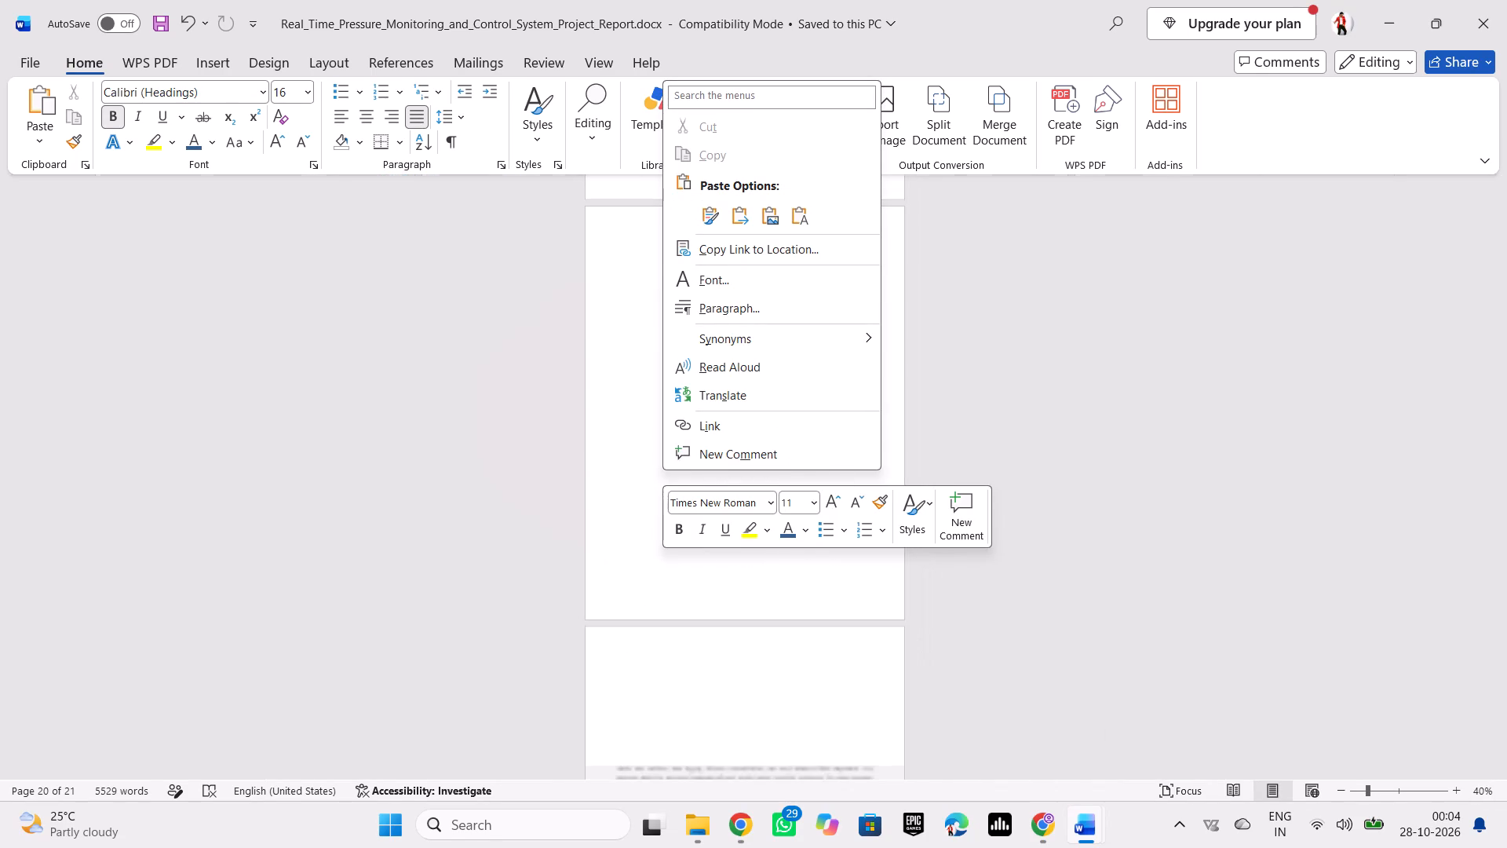
pyautogui.click(1012, 590)
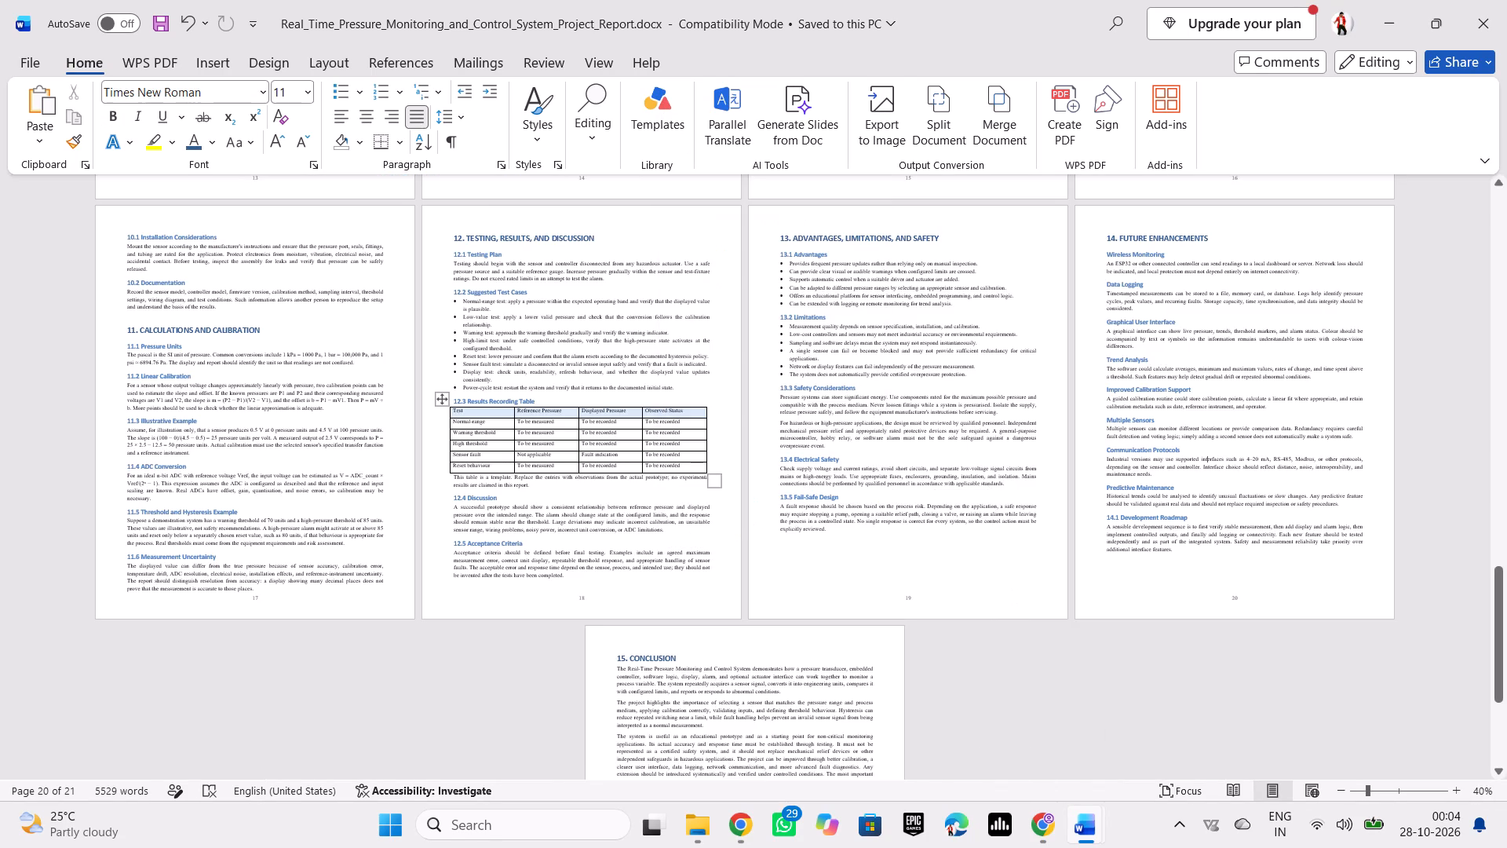
pyautogui.keyDown('ctrl'); pyautogui.scroll(7, 1012, 590); pyautogui.keyUp('ctrl')
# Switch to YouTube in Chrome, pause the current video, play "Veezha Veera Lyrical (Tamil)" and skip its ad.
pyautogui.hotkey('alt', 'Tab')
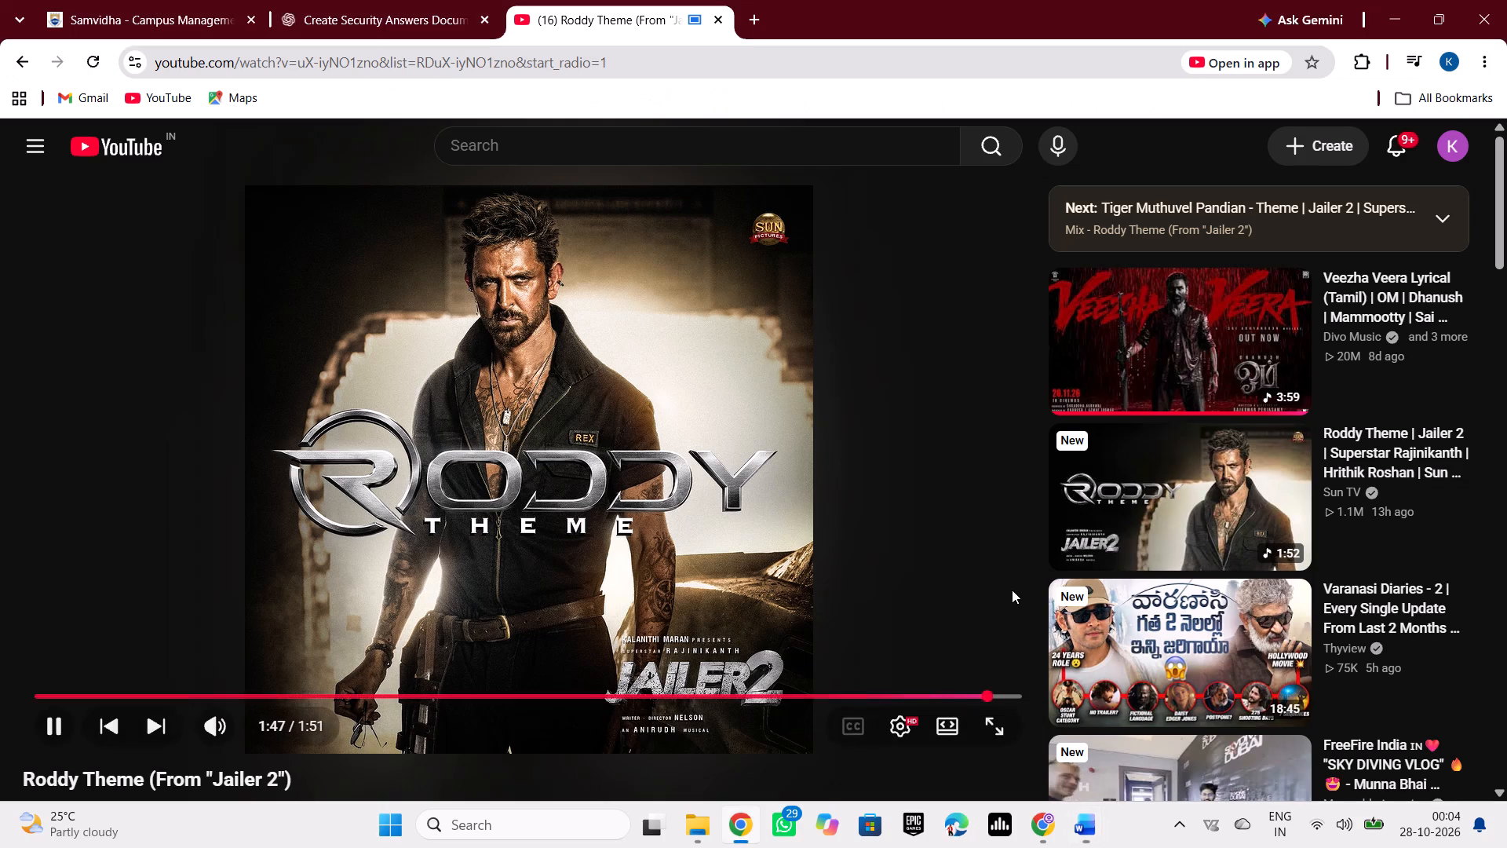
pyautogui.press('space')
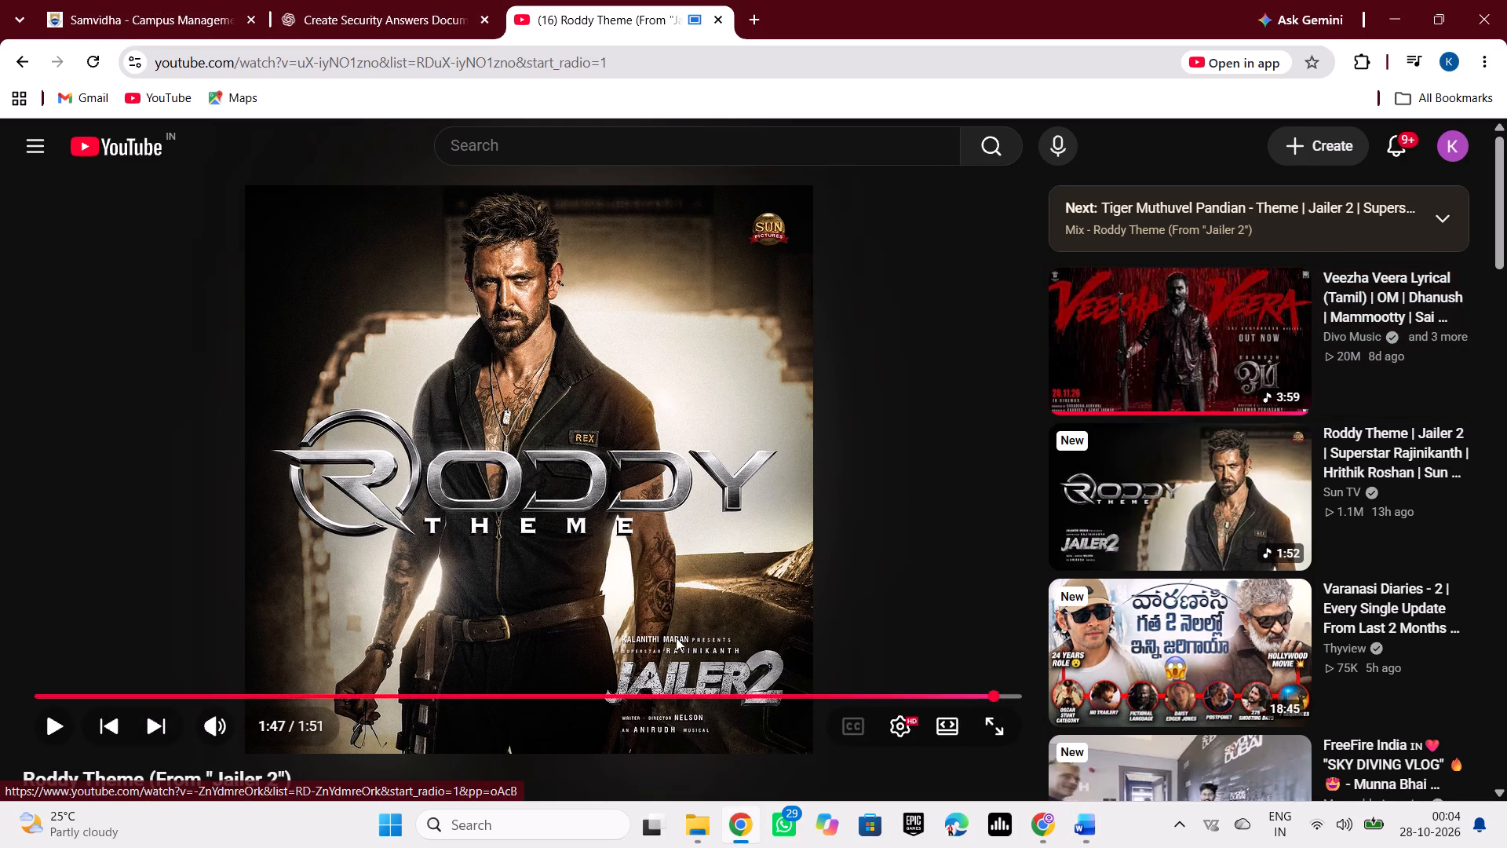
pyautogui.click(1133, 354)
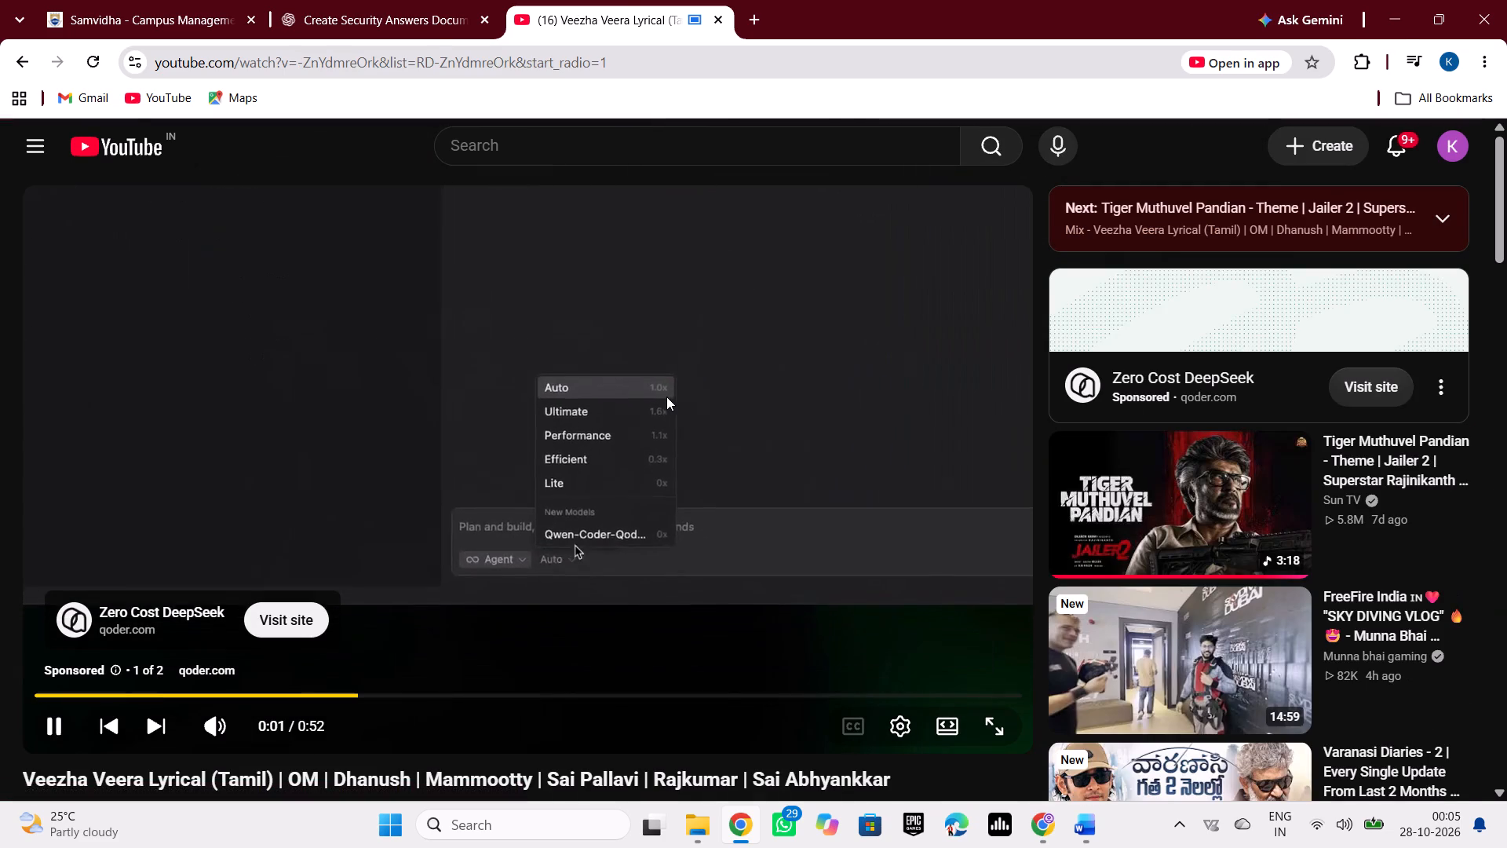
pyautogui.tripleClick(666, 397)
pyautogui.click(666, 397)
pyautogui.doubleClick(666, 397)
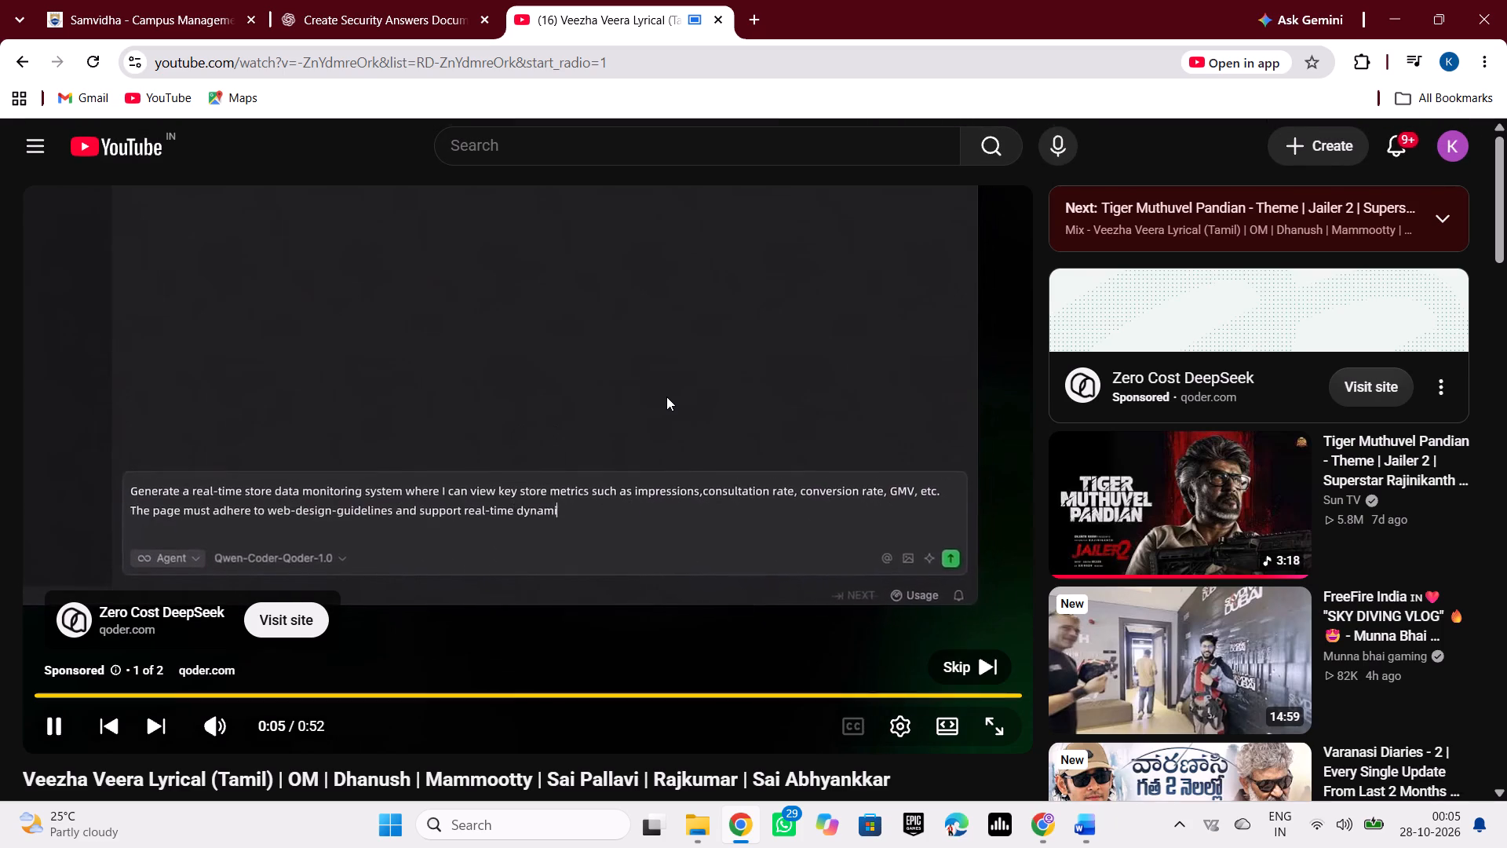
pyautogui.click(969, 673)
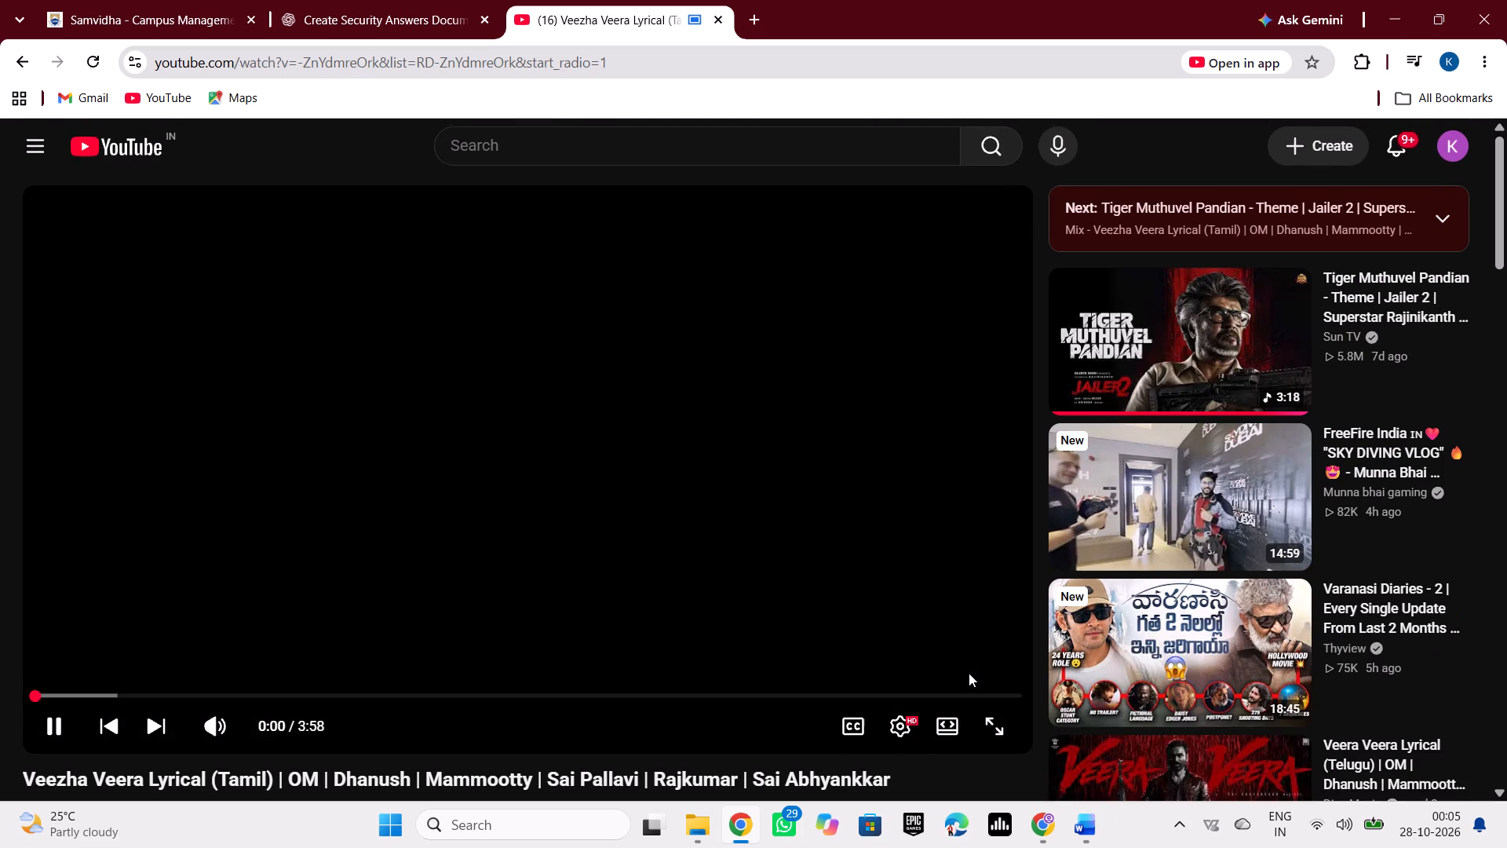
# Return to the report in Word and indent the cover line "EMBEDDED SYSTEM DESIGN AND" with six leading spaces.
pyautogui.hotkey('alt', 'Tab')
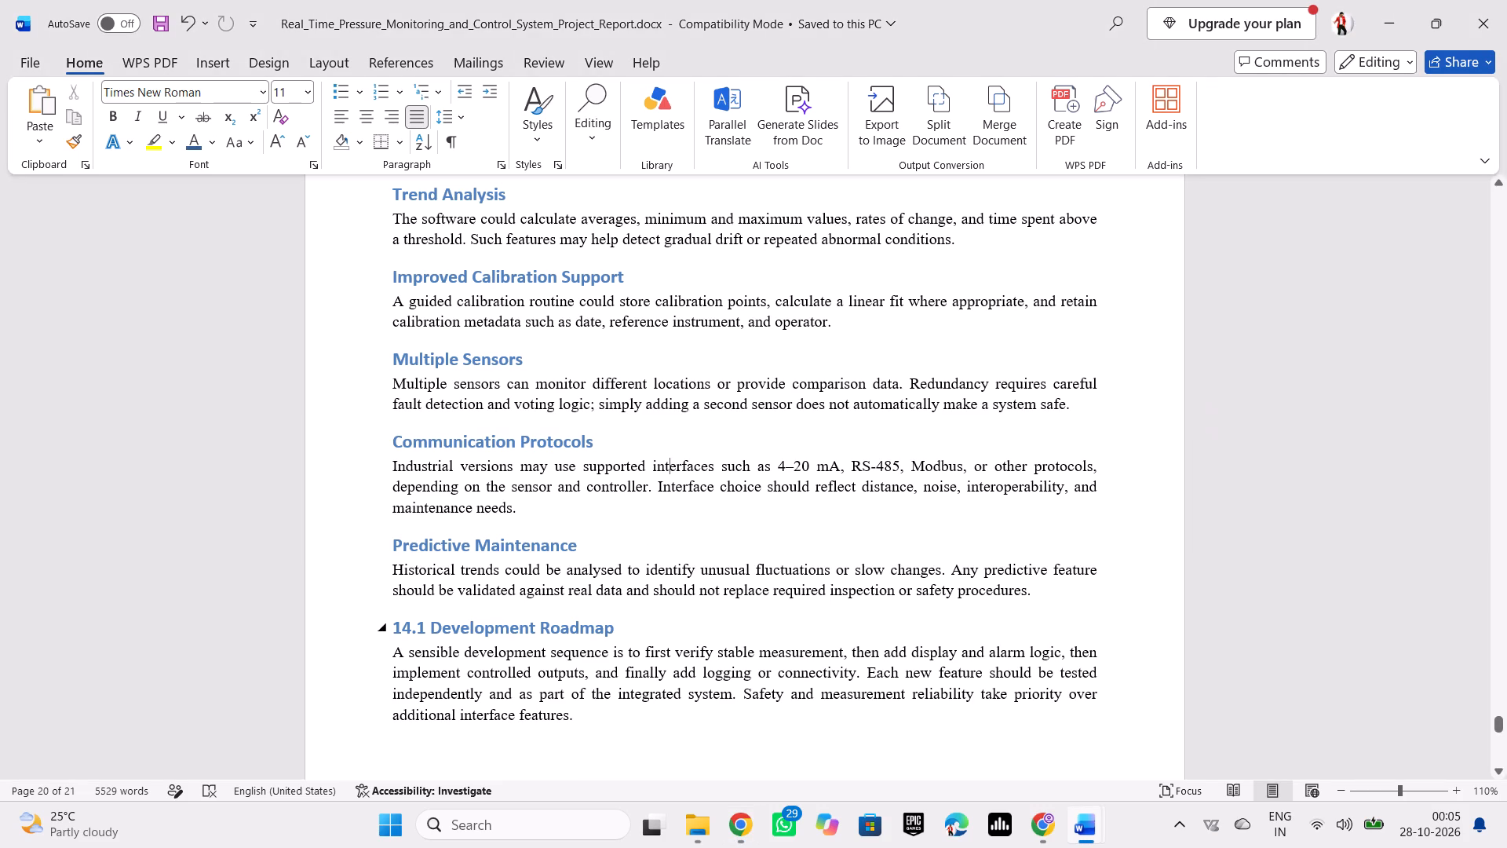
pyautogui.scroll(11, 1291, 514)
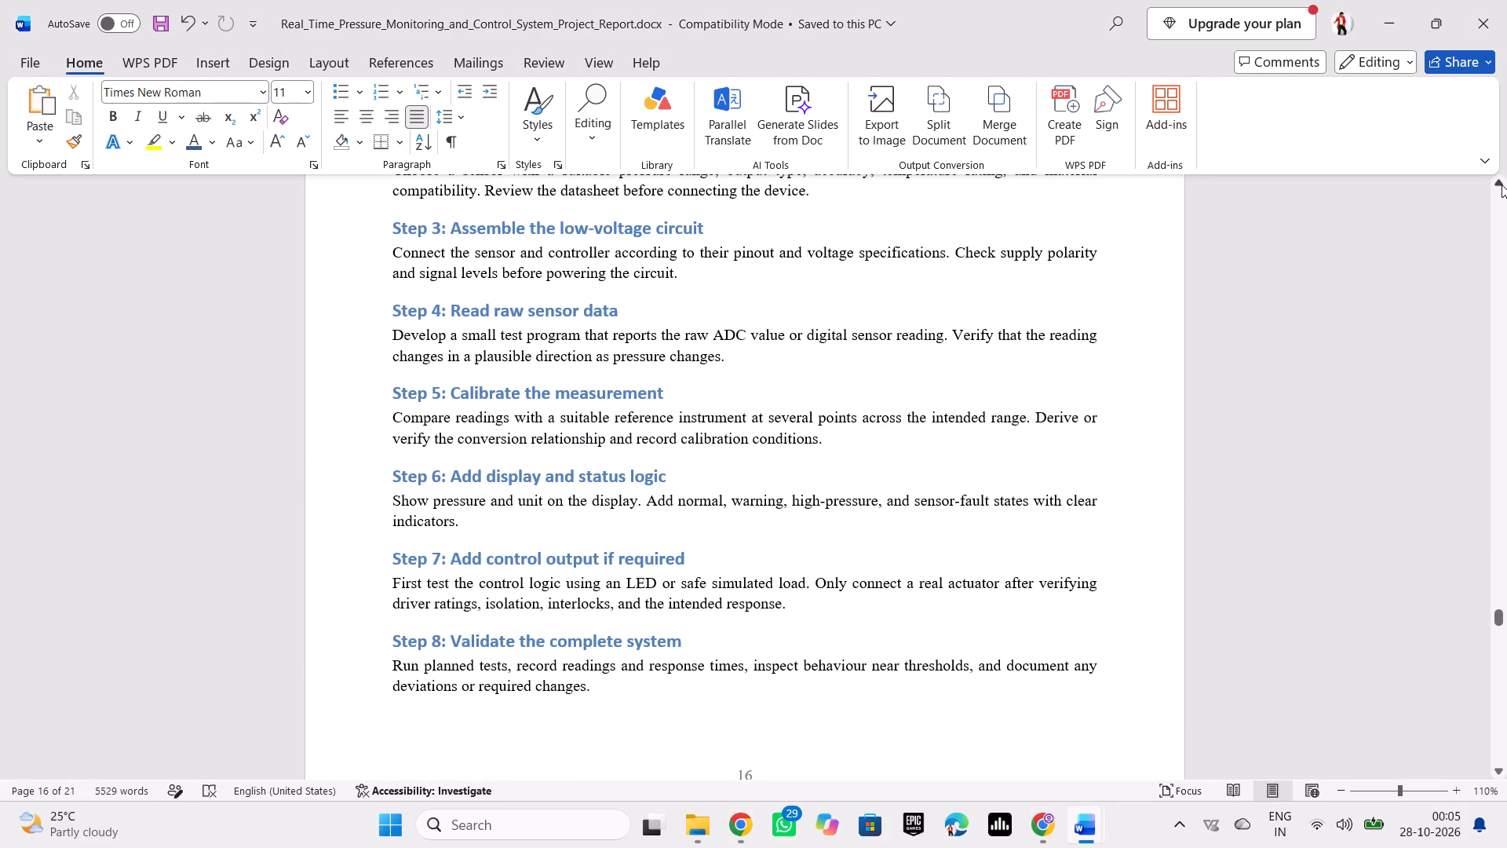
pyautogui.click(1494, 201)
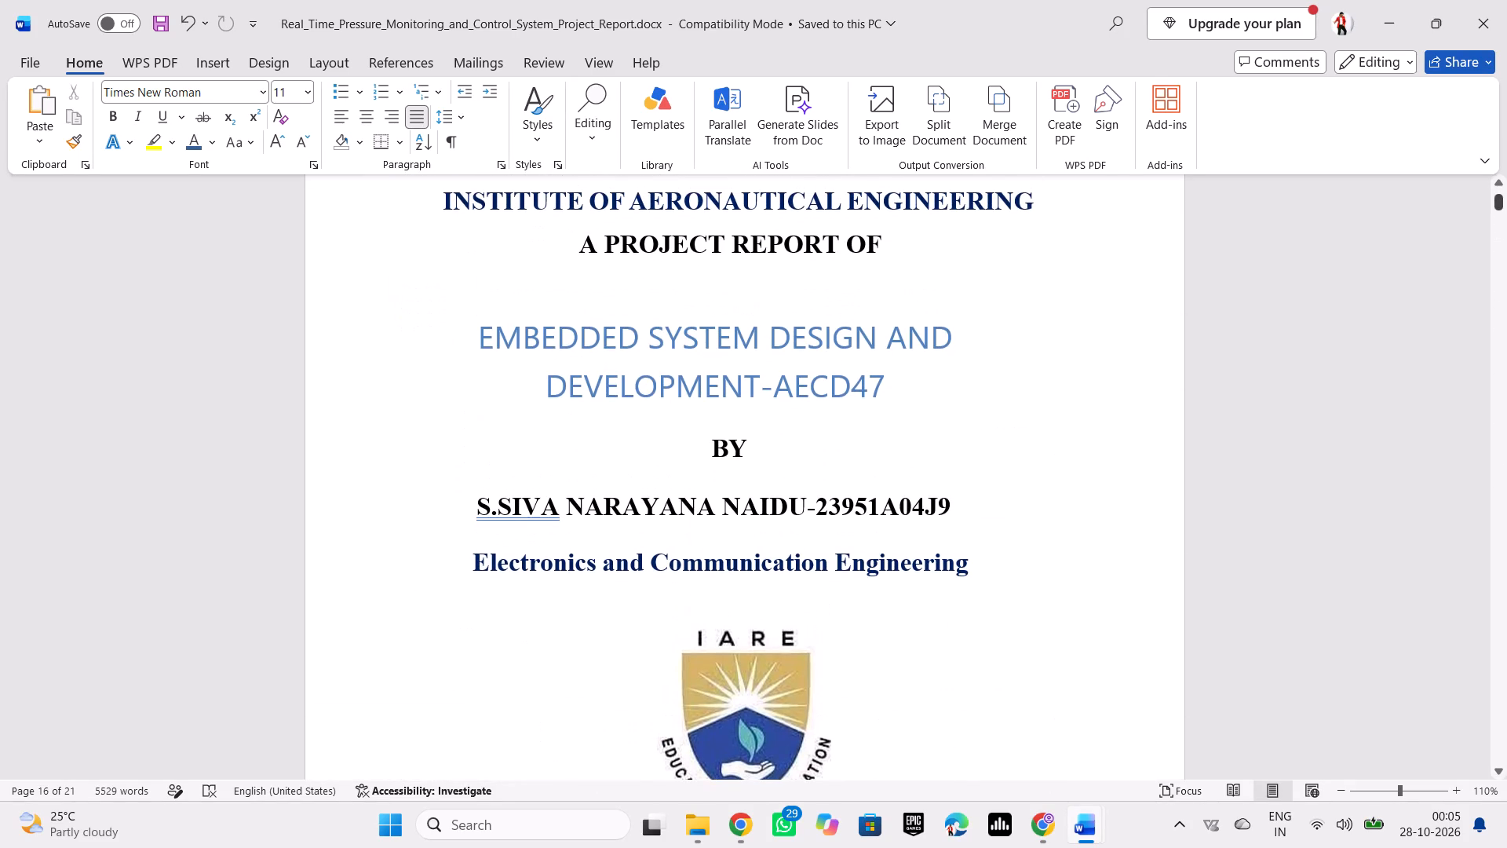
pyautogui.scroll(1, 1159, 420)
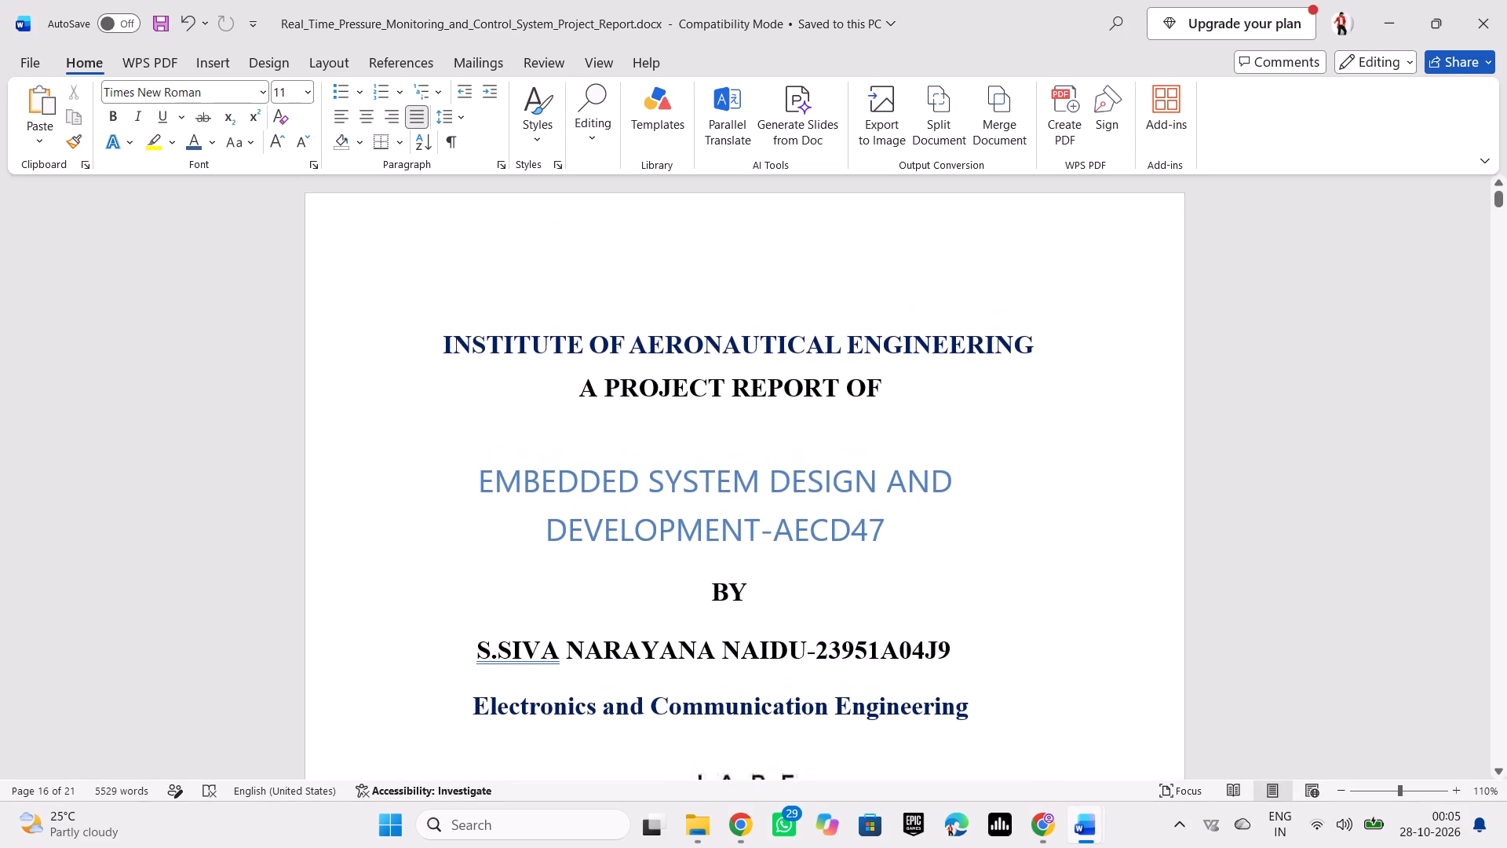
pyautogui.click(465, 479)
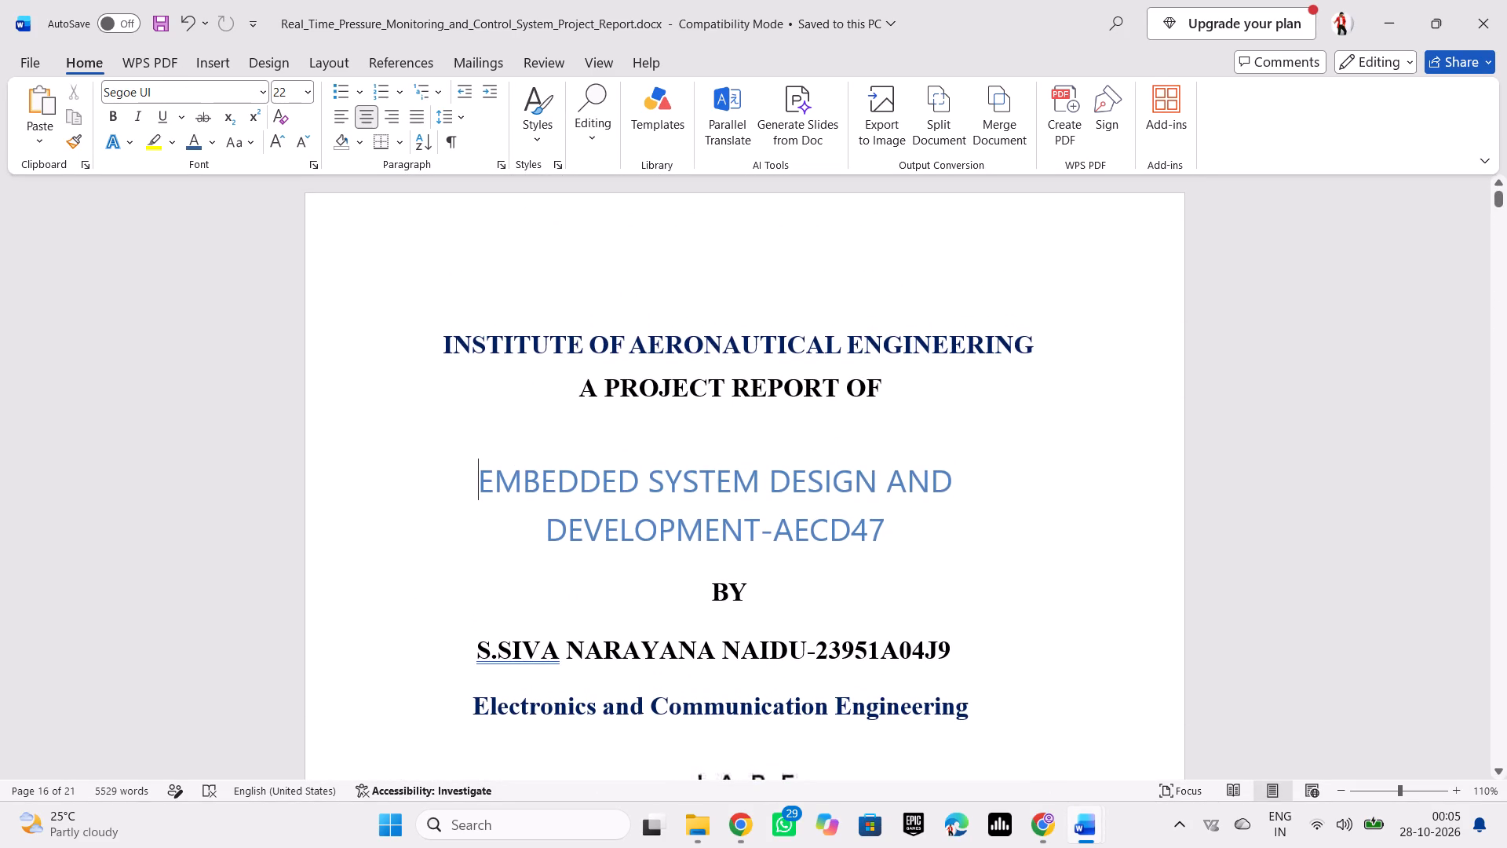
pyautogui.press('space')
pyautogui.press('space')
pyautogui.press('space')
pyautogui.press('space')
pyautogui.press('space')
pyautogui.press('space')
pyautogui.press('space')
pyautogui.press('space')
pyautogui.press('space')
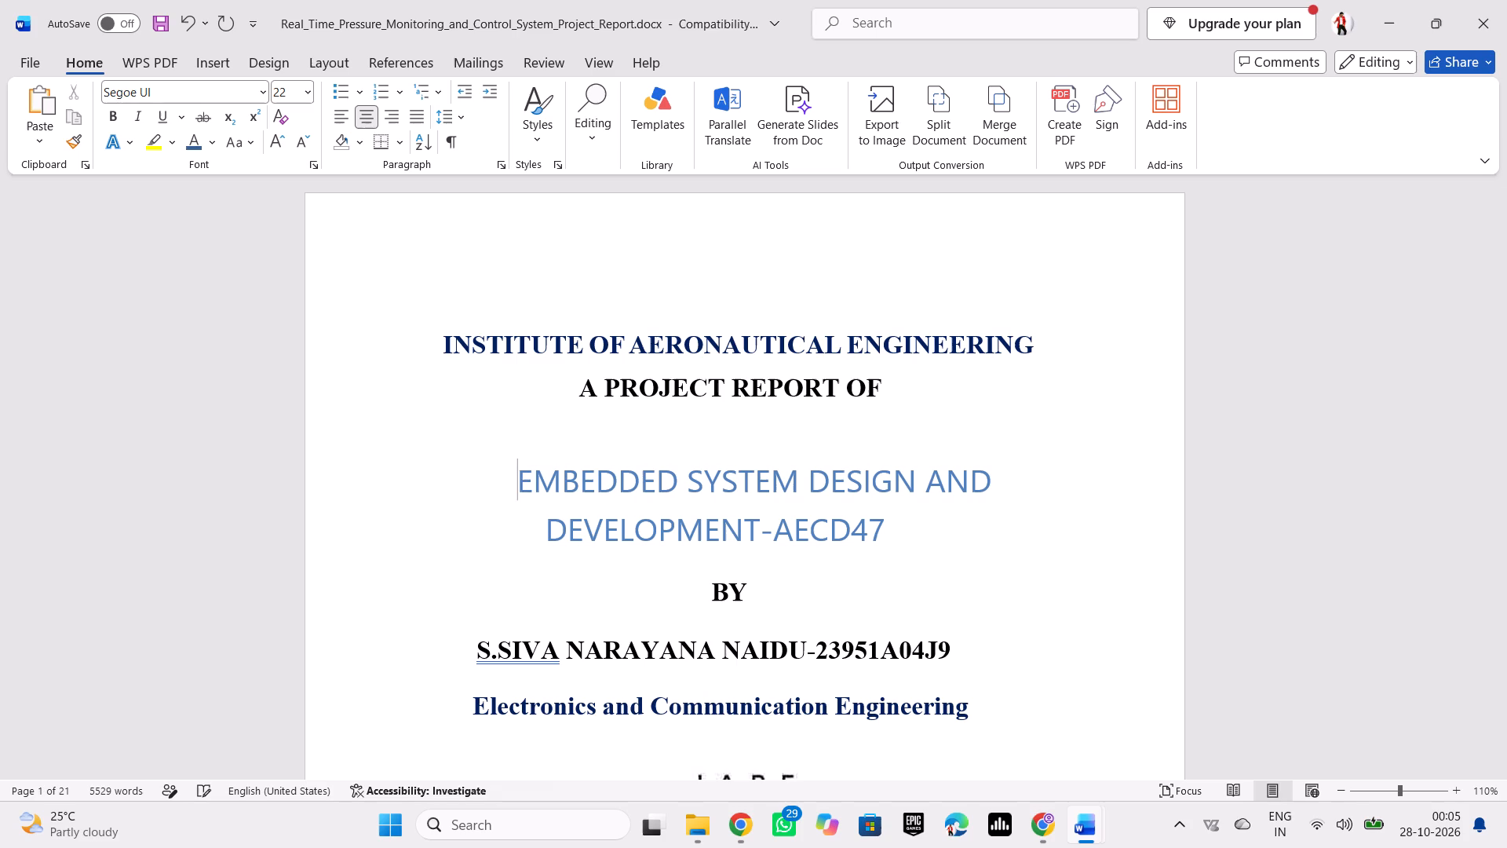
pyautogui.press('BackSpace')
pyautogui.press('BackSpace')
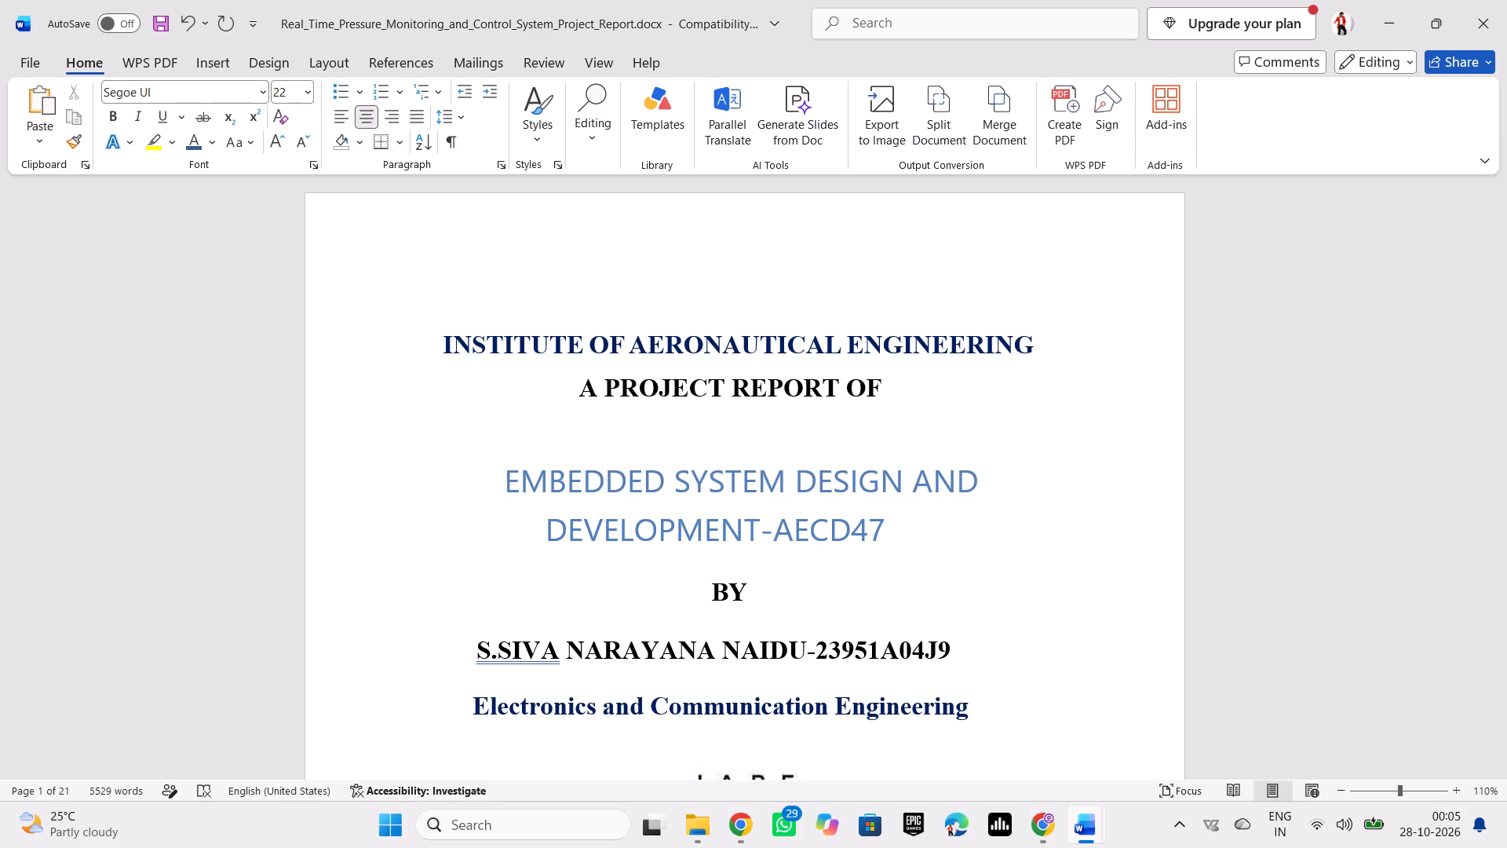
pyautogui.press('BackSpace')
# Replace the Course Name in the page 2 student details table with "Embedded System Design and Development", aligned with the other entries.
pyautogui.scroll(-1, 465, 479)
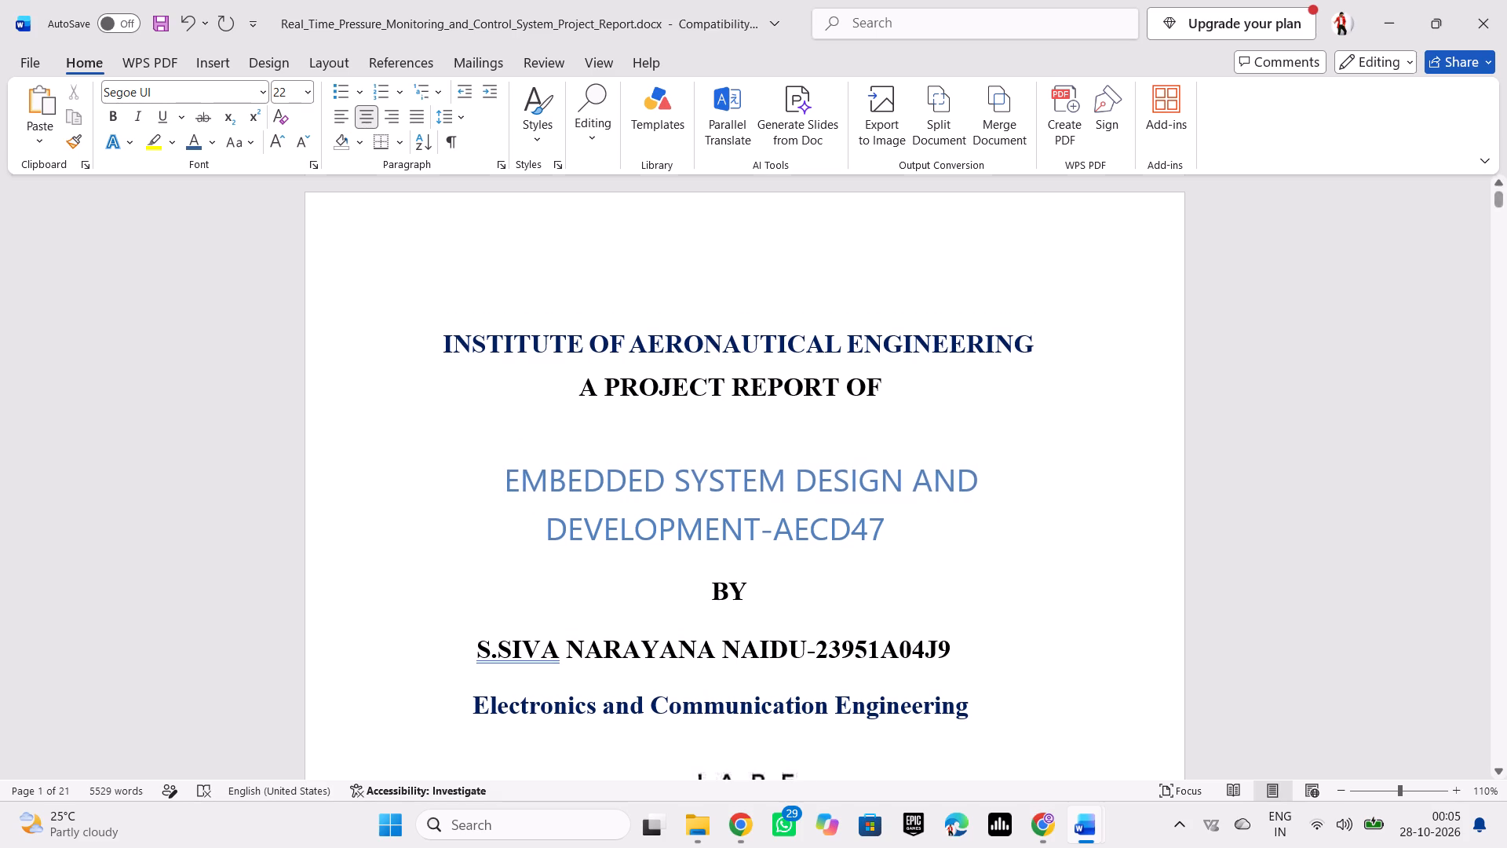
pyautogui.scroll(-4, 465, 479)
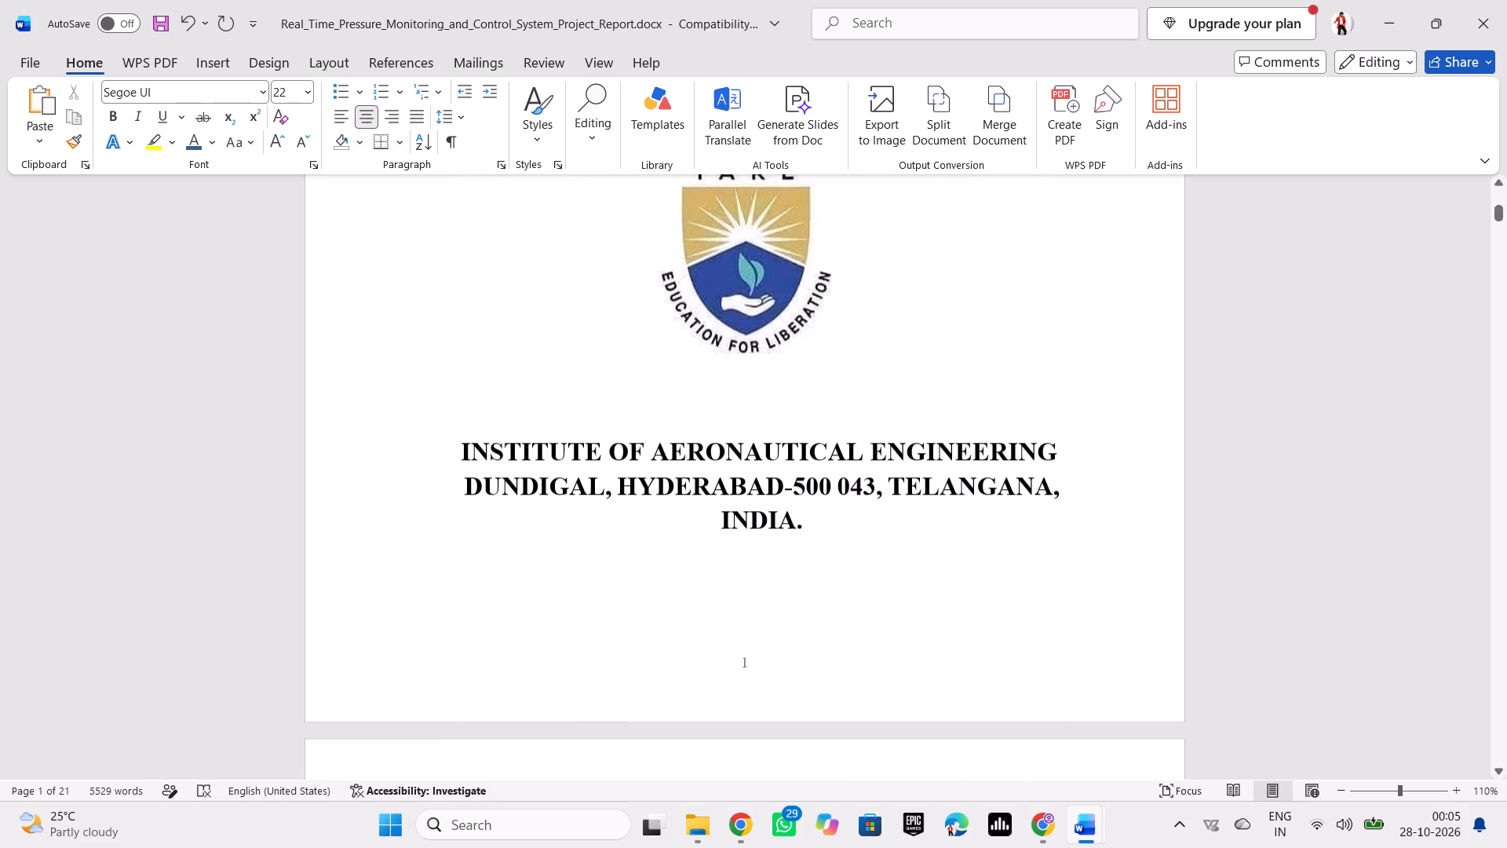
pyautogui.scroll(1, 520, 475)
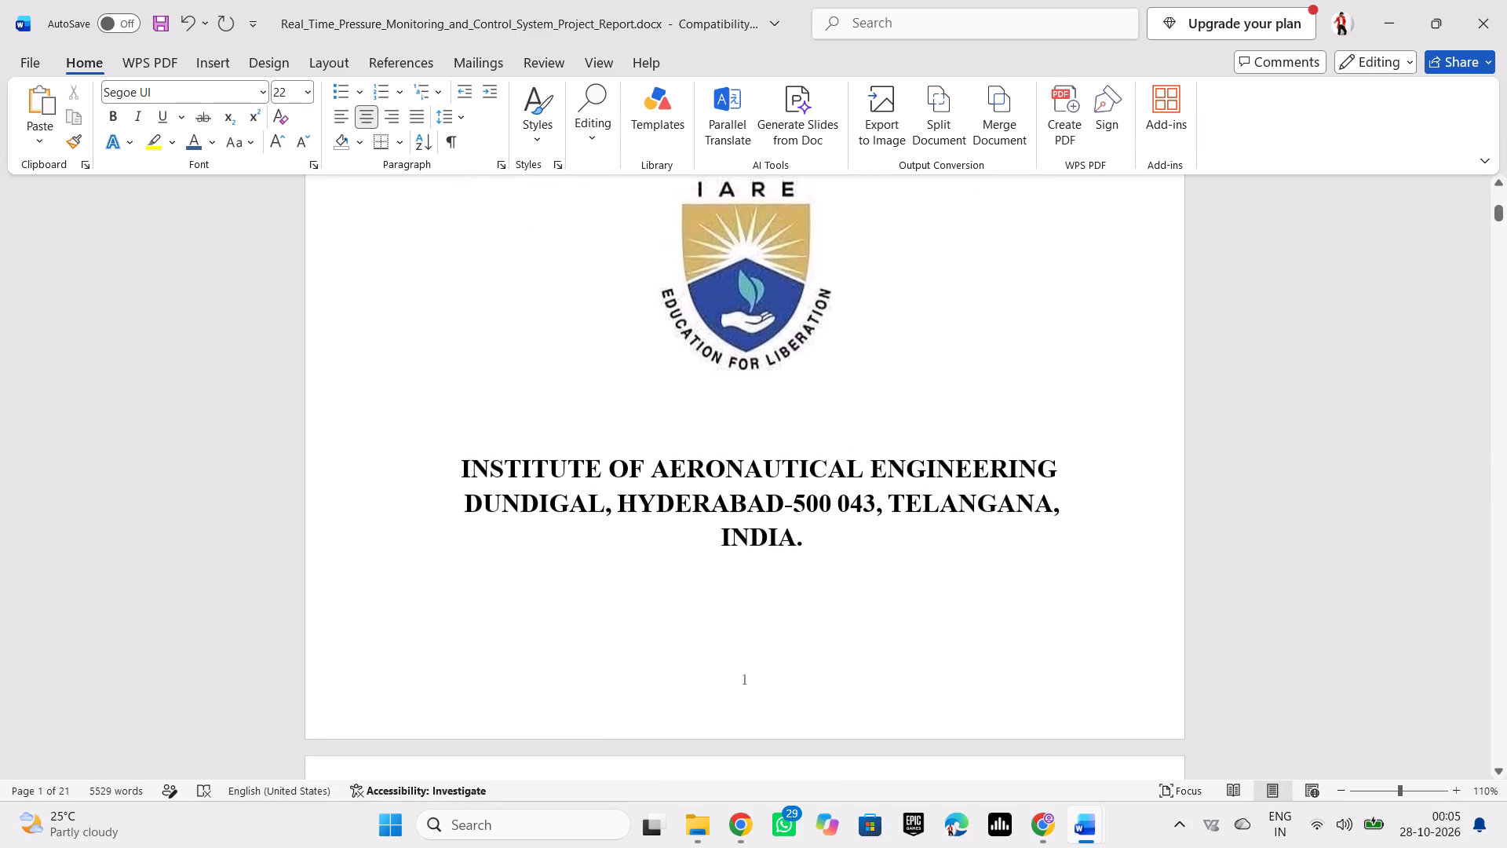
pyautogui.scroll(-3, 520, 475)
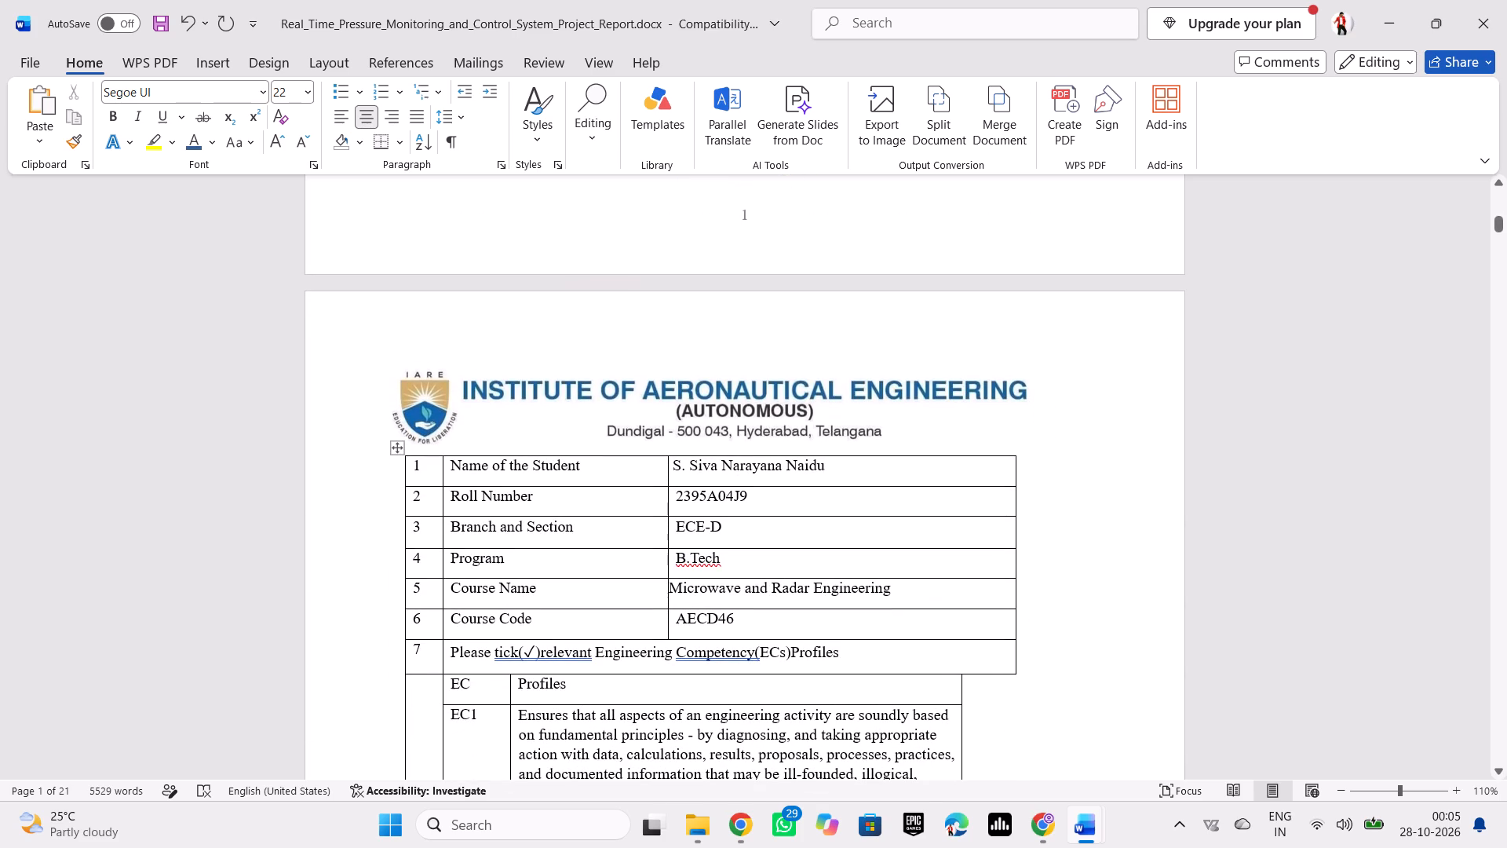
pyautogui.click(885, 595)
pyautogui.press('Right')
pyautogui.press('BackSpace')
pyautogui.press('BackSpace')
pyautogui.press('BackSpace')
pyautogui.press('BackSpace')
pyautogui.press('BackSpace')
pyautogui.press('BackSpace')
pyautogui.press('BackSpace')
pyautogui.press('BackSpace')
pyautogui.press('BackSpace')
pyautogui.press('BackSpace')
pyautogui.press('BackSpace')
pyautogui.press('BackSpace')
pyautogui.press('BackSpace')
pyautogui.press('BackSpace')
pyautogui.press('BackSpace')
pyautogui.press('BackSpace')
pyautogui.press('BackSpace')
pyautogui.press('BackSpace')
pyautogui.press('BackSpace')
pyautogui.press('BackSpace')
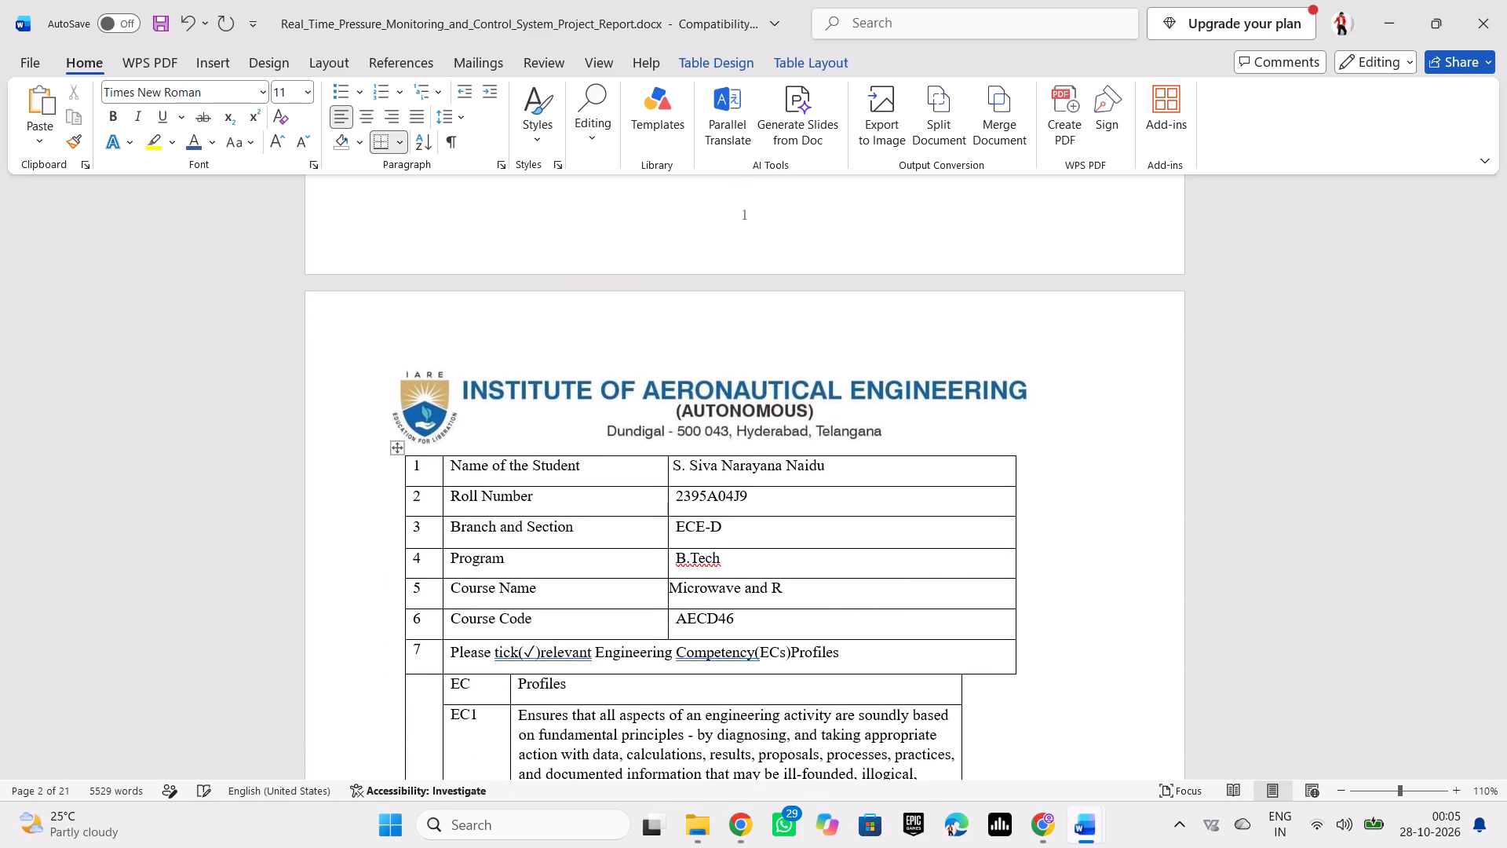
pyautogui.press('BackSpace')
pyautogui.press('BackSpace')
pyautogui.press('BackSpace')
pyautogui.press('space')
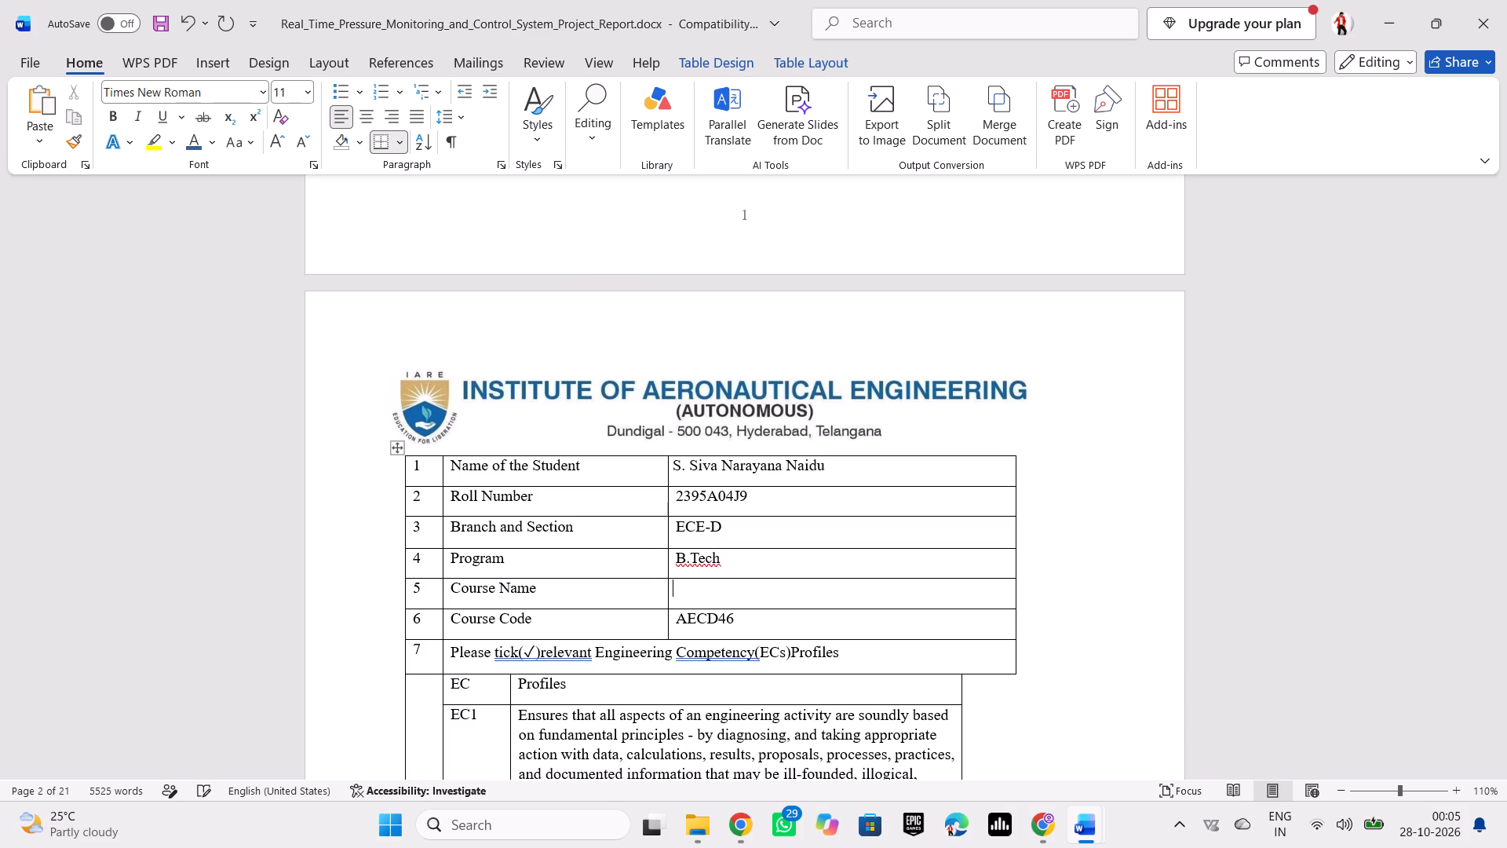
pyautogui.press('space')
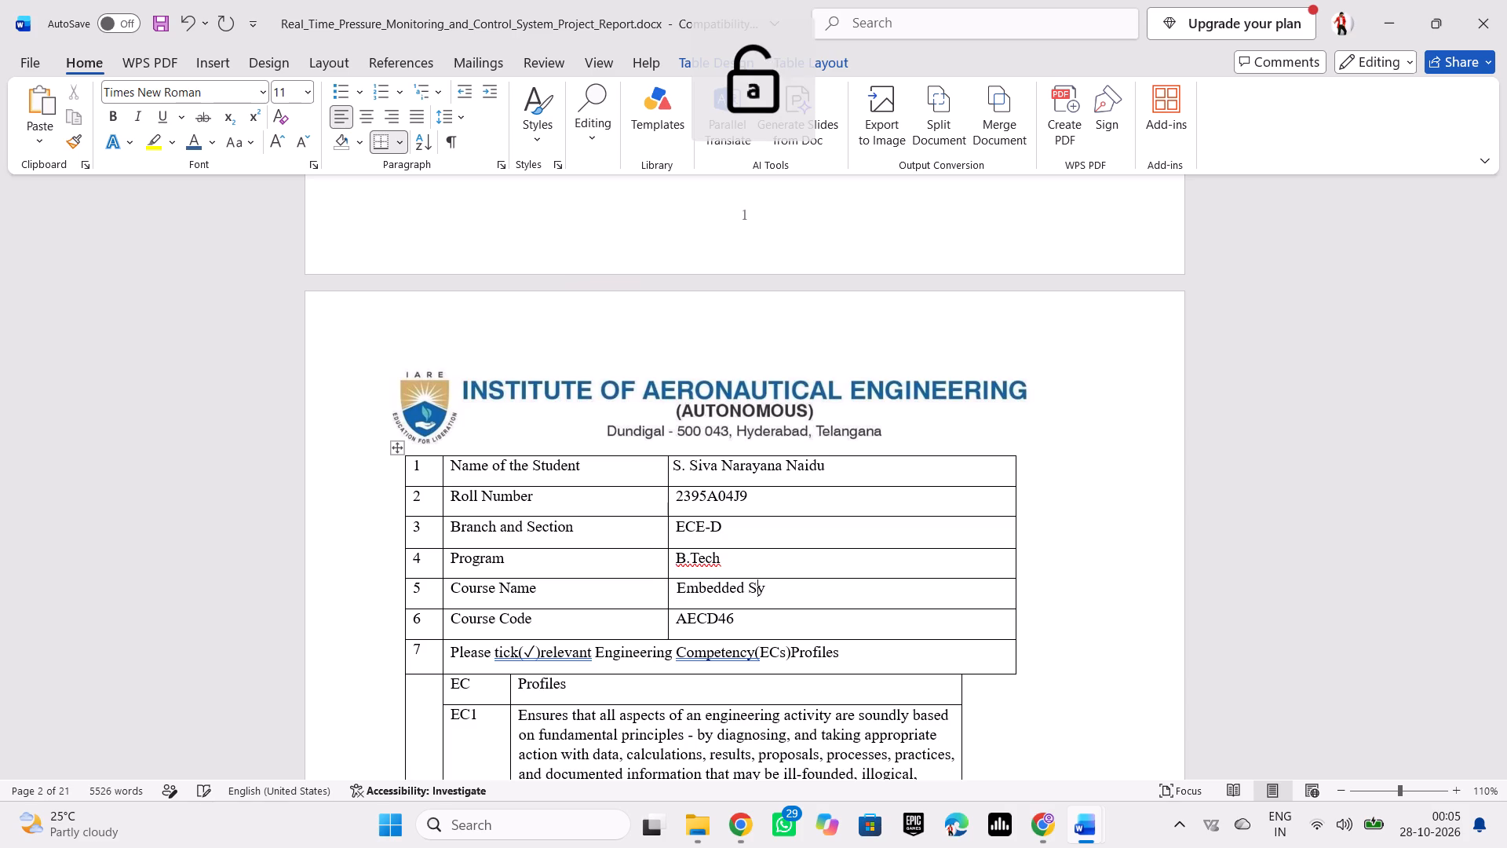
pyautogui.press('m')
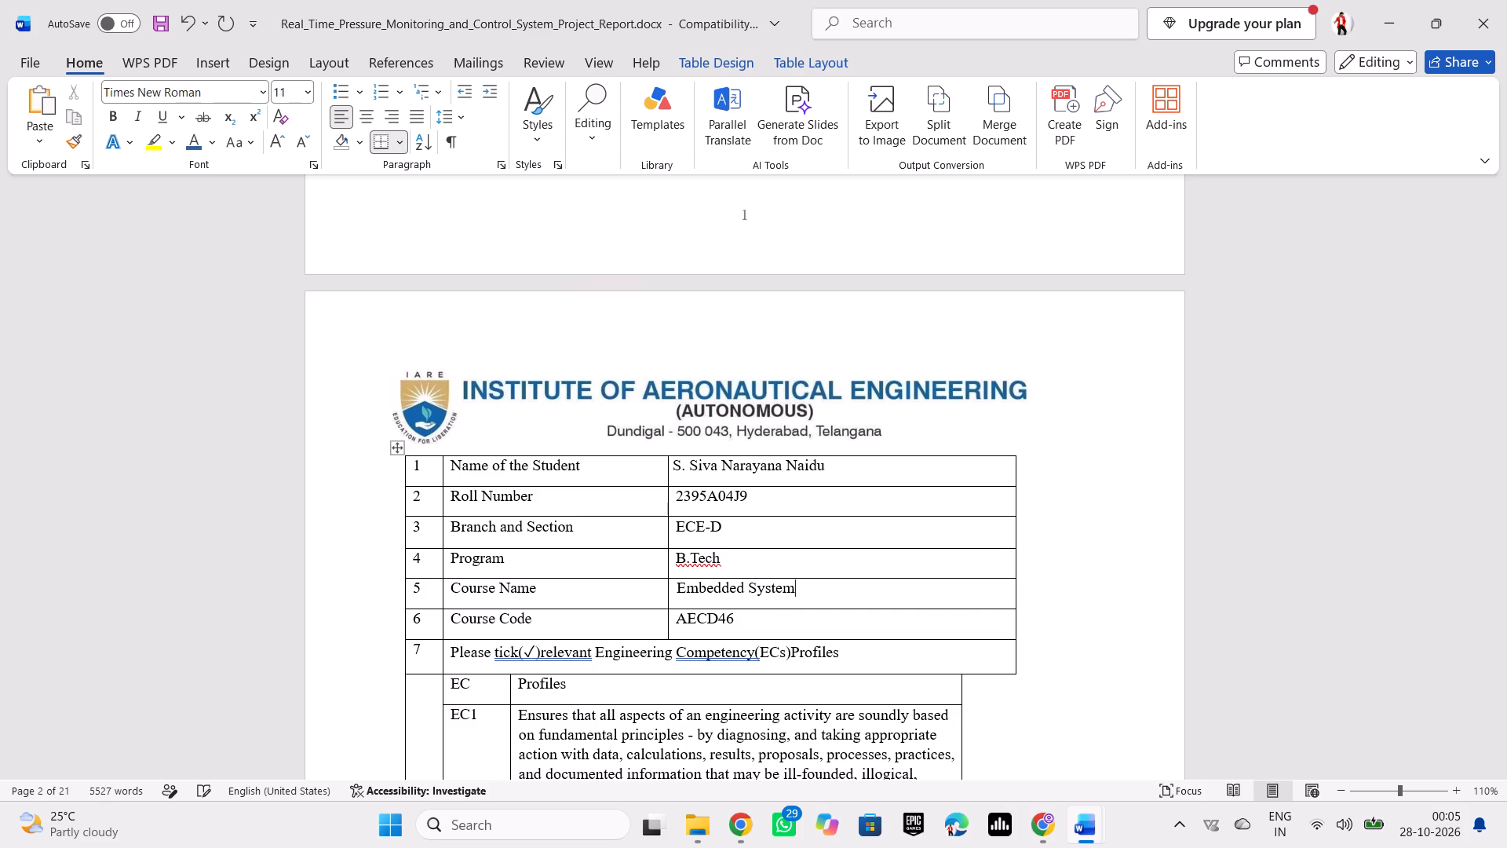
pyautogui.press('space')
pyautogui.write('and')
pyautogui.press('space')
pyautogui.press('BackSpace')
pyautogui.press('BackSpace')
pyautogui.press('BackSpace')
pyautogui.press('BackSpace')
pyautogui.press('s')
pyautogui.press('BackSpace')
pyautogui.press('BackSpace')
pyautogui.press('BackSpace')
pyautogui.press('d')
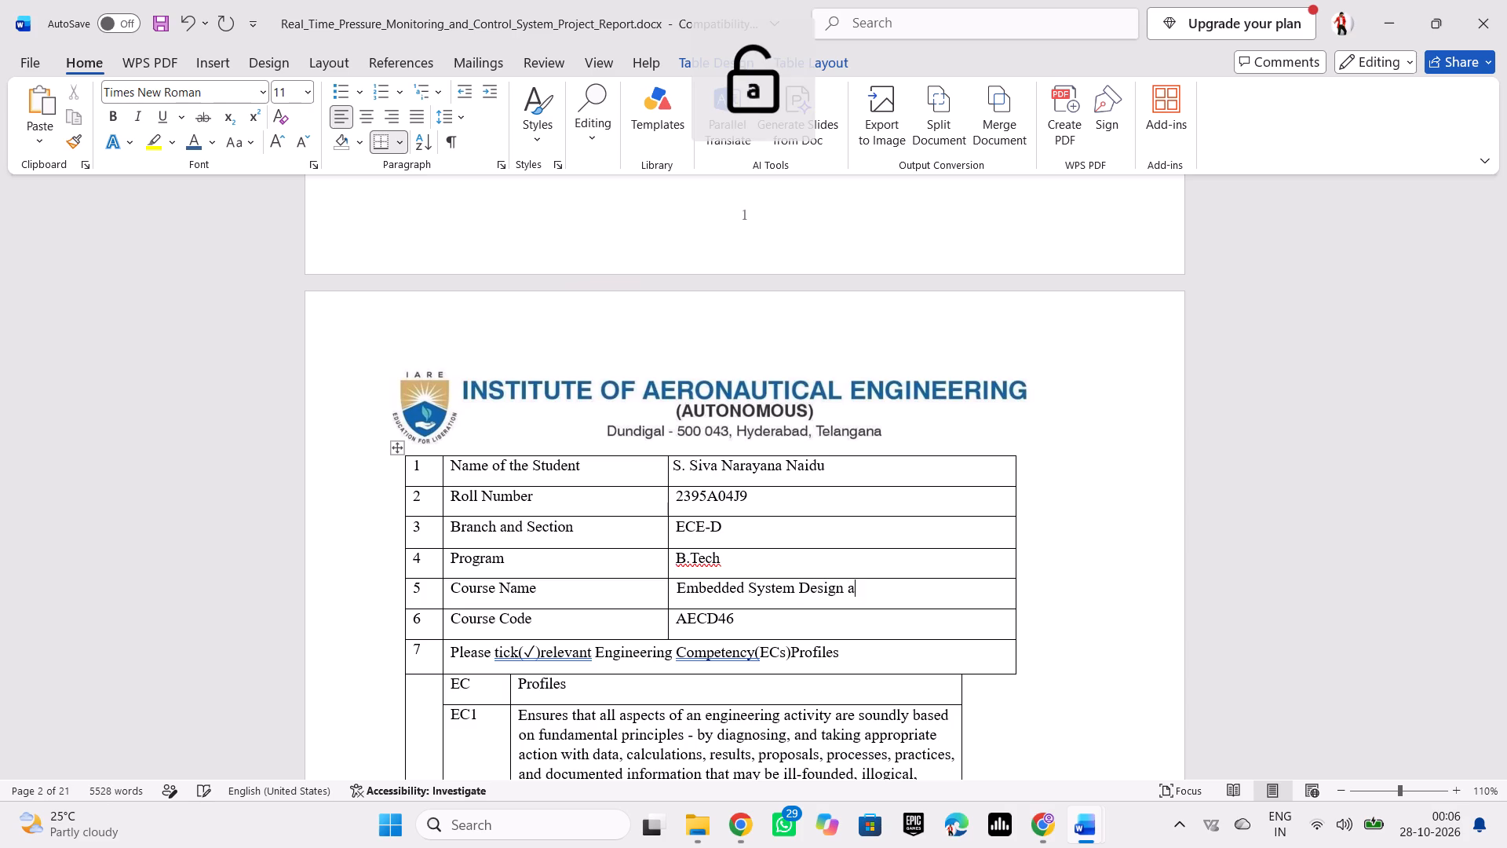
pyautogui.press('BackSpace')
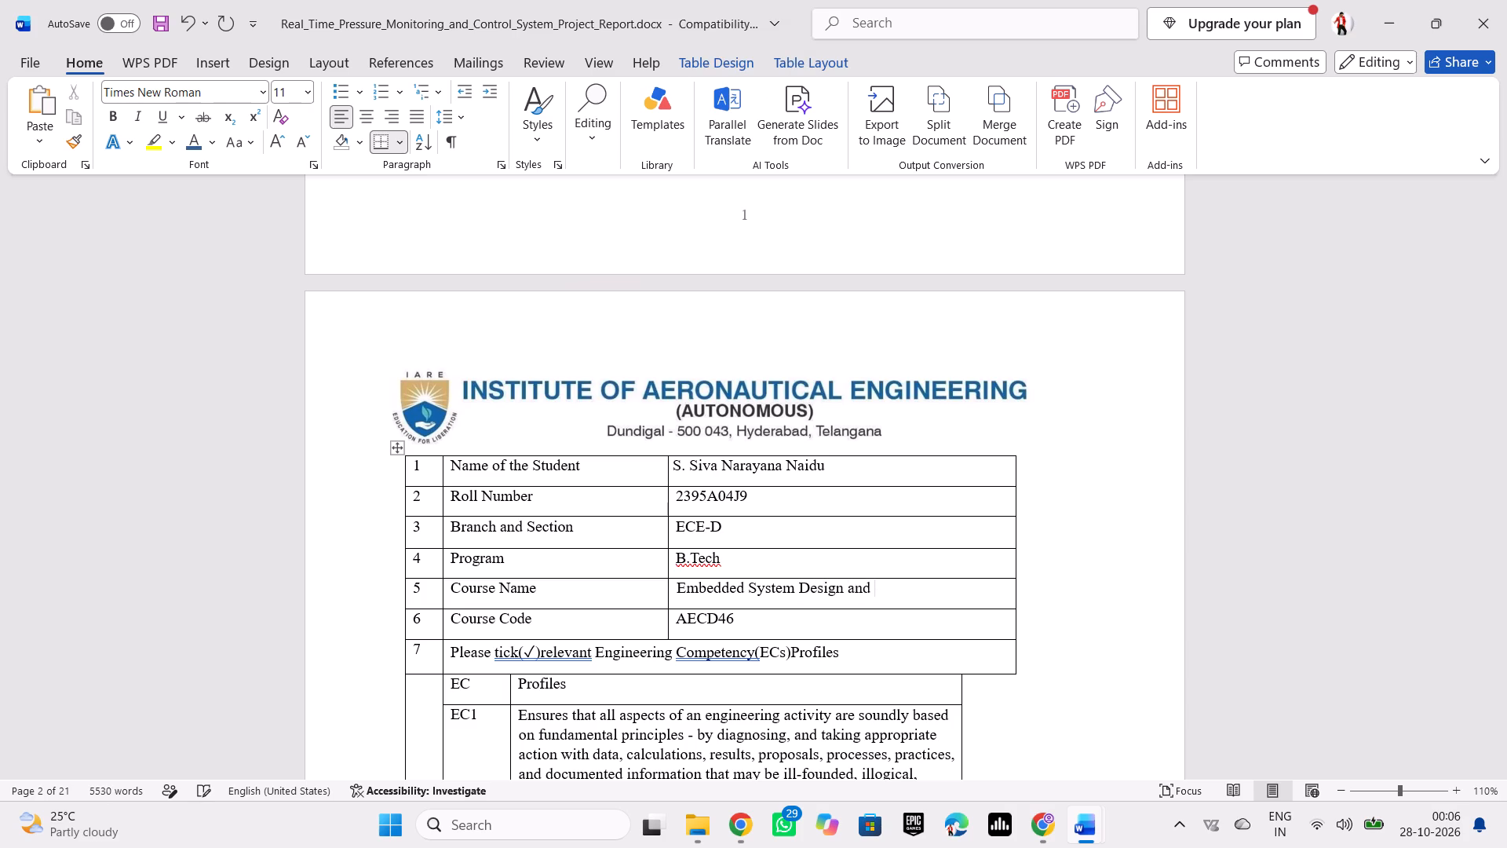
pyautogui.press('d')
pyautogui.write('evelopment')
# Change the Course Code in the student details table to AECD47.
pyautogui.click(749, 621)
pyautogui.press('BackSpace')
pyautogui.press('7')
# Add one leading space to the student name entry in the details table, aligning it with the entries below.
pyautogui.scroll(1, 749, 621)
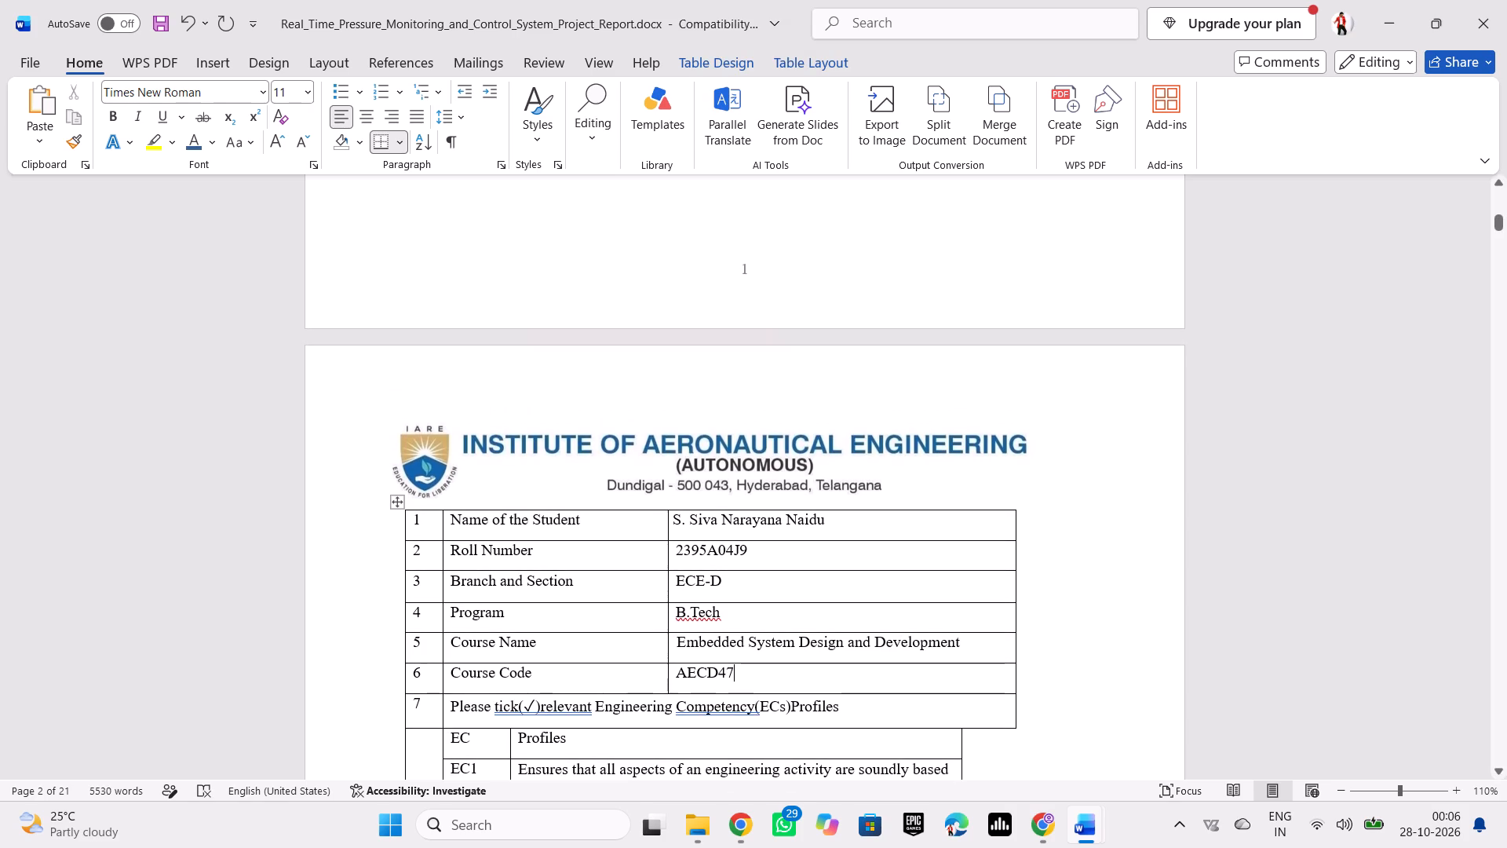
pyautogui.click(675, 523)
pyautogui.press('space')
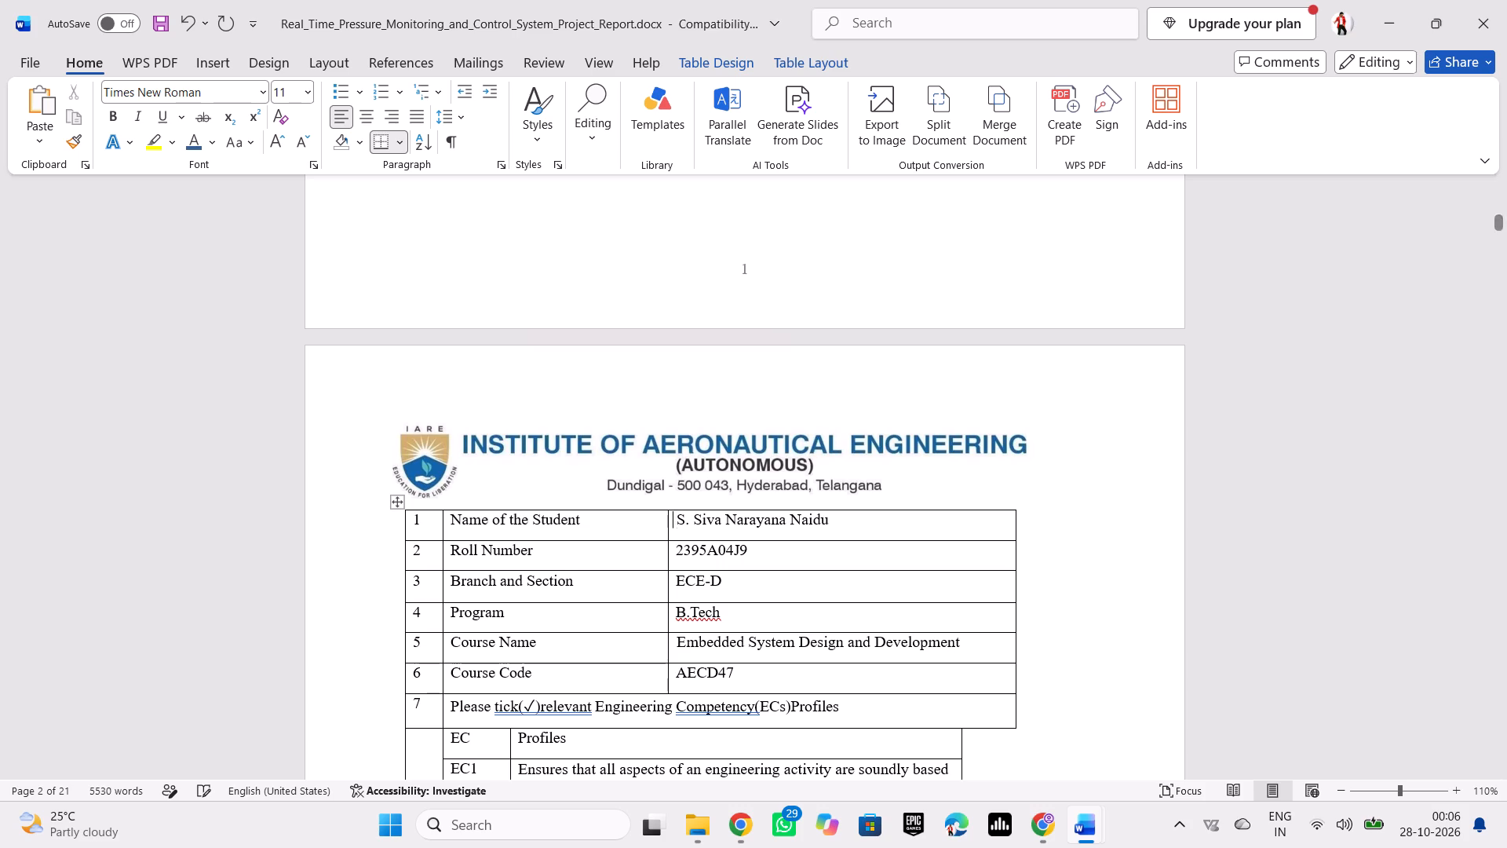
# Return to the cover page and save the report.
pyautogui.scroll(3, 675, 523)
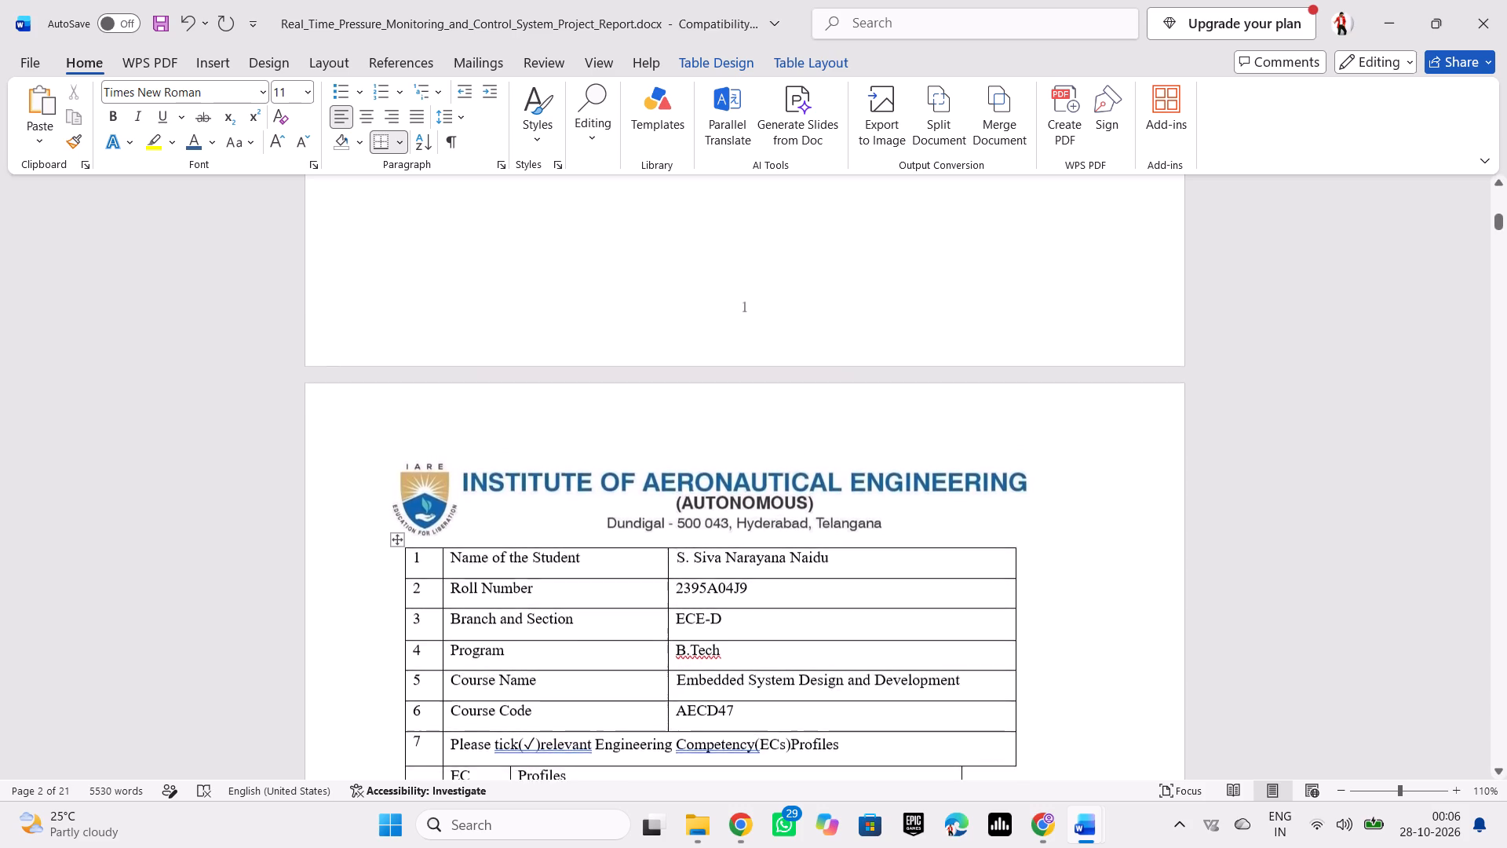
pyautogui.scroll(2, 675, 523)
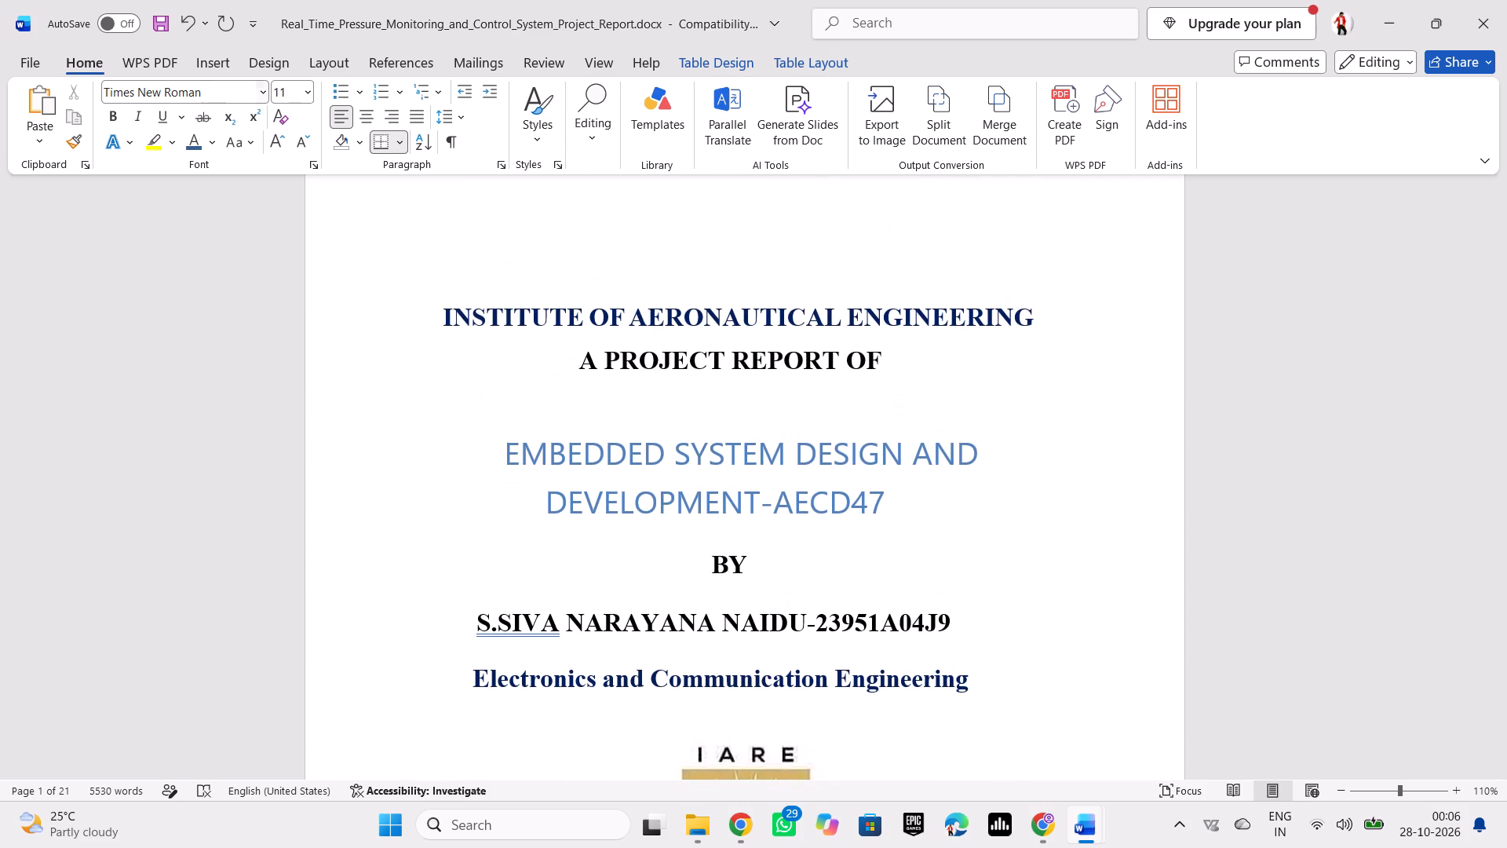
pyautogui.click(173, 30)
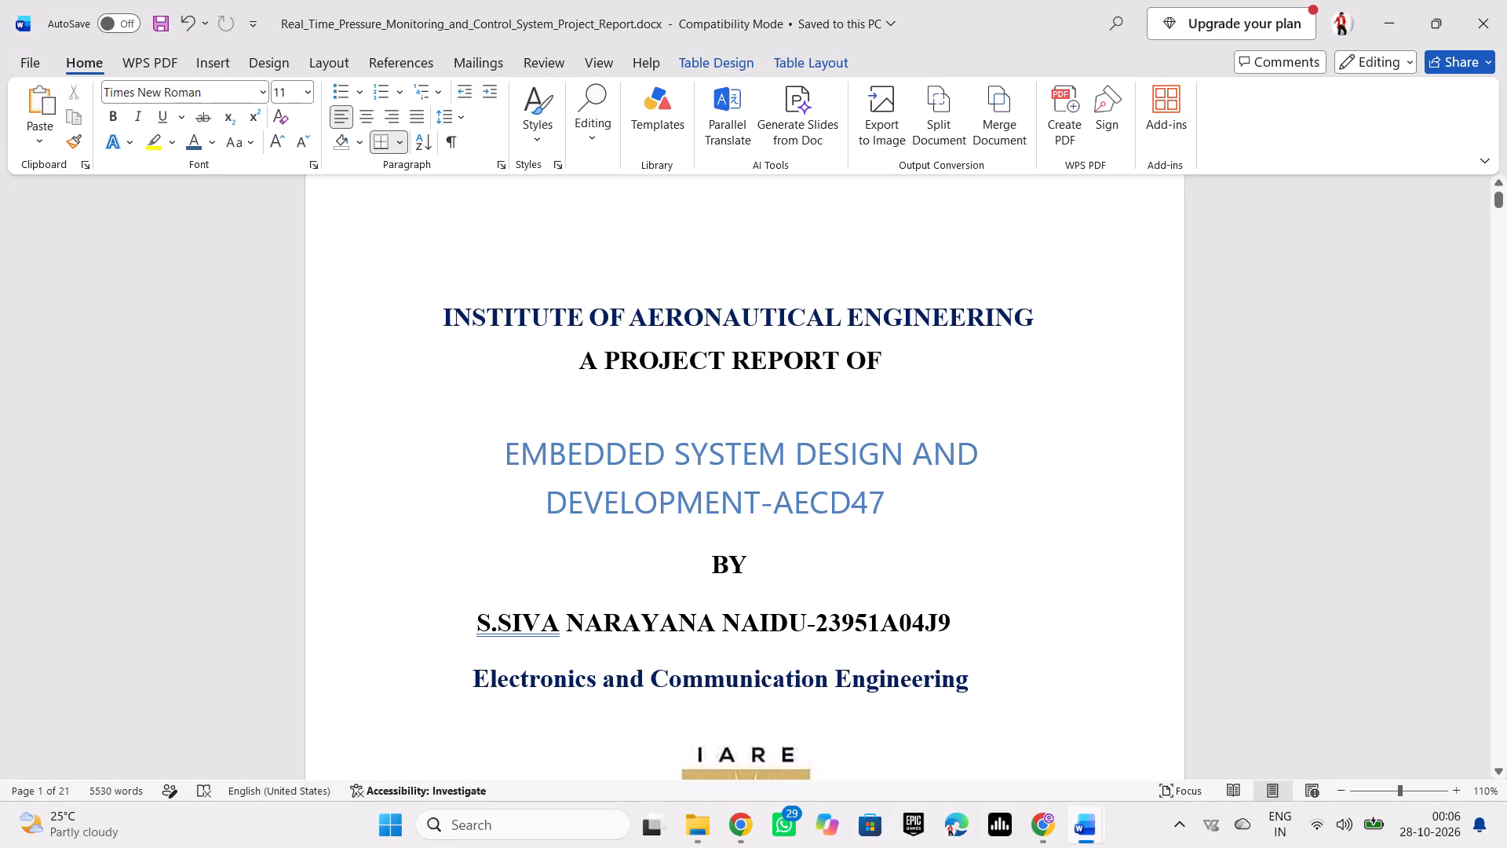
# Review the whole report from the cover page to the conclusion and back, examining page layout, headings and spacing.
pyautogui.scroll(-1, 839, 414)
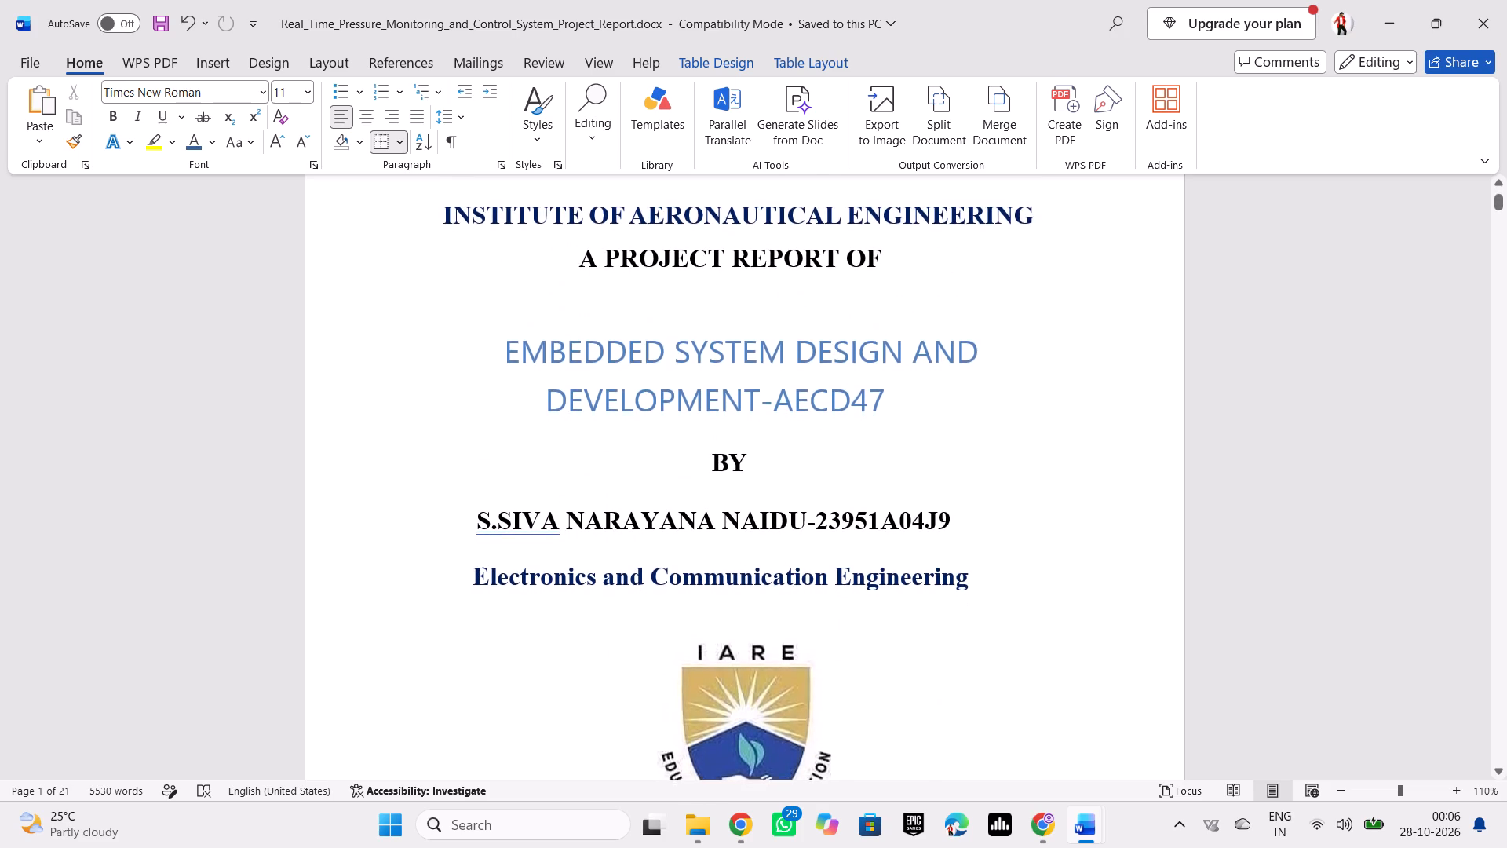
pyautogui.scroll(-1, 839, 414)
pyautogui.scroll(1, 839, 414)
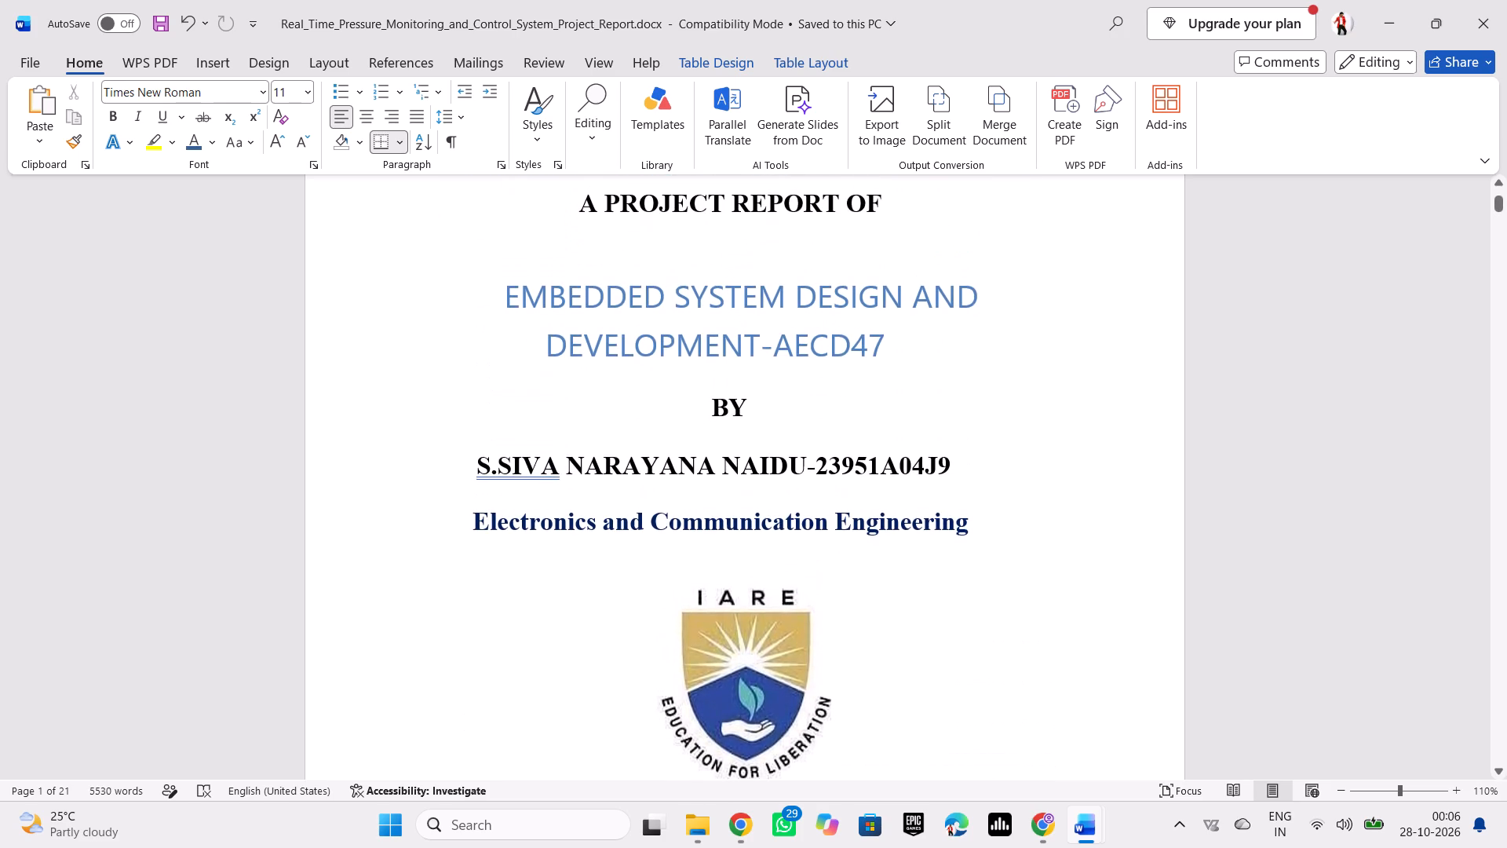
pyautogui.scroll(-17, 839, 414)
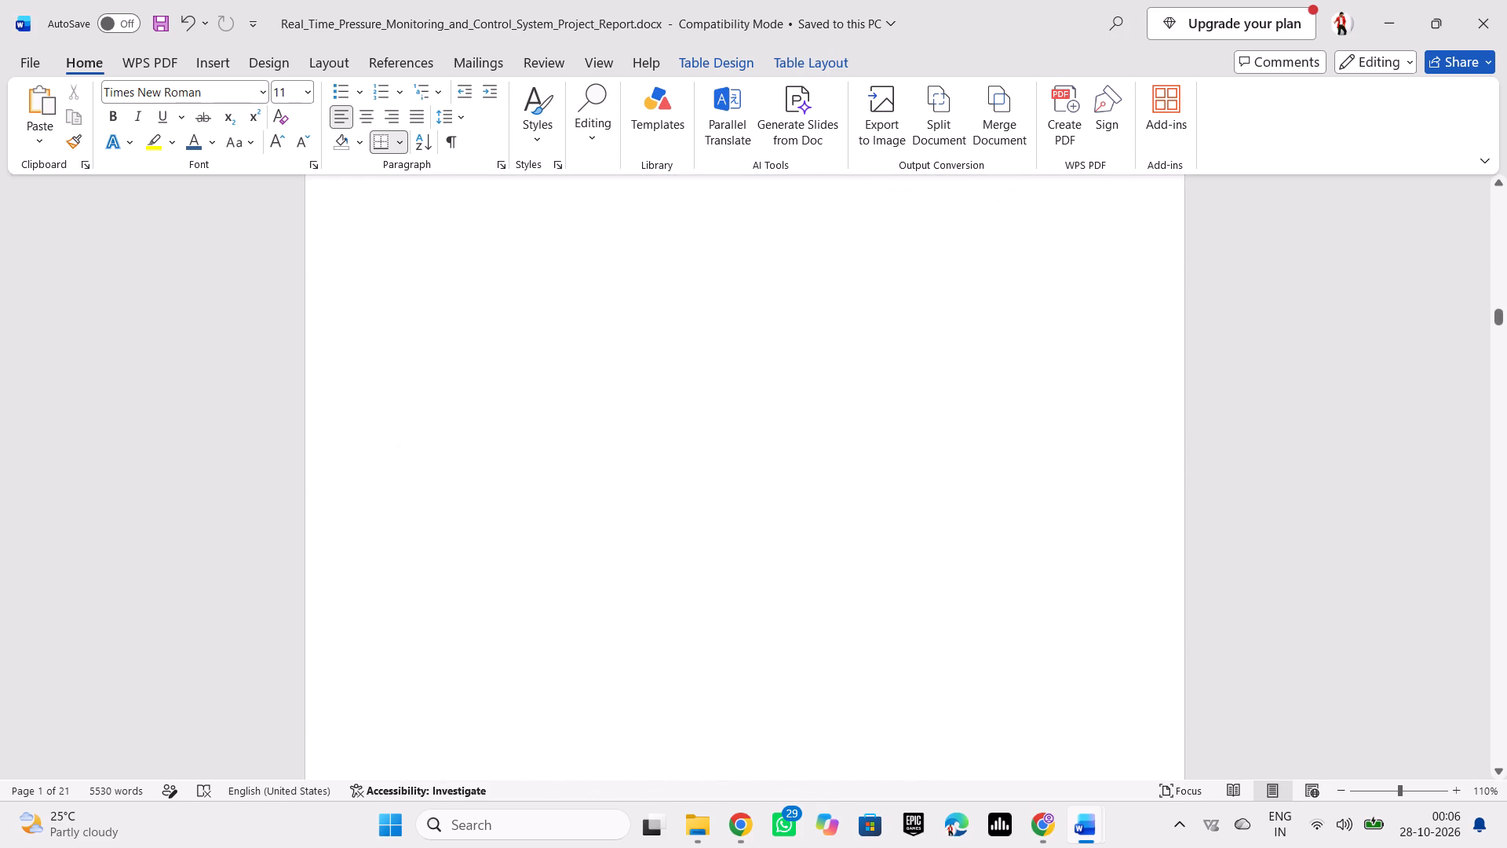
pyautogui.scroll(-1, 839, 414)
pyautogui.keyDown('ctrl'); pyautogui.scroll(-4, 839, 414); pyautogui.keyUp('ctrl')
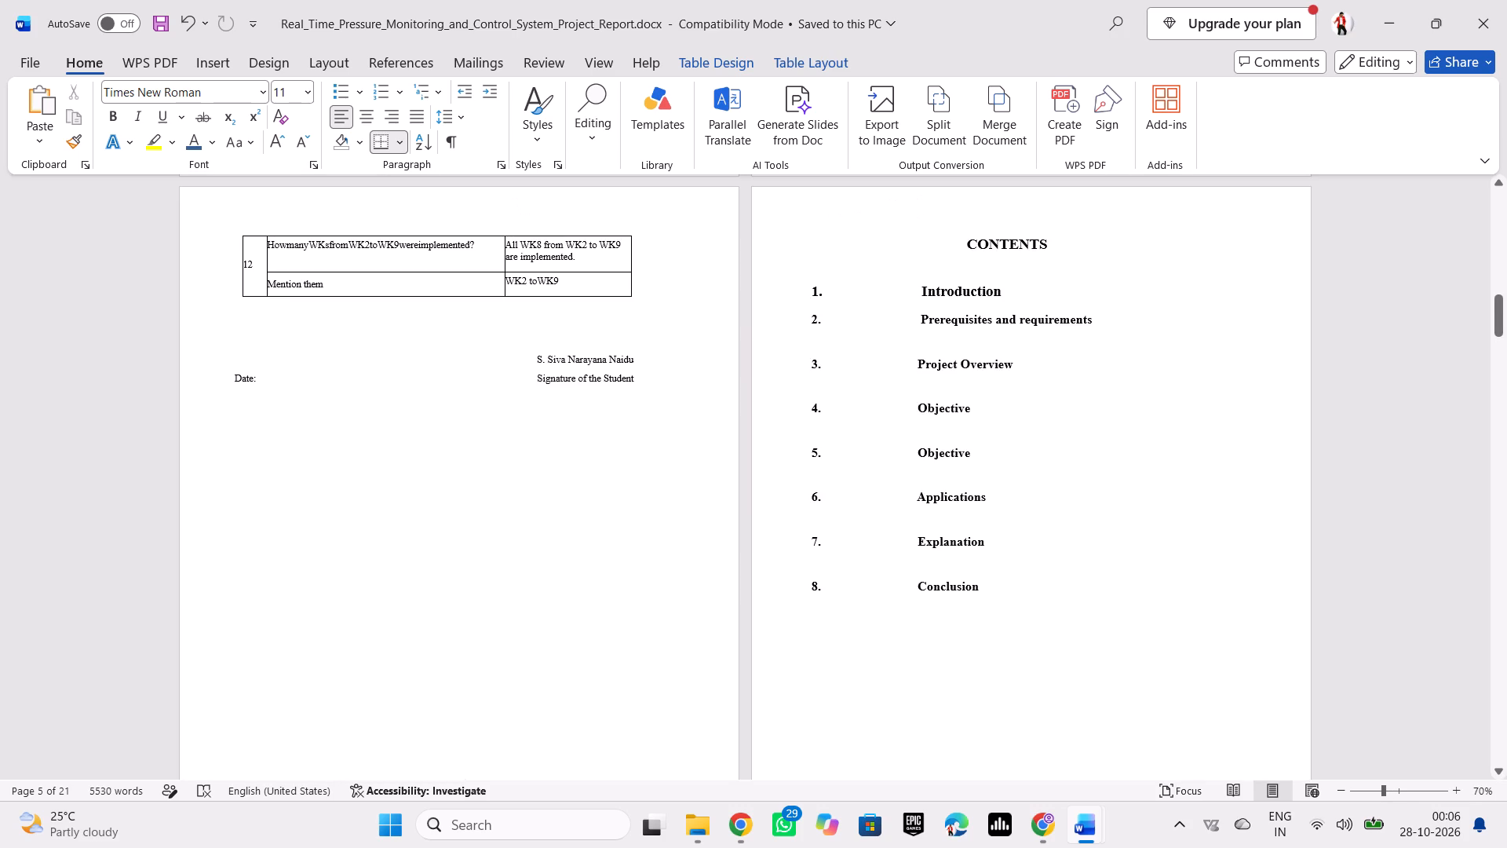
pyautogui.scroll(-5, 839, 414)
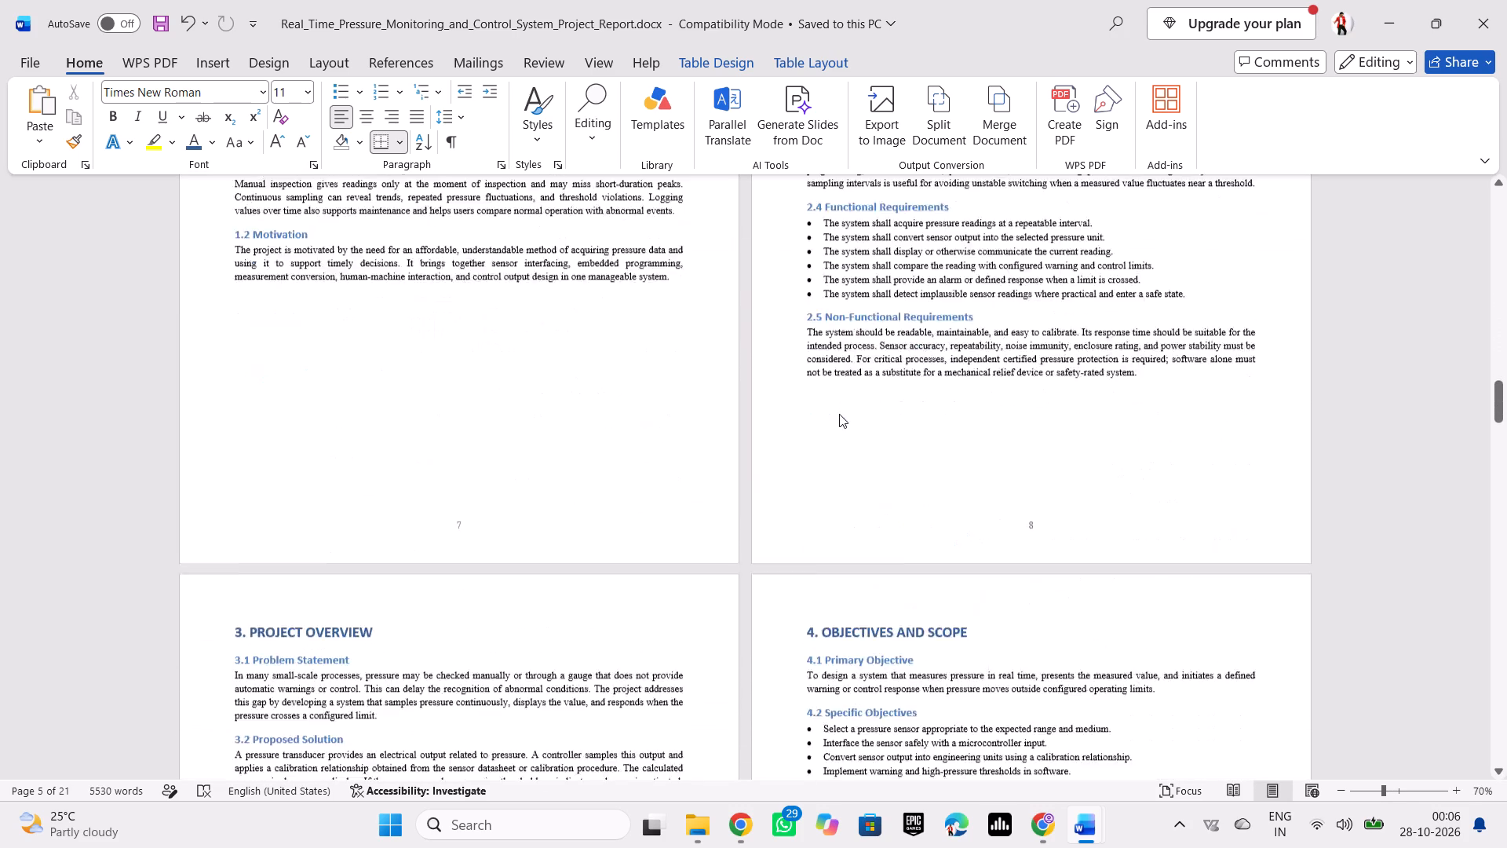
pyautogui.scroll(-5, 839, 414)
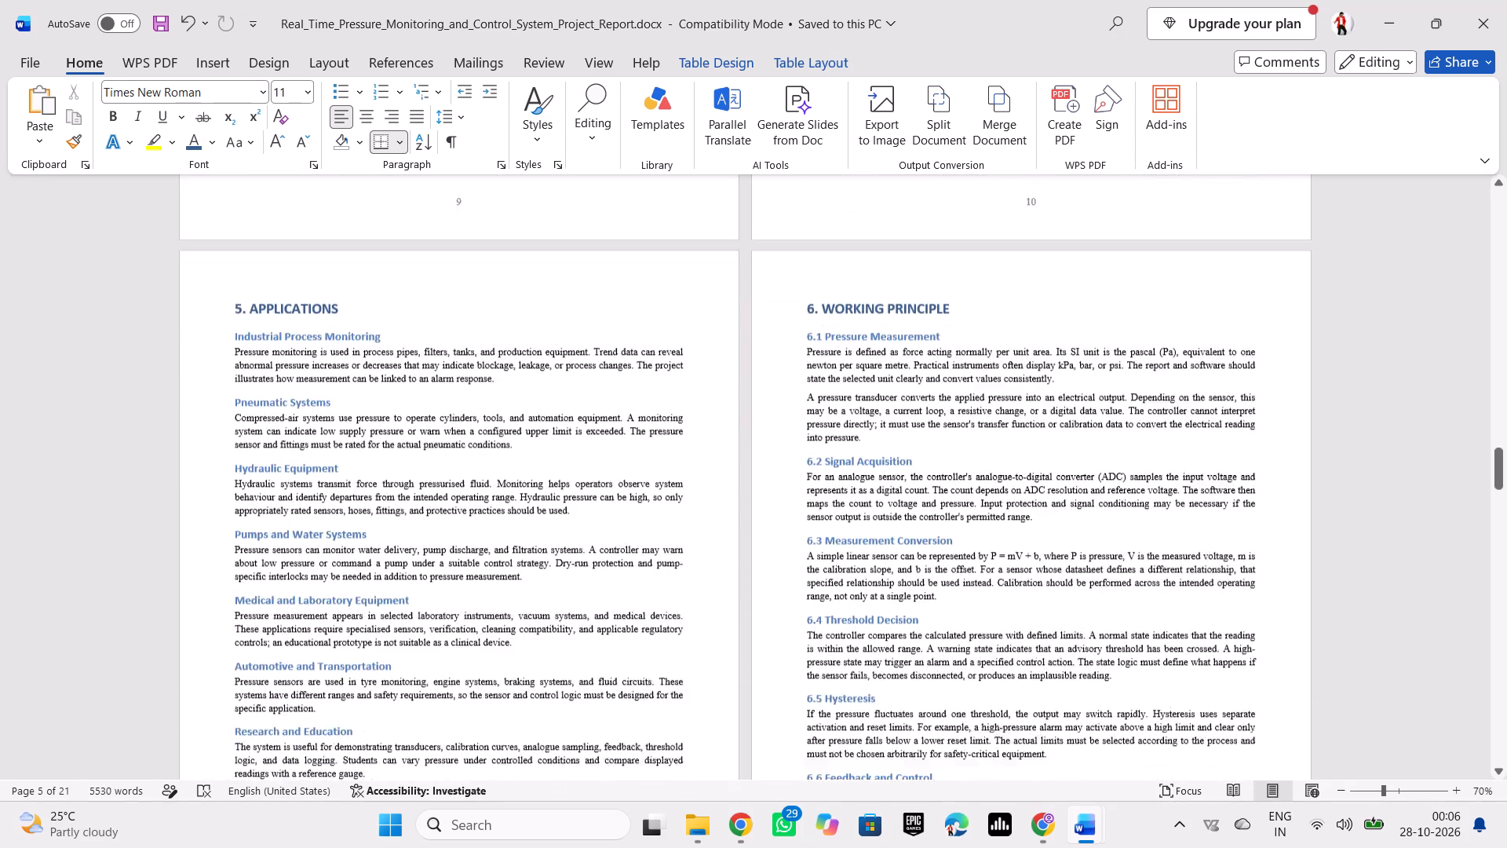
pyautogui.scroll(-10, 839, 414)
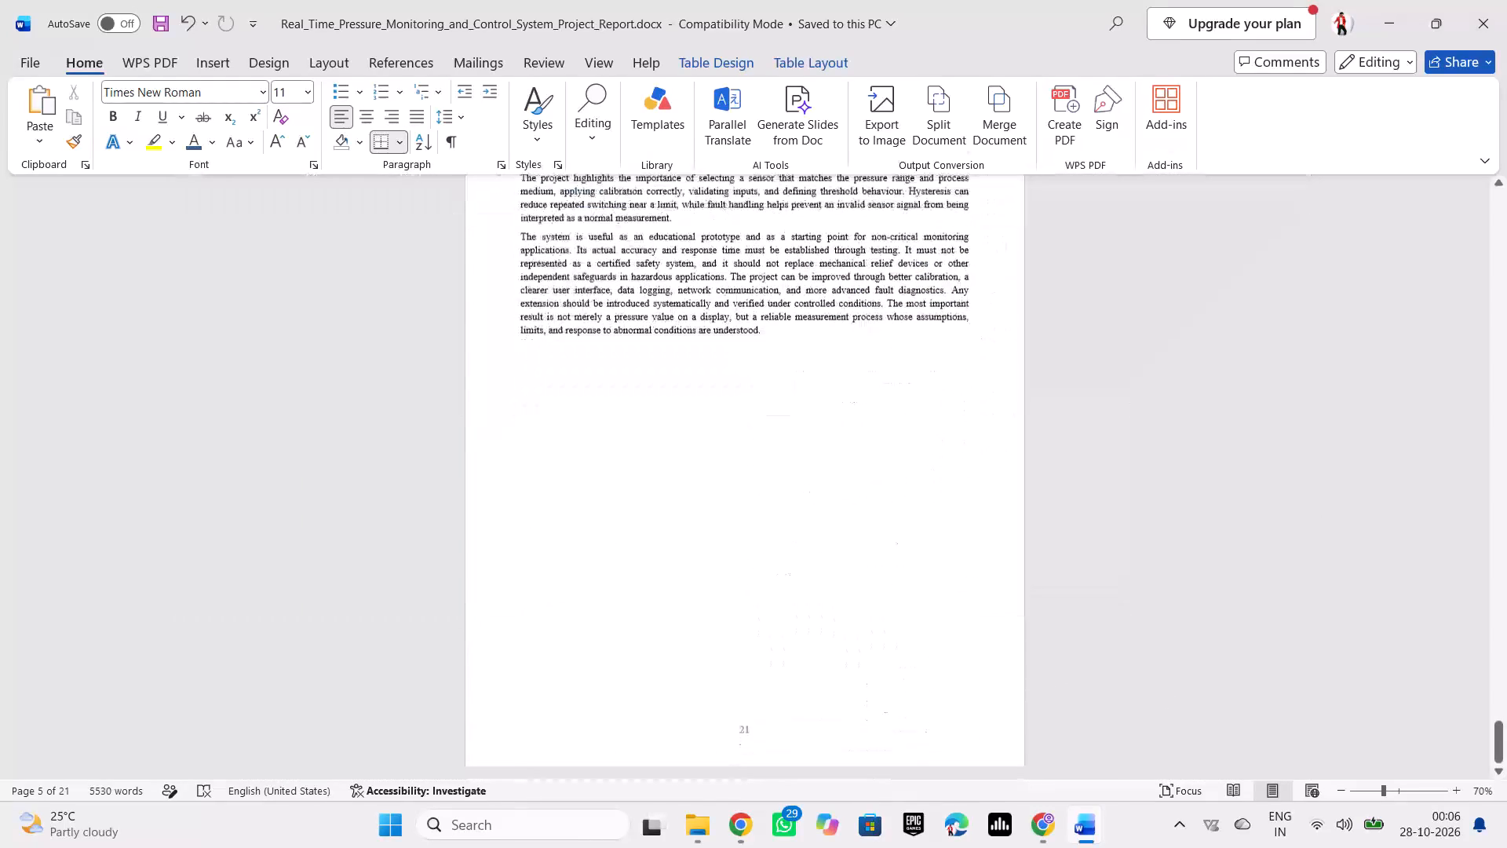
pyautogui.scroll(14, 839, 414)
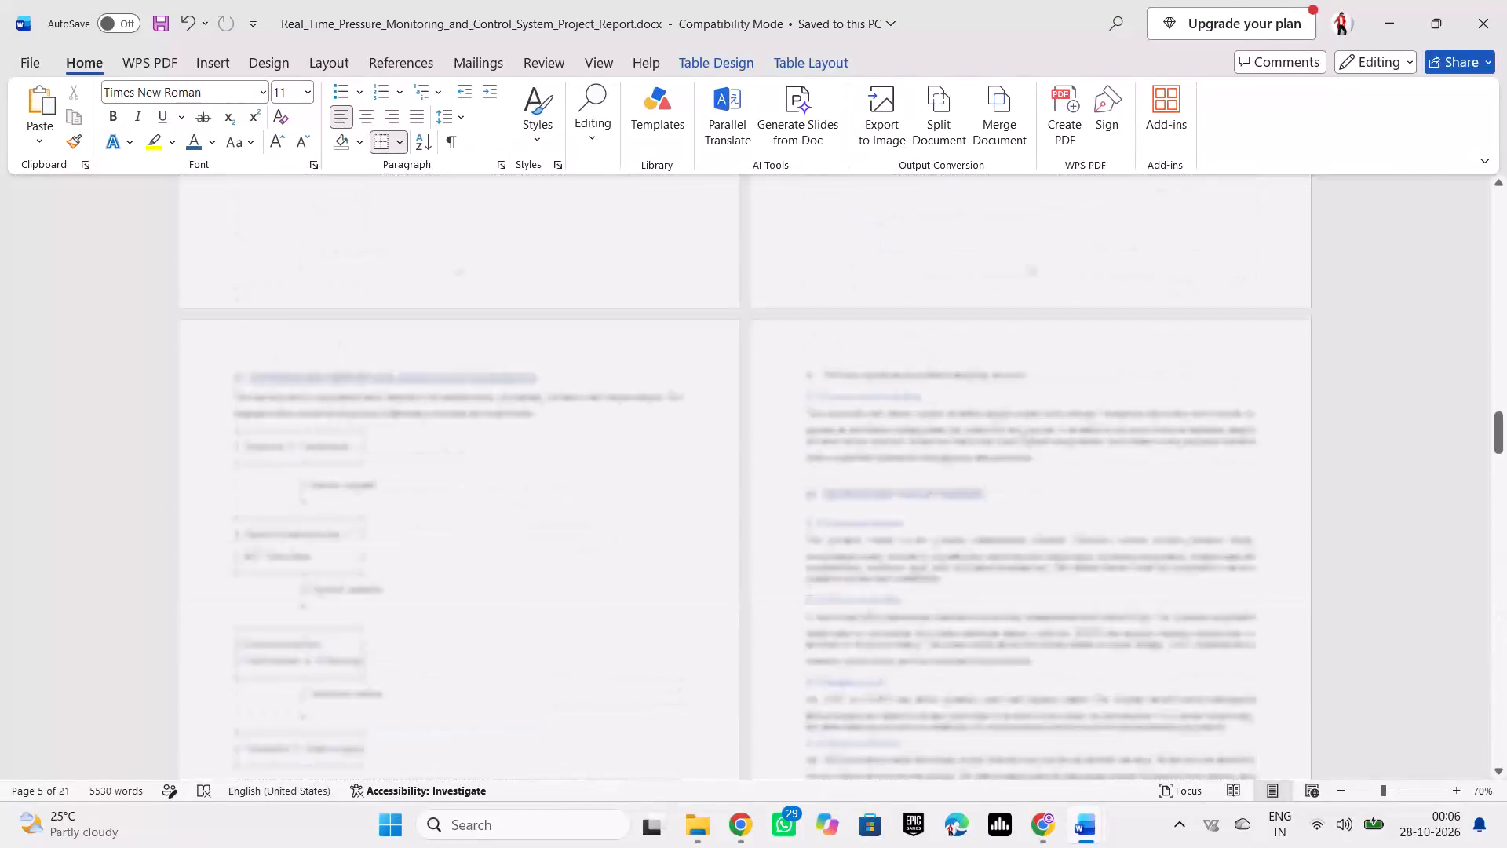
pyautogui.scroll(6, 839, 414)
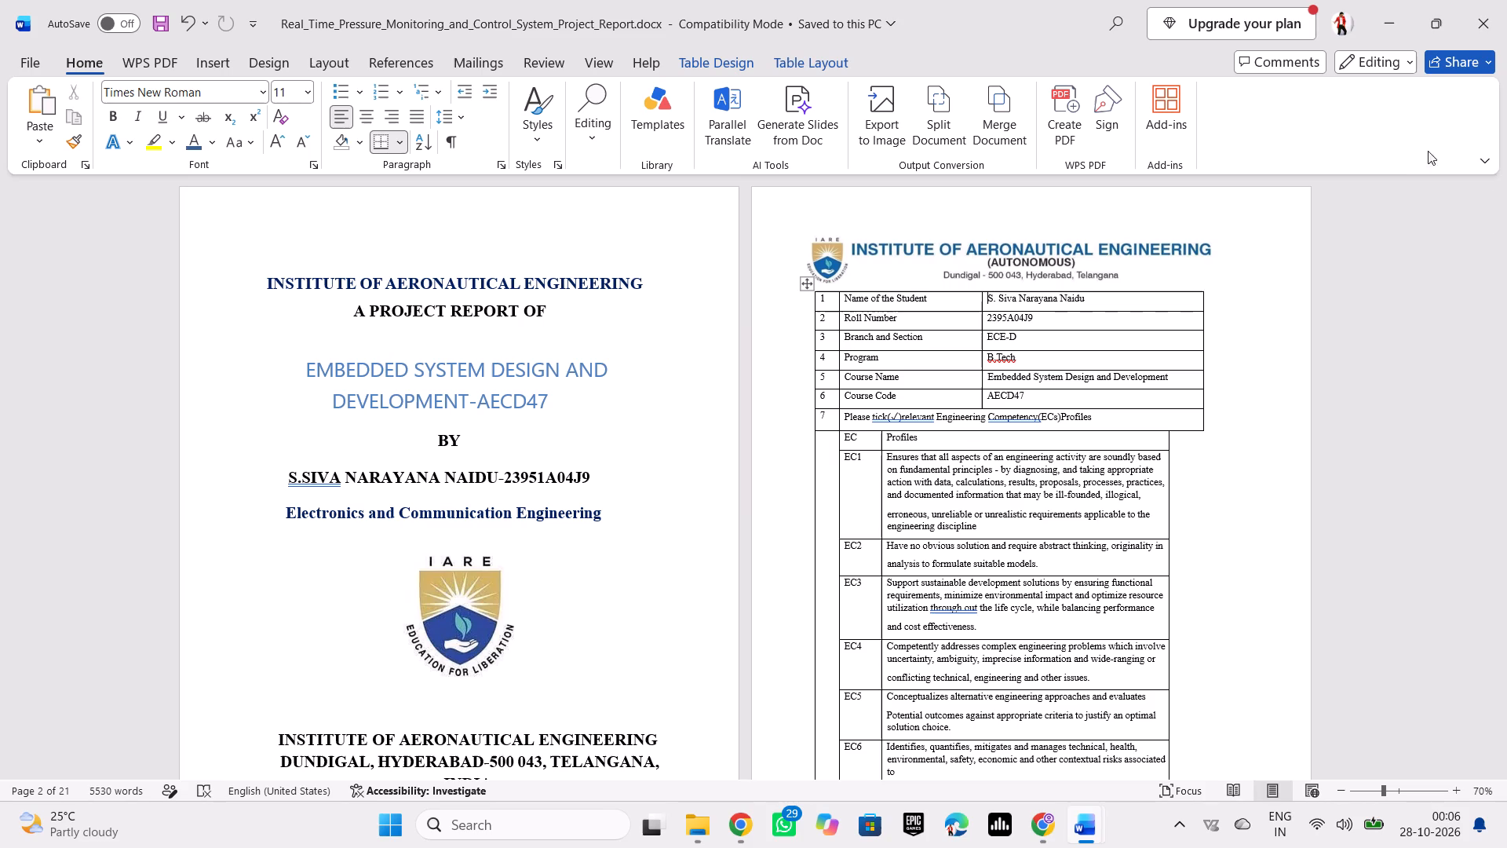
# Close the pressure monitoring report document.
pyautogui.click(1506, 0)
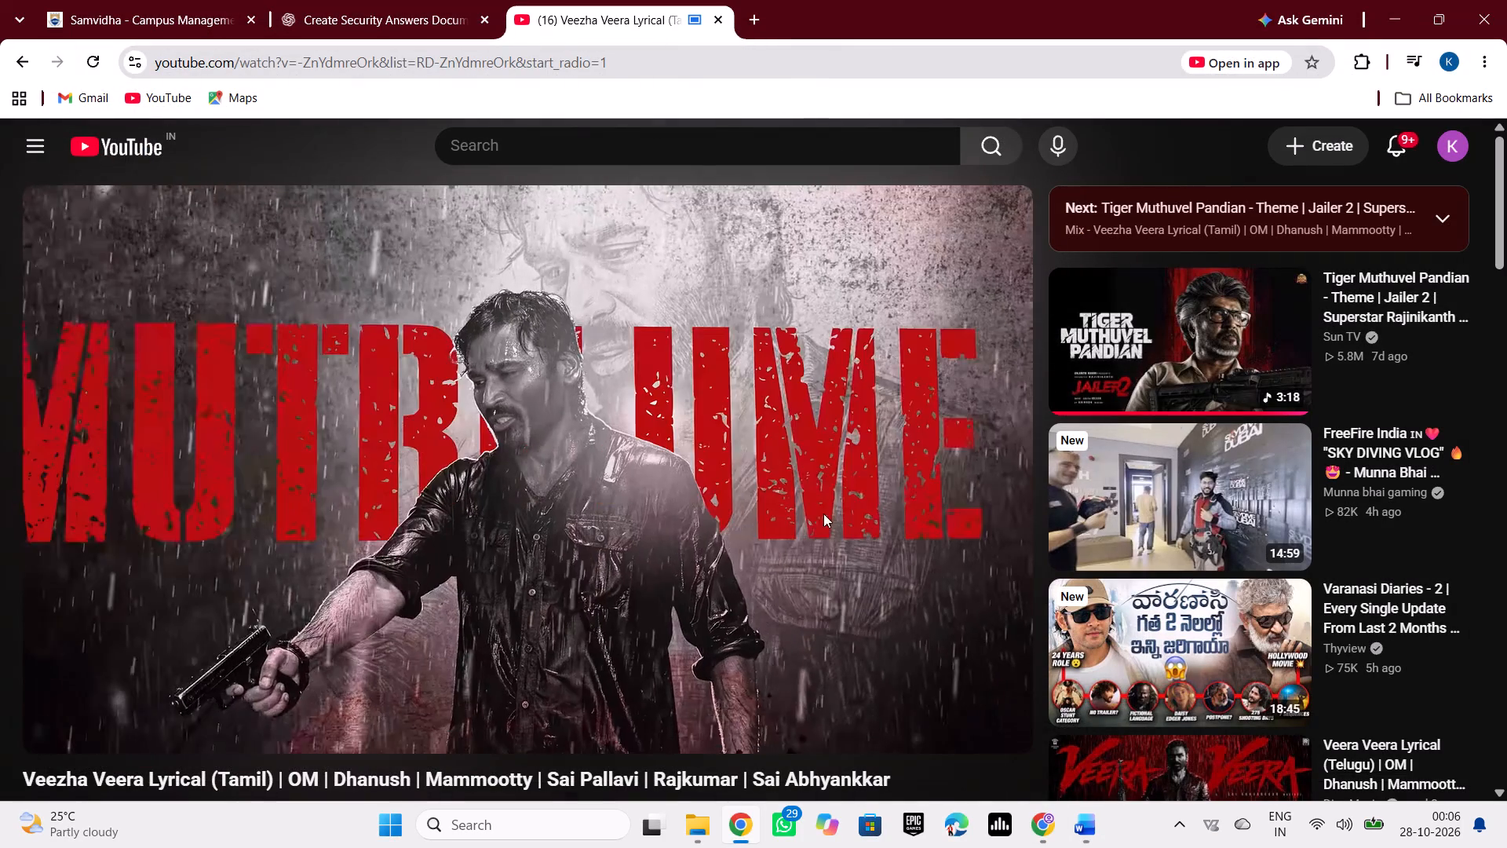
# Close the ChatGPT conversation page in Chrome.
pyautogui.click(409, 0)
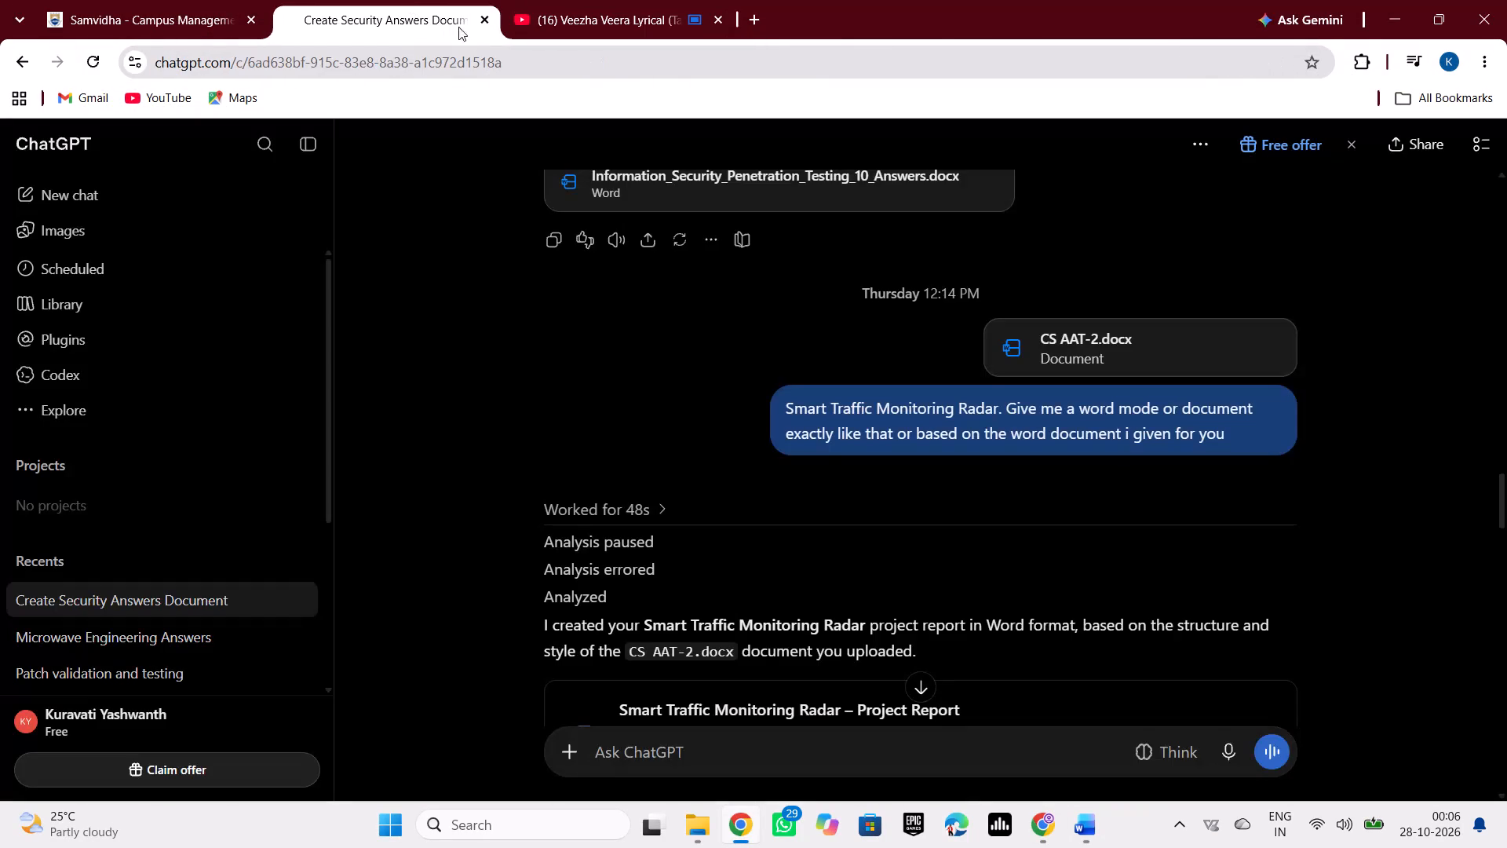
pyautogui.click(481, 16)
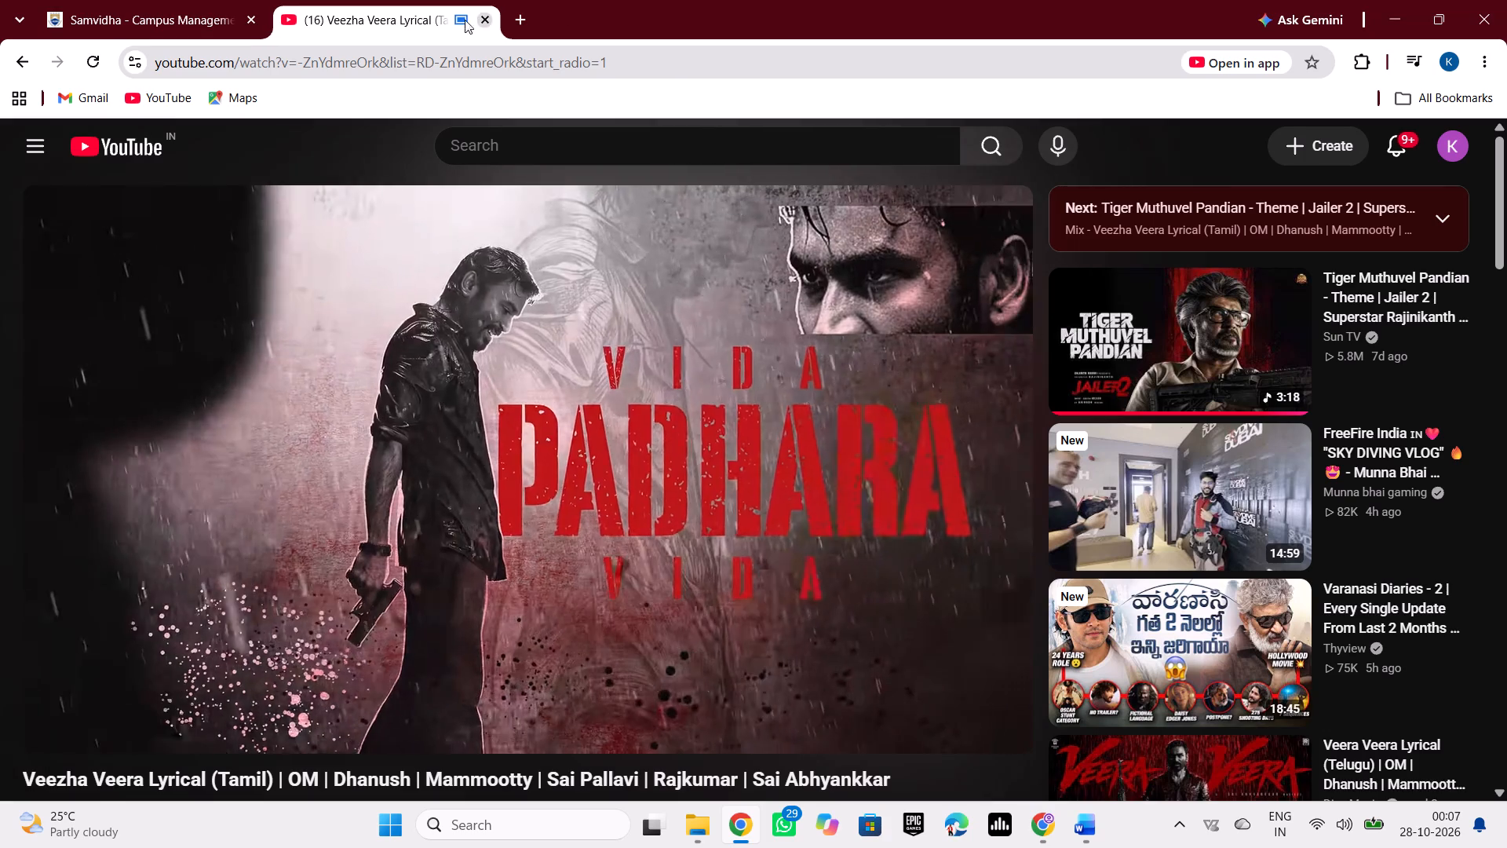
# Search the web for ilovepdf in a new browser page.
pyautogui.click(524, 23)
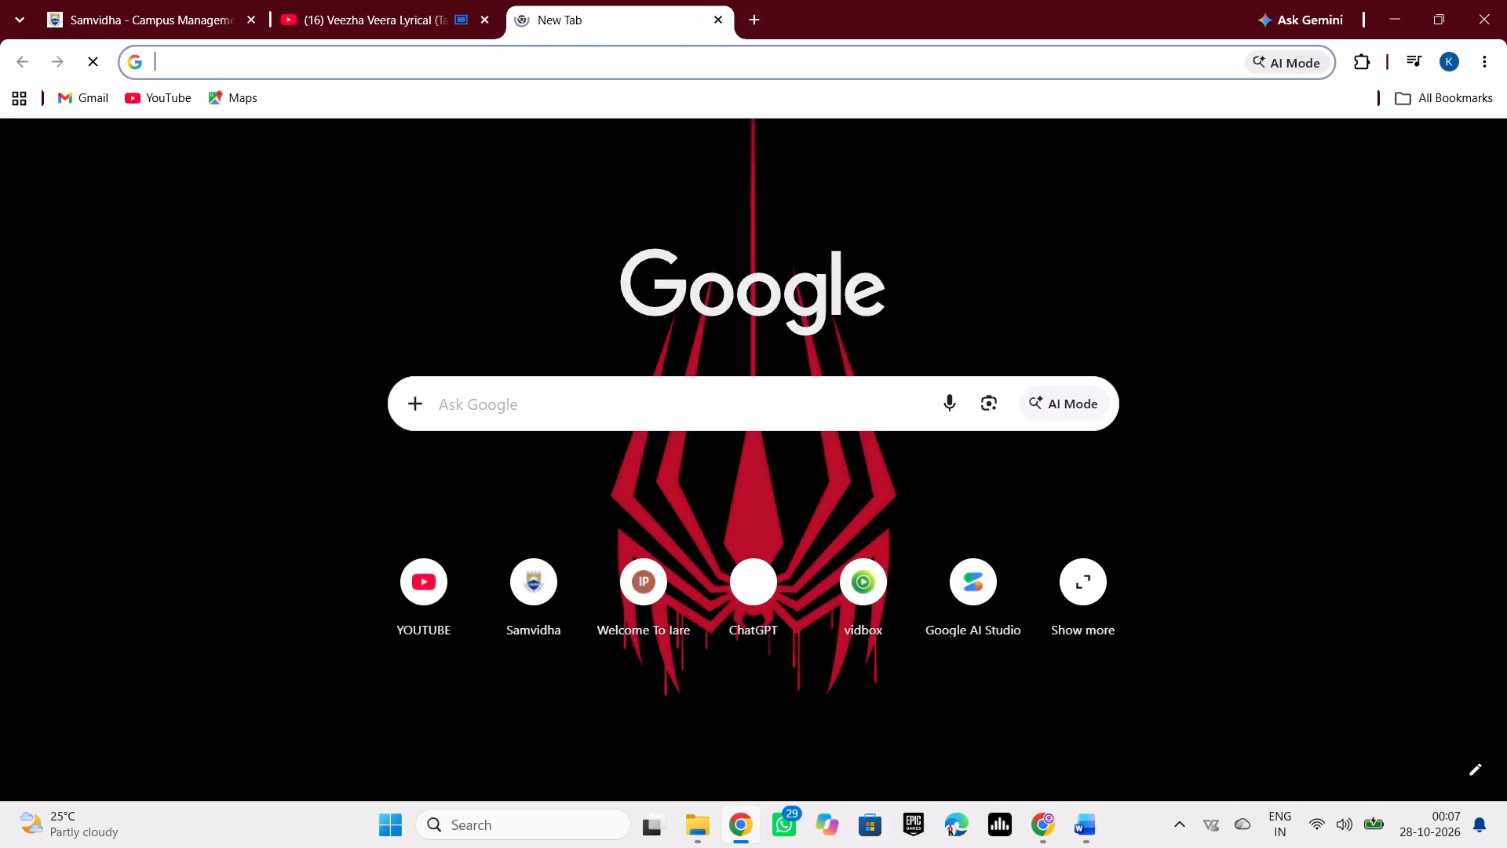
pyautogui.write('ilove')
pyautogui.press('Return')
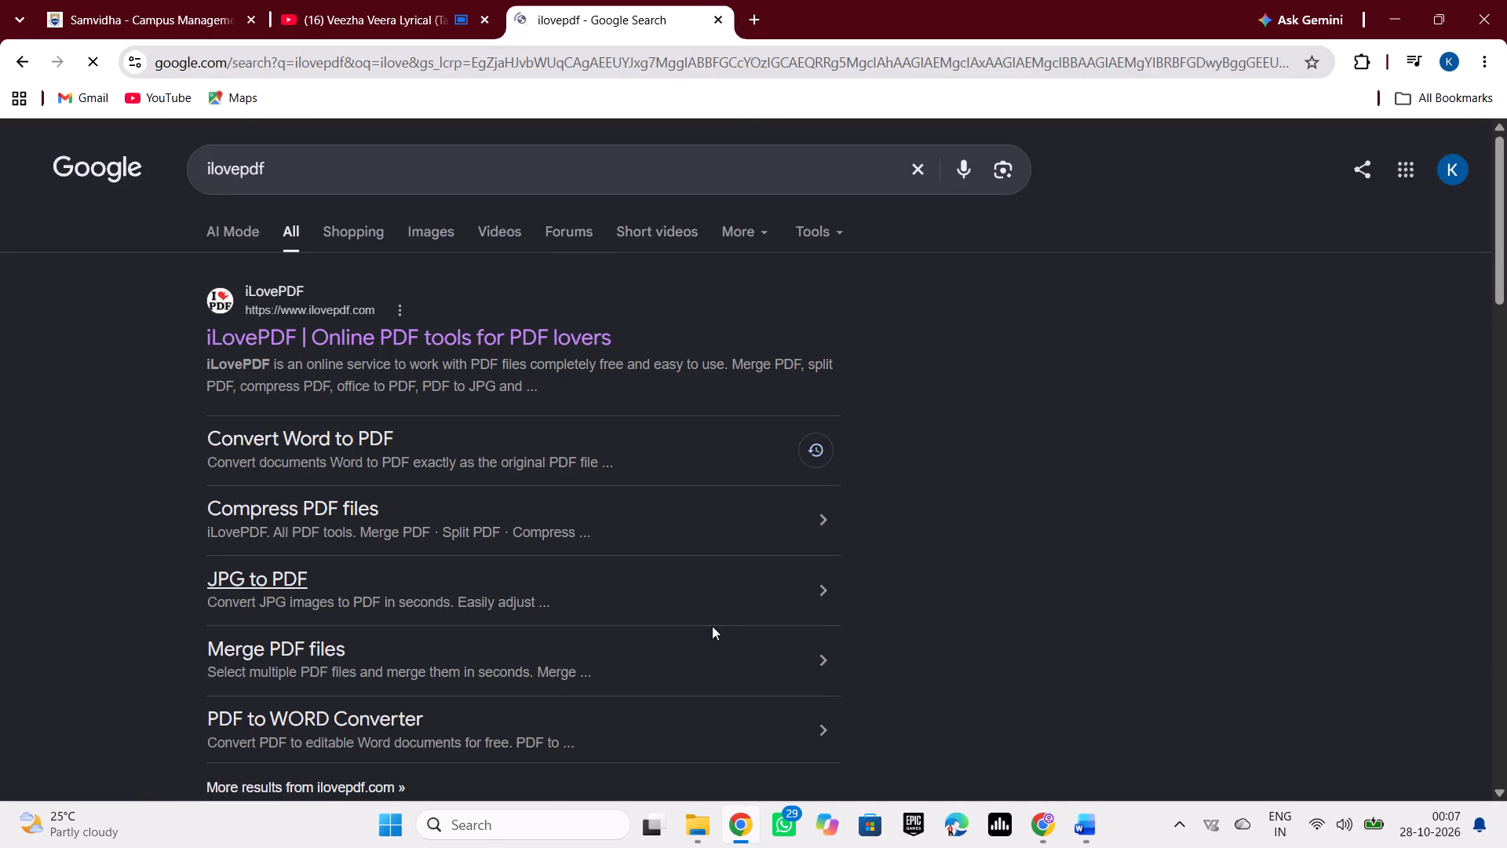
# Switch to the Downloads folder in File Explorer and close the still-open Radar Range Equation Calculator report.
pyautogui.click(688, 818)
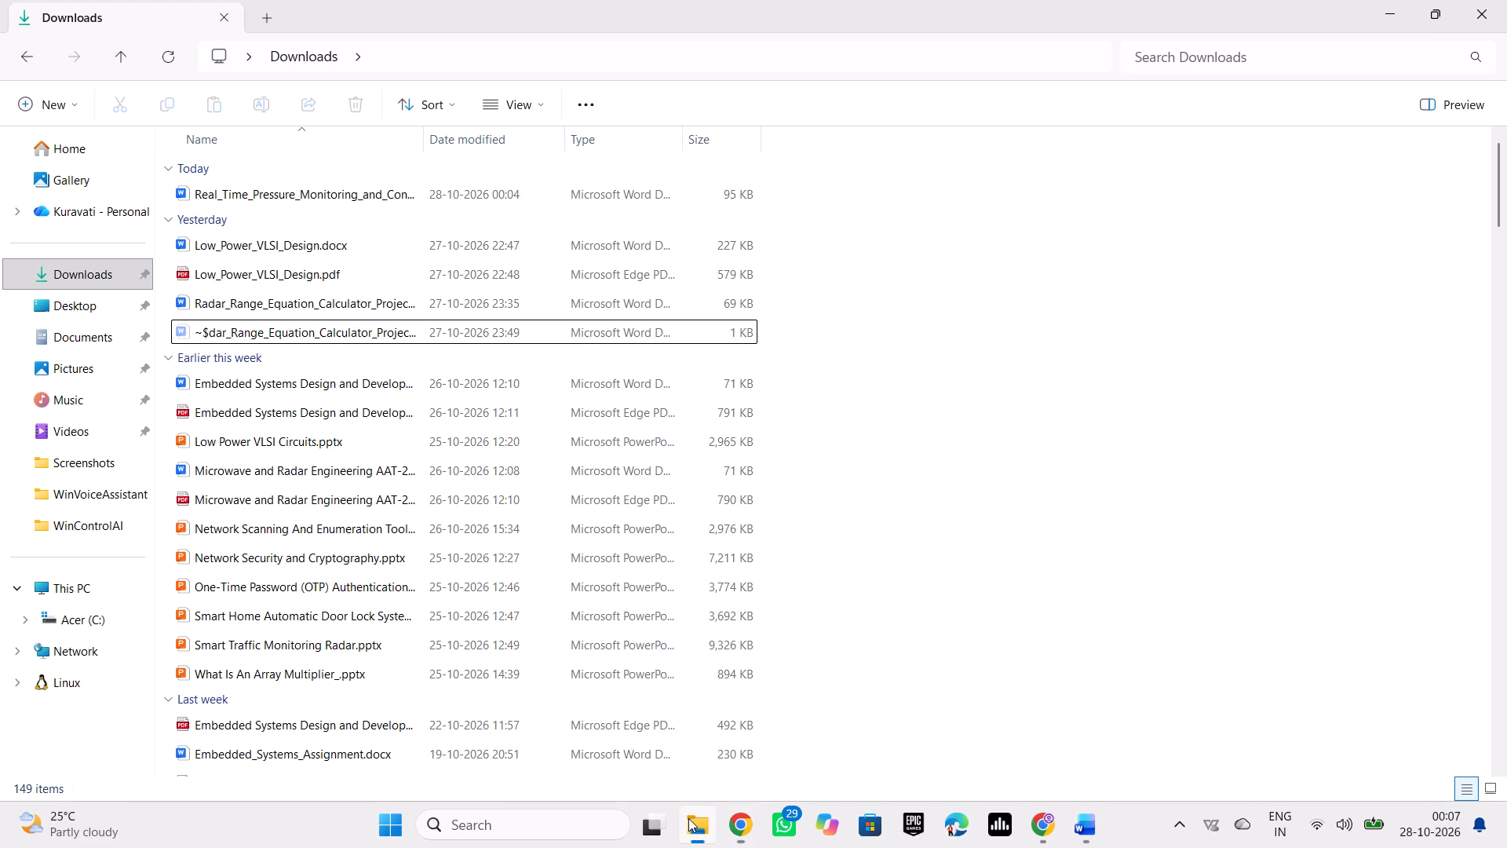
pyautogui.hotkey('alt', 'Tab')
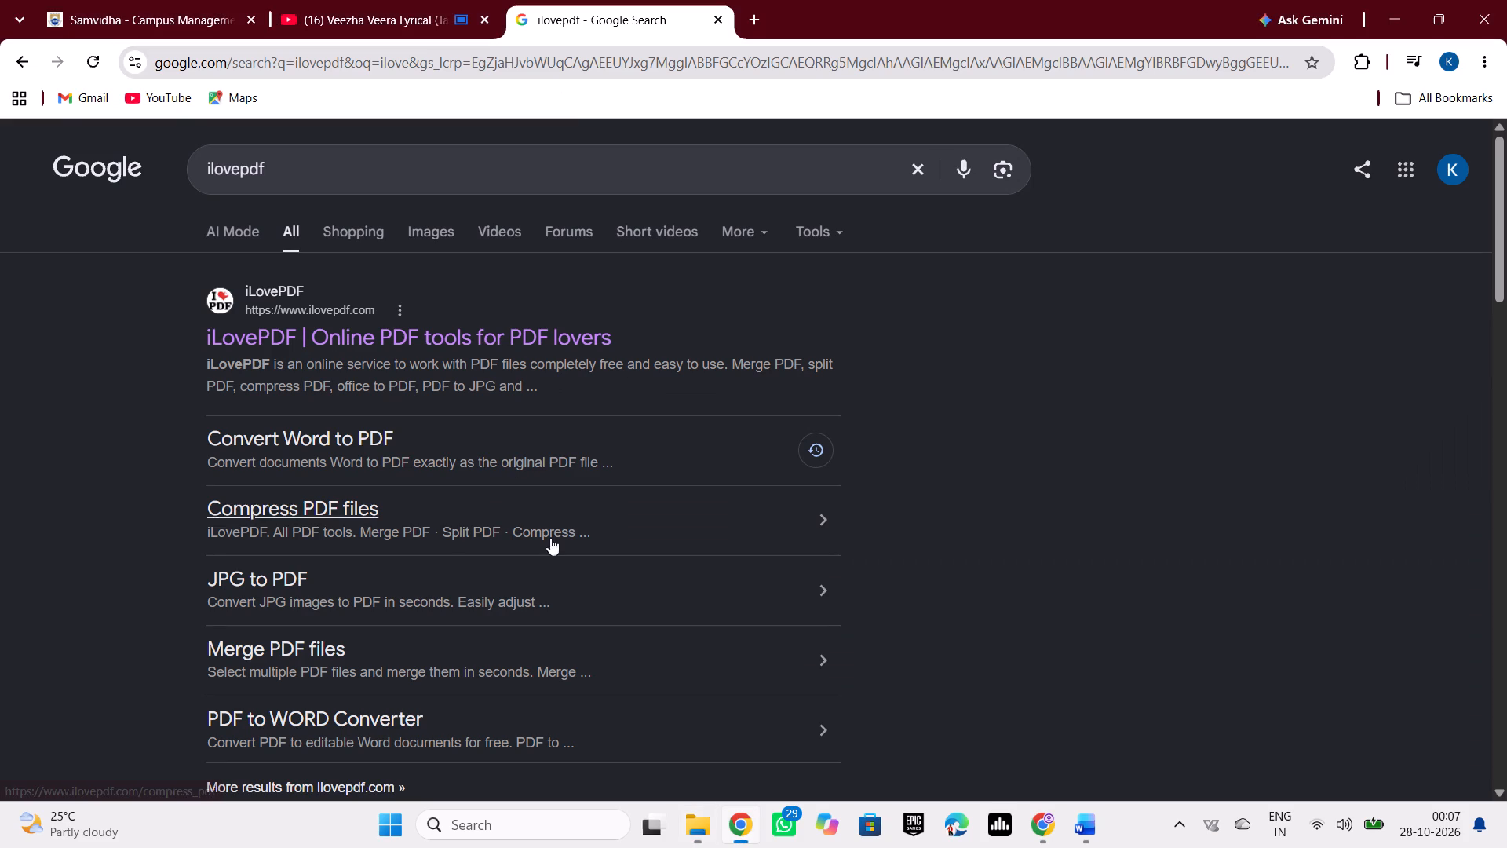
pyautogui.click(419, 0)
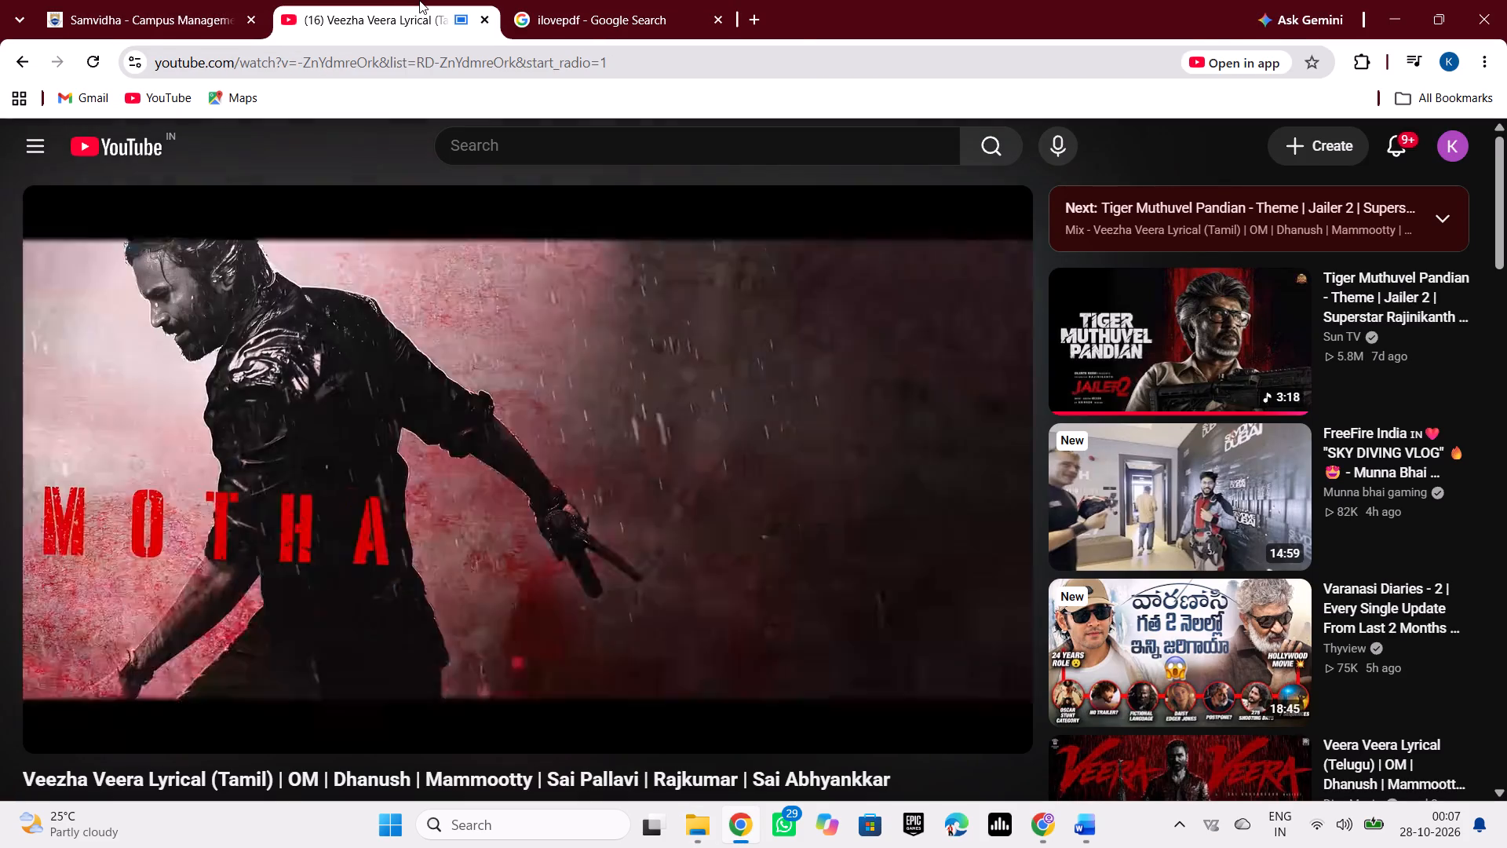
pyautogui.hotkey('alt', 'Tab')
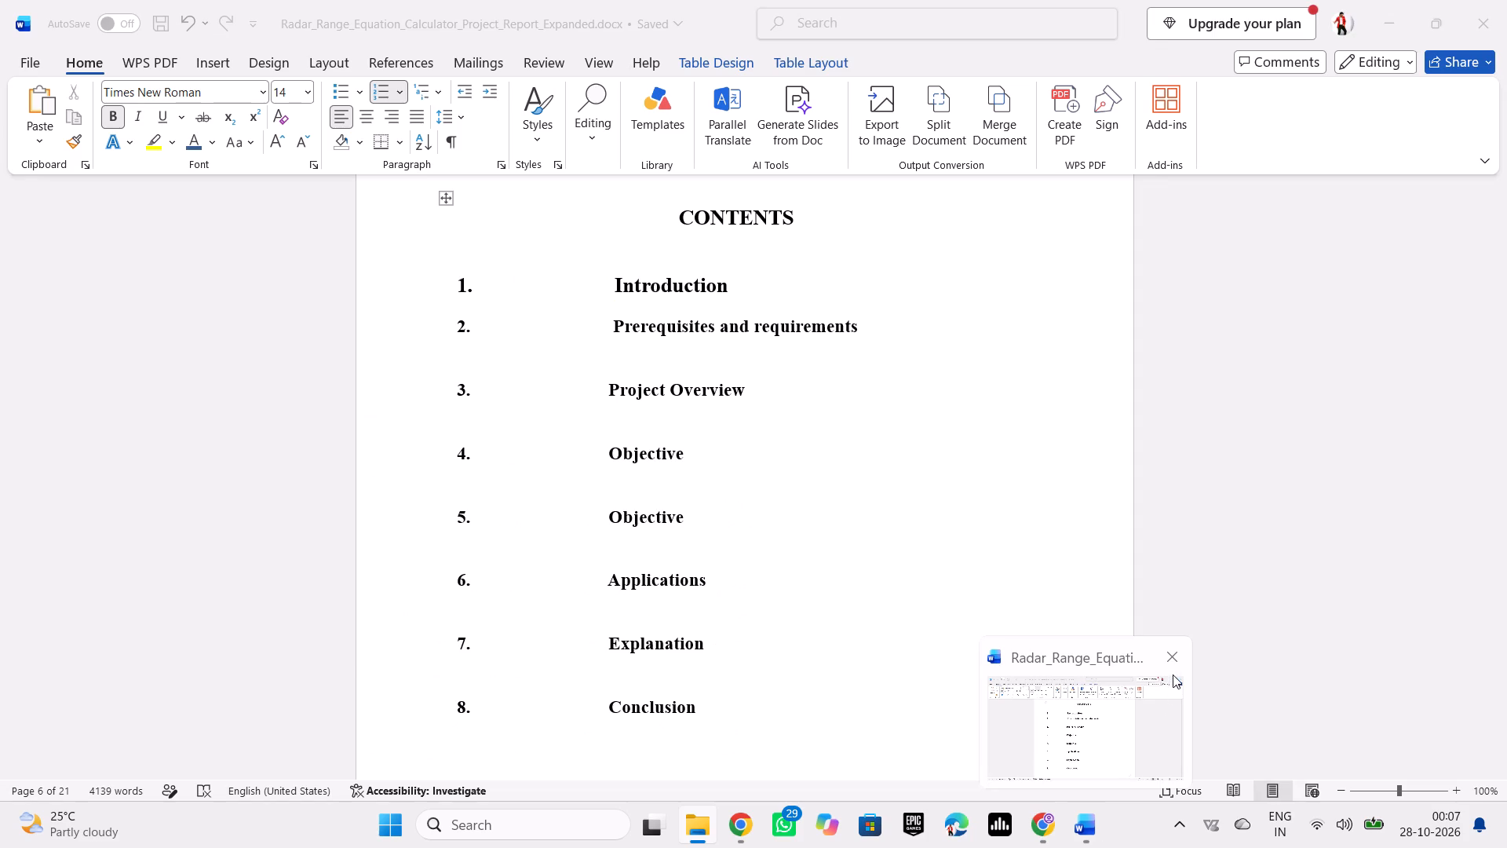
pyautogui.click(1171, 647)
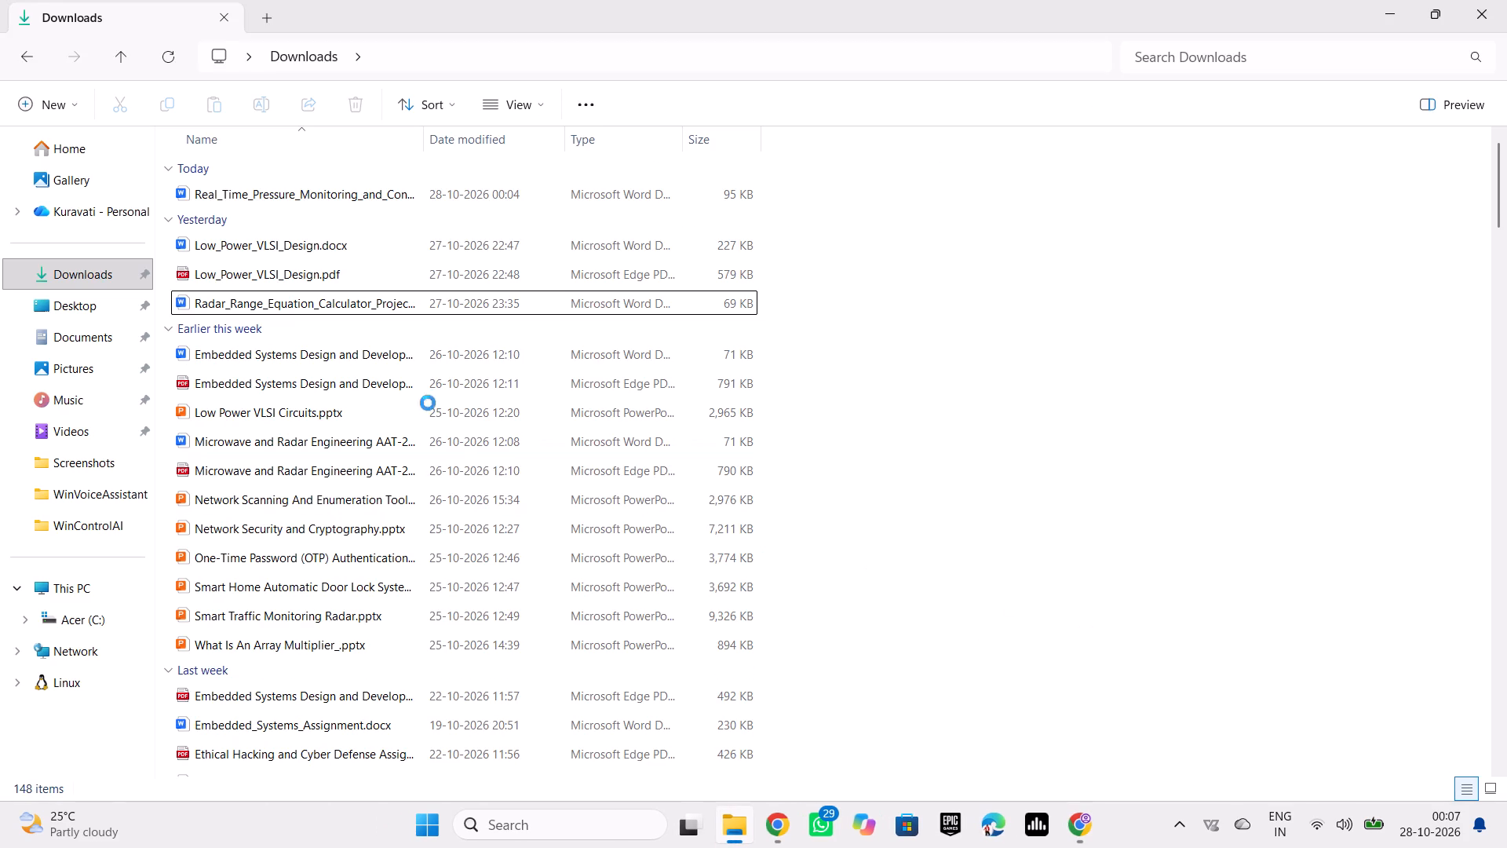
# Rename the pressure monitoring report file in Downloads as "Embedded System Design AAT-2", keeping the .docx extension.
pyautogui.click(381, 202)
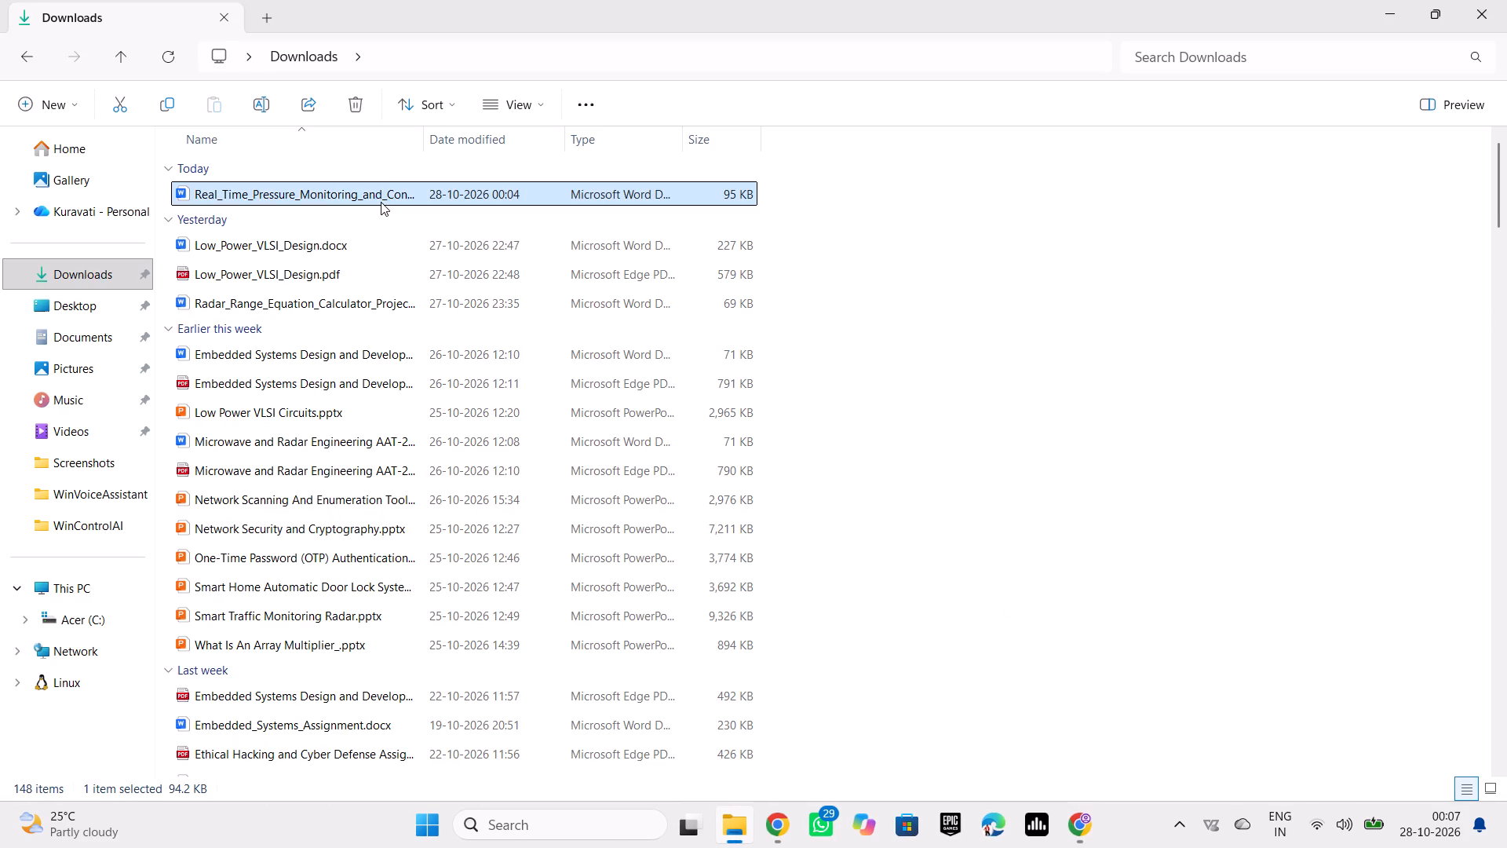
pyautogui.click(264, 102)
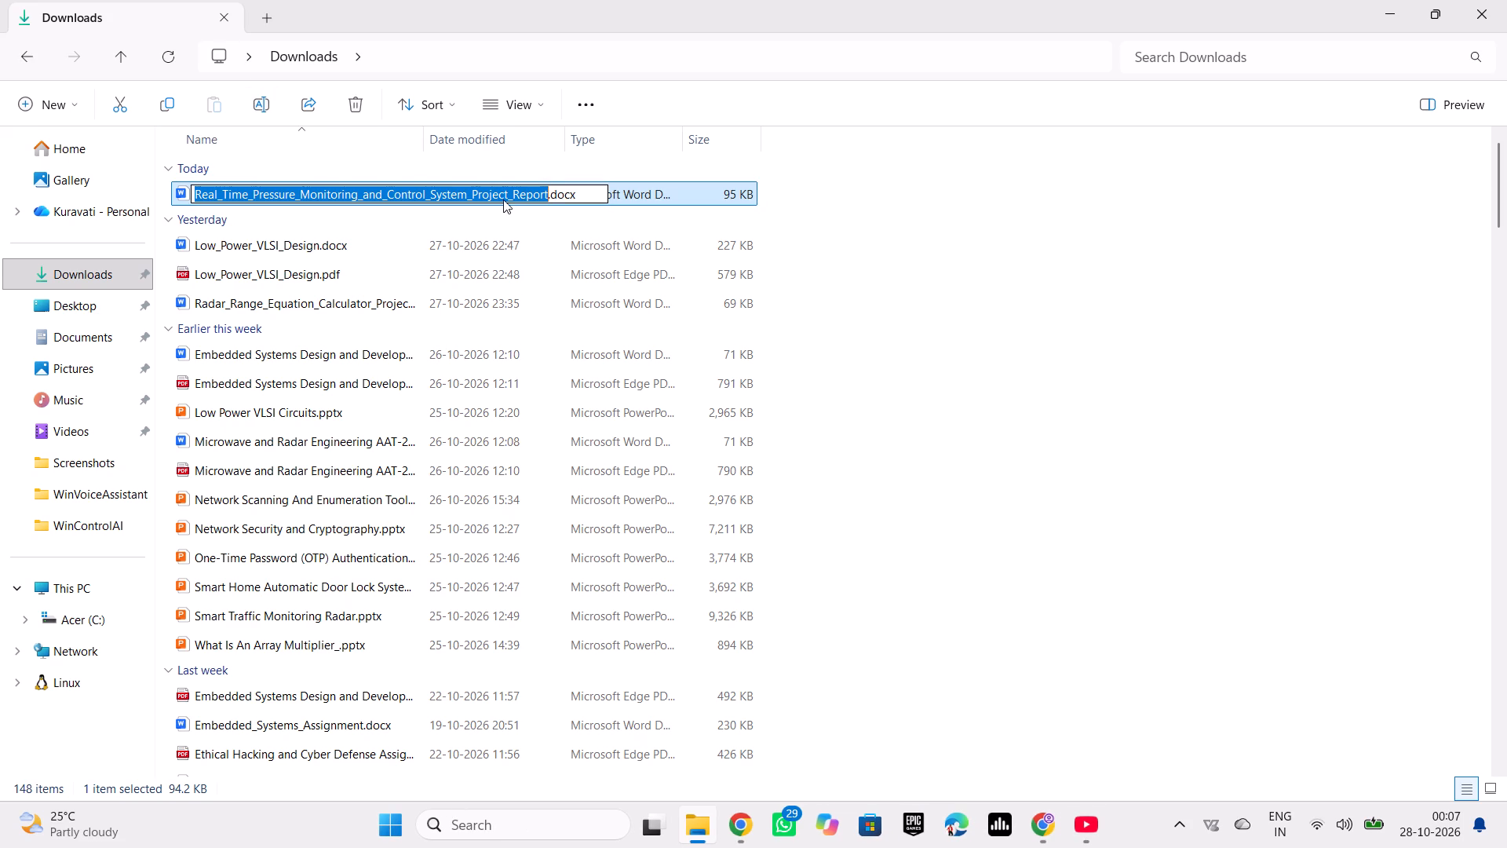
pyautogui.press('BackSpace')
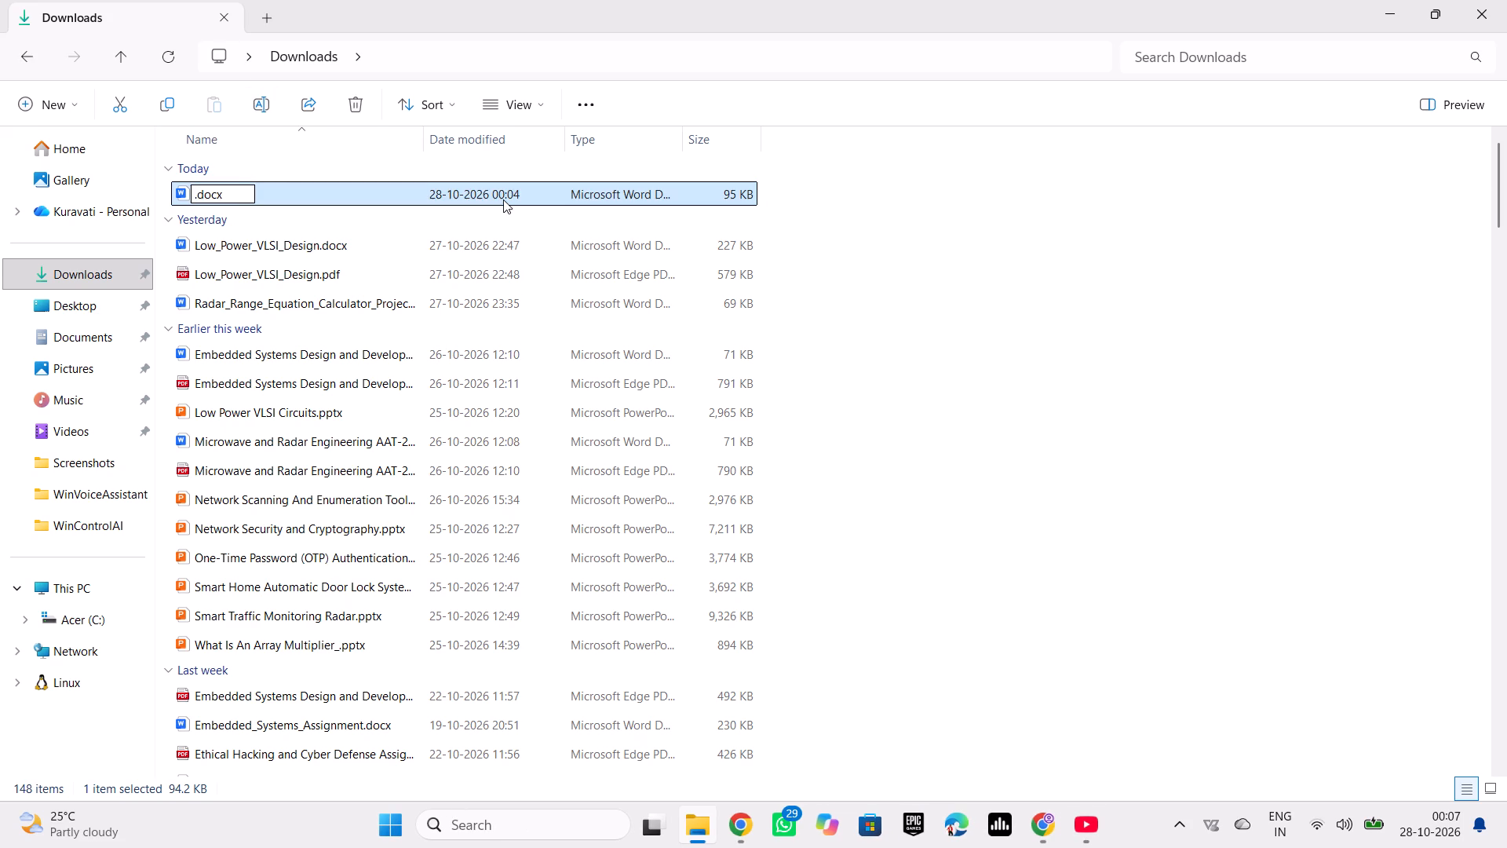
pyautogui.write('embe')
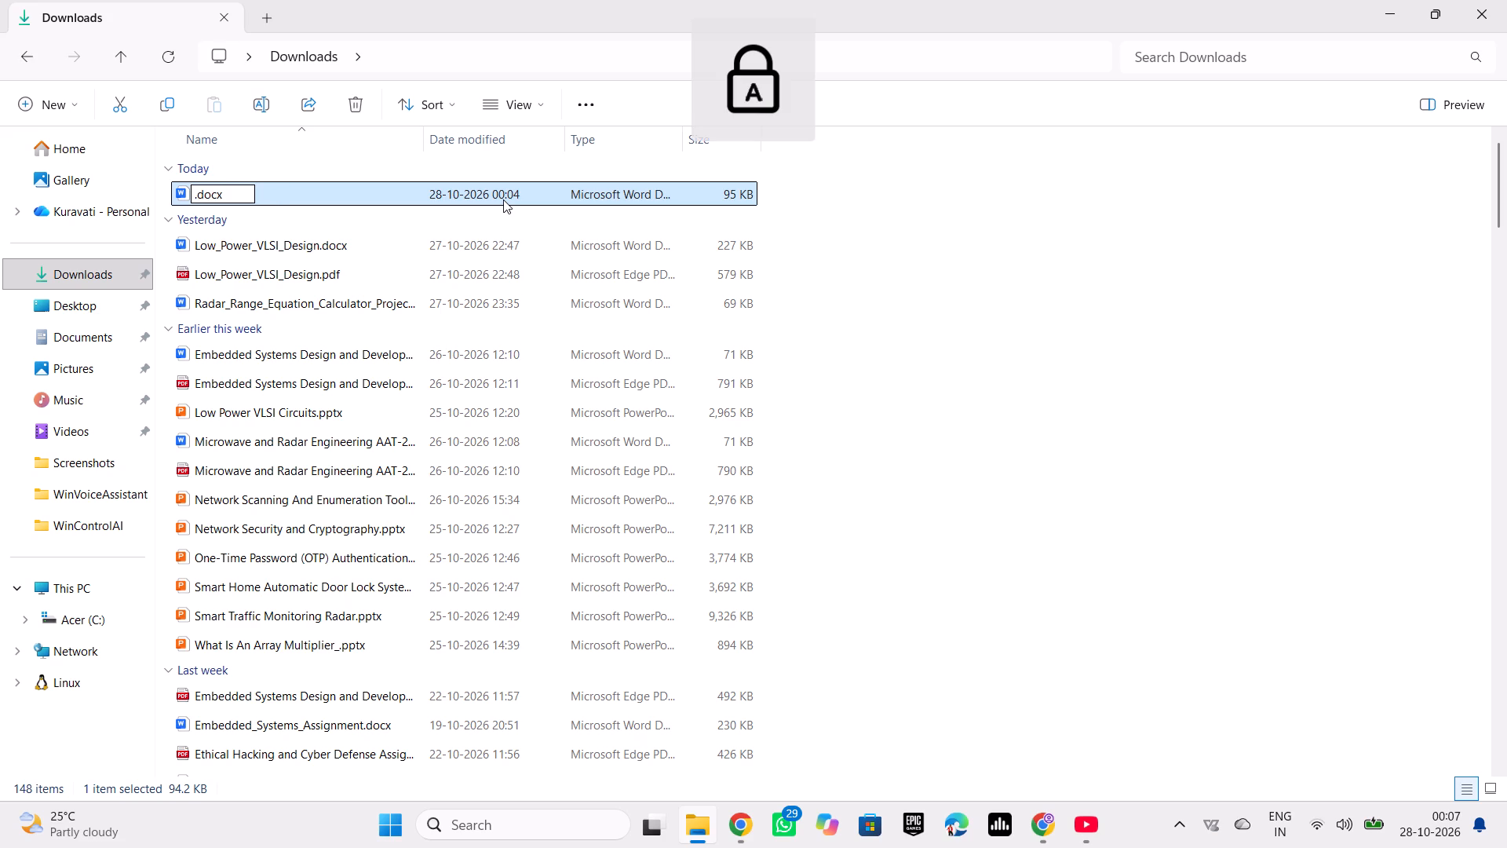
pyautogui.write('mbedded')
pyautogui.press('space')
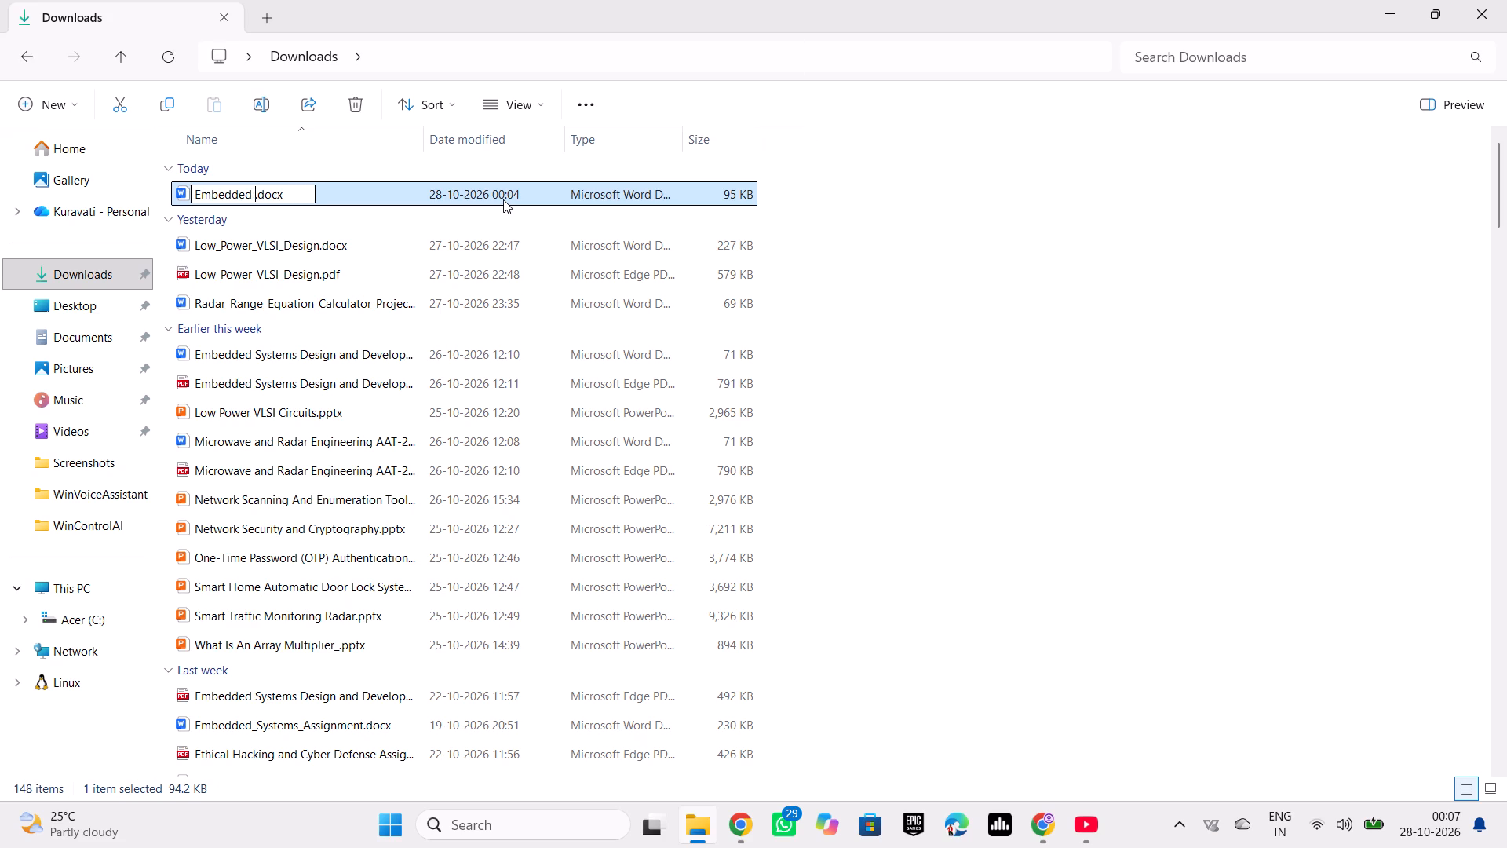
pyautogui.press('s')
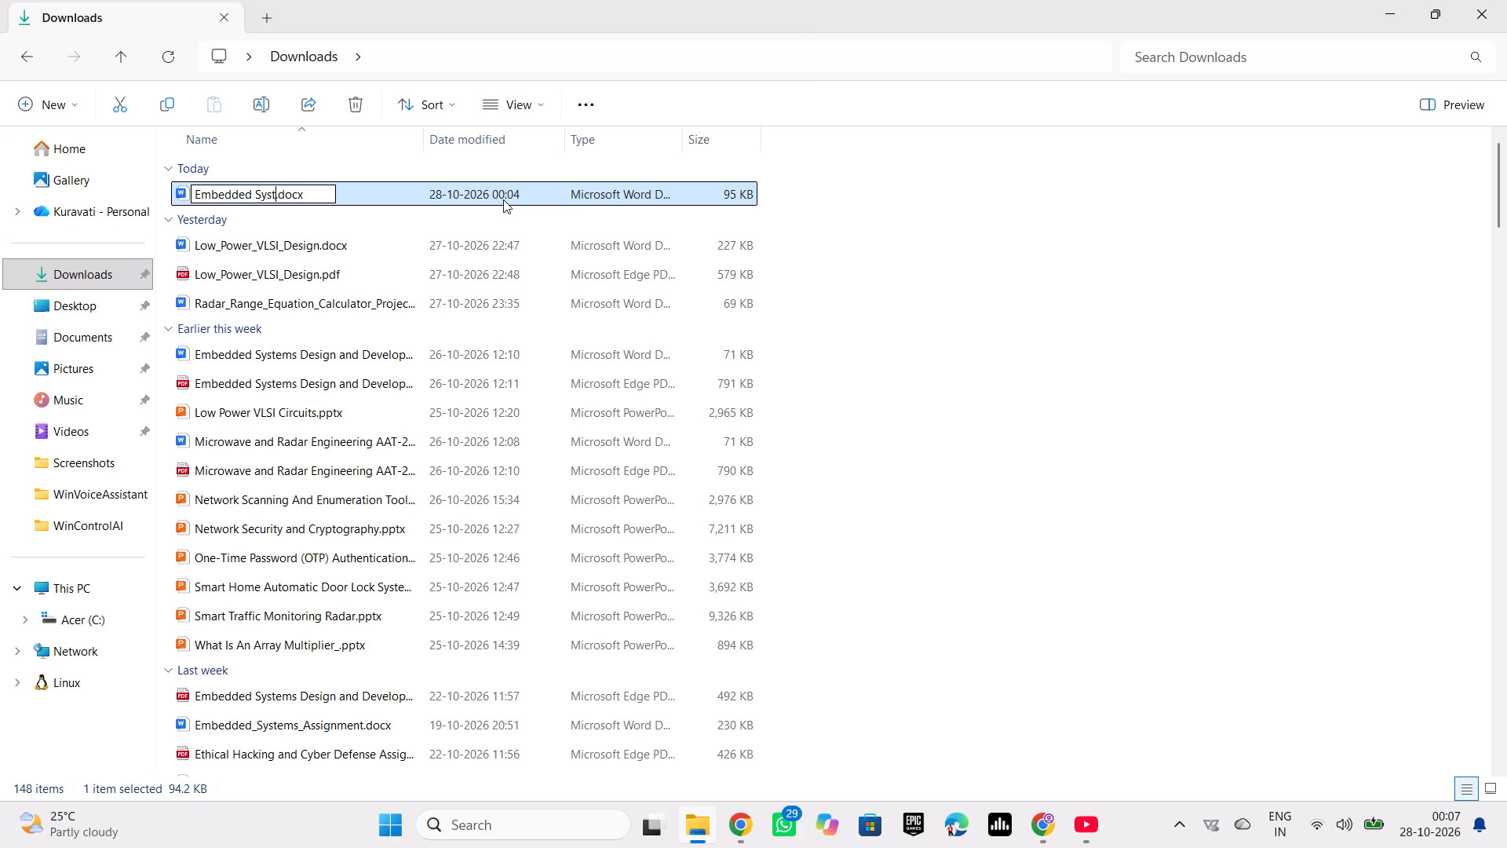
pyautogui.press('m')
pyautogui.press('space')
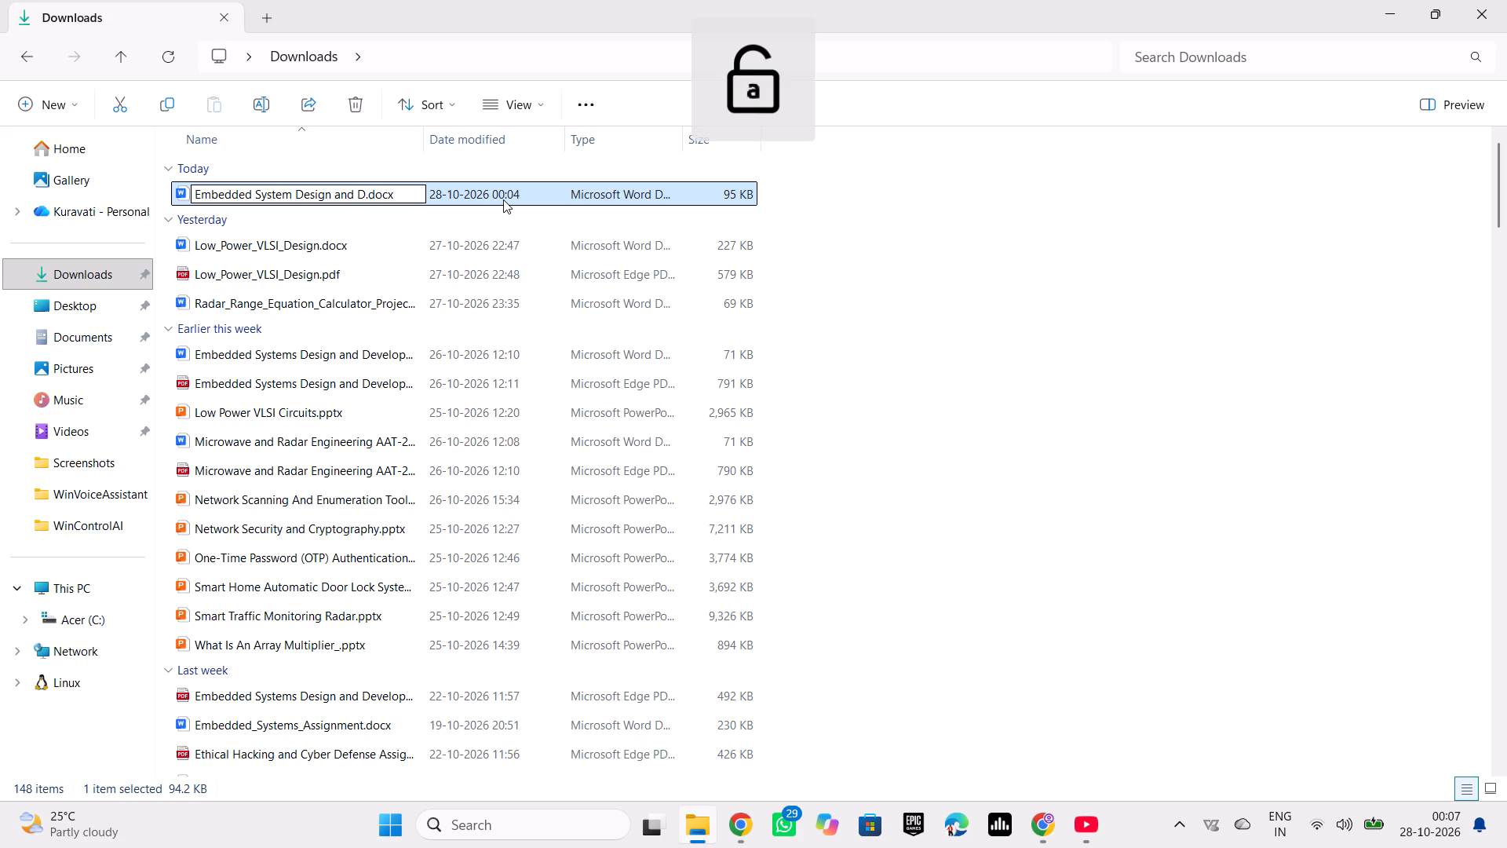
pyautogui.write('evelopment')
pyautogui.press('space')
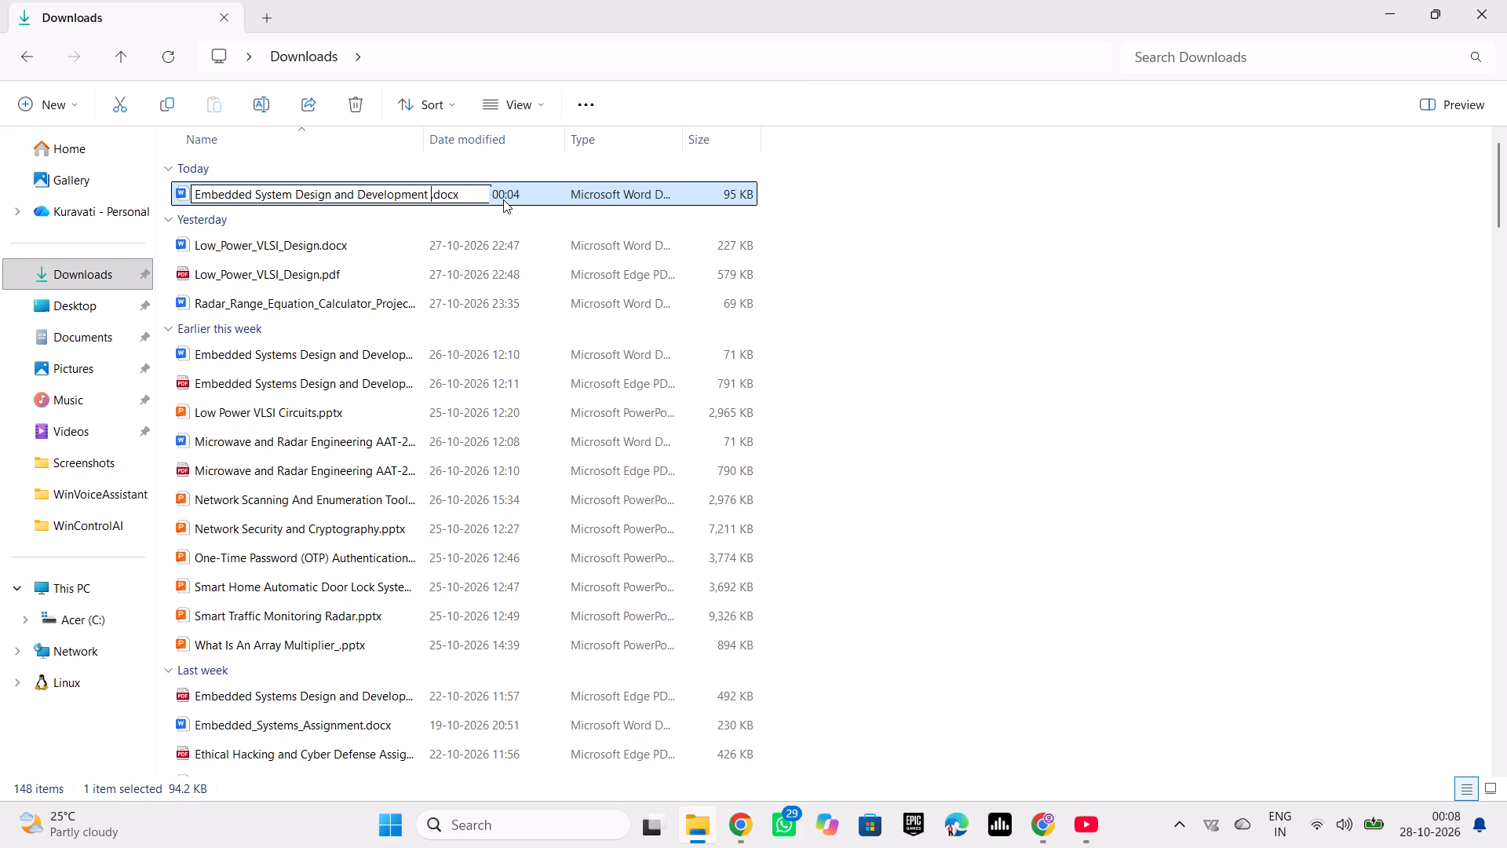
pyautogui.press('BackSpace')
pyautogui.press('BackSpace')
pyautogui.press('BackSpace')
pyautogui.press('BackSpace')
pyautogui.press('BackSpace')
pyautogui.press('BackSpace')
pyautogui.press('BackSpace')
pyautogui.press('BackSpace')
pyautogui.press('BackSpace')
pyautogui.press('BackSpace')
pyautogui.press('BackSpace')
pyautogui.press('BackSpace')
pyautogui.press('BackSpace')
pyautogui.press('BackSpace')
pyautogui.press('BackSpace')
pyautogui.press('BackSpace')
pyautogui.press('BackSpace')
pyautogui.press('BackSpace')
pyautogui.press('BackSpace')
pyautogui.press('BackSpace')
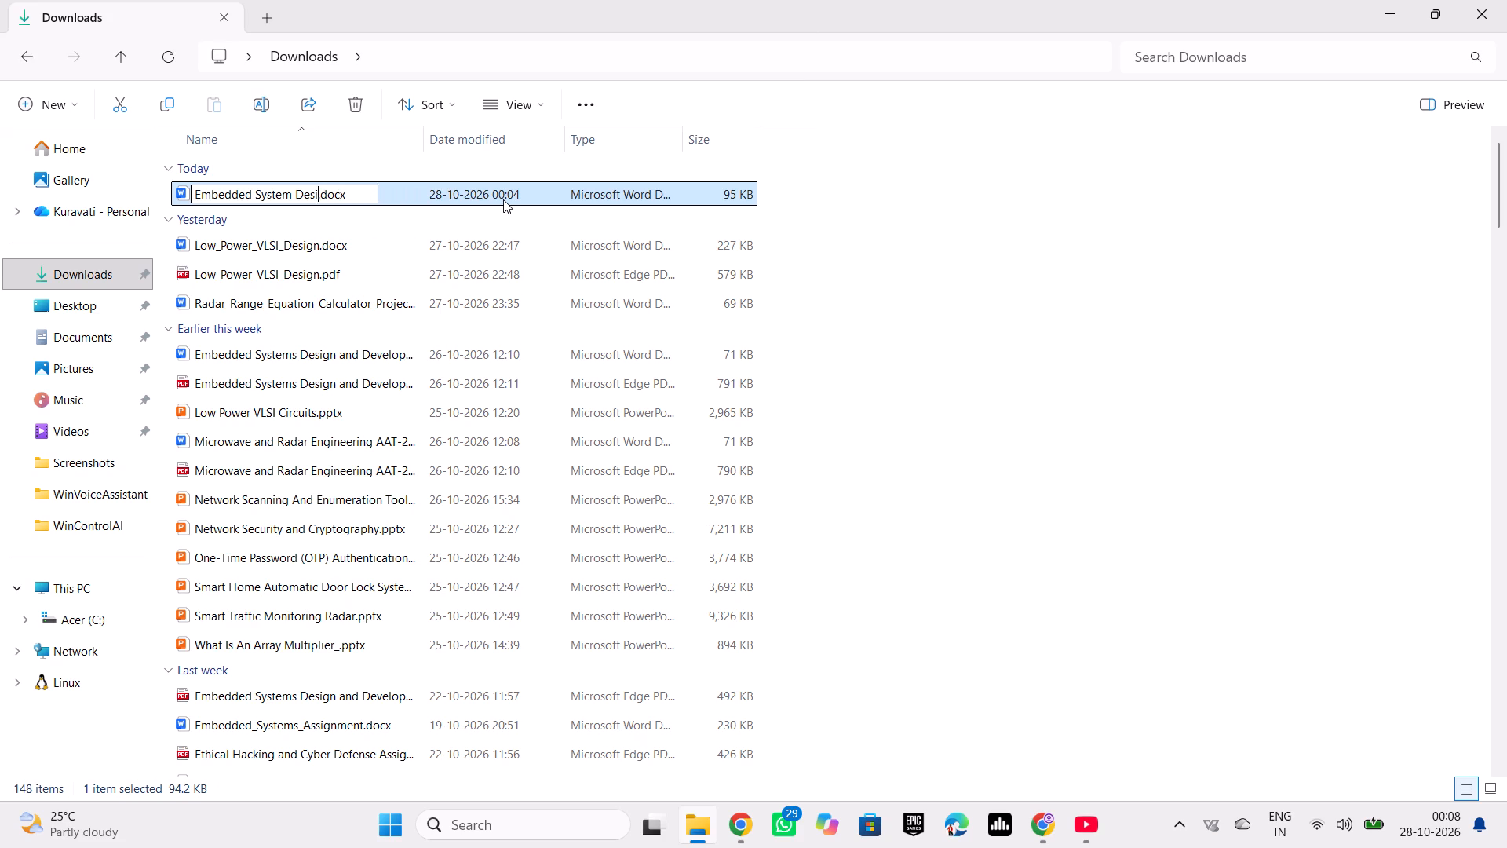
pyautogui.write('ign')
pyautogui.press('space')
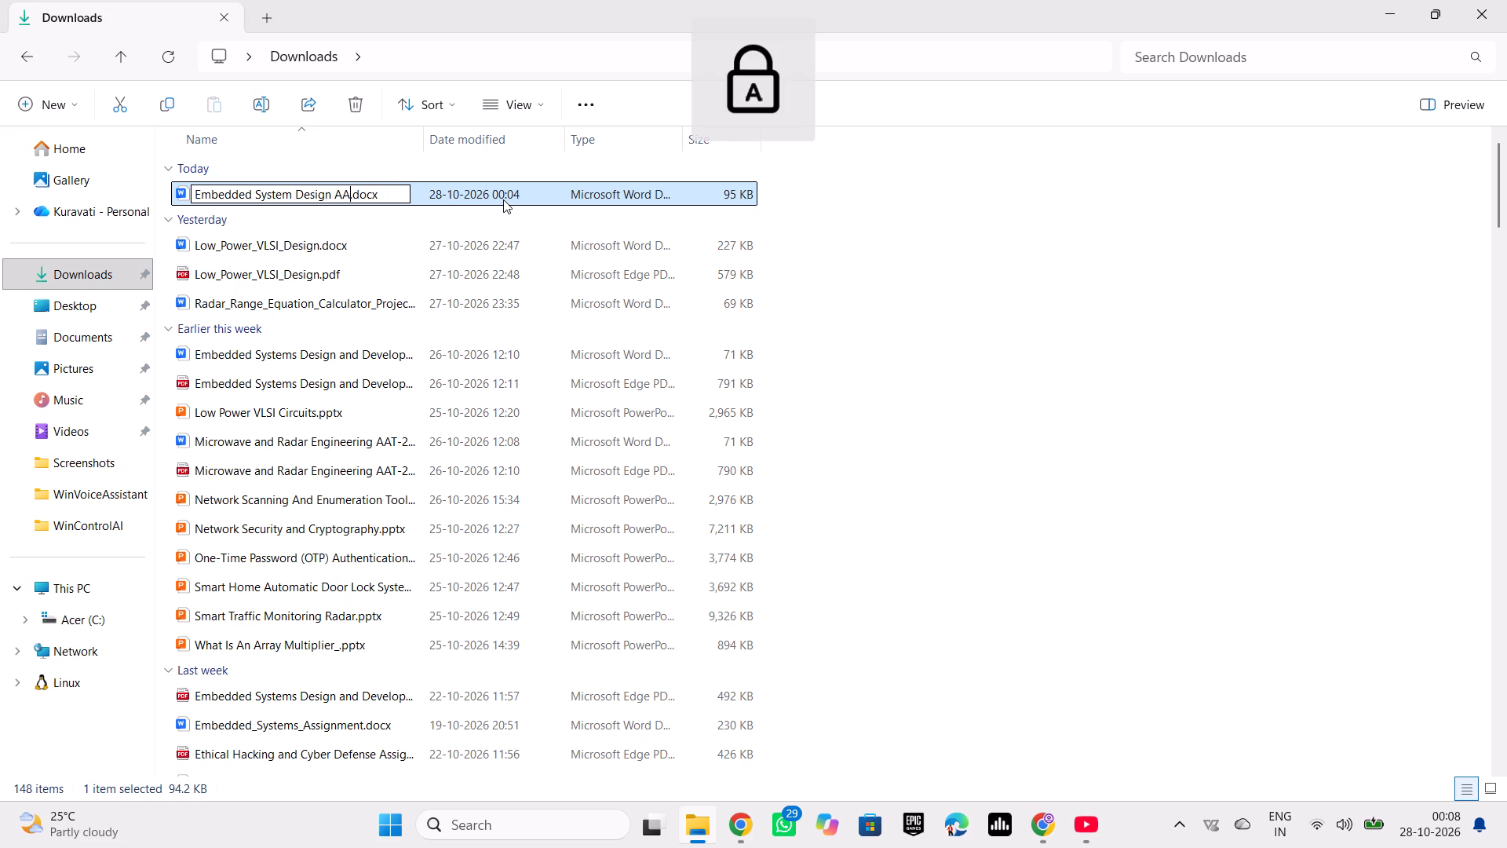
pyautogui.write('-2')
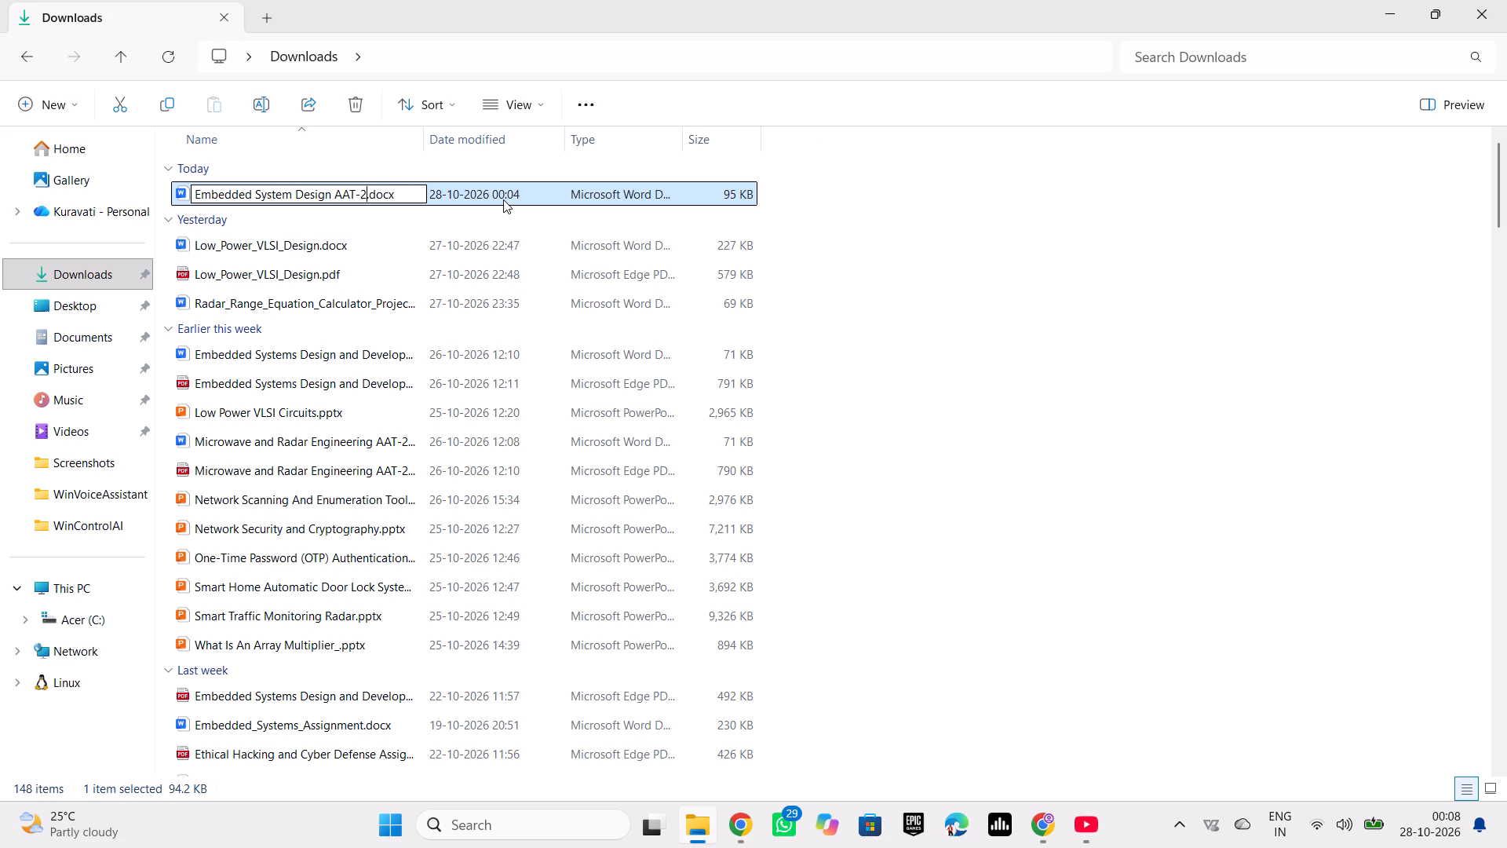
pyautogui.press('Return')
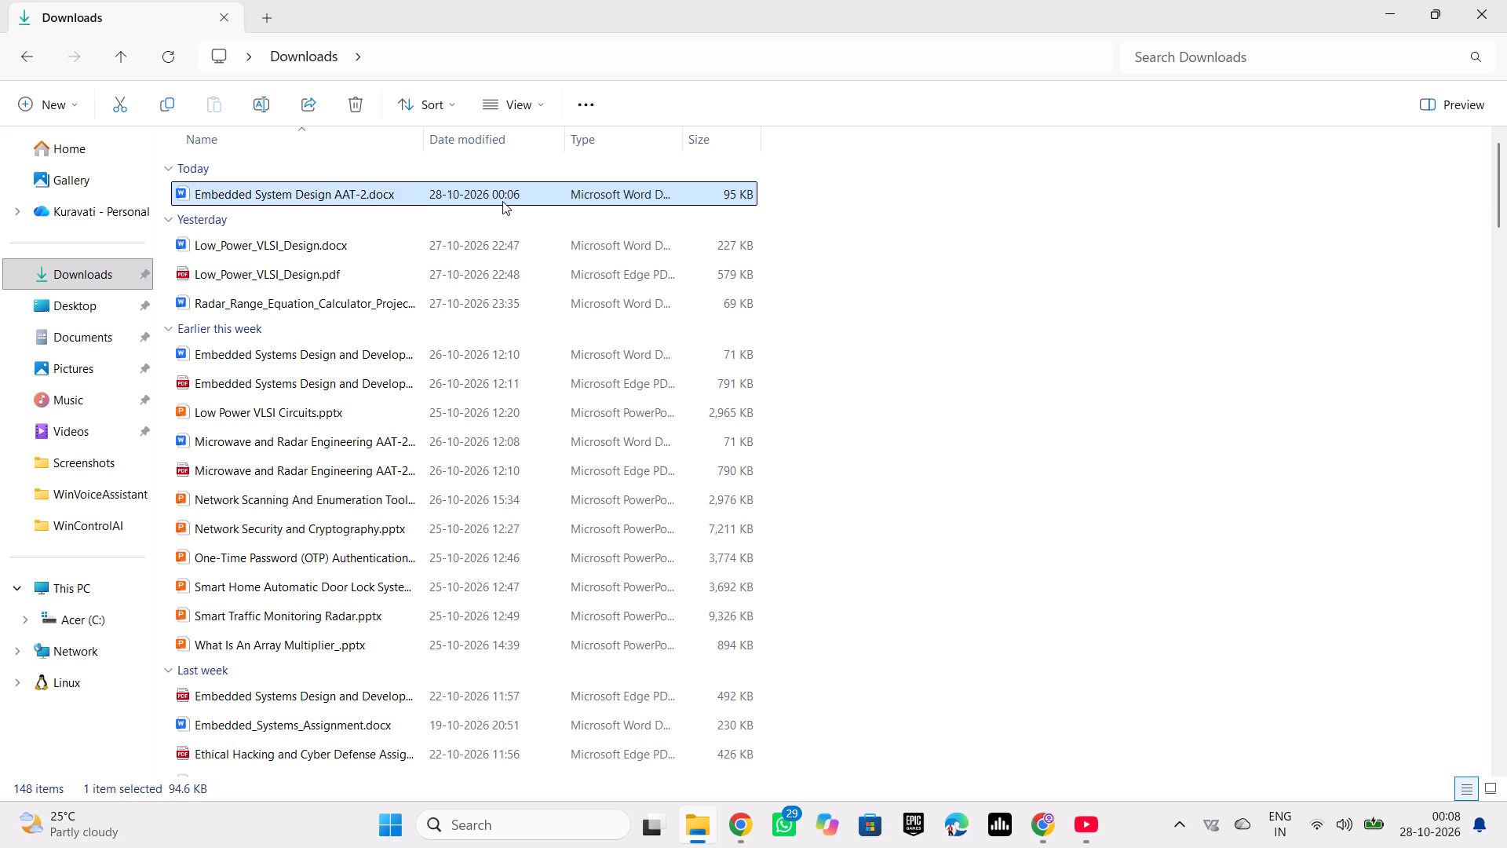
# Rename the Radar Range Equation Calculator report in Downloads as "Microwave and Radar AAT-2", keeping the .docx extension.
pyautogui.click(347, 295)
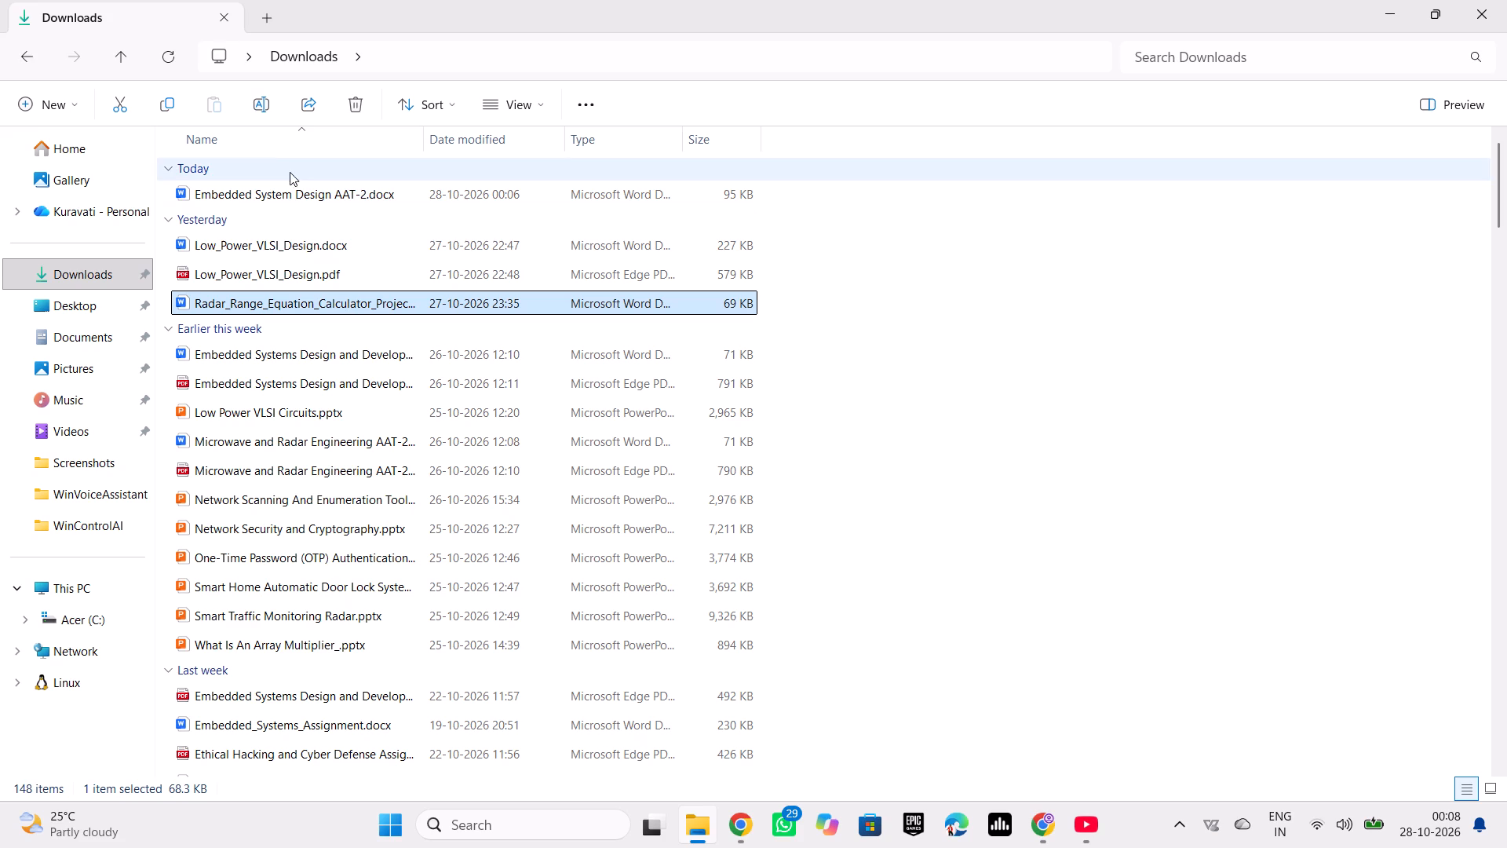
pyautogui.click(265, 110)
pyautogui.write('MI')
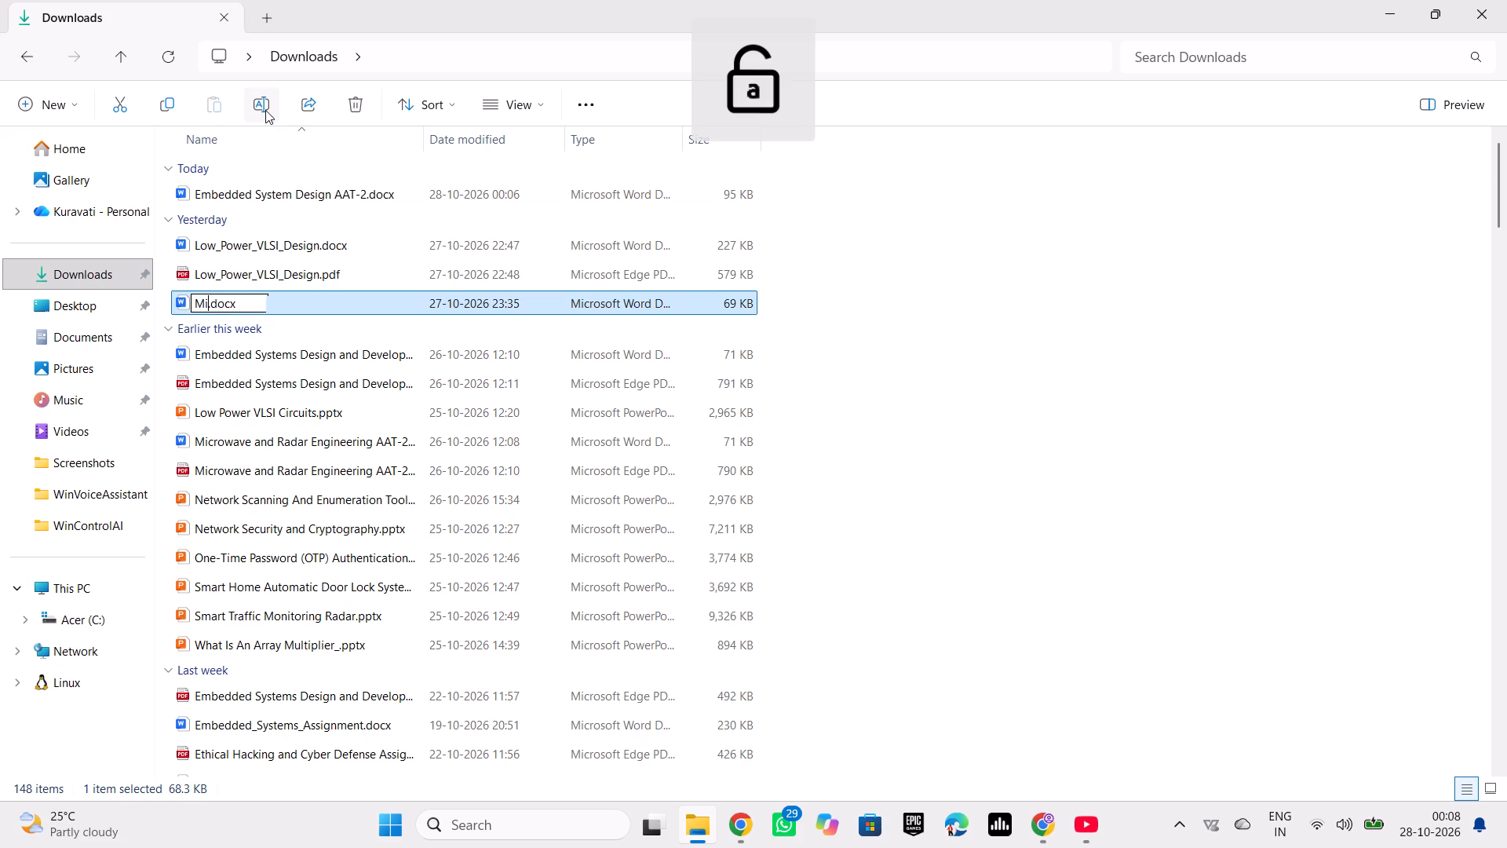
pyautogui.press('BackSpace')
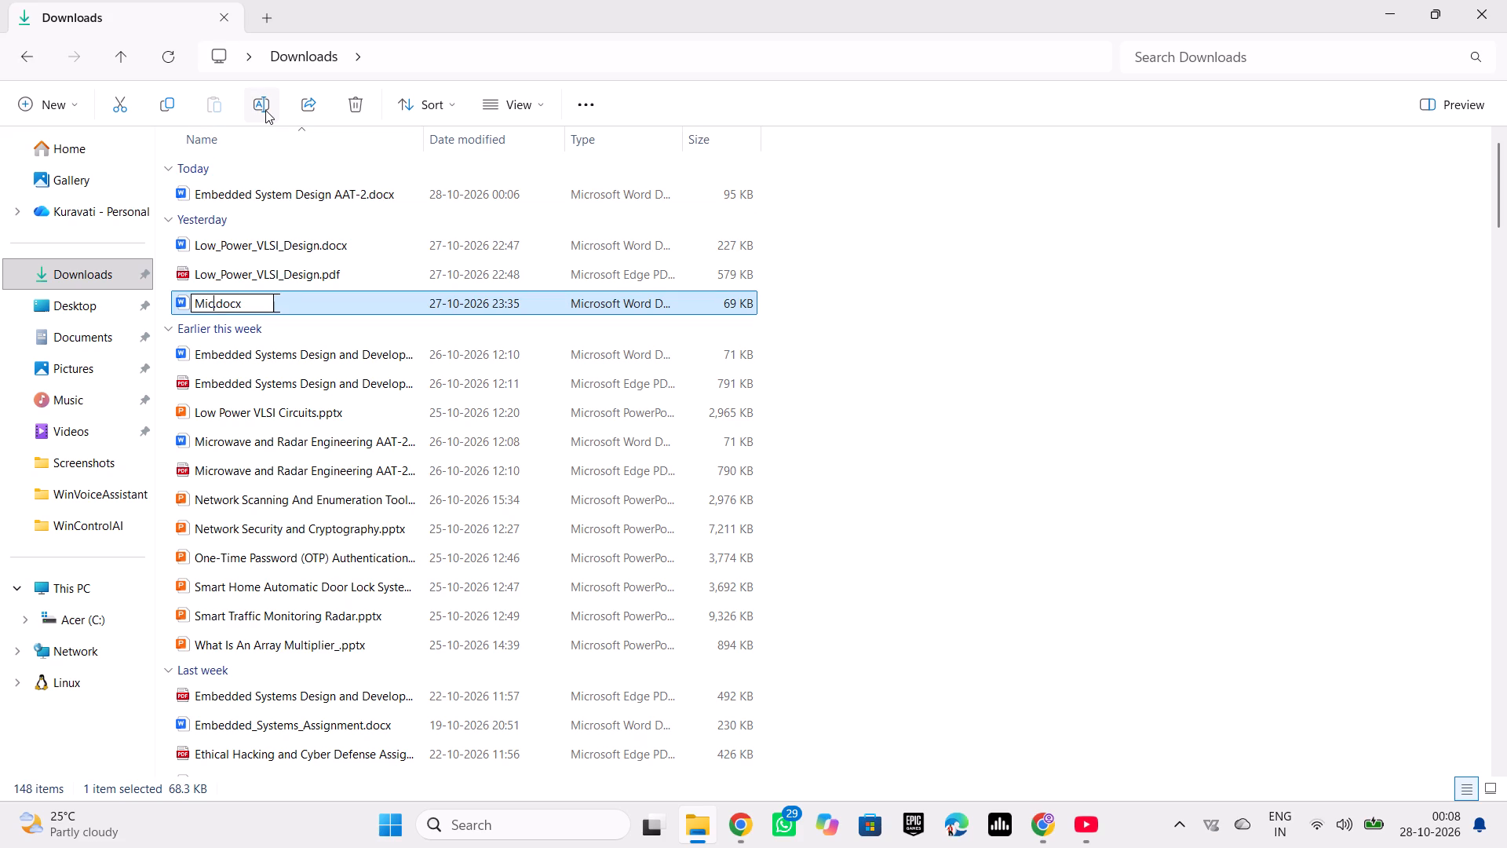
pyautogui.write('rowave and')
pyautogui.press('space')
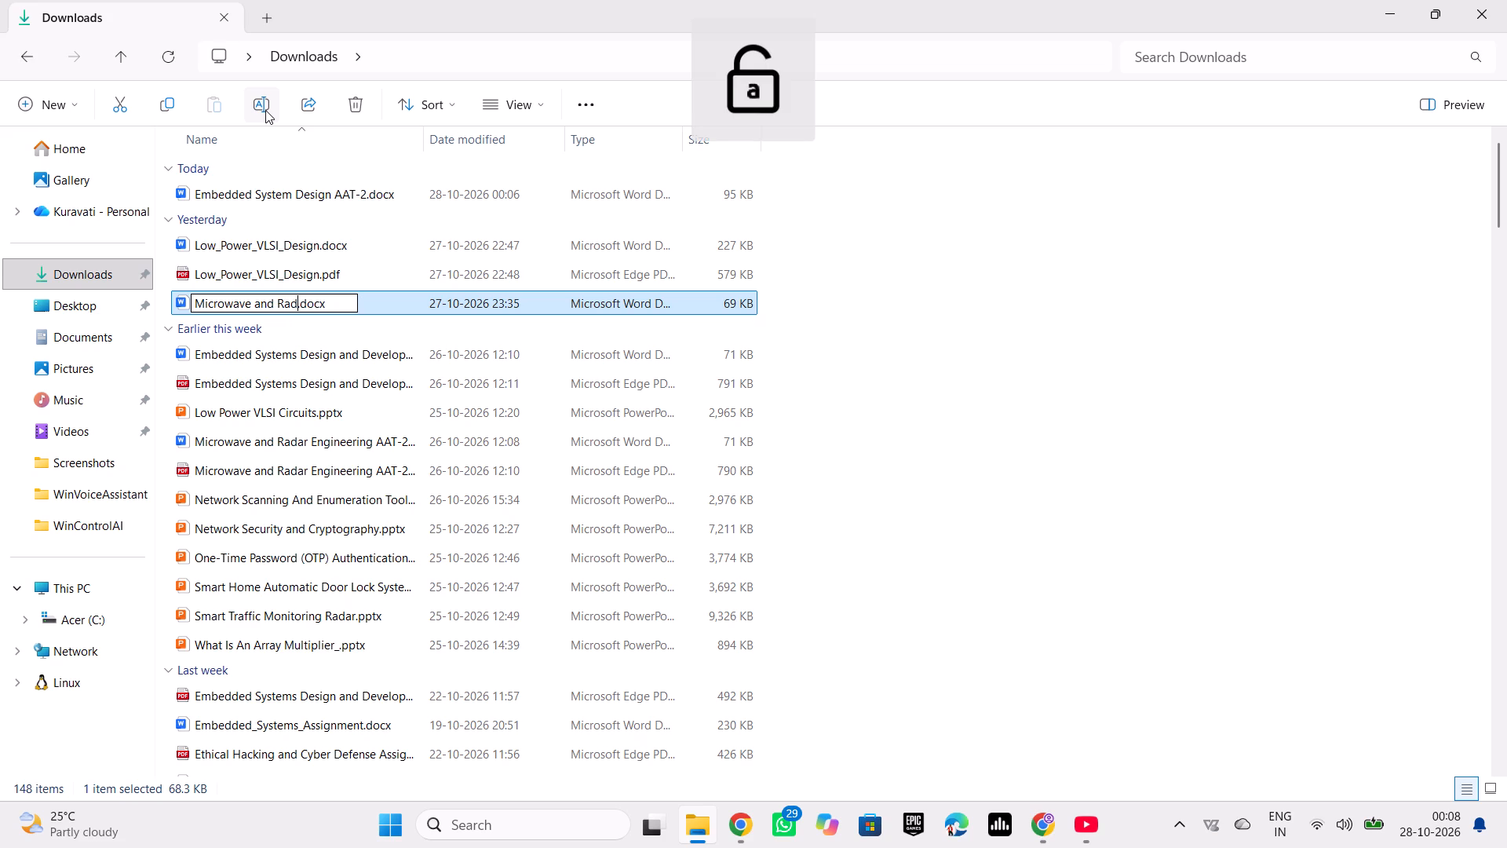
pyautogui.write('ar')
pyautogui.press('space')
pyautogui.write('AAT')
pyautogui.write('-2')
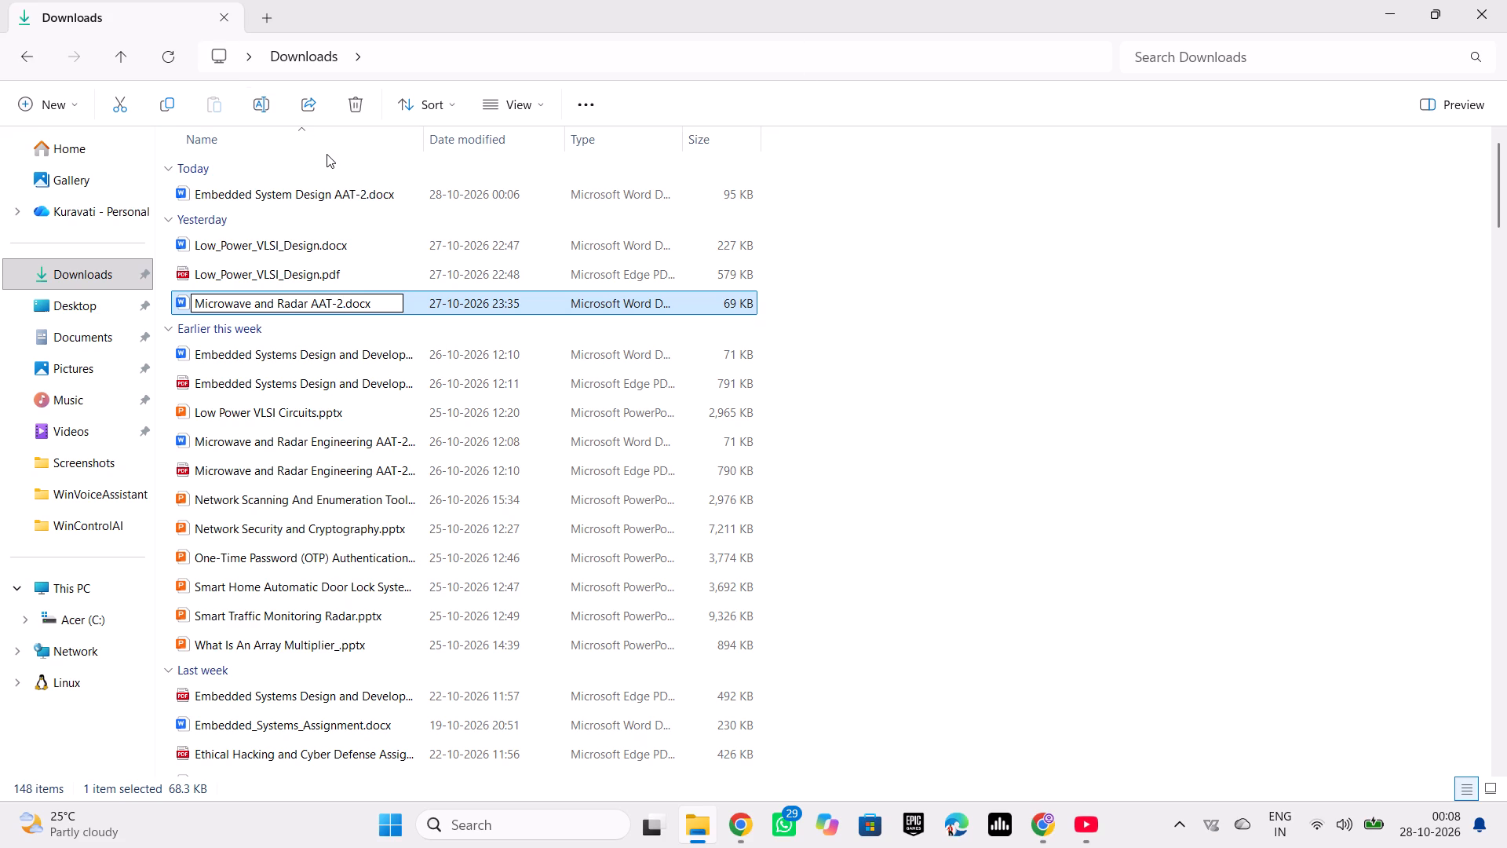
pyautogui.press('Return')
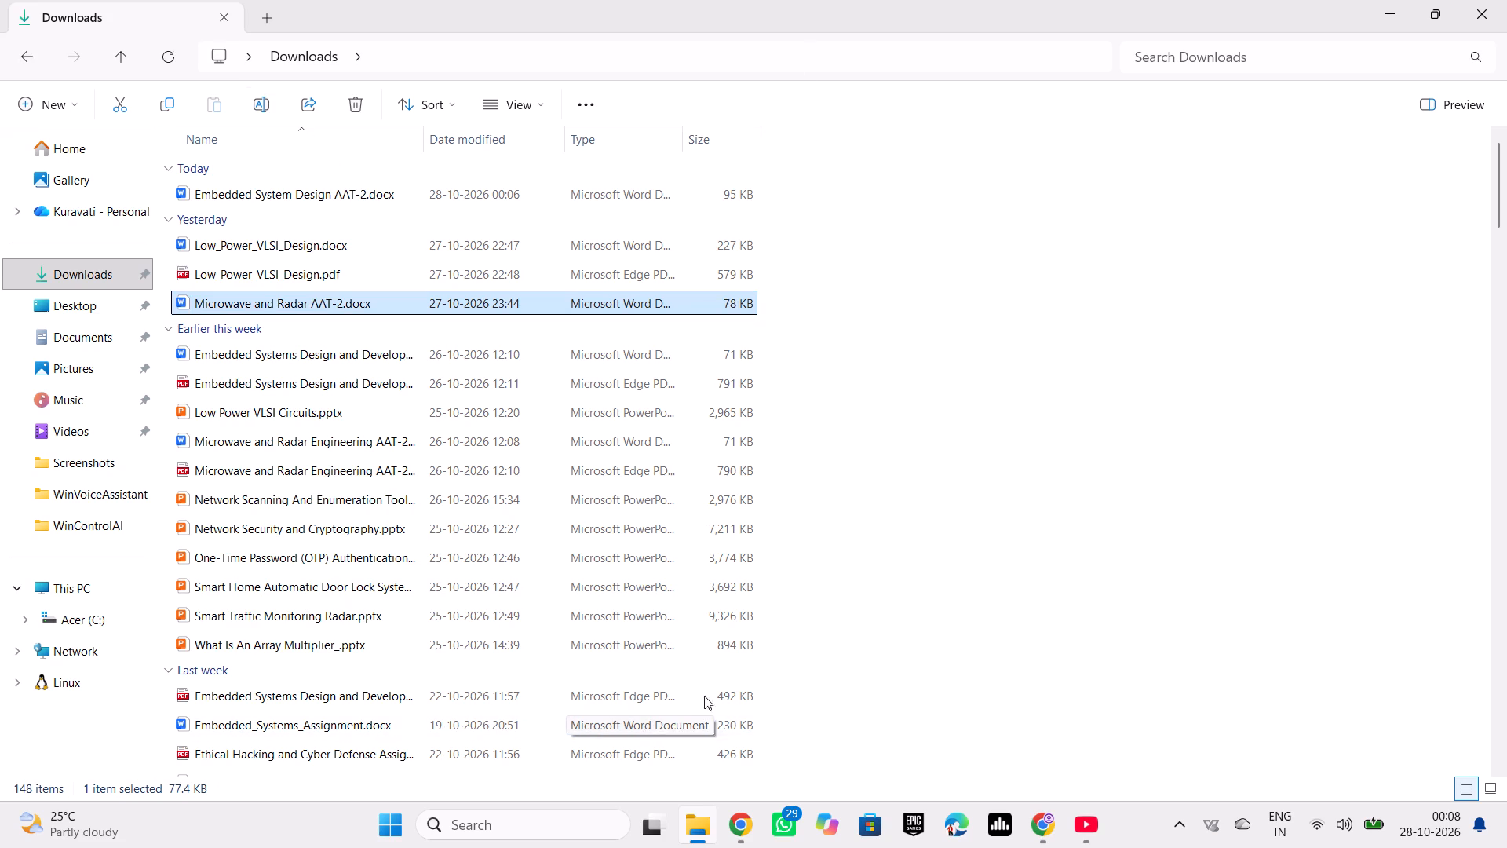
# Switch to the ilovepdf search results in Chrome and open iLovePDF's Word to PDF tool.
pyautogui.click(743, 812)
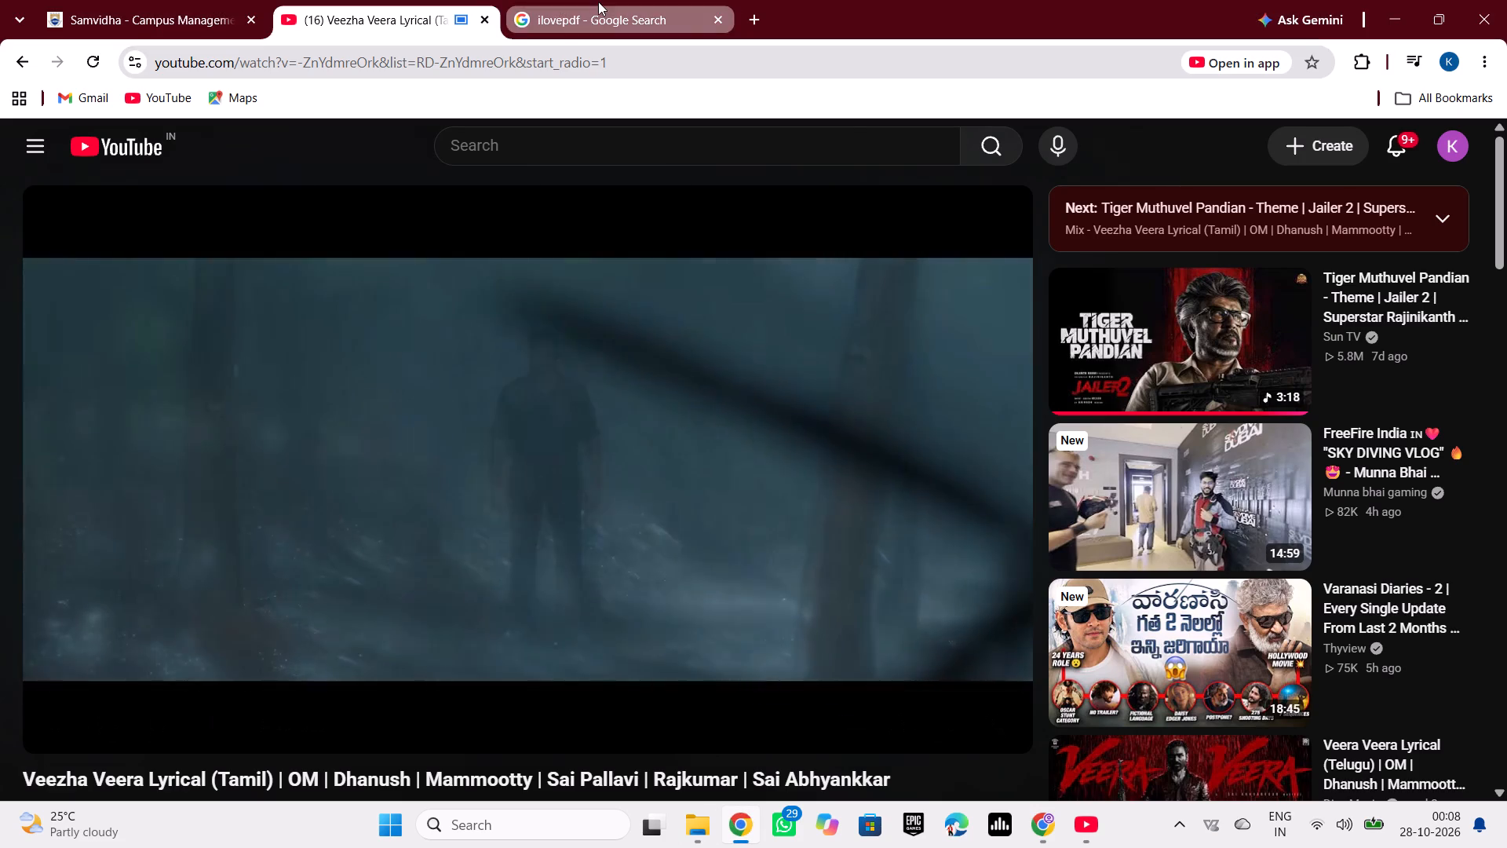
pyautogui.click(598, 2)
pyautogui.click(470, 327)
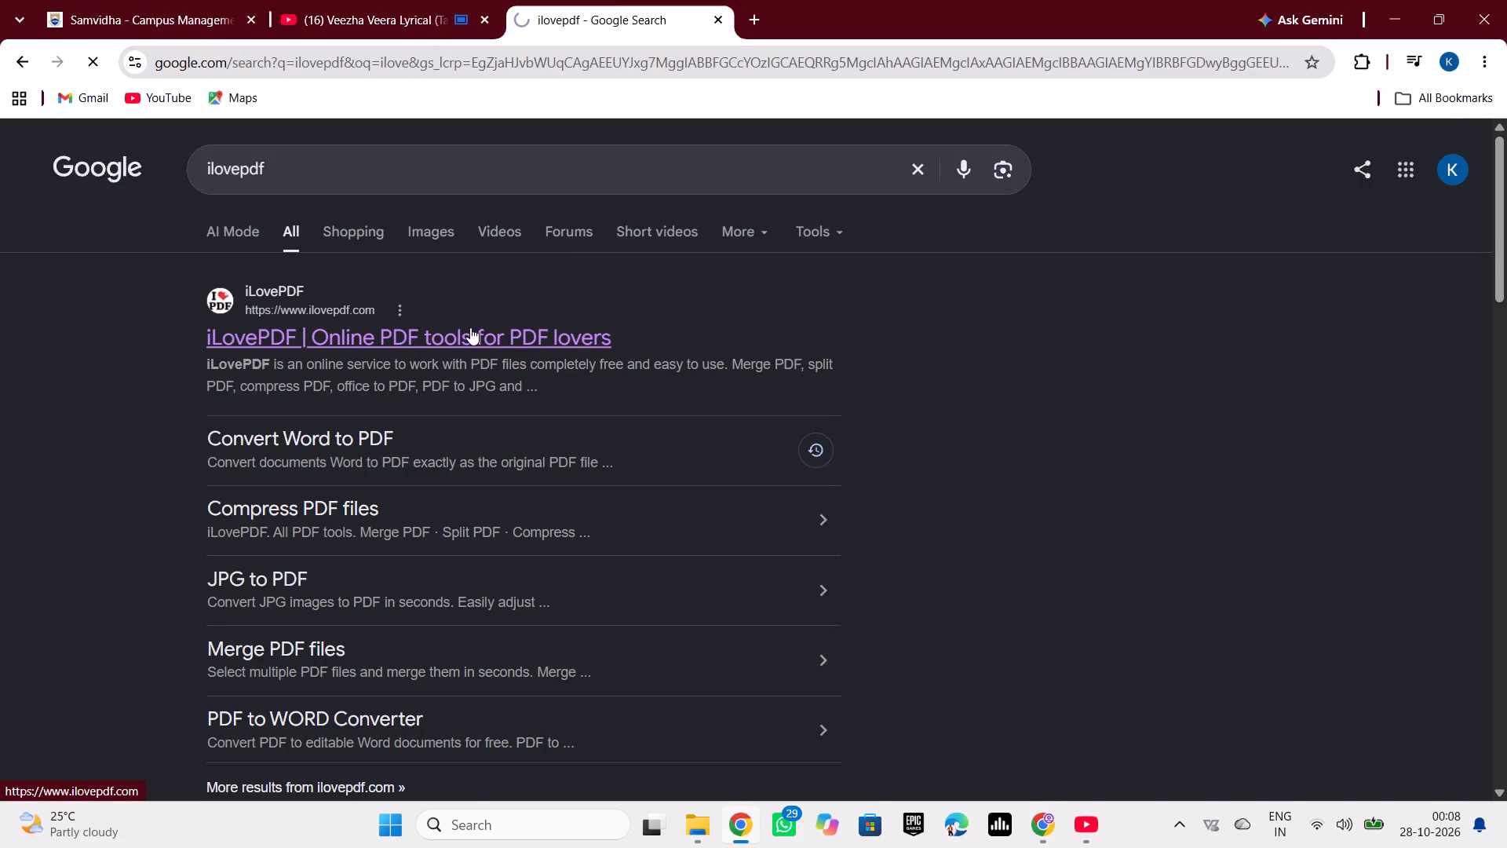
pyautogui.click(515, 761)
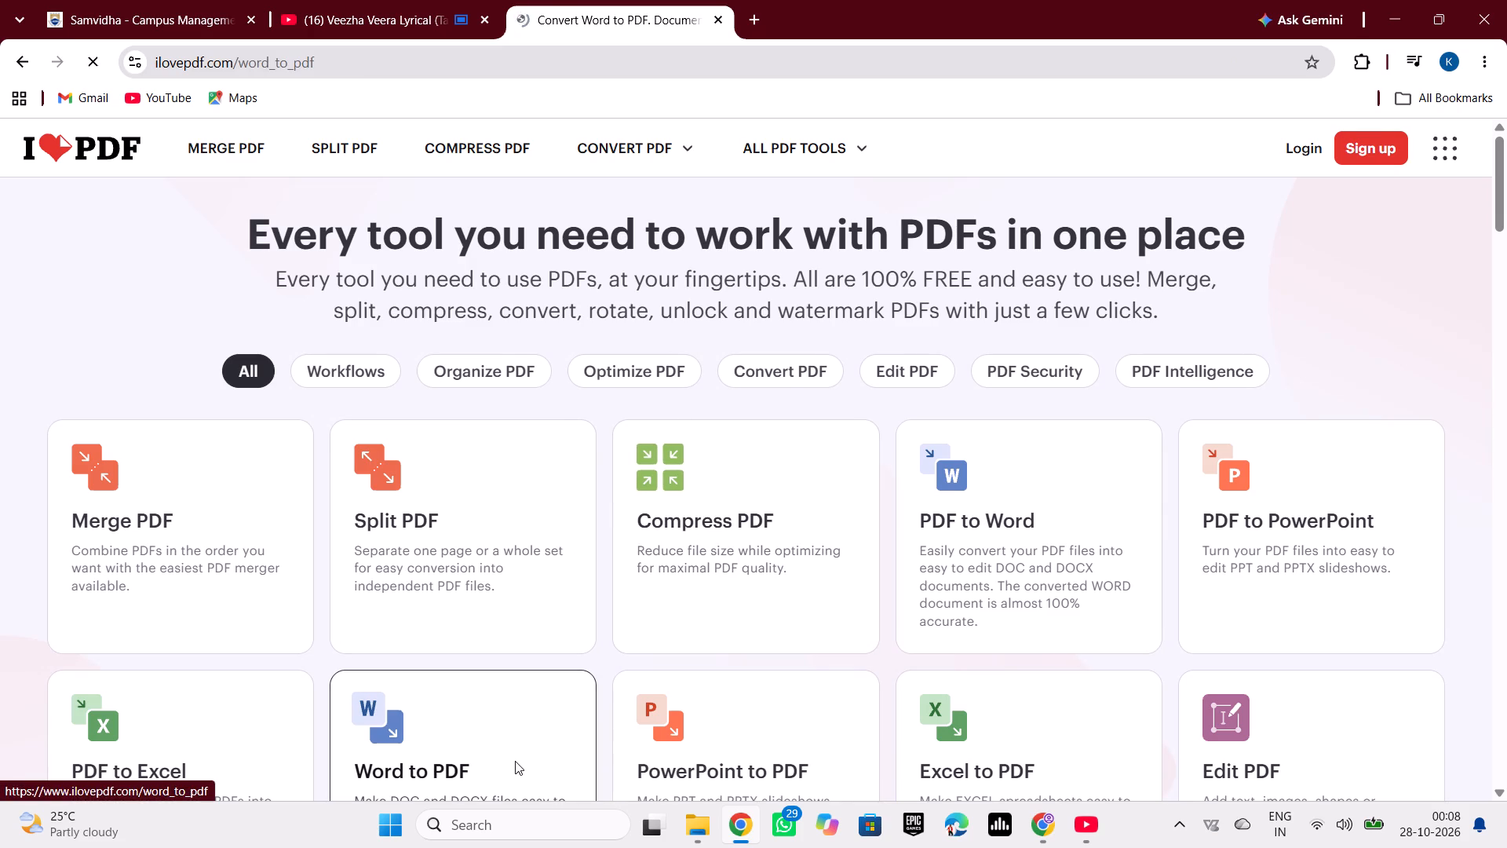
# Load Embedded System Design AAT-2.docx from Downloads into the converter and convert it to PDF.
pyautogui.click(734, 371)
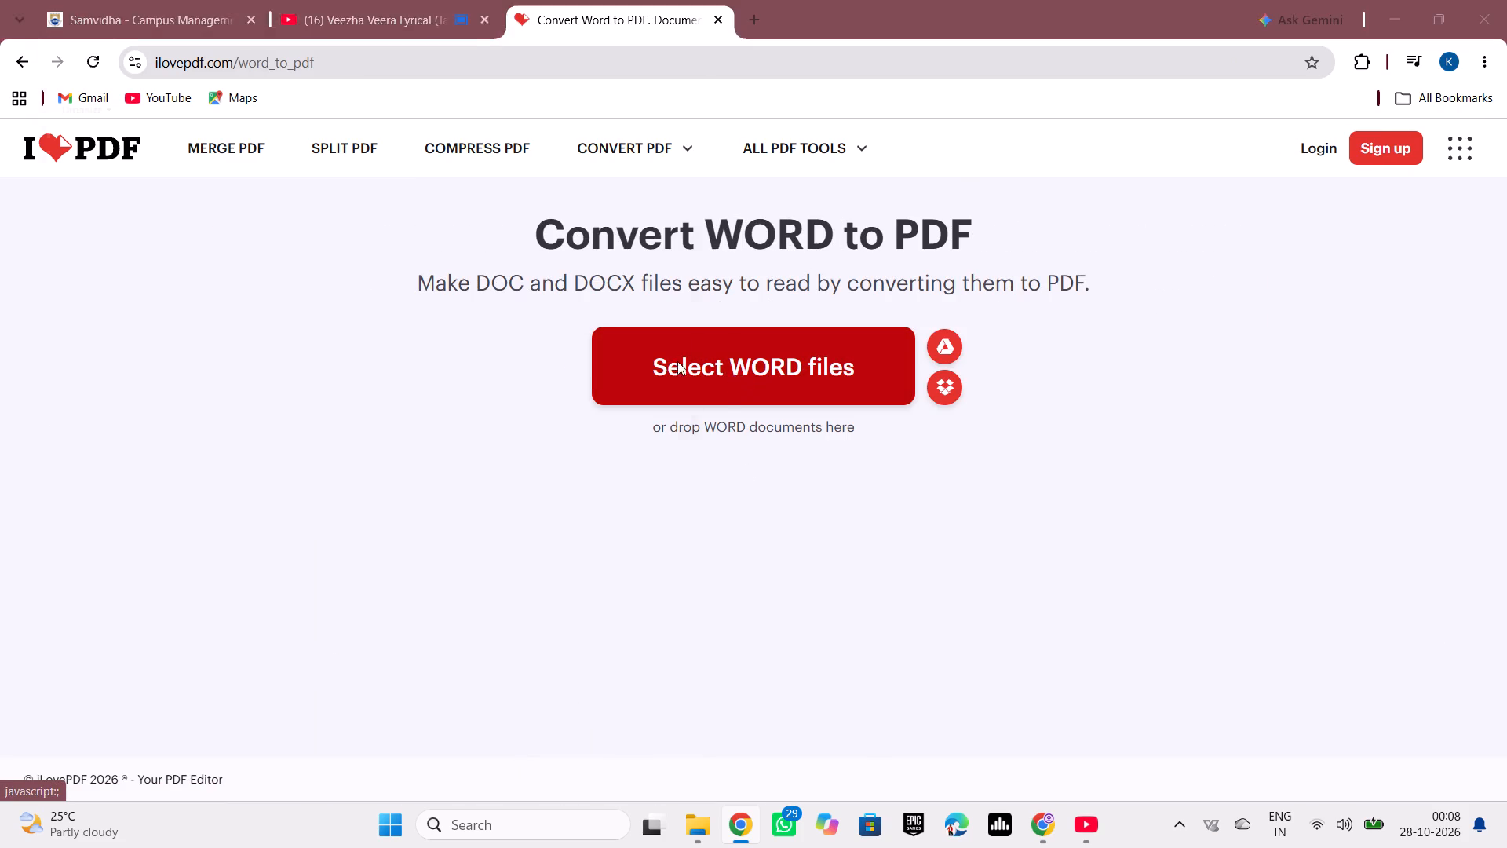
pyautogui.click(342, 155)
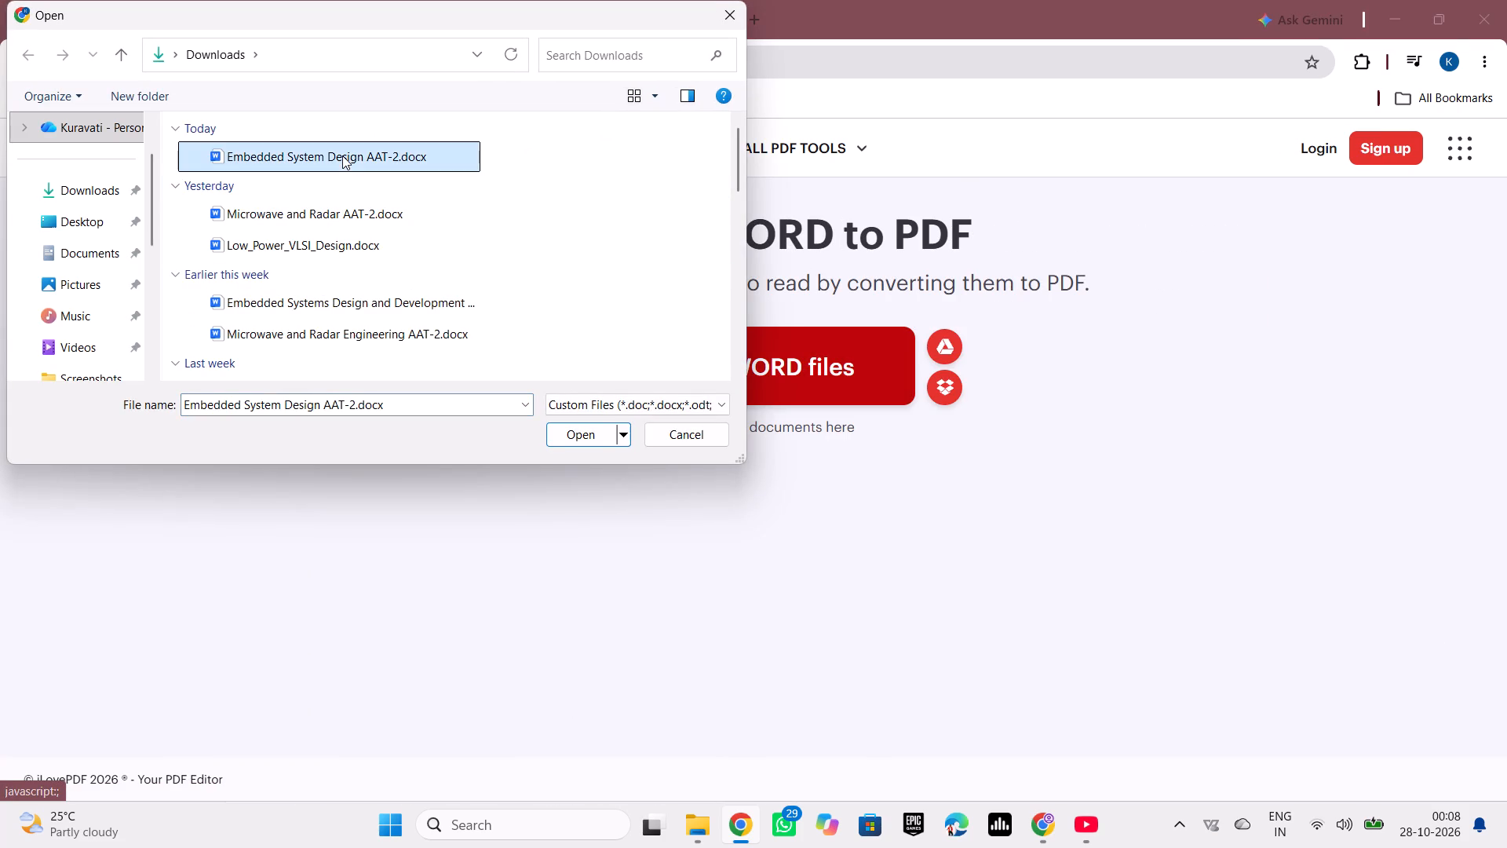
pyautogui.click(580, 439)
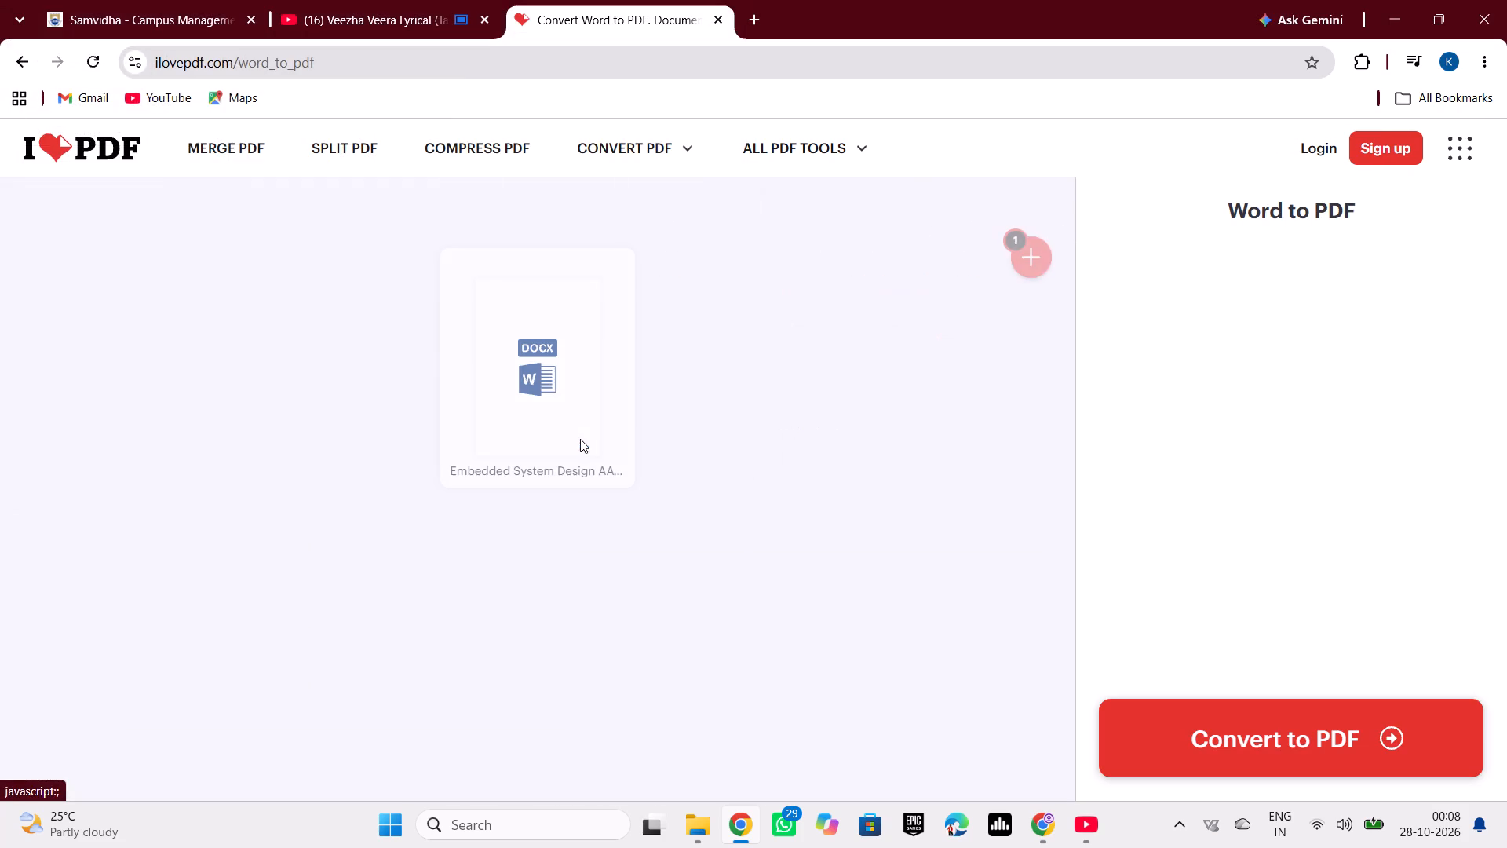
pyautogui.click(1185, 722)
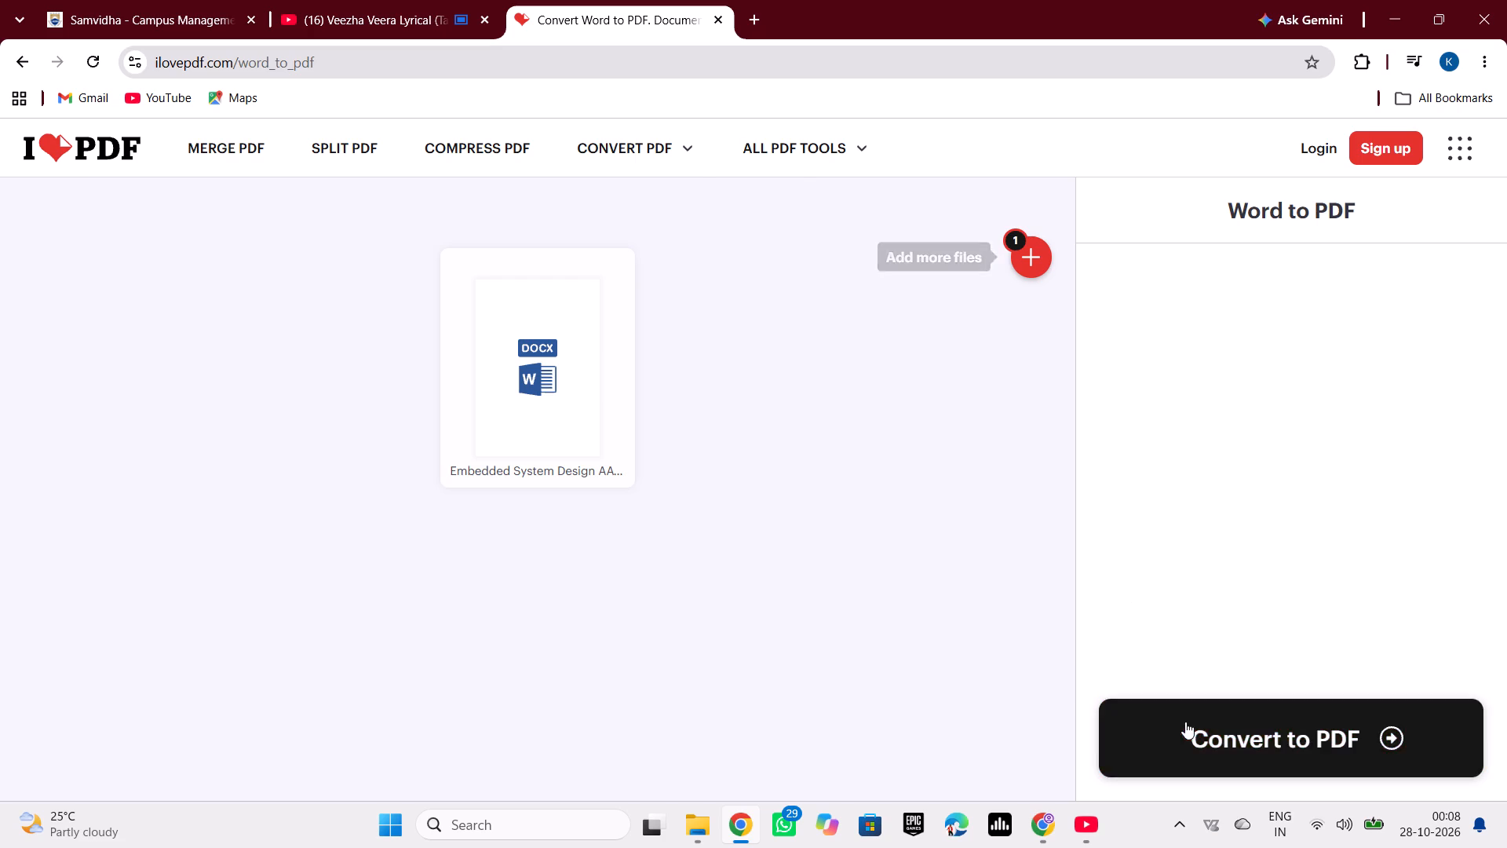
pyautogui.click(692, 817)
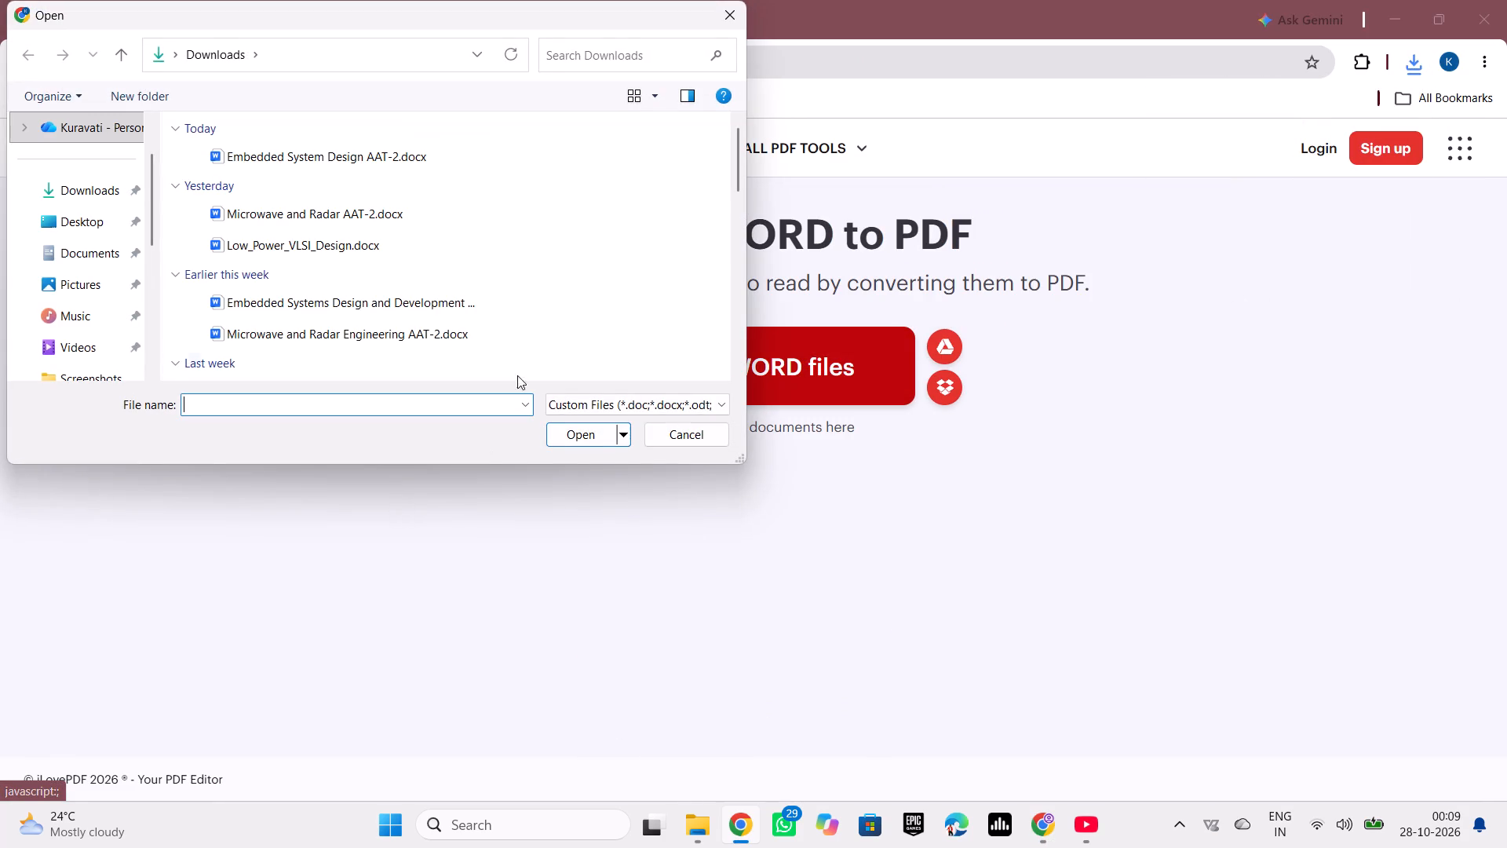
# Load Microwave and Radar AAT-2.docx from Downloads into the converter and convert it to PDF.
pyautogui.click(387, 219)
pyautogui.click(570, 439)
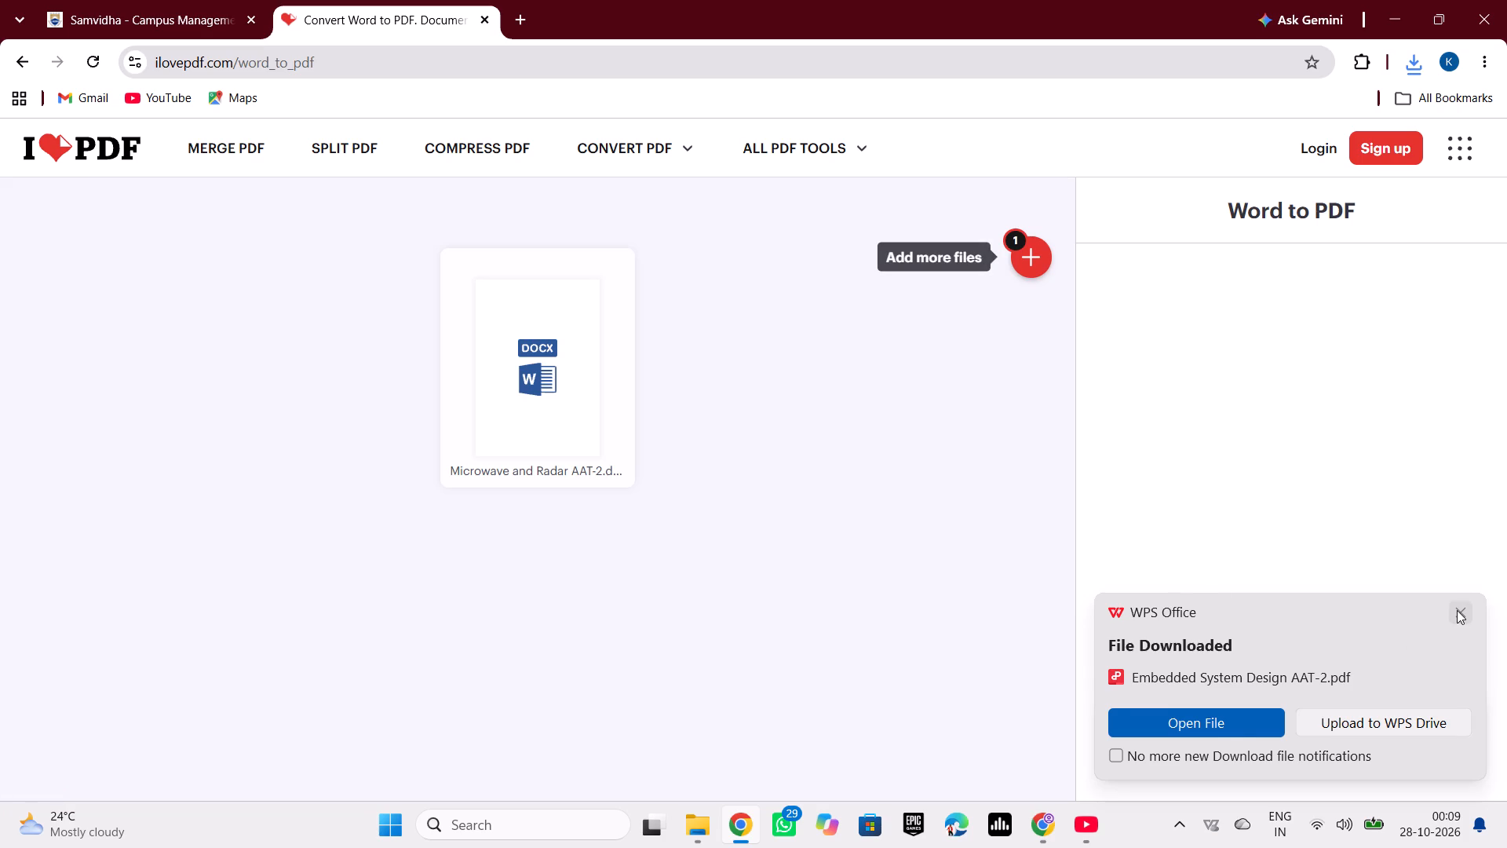
pyautogui.click(1457, 610)
pyautogui.click(1306, 718)
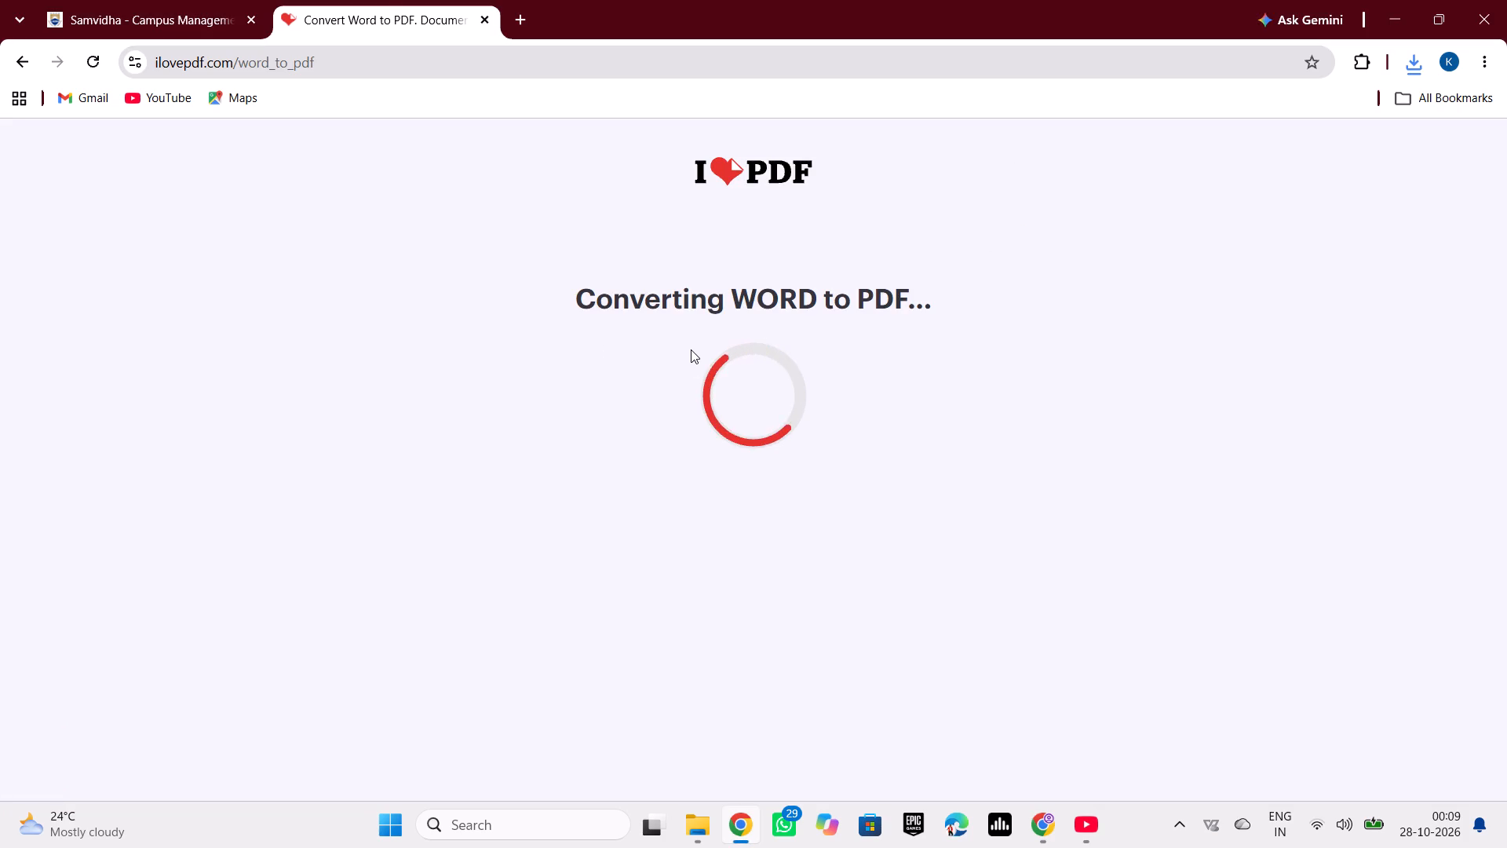
# Download the converted Microwave and Radar AAT-2 PDF.
pyautogui.click(731, 318)
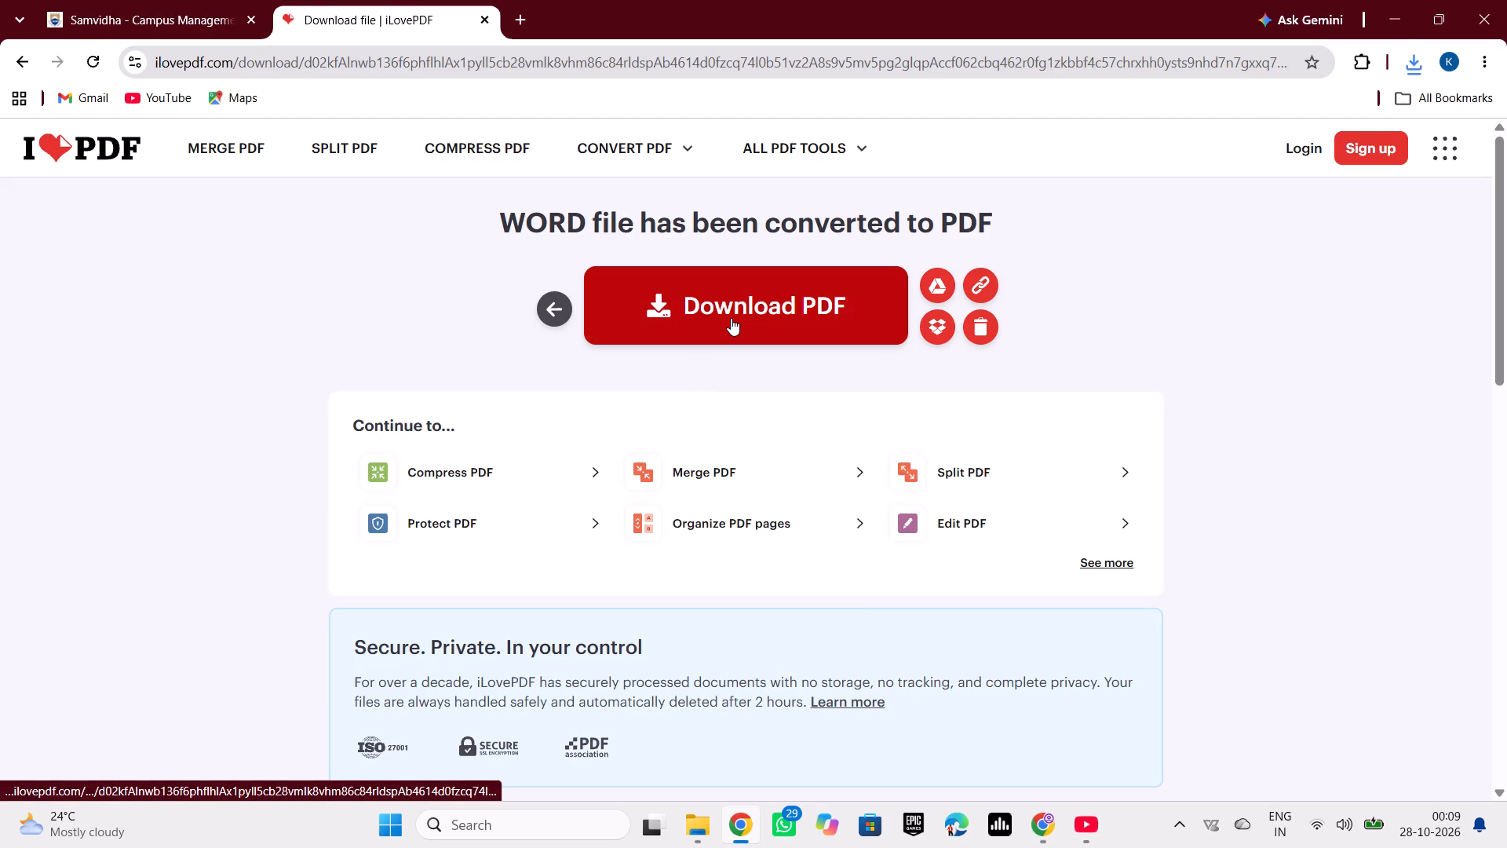
# Close the Samvidha page and the Chrome window to return to the Downloads folder in File Explorer.
pyautogui.click(251, 23)
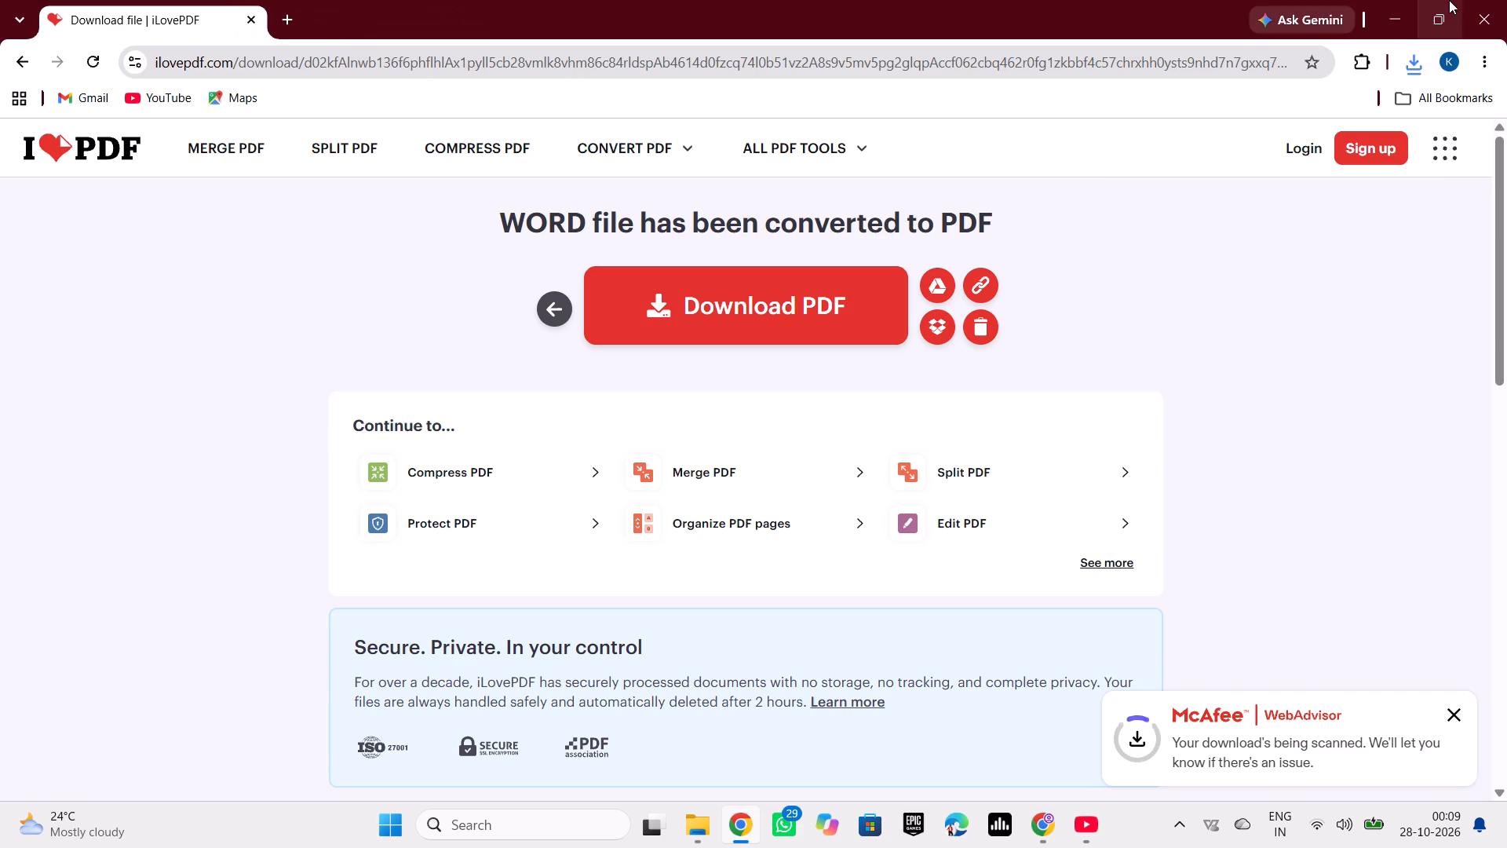